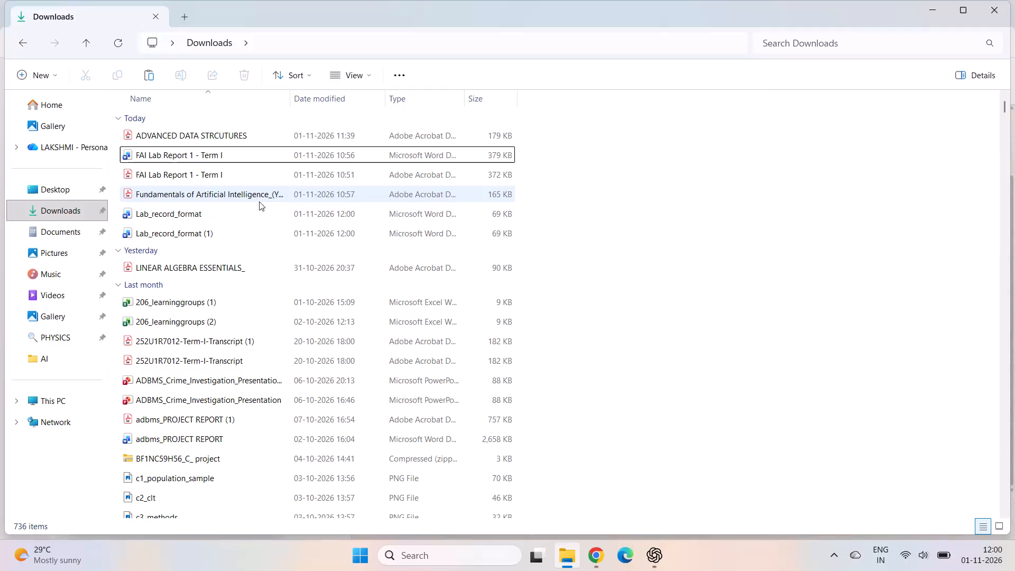
# Open the Lab_record_format document from Downloads and skim its student details, report guidelines and blank report sections.
pyautogui.doubleClick(248, 207)
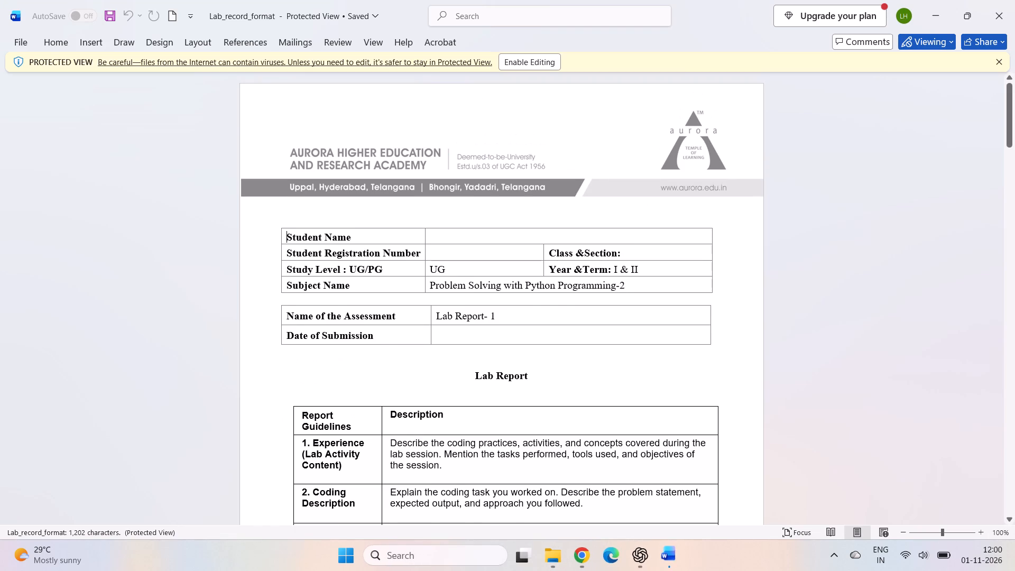
pyautogui.scroll(-6, 523, 309)
pyautogui.scroll(1, 523, 309)
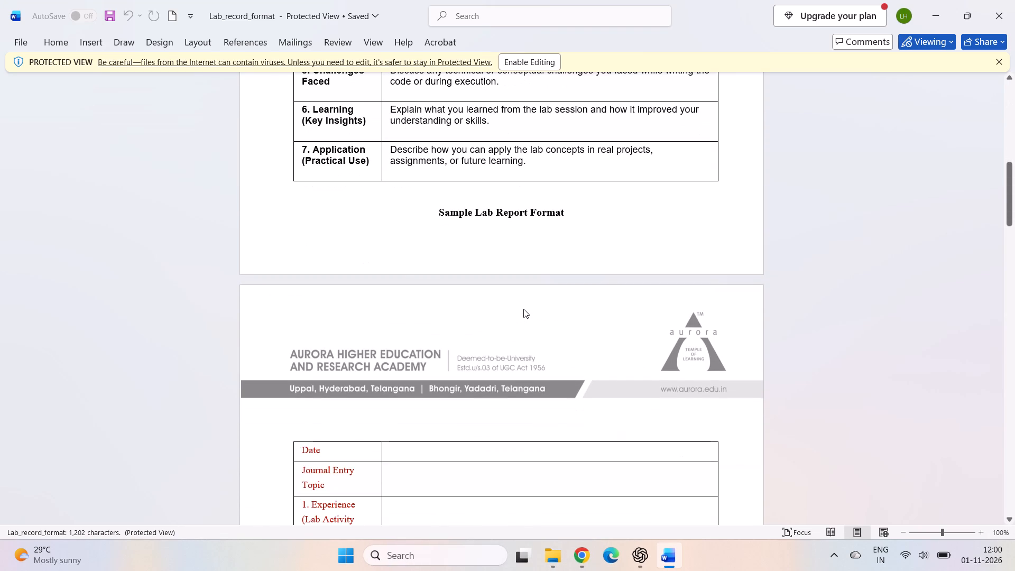
pyautogui.scroll(1, 523, 309)
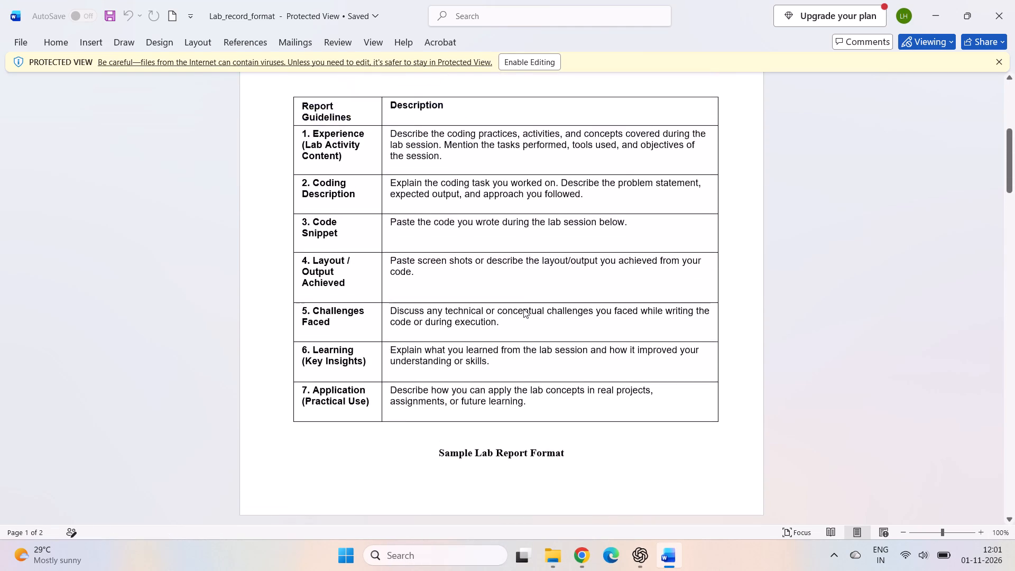
pyautogui.scroll(-3, 523, 309)
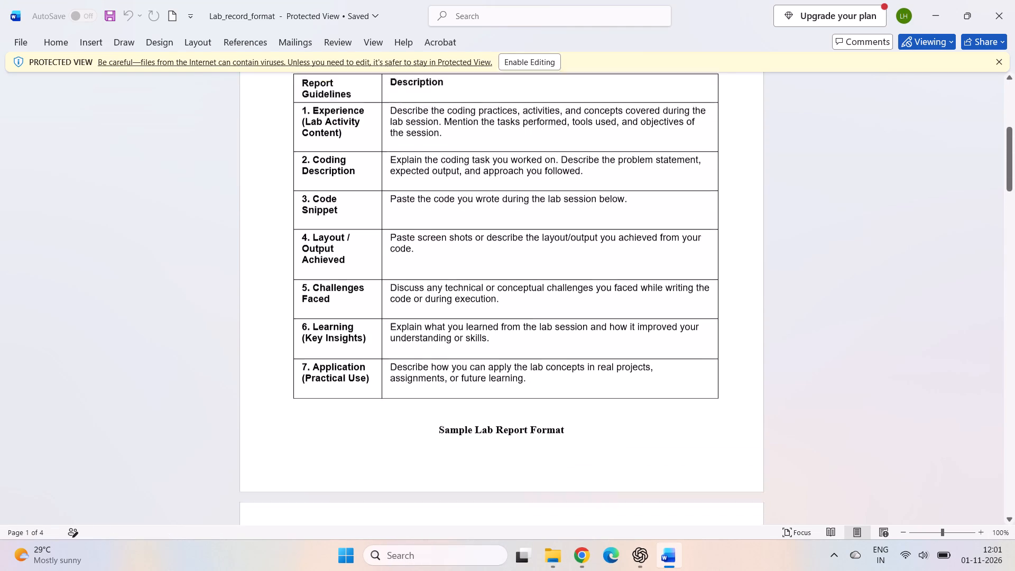
pyautogui.scroll(-8, 523, 309)
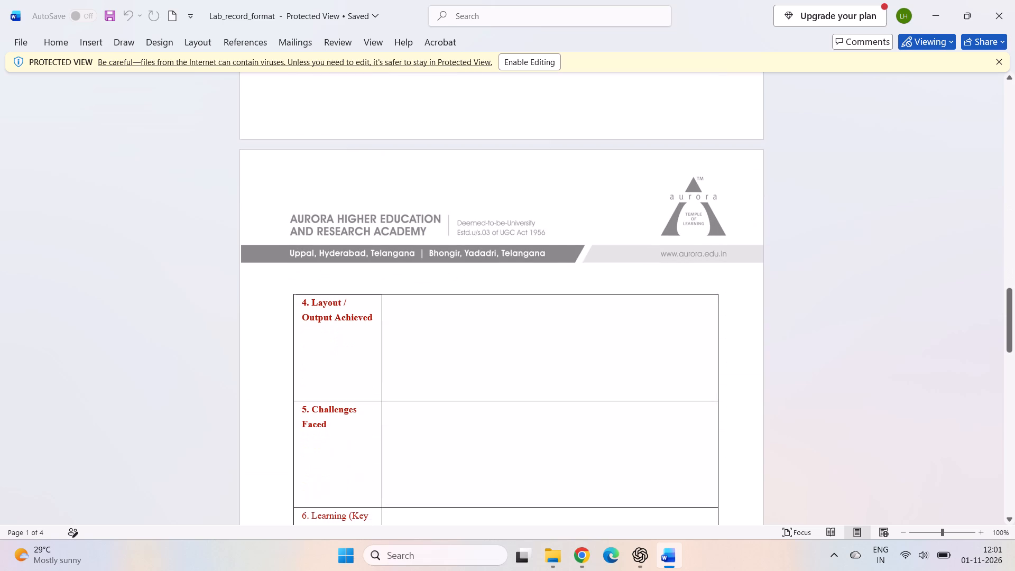
pyautogui.scroll(-4, 523, 309)
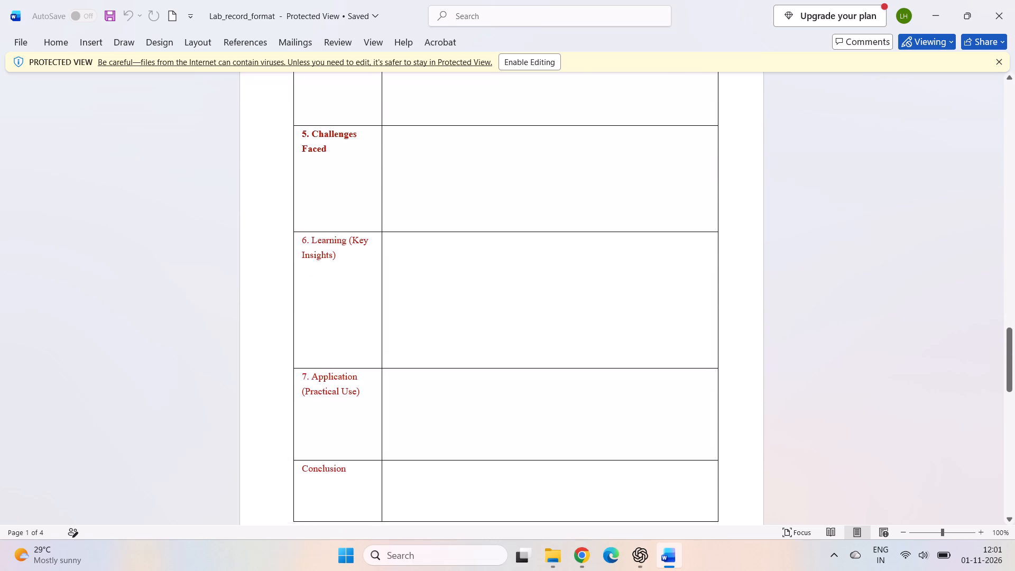
pyautogui.scroll(-2, 523, 309)
pyautogui.scroll(1, 523, 309)
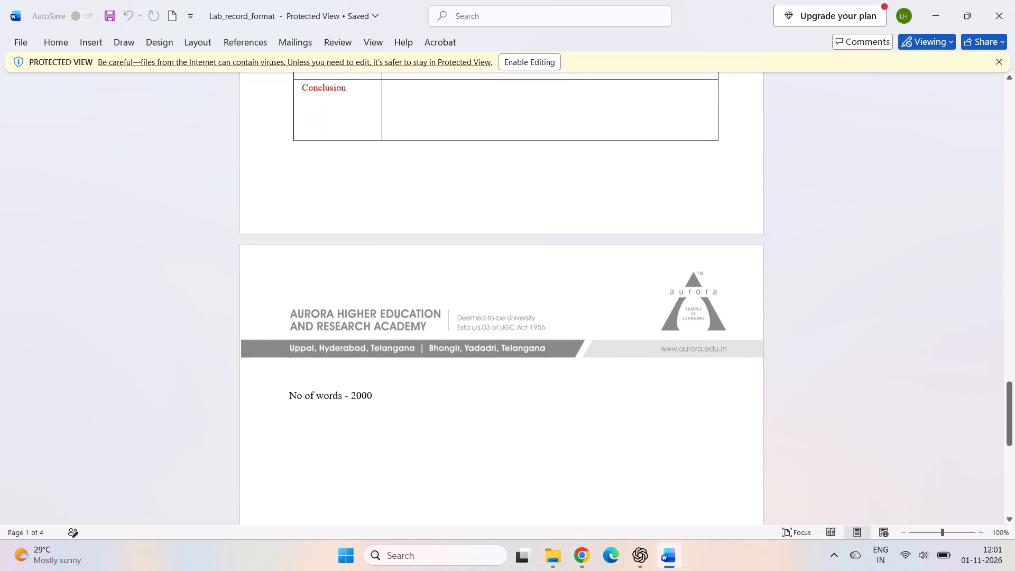
pyautogui.scroll(4, 523, 309)
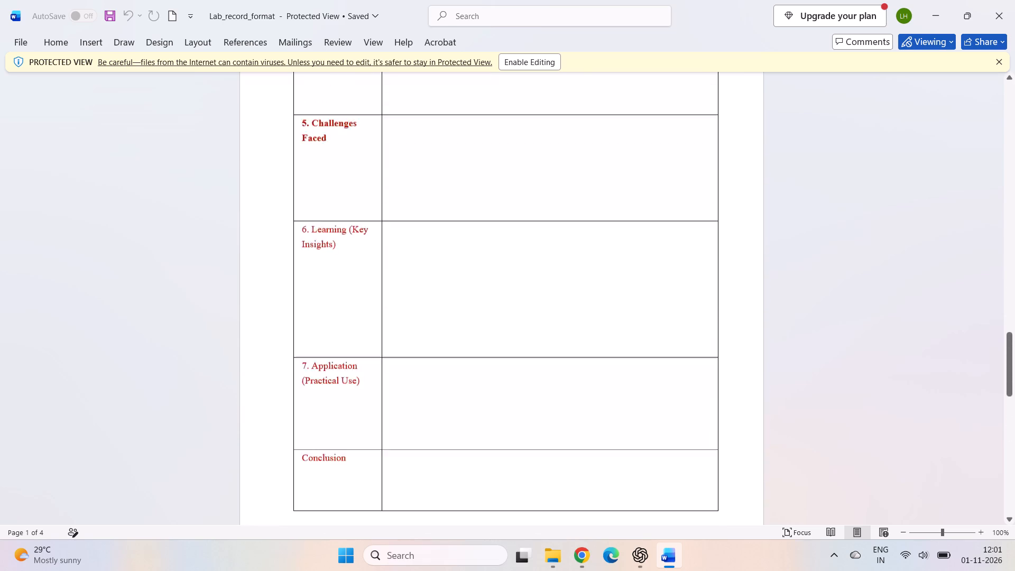
pyautogui.scroll(4, 523, 309)
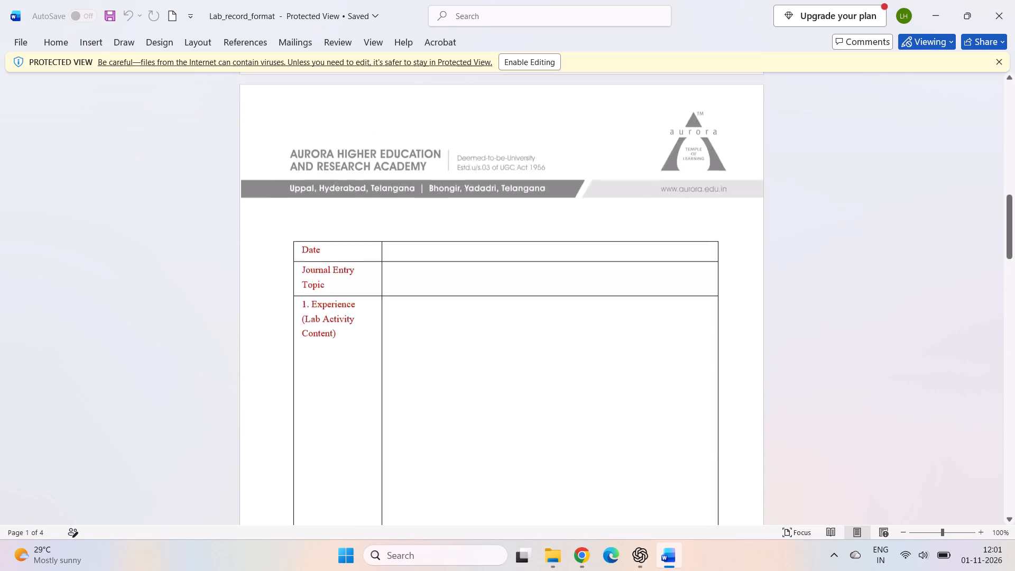
pyautogui.scroll(6, 523, 309)
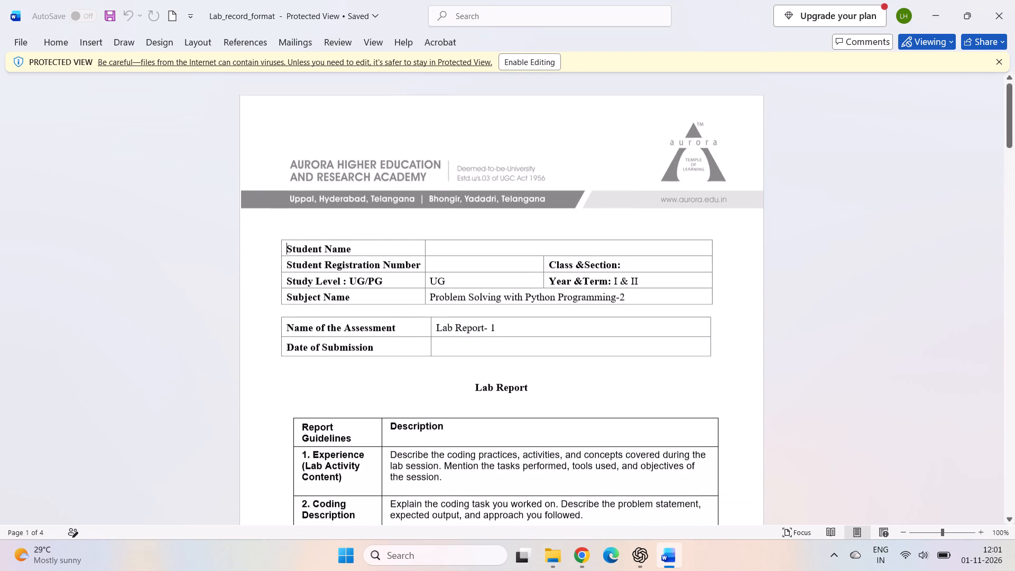
# Reread the Report Guidelines table and the blank sample lab report in Lab_record_format, closing the document when done.
pyautogui.scroll(-2, 523, 309)
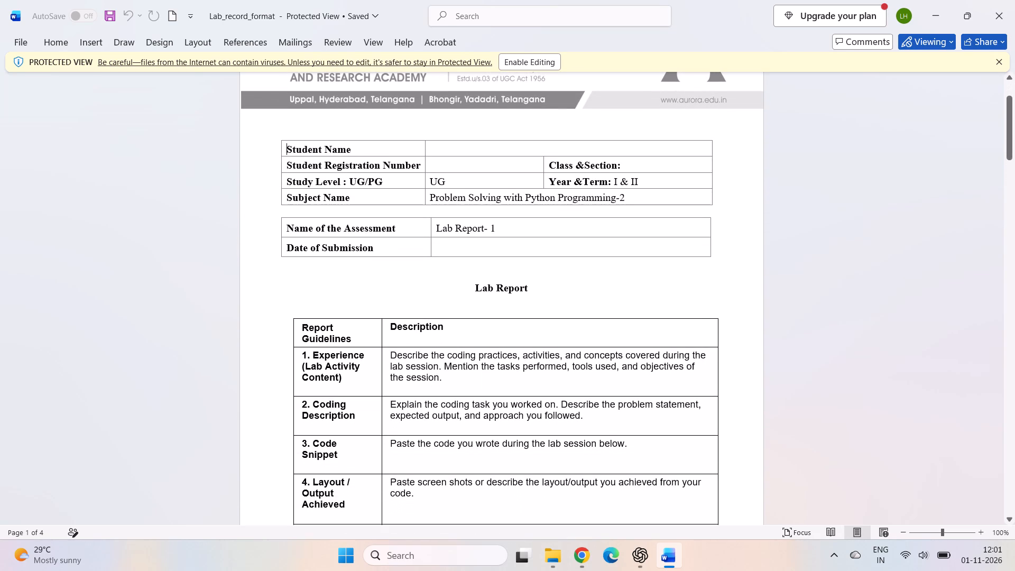
pyautogui.scroll(-3, 523, 309)
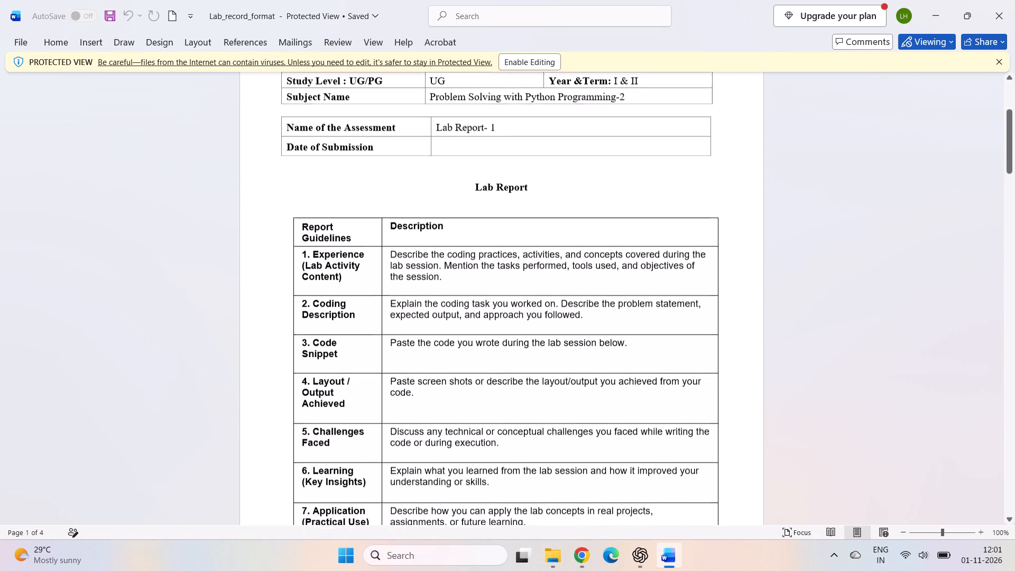
pyautogui.scroll(-2, 523, 309)
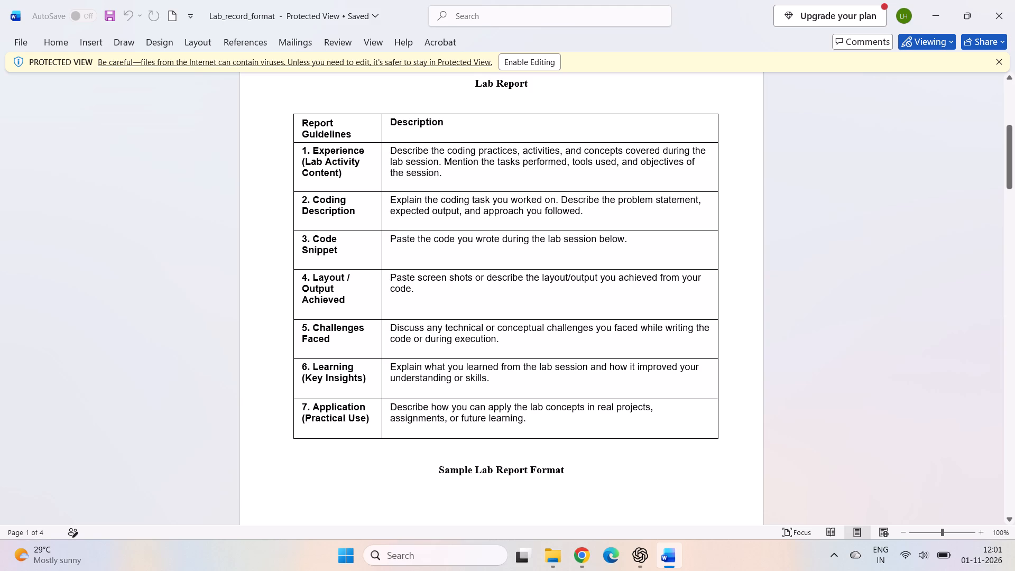
pyautogui.scroll(-3, 523, 309)
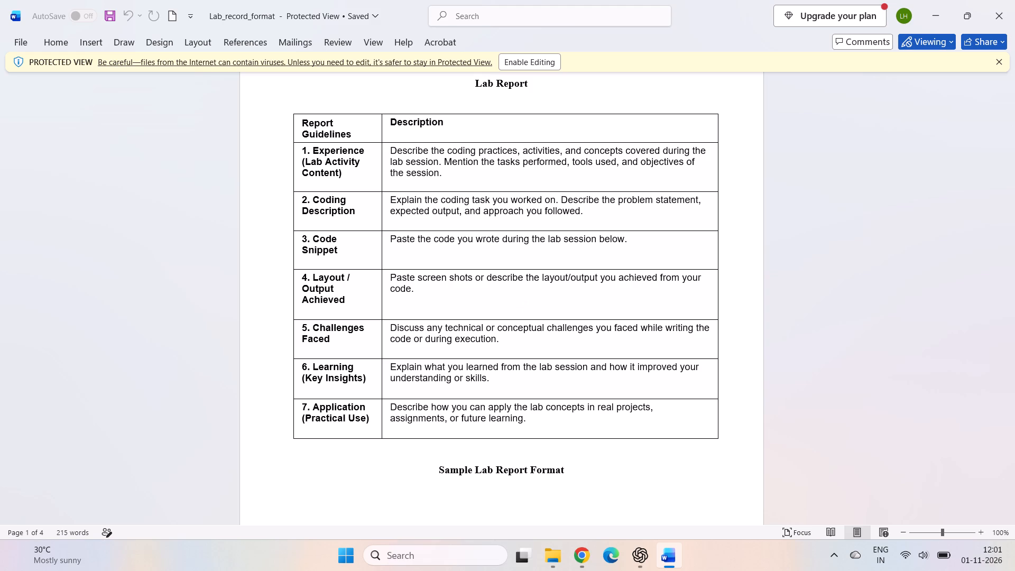
pyautogui.scroll(-1, 523, 309)
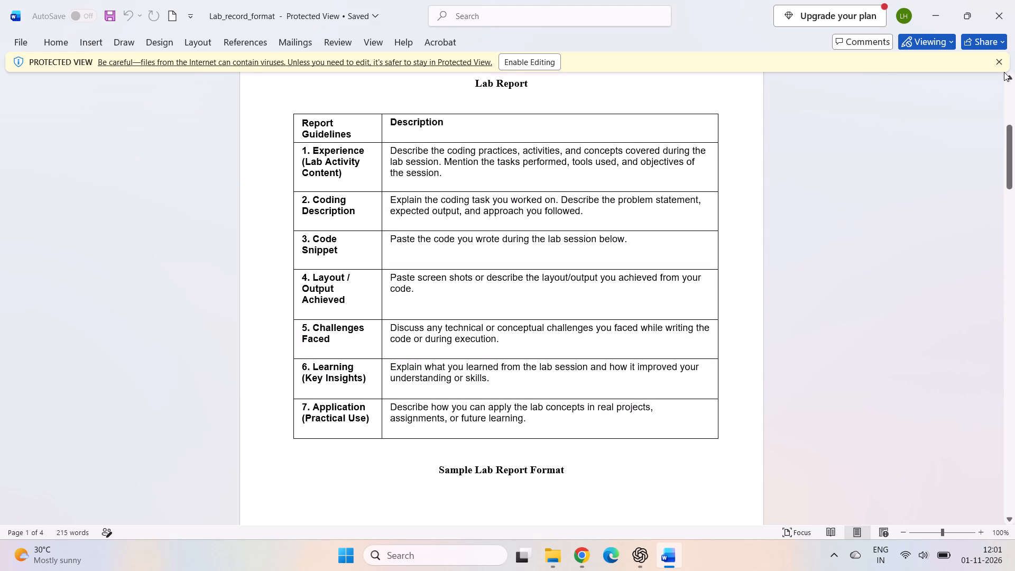
pyautogui.scroll(-6, 460, 361)
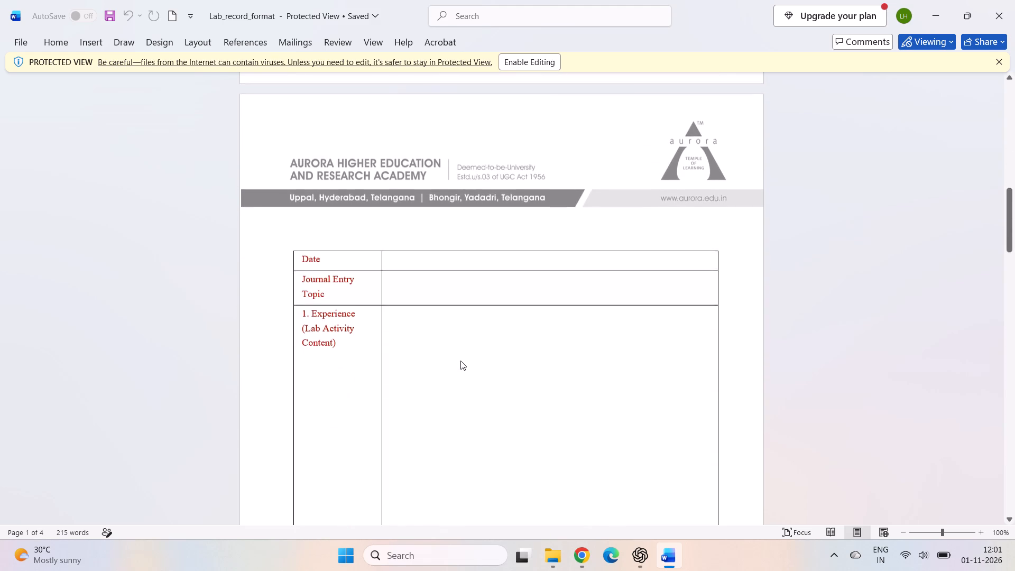
pyautogui.scroll(-1, 460, 361)
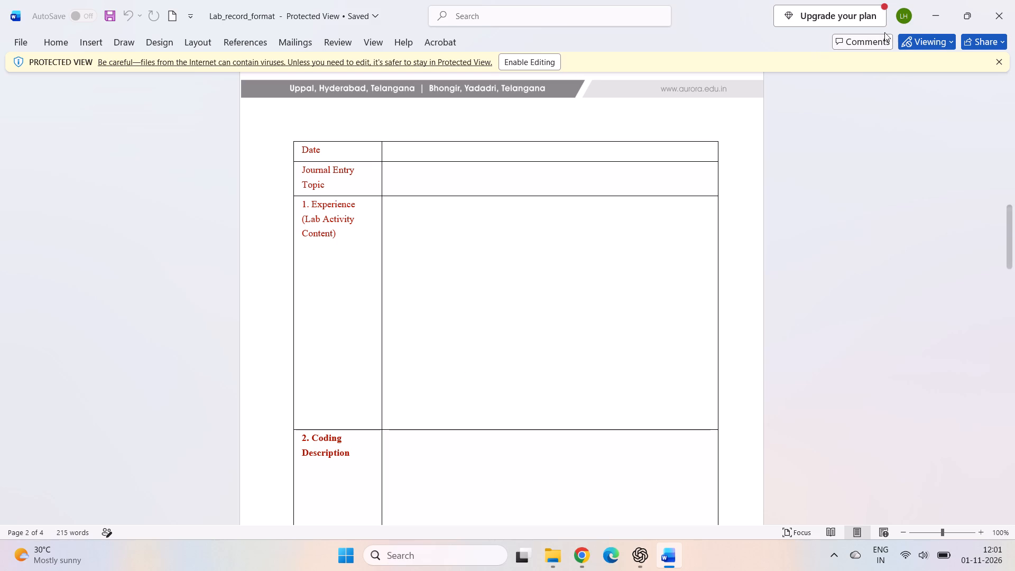
pyautogui.click(998, 63)
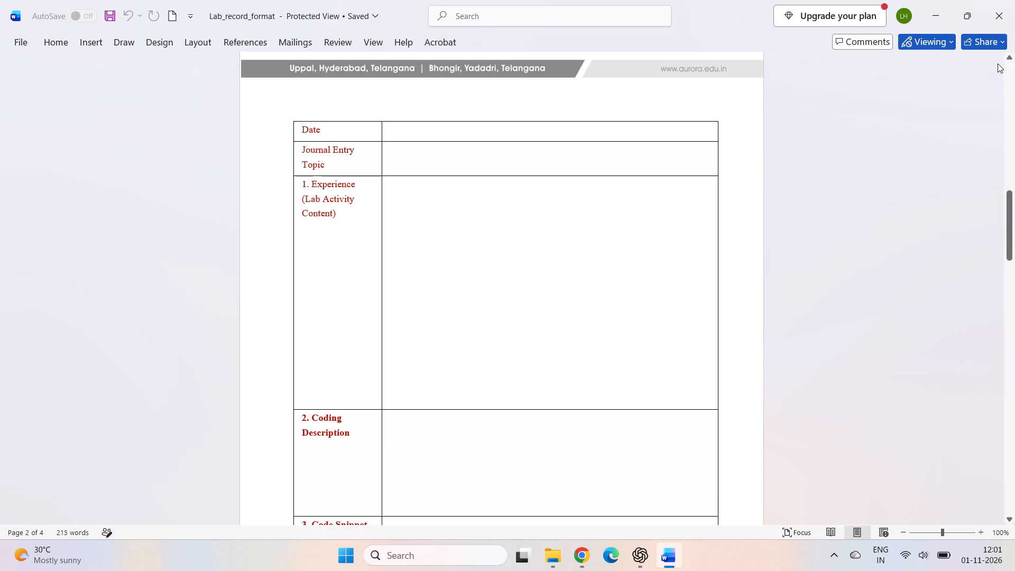
pyautogui.click(1001, 23)
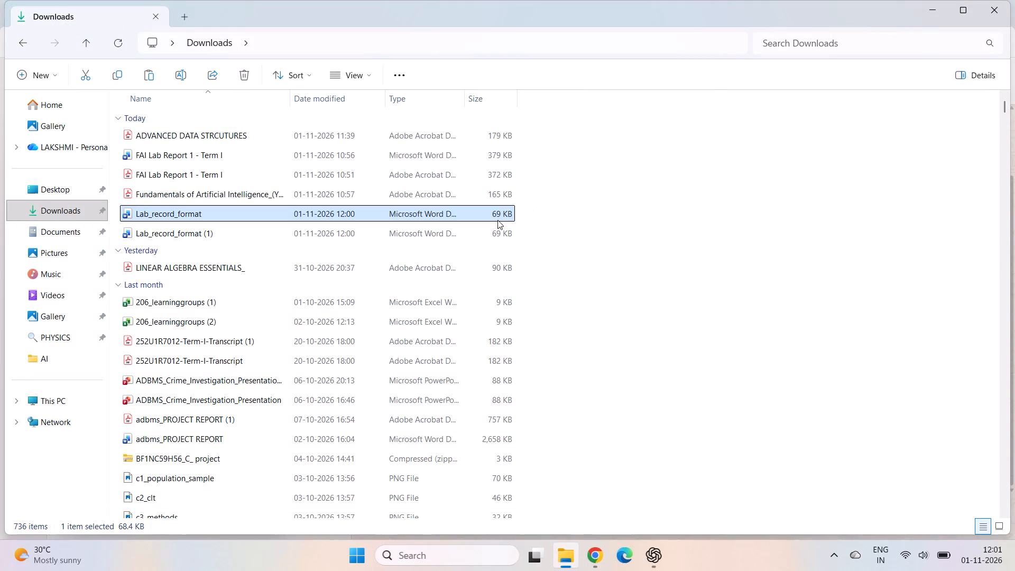
# Find Reflective_Journal_Web_1 in the OneDrive Documents folder and open it.
pyautogui.scroll(-6, 431, 256)
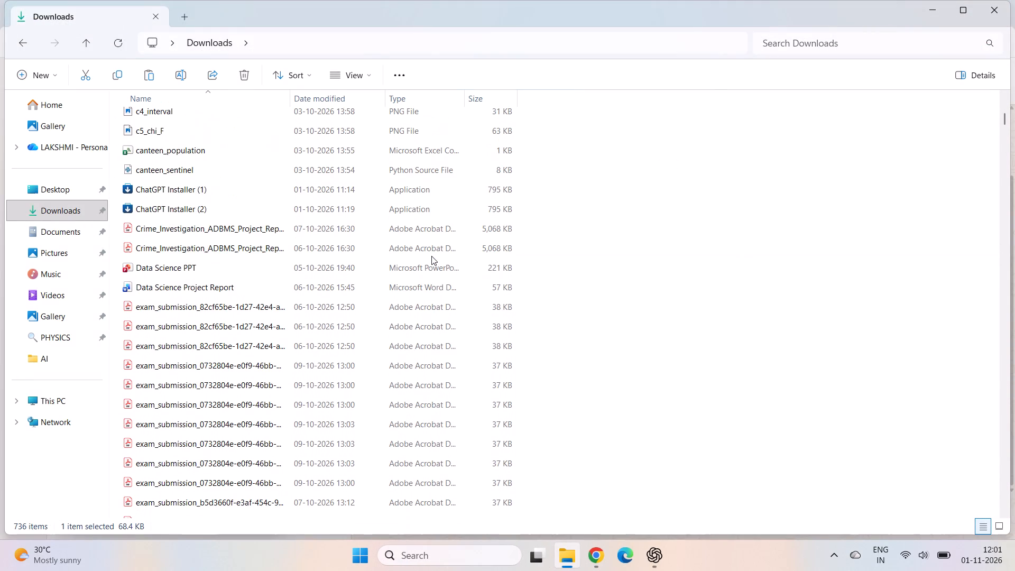
pyautogui.click(72, 190)
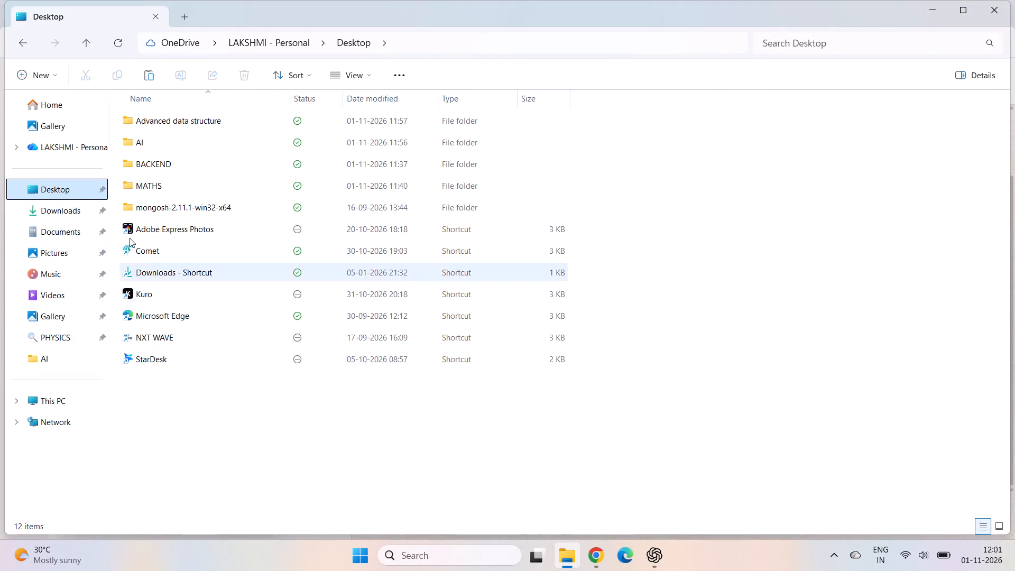
pyautogui.click(76, 143)
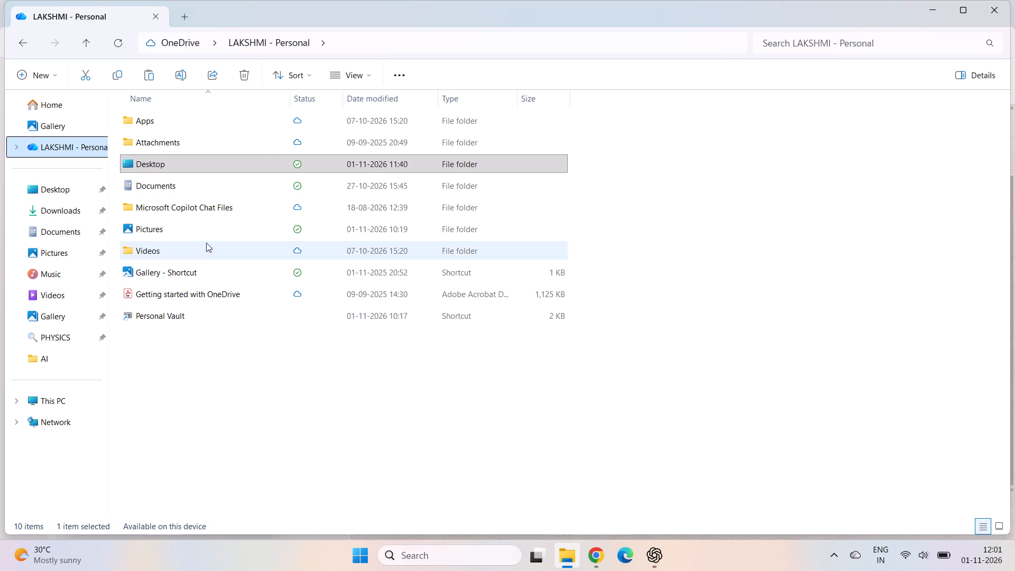
pyautogui.click(181, 185)
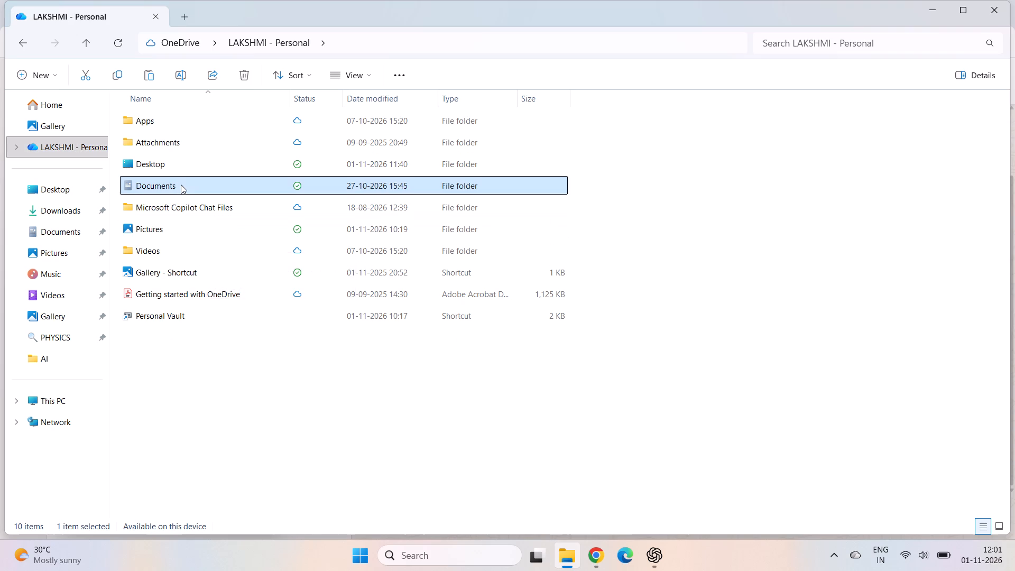
pyautogui.doubleClick(181, 185)
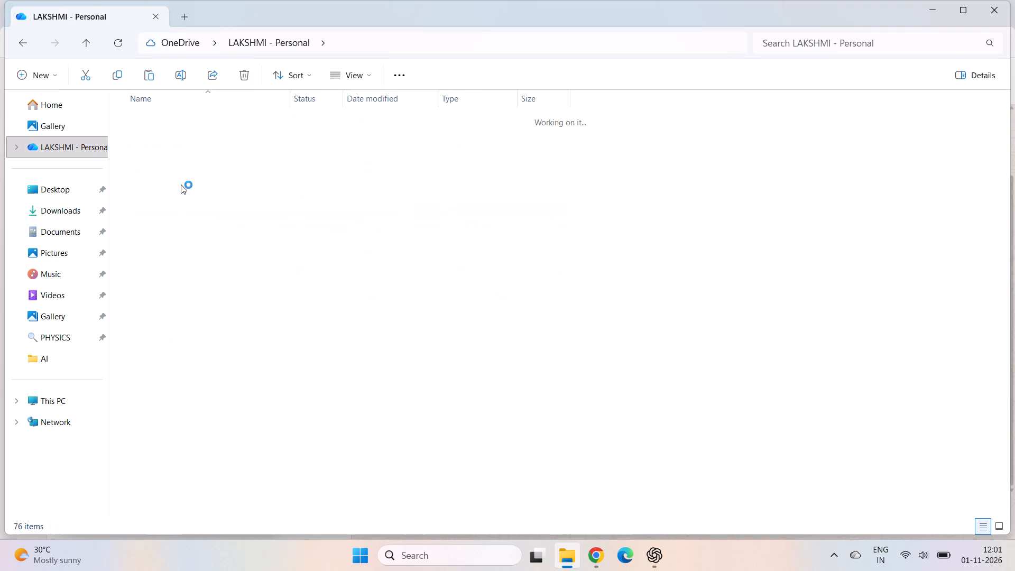
pyautogui.scroll(-3, 181, 185)
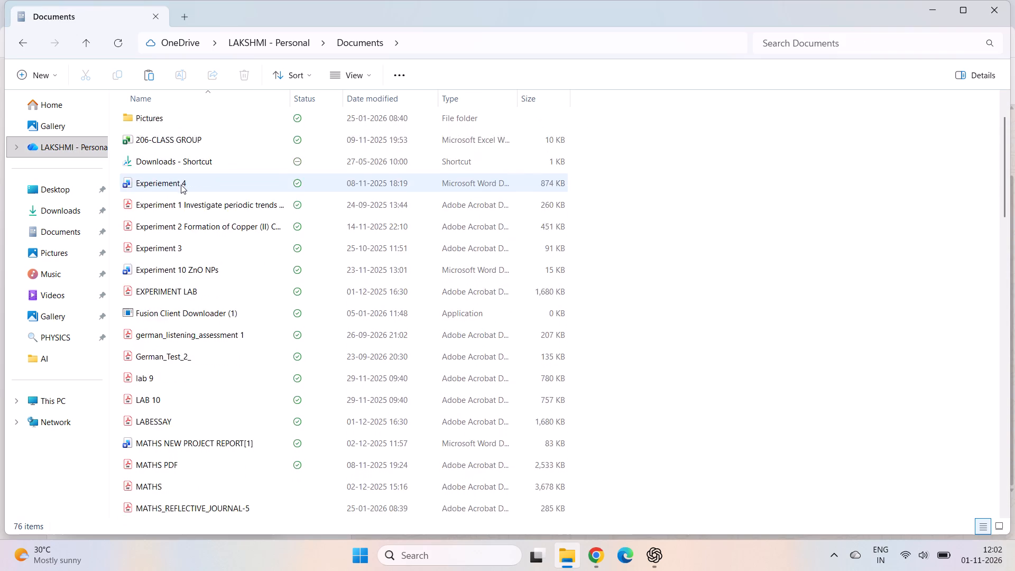
pyautogui.scroll(-5, 181, 185)
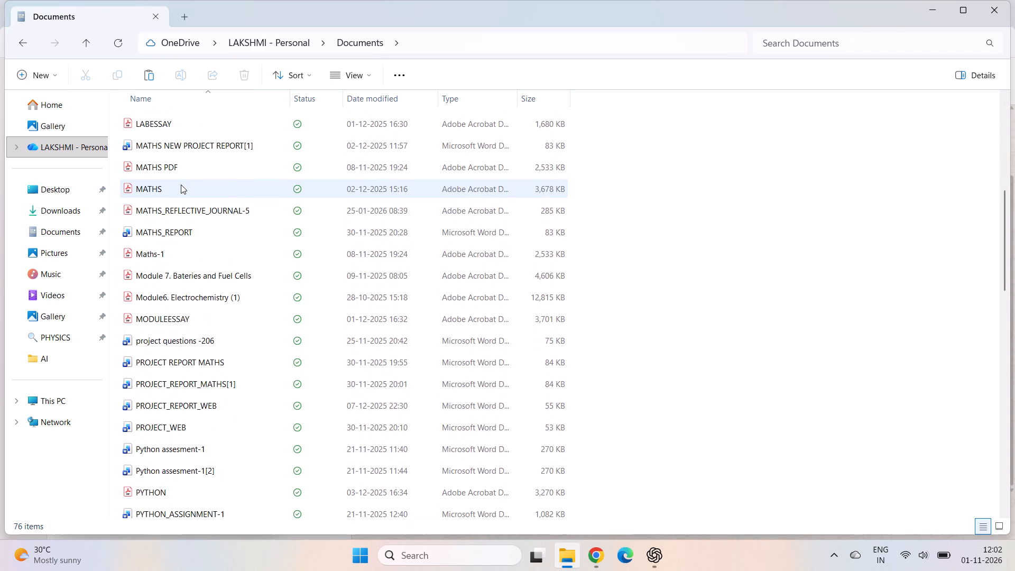
pyautogui.scroll(-7, 181, 185)
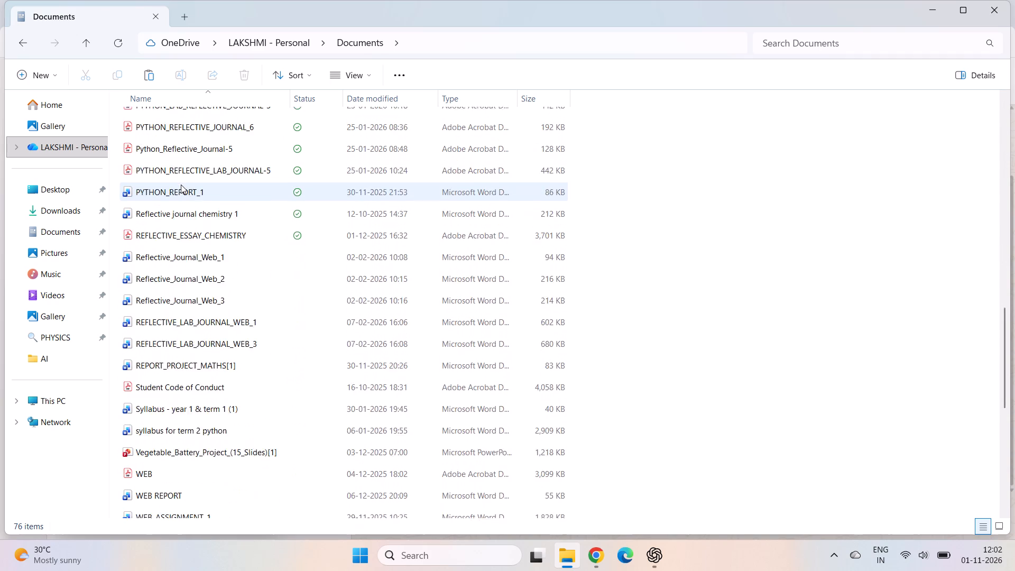
pyautogui.scroll(-1, 181, 185)
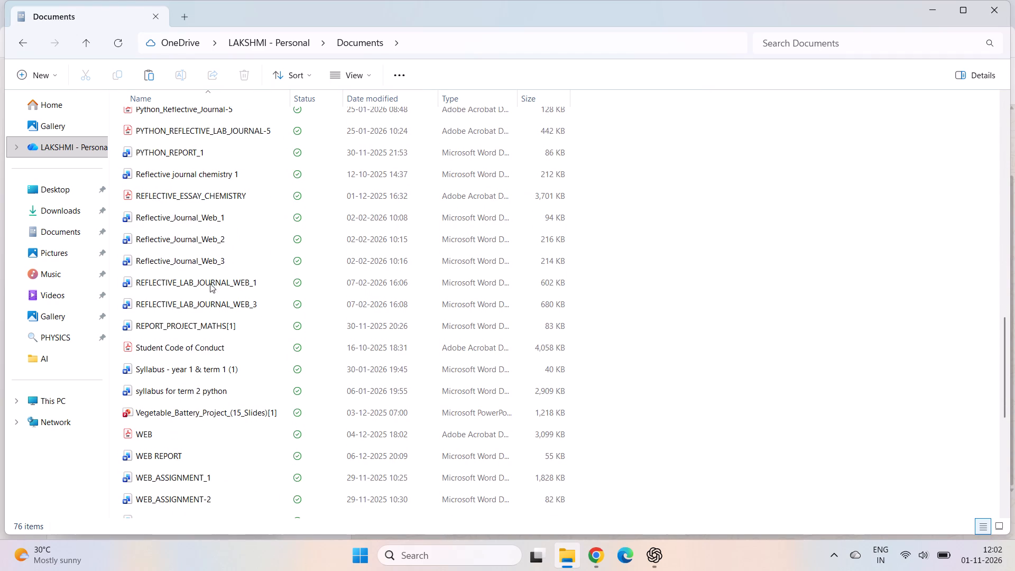
pyautogui.doubleClick(205, 214)
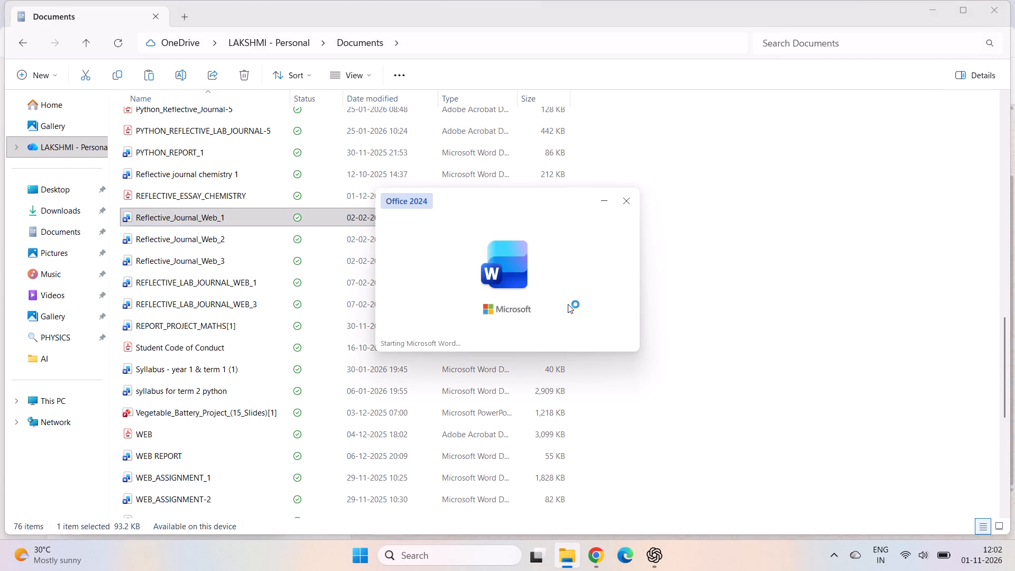
# Skim the Reflective_Journal_Web_1 document from its student details through the reflection sections, closing it when done.
pyautogui.scroll(-6, 568, 304)
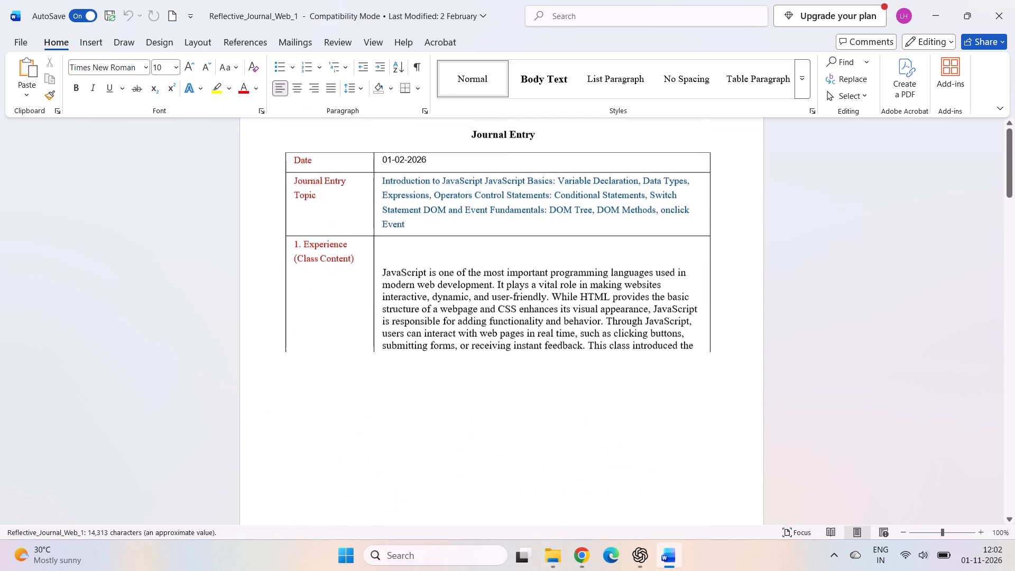
pyautogui.scroll(-3, 568, 304)
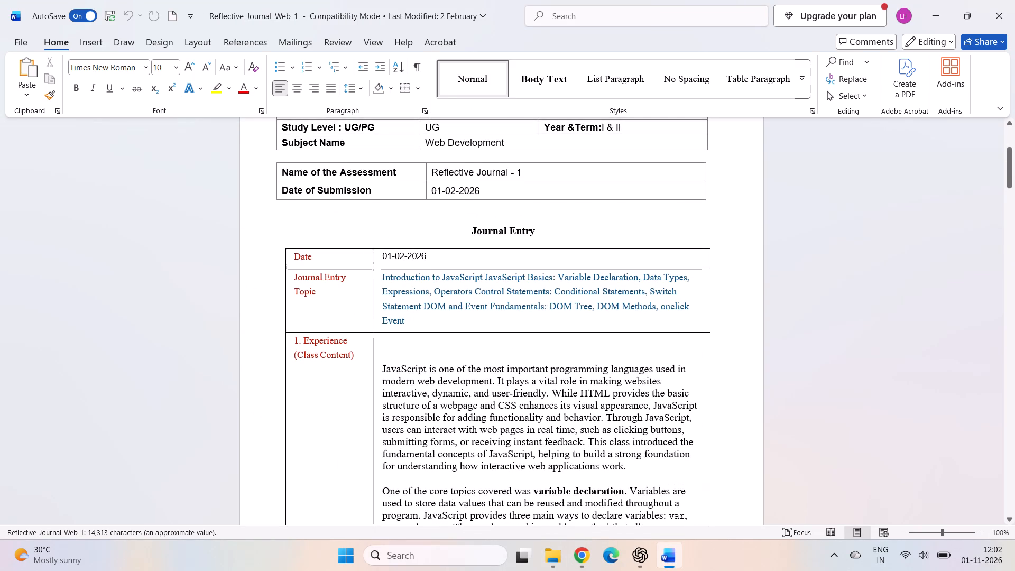
pyautogui.scroll(-8, 568, 304)
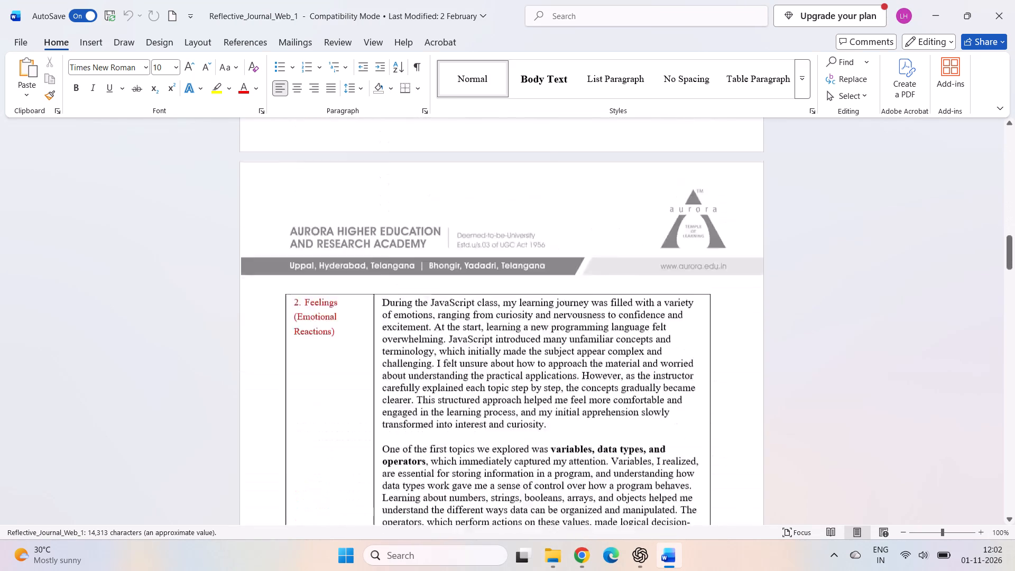
pyautogui.scroll(-6, 568, 304)
pyautogui.scroll(5, 568, 304)
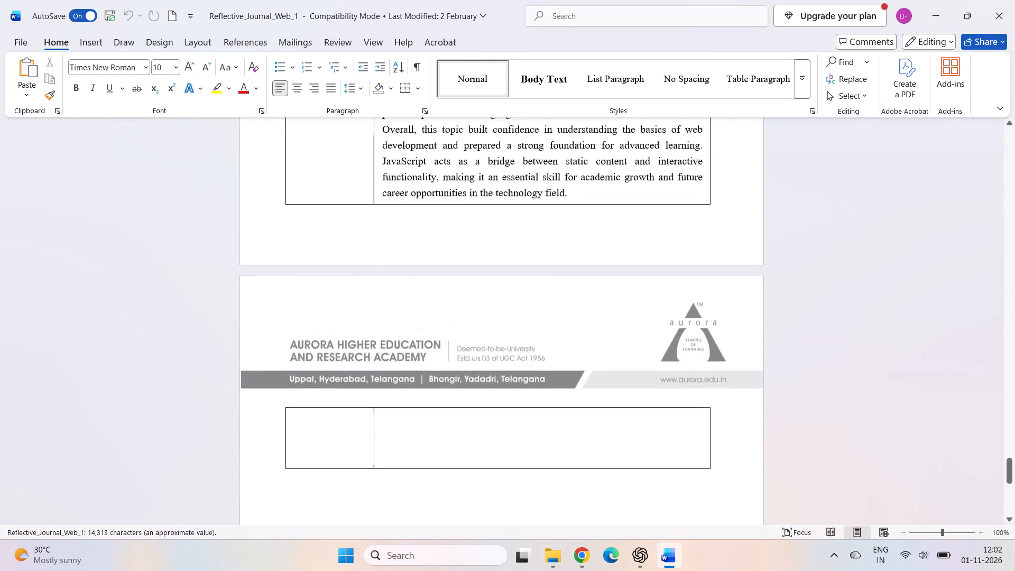
pyautogui.scroll(8, 568, 304)
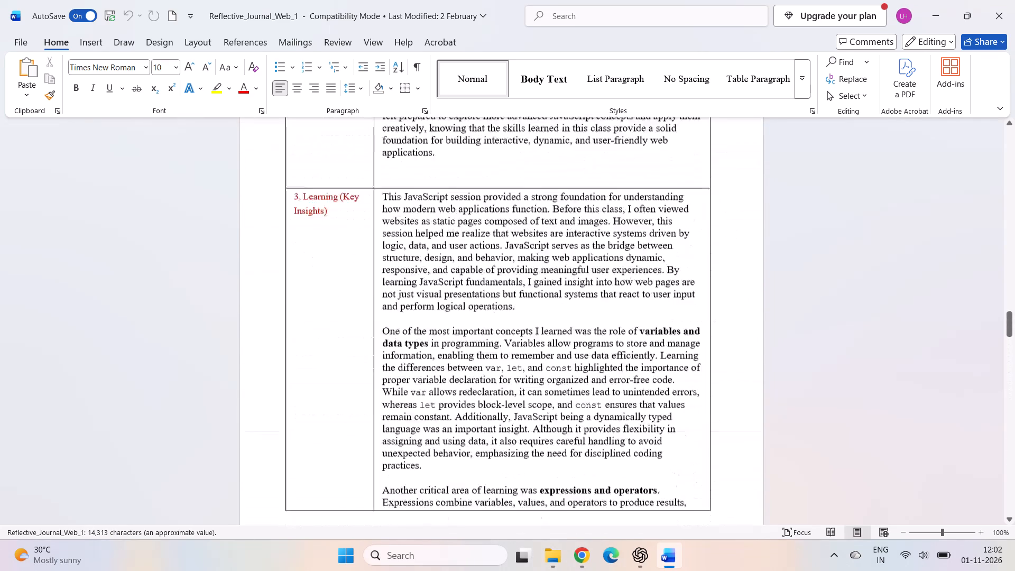
pyautogui.scroll(6, 568, 304)
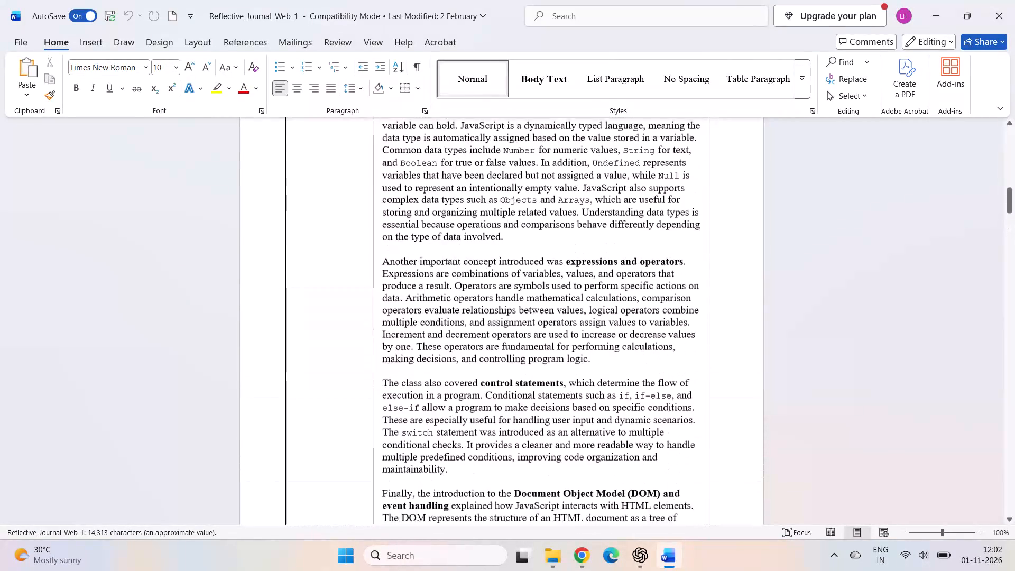
pyautogui.scroll(2, 568, 304)
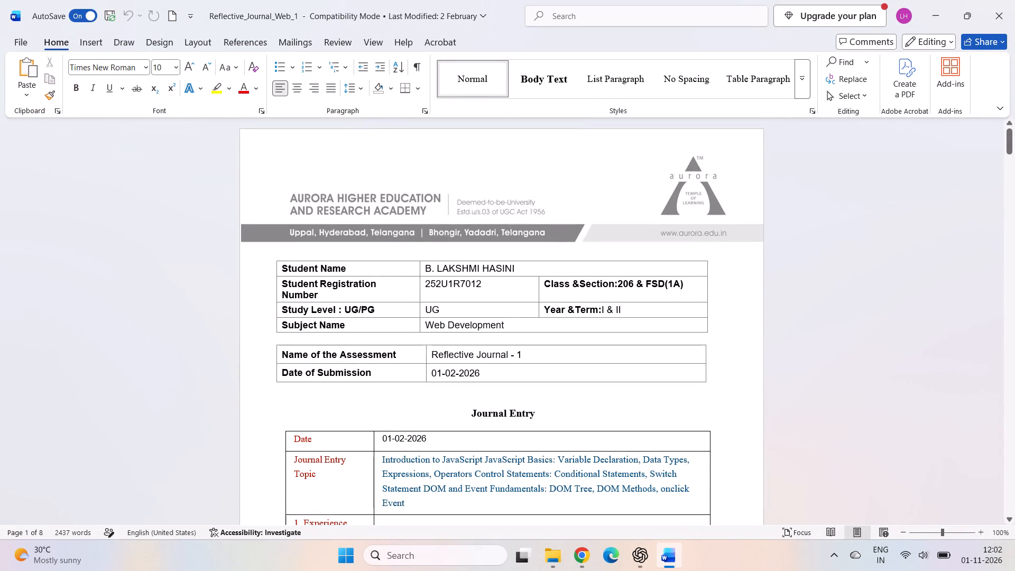
pyautogui.click(1009, 5)
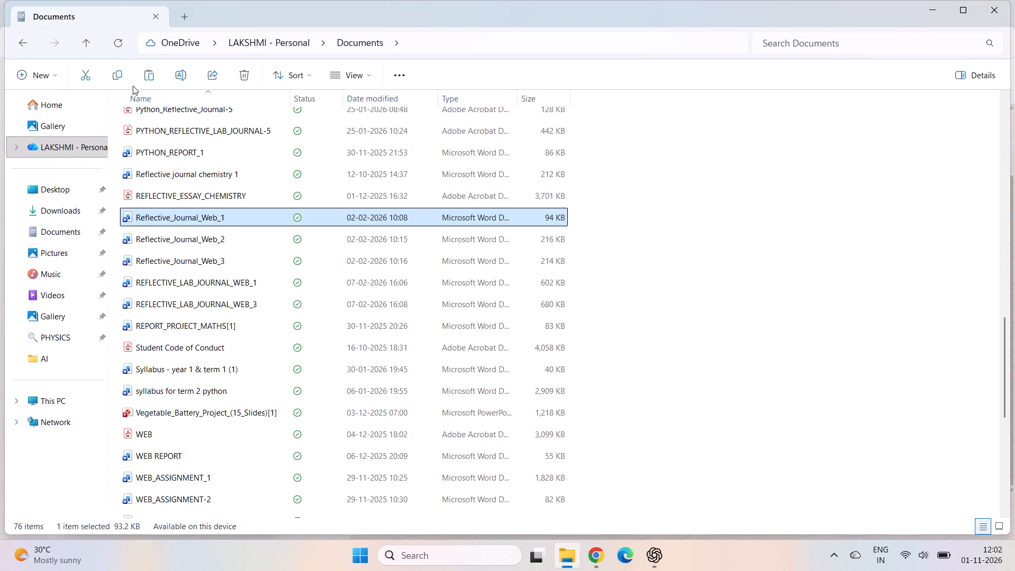
# Copy the Reflective_Journal_Web_1 file and go to the Advanced data structure folder on the Desktop.
pyautogui.click(115, 75)
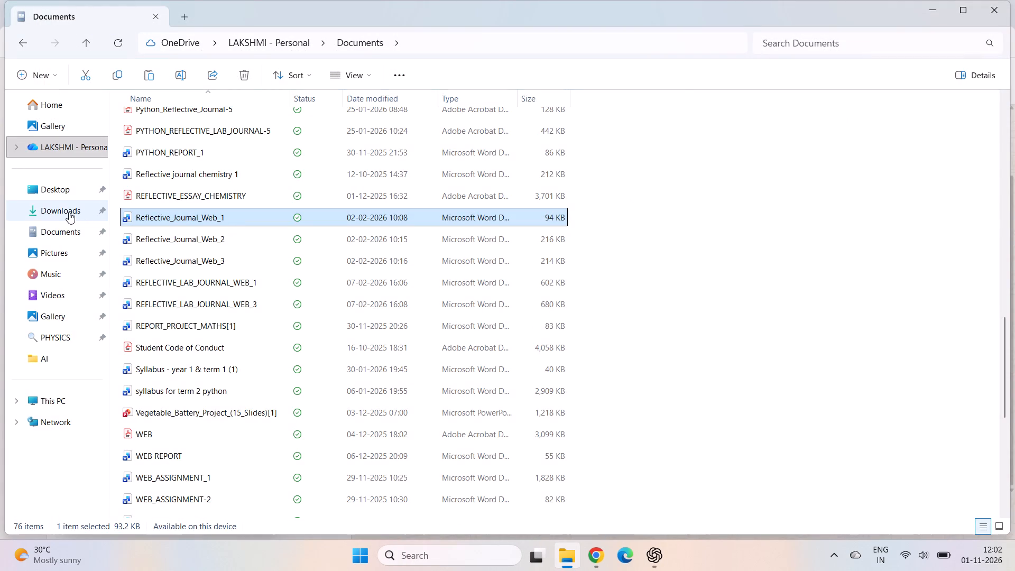
pyautogui.click(69, 212)
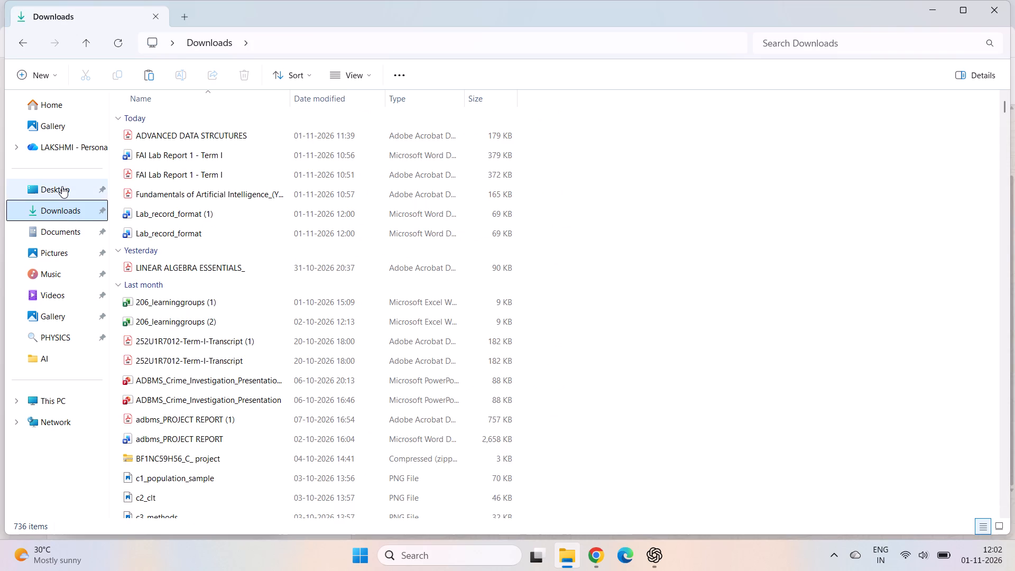
pyautogui.click(62, 186)
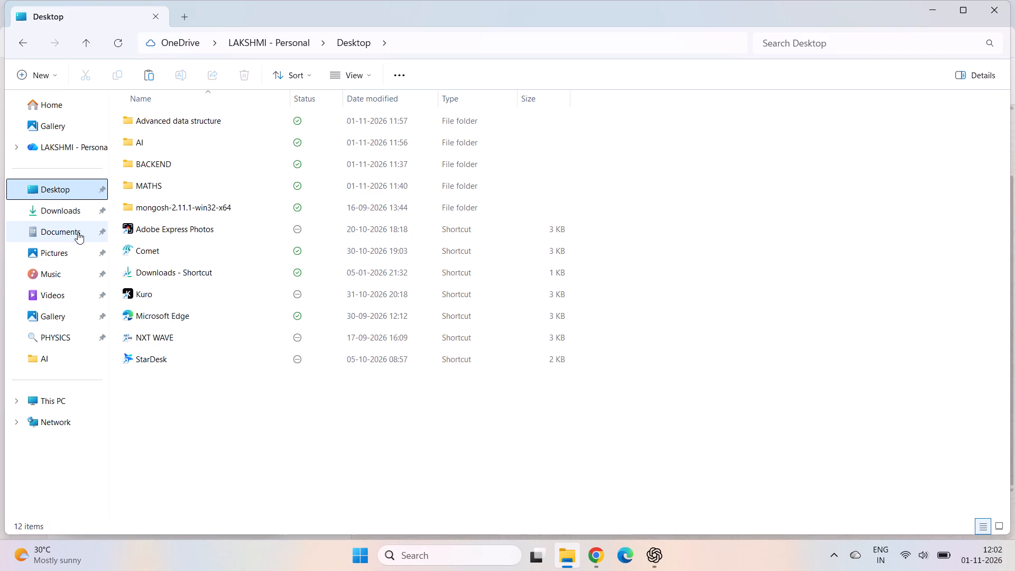
pyautogui.doubleClick(157, 125)
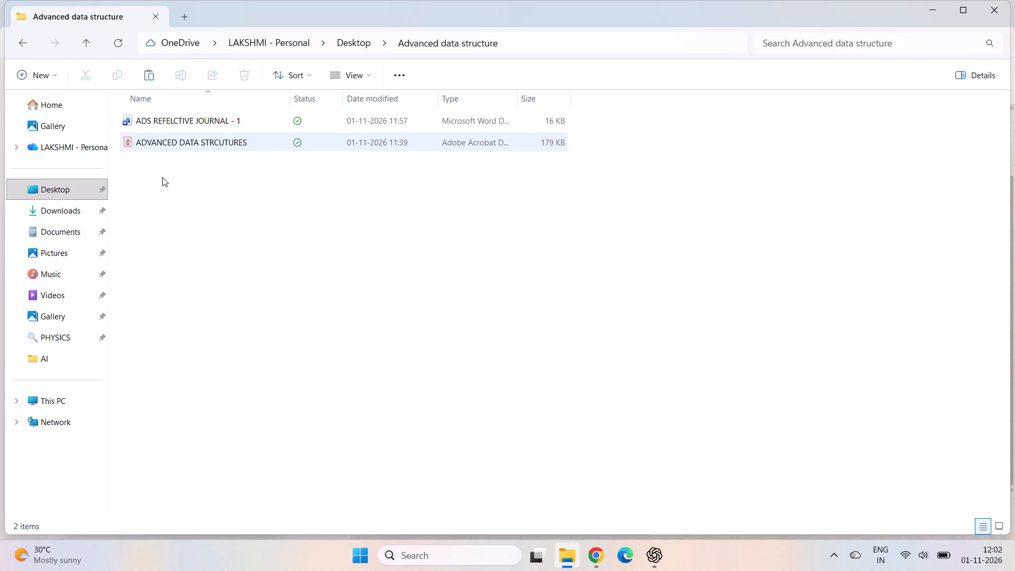
# Check the contents of the ADS REFELCTIVE JOURNAL - 1 document, close it and delete the file.
pyautogui.click(162, 177)
pyautogui.doubleClick(178, 118)
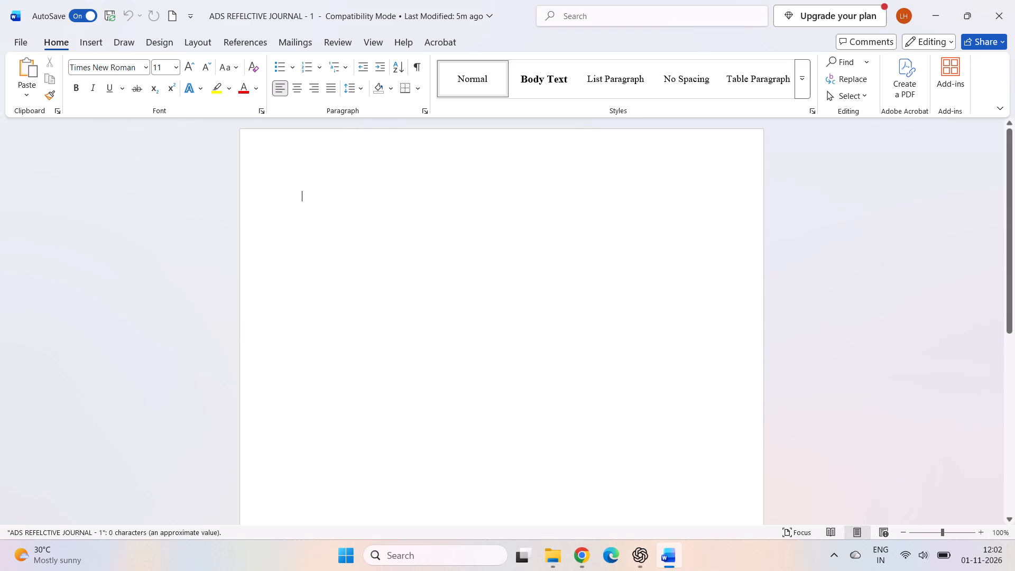
pyautogui.click(997, 16)
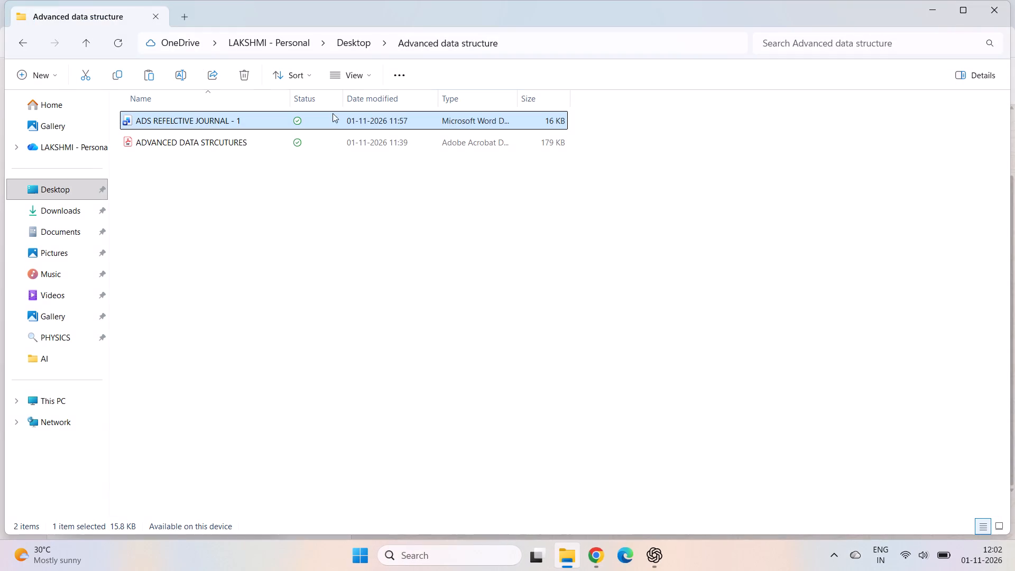
pyautogui.click(239, 77)
# Paste the copied Reflective_Journal_Web_1 file into the Advanced data structure folder.
pyautogui.hotkey('ctrl', 'v')
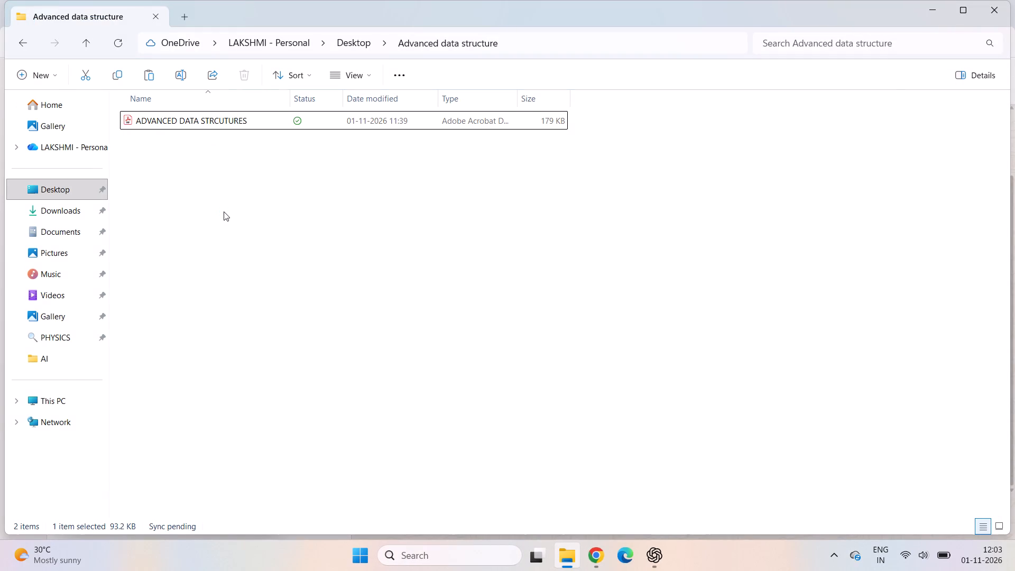
# Rename the pasted Reflective_Journal_Web_1 file as ADS REFLECTIVE JOURNAL -1.
pyautogui.click(176, 76)
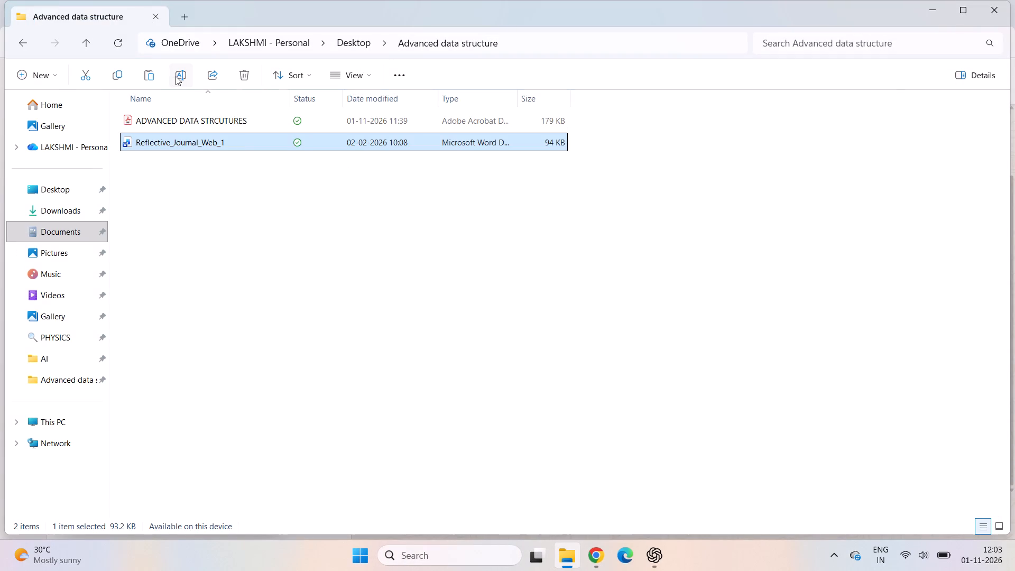
pyautogui.click(229, 143)
pyautogui.press('BackSpace')
pyautogui.press('BackSpace')
pyautogui.press('BackSpace')
pyautogui.press('BackSpace')
pyautogui.press('BackSpace')
pyautogui.press('BackSpace')
pyautogui.press('BackSpace')
pyautogui.press('BackSpace')
pyautogui.press('BackSpace')
pyautogui.press('BackSpace')
pyautogui.press('BackSpace')
pyautogui.press('BackSpace')
pyautogui.press('BackSpace')
pyautogui.press('BackSpace')
pyautogui.press('BackSpace')
pyautogui.press('BackSpace')
pyautogui.press('BackSpace')
pyautogui.press('BackSpace')
pyautogui.press('BackSpace')
pyautogui.press('BackSpace')
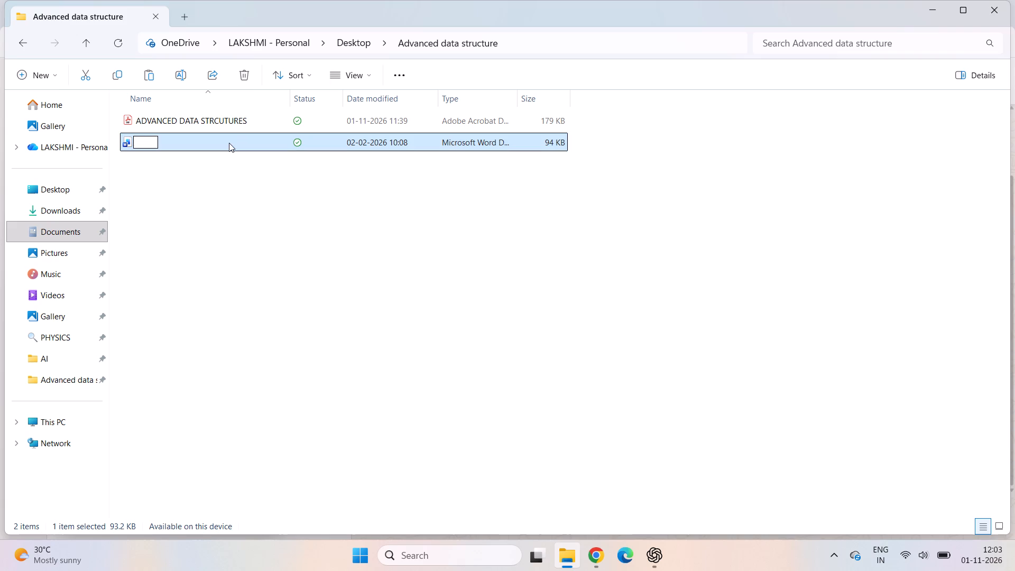
pyautogui.write('REFLECTIVE J')
pyautogui.write('OU')
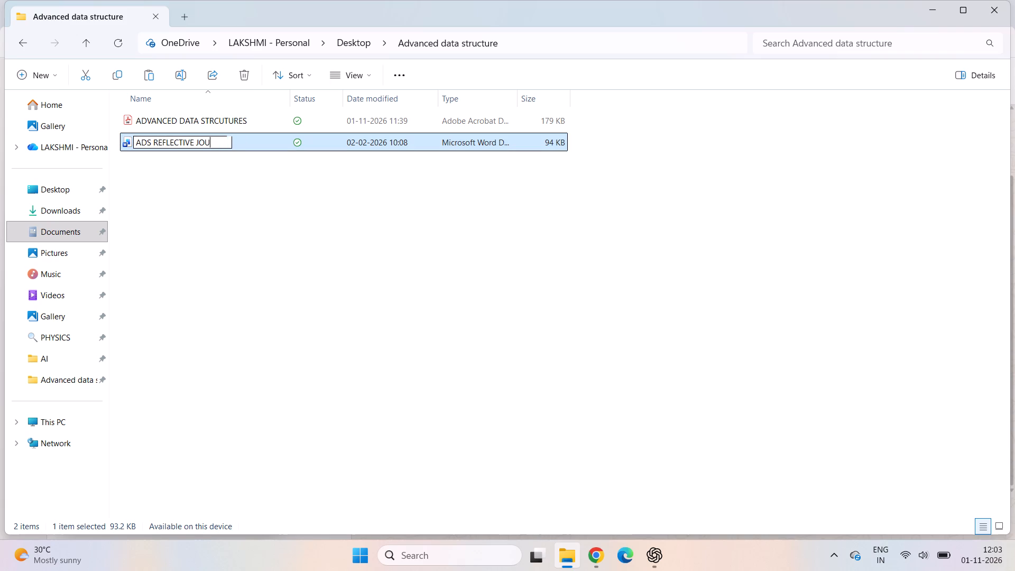
pyautogui.write('RNA;')
pyautogui.press('space')
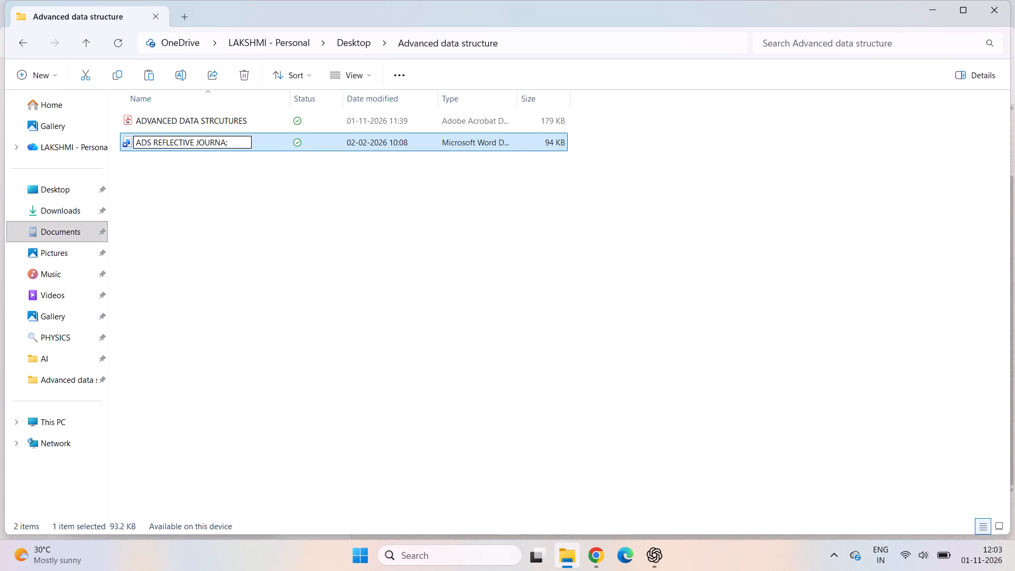
pyautogui.press('BackSpace')
pyautogui.press('BackSpace')
pyautogui.write('L -2')
pyautogui.press('BackSpace')
pyautogui.press('1')
pyautogui.doubleClick(337, 150)
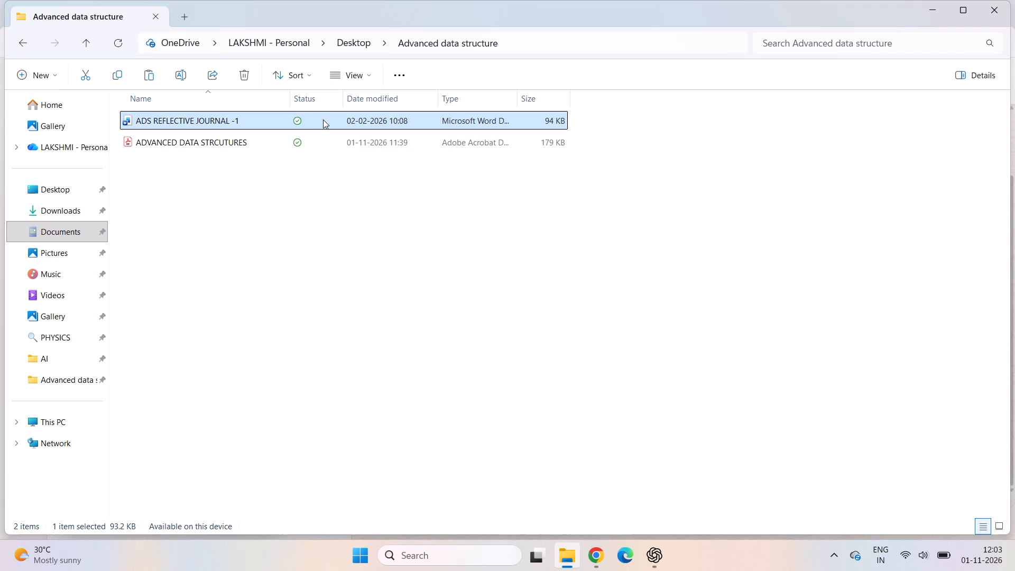
# Open ADS REFLECTIVE JOURNAL -1 and replace the Subject Name in the student details table with Advanced Data Structure.
pyautogui.doubleClick(323, 119)
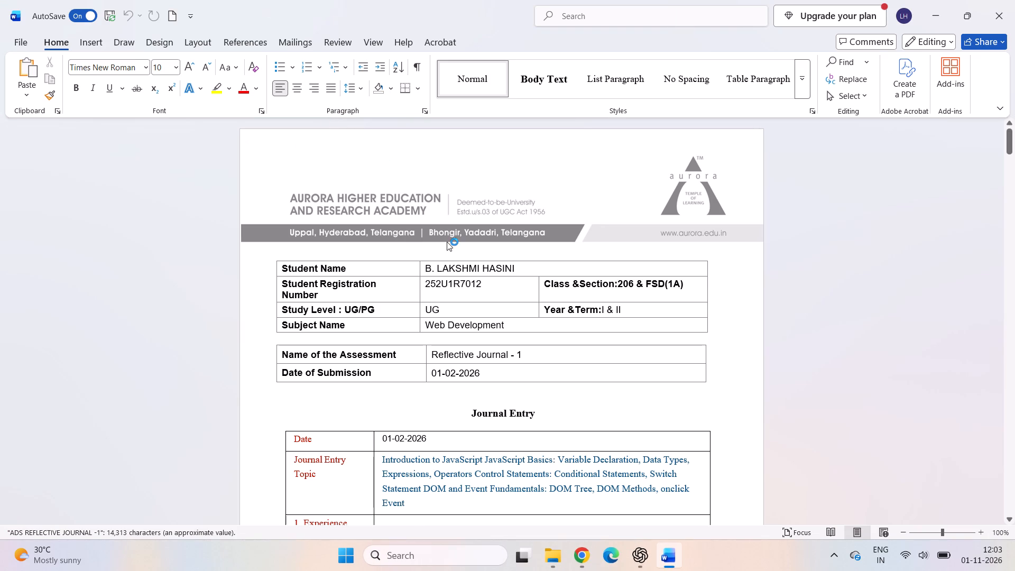
pyautogui.scroll(-1, 432, 305)
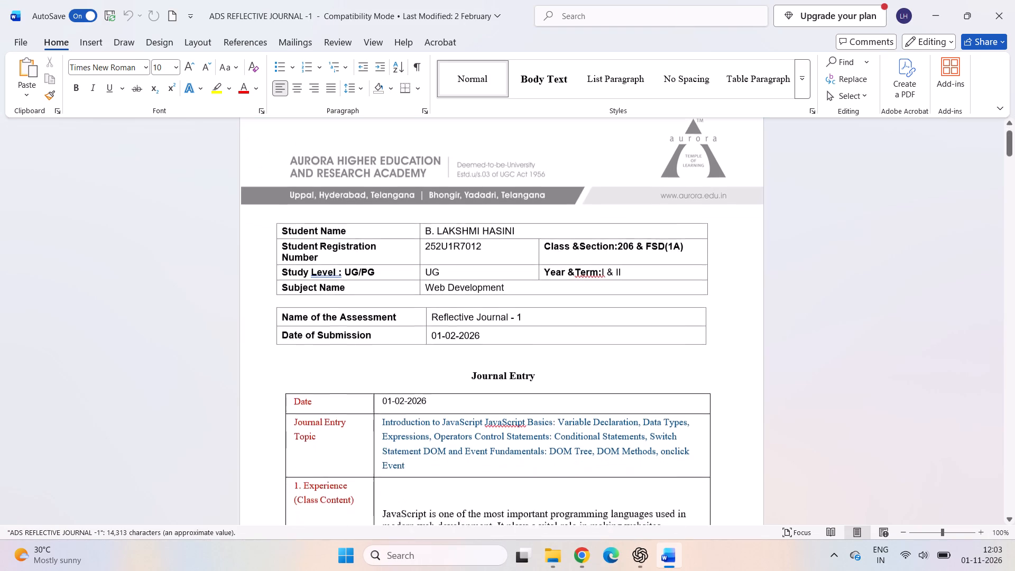
pyautogui.scroll(-2, 432, 305)
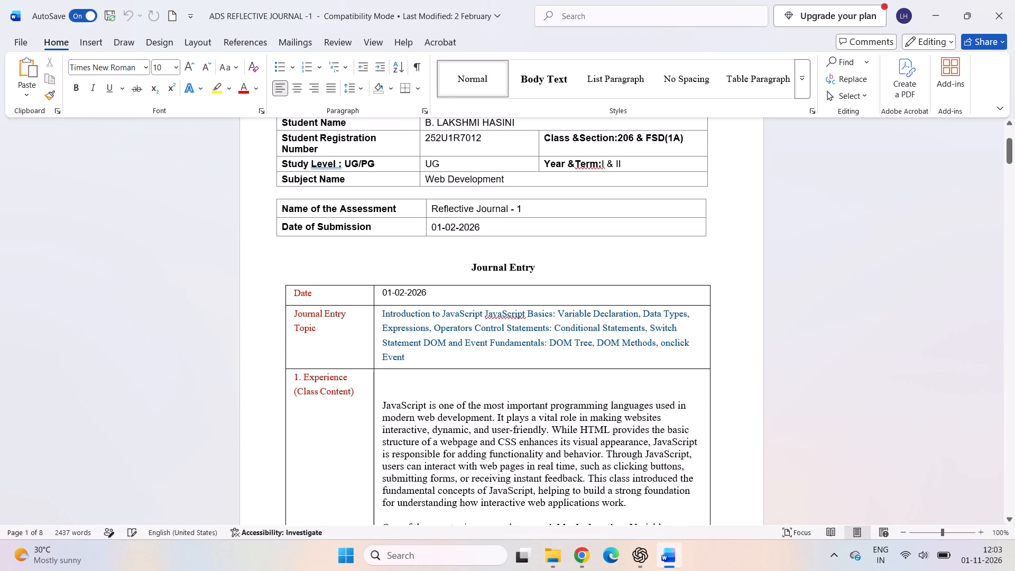
pyautogui.click(506, 181)
pyautogui.press('BackSpace')
pyautogui.press('BackSpace')
pyautogui.press('BackSpace')
pyautogui.press('BackSpace')
pyautogui.press('BackSpace')
pyautogui.press('BackSpace')
pyautogui.press('BackSpace')
pyautogui.press('BackSpace')
pyautogui.press('BackSpace')
pyautogui.press('BackSpace')
pyautogui.press('BackSpace')
pyautogui.press('BackSpace')
pyautogui.press('BackSpace')
pyautogui.press('BackSpace')
pyautogui.press('BackSpace')
pyautogui.press('BackSpace')
pyautogui.press('BackSpace')
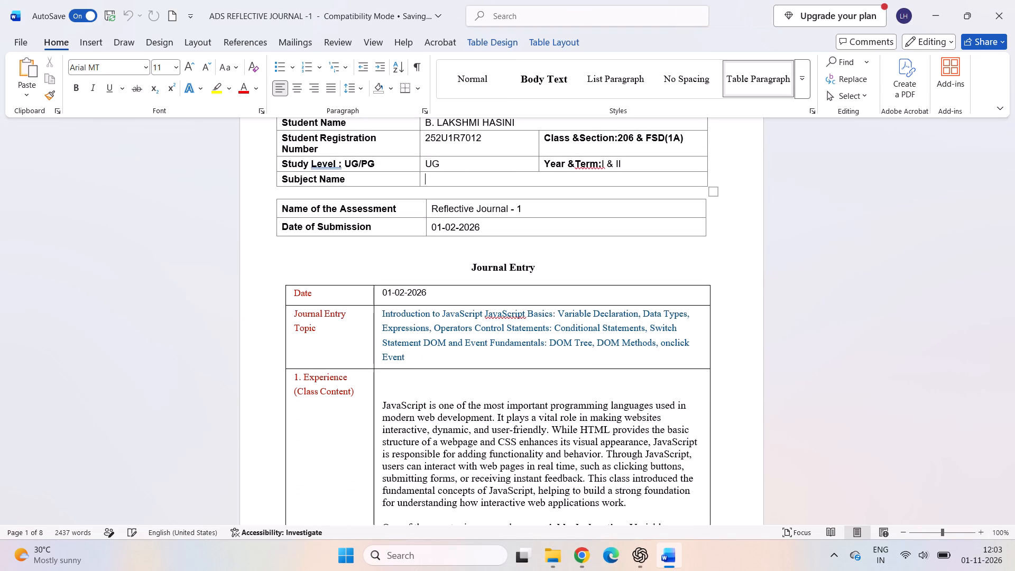
pyautogui.press('a')
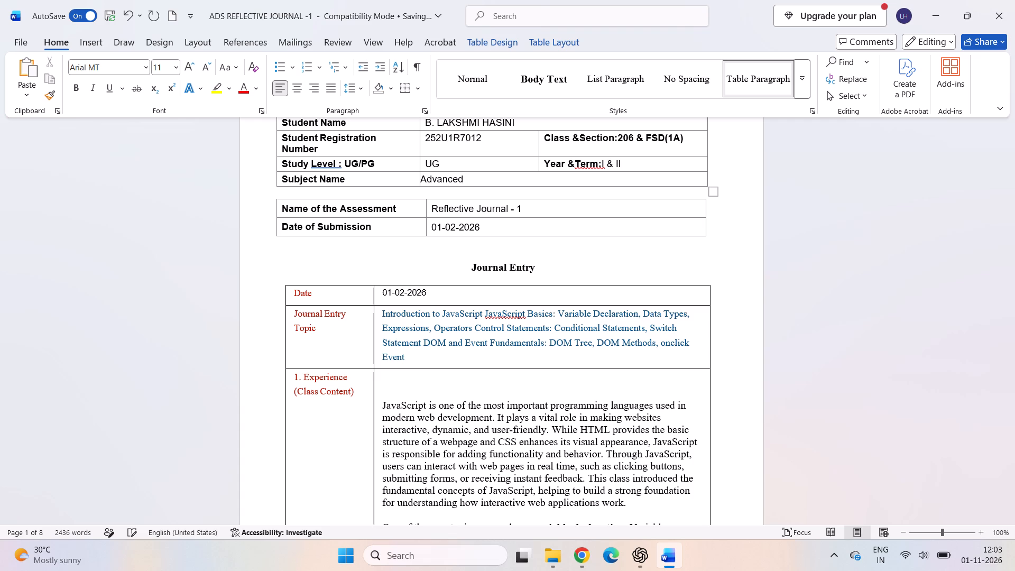
pyautogui.write('ata')
pyautogui.press('space')
pyautogui.write('s')
pyautogui.press('BackSpace')
pyautogui.write('tructure')
# Set the Year & Term entry in the student details table to II&II, with a space after the colon.
pyautogui.scroll(1, 532, 213)
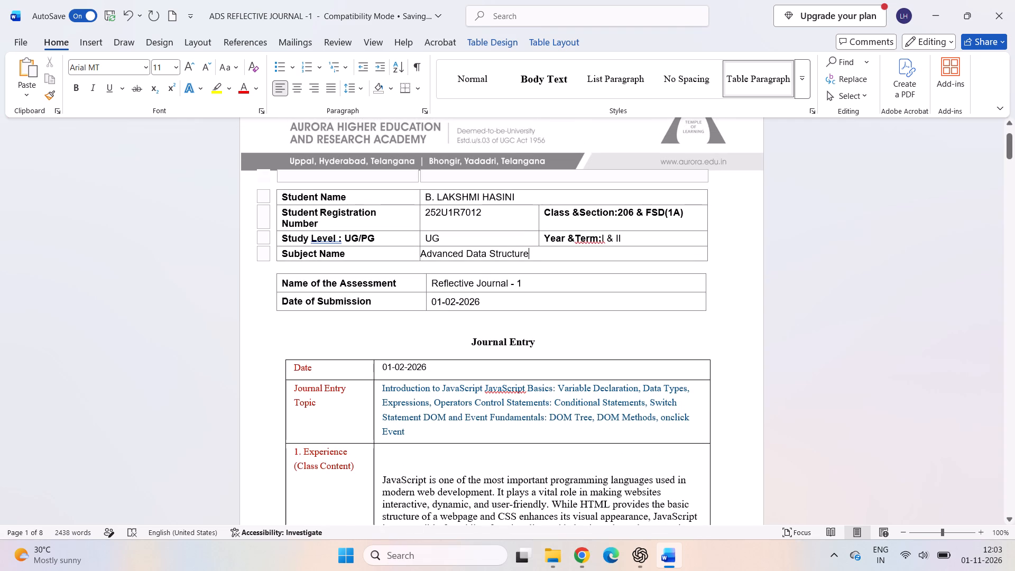
pyautogui.click(630, 241)
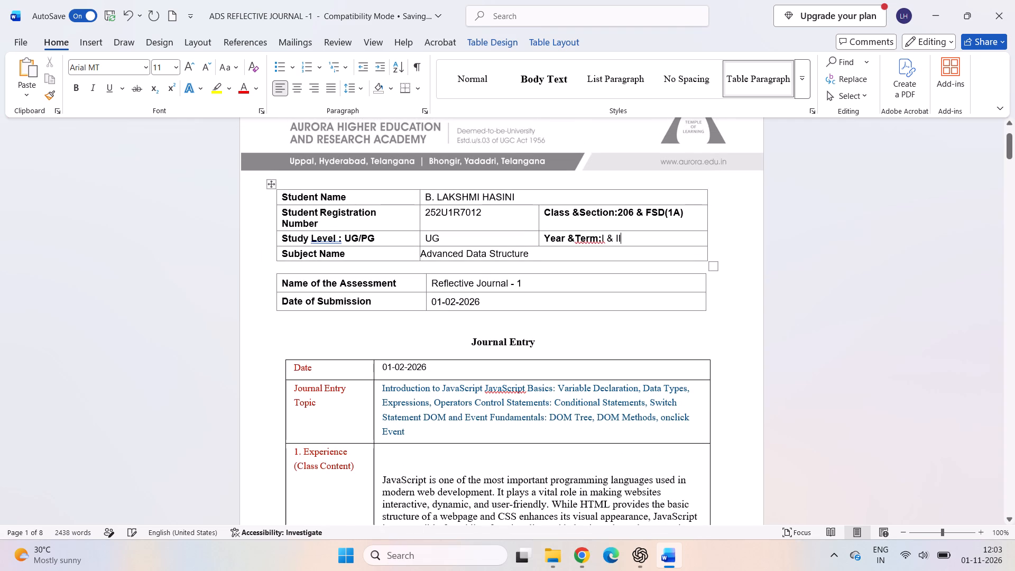
pyautogui.press('BackSpace')
pyautogui.press('BackSpace')
pyautogui.press('BackSpace')
pyautogui.press('BackSpace')
pyautogui.press('BackSpace')
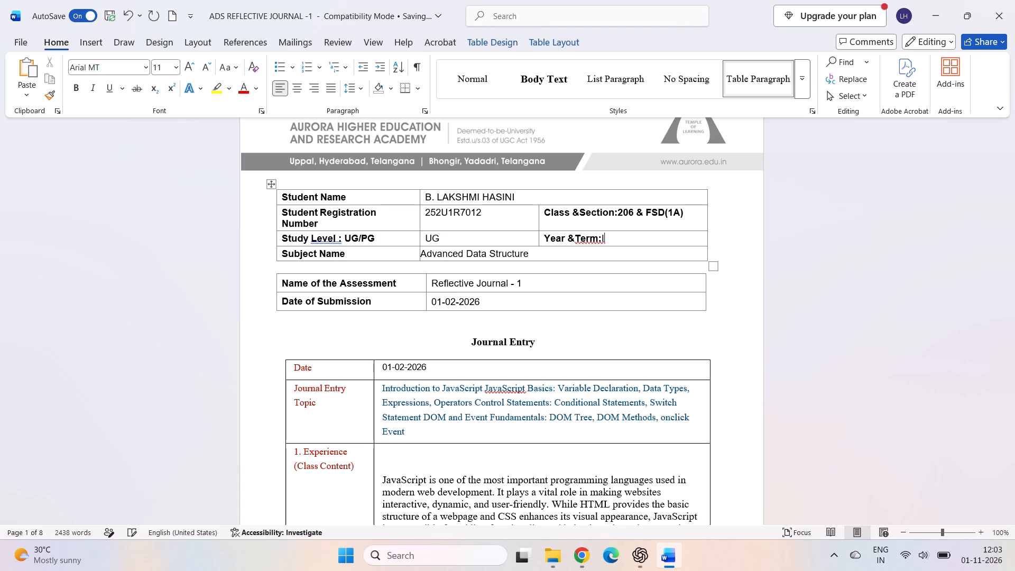
pyautogui.write('I&II')
pyautogui.click(601, 240)
pyautogui.press('space')
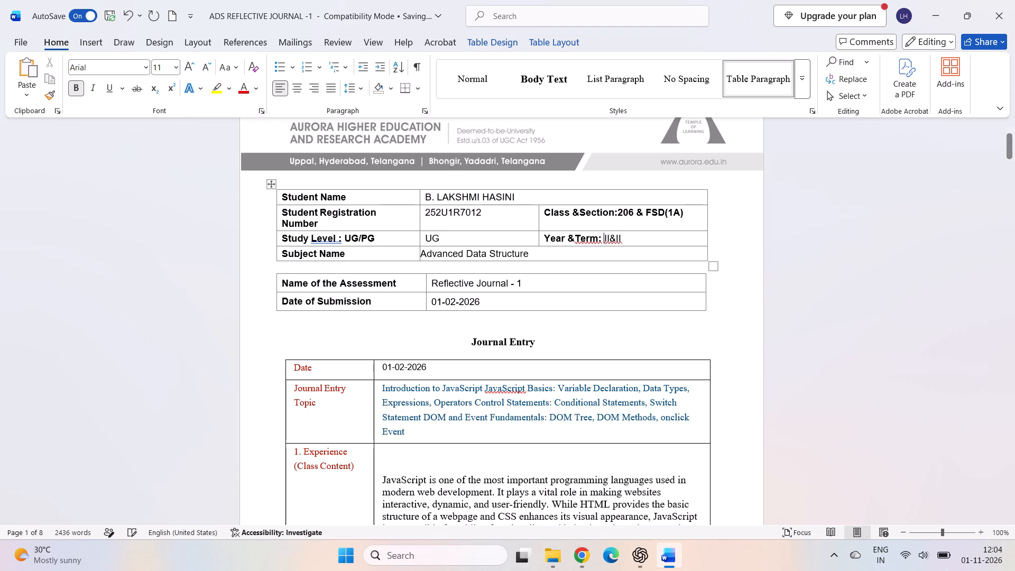
# Set the Date of Submission in the assessment table to 01-11-2026.
pyautogui.click(455, 301)
pyautogui.press('BackSpace')
pyautogui.press('BackSpace')
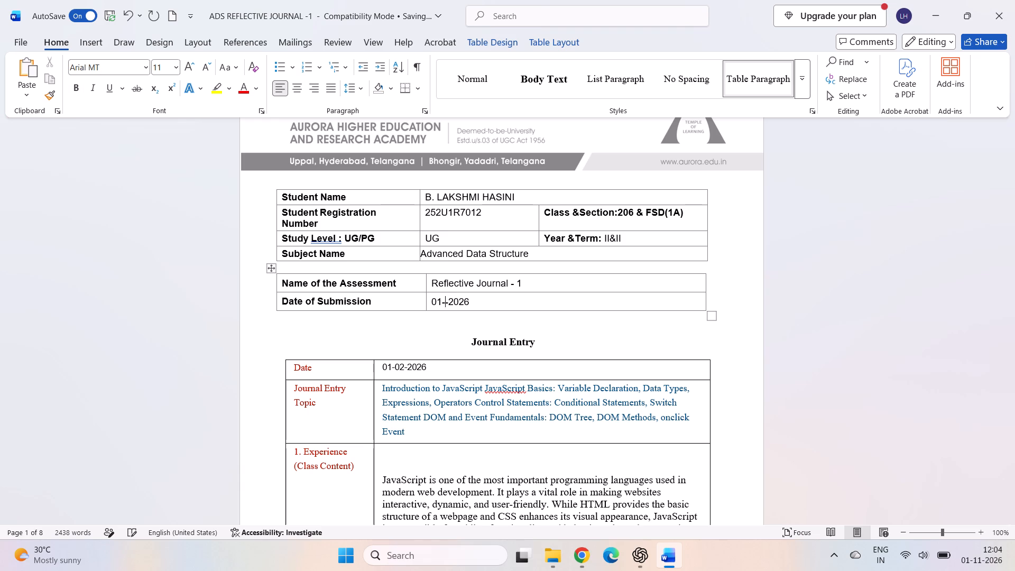
pyautogui.write('11')
# Set the Date entry in the Journal Entry table to 01-11-2026.
pyautogui.scroll(-2, 455, 301)
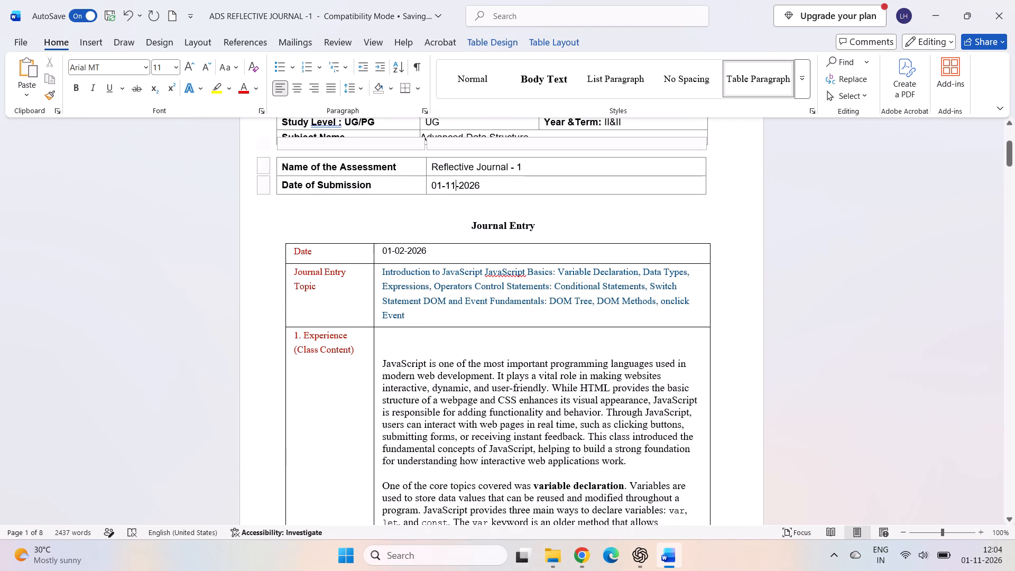
pyautogui.click(404, 248)
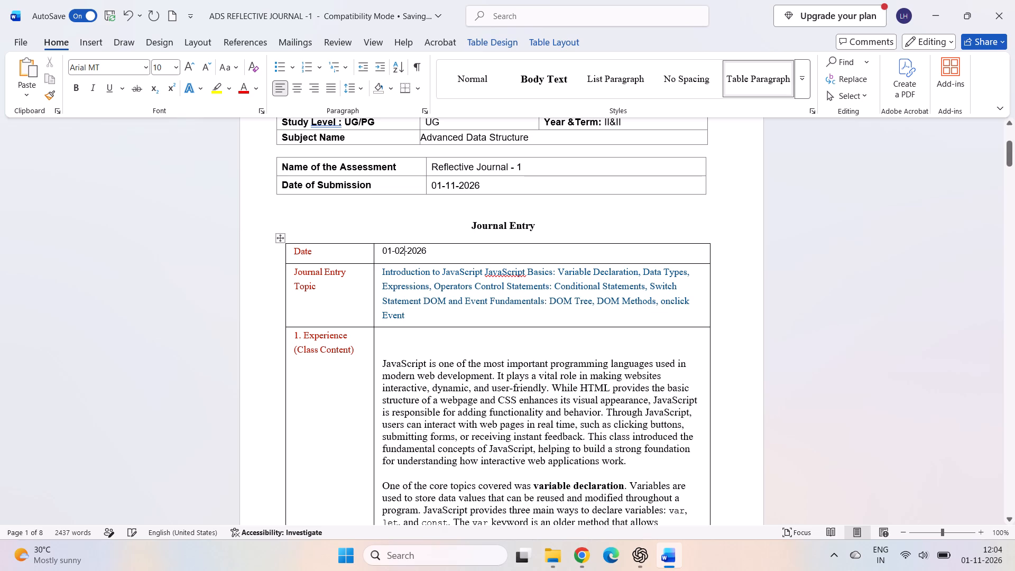
pyautogui.press('BackSpace')
pyautogui.press('BackSpace')
pyautogui.write('11')
# Change the class number in the Class & Section entry of the student details table to 312.
pyautogui.scroll(1, 511, 325)
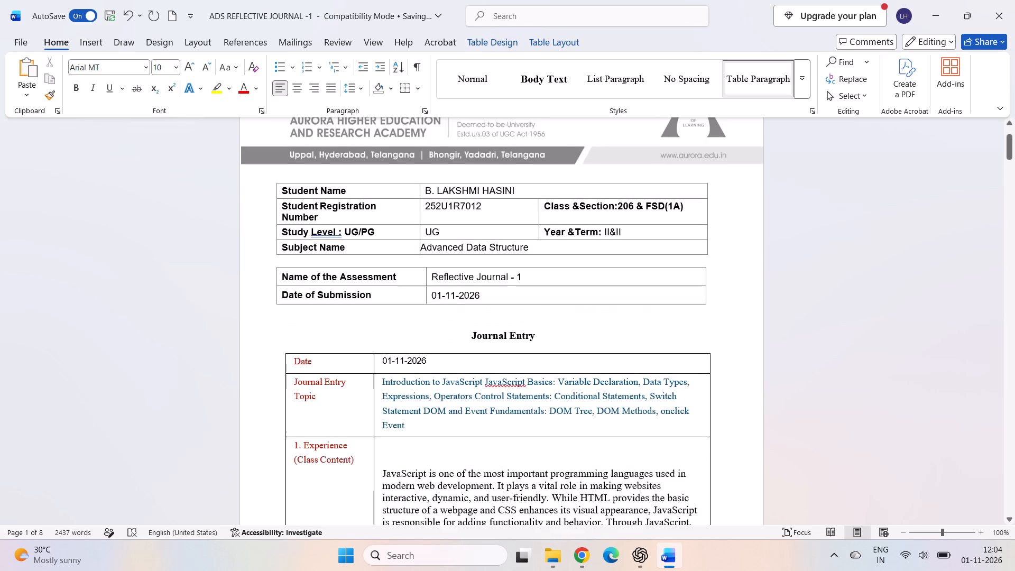
pyautogui.scroll(1, 511, 325)
pyautogui.scroll(-1, 473, 340)
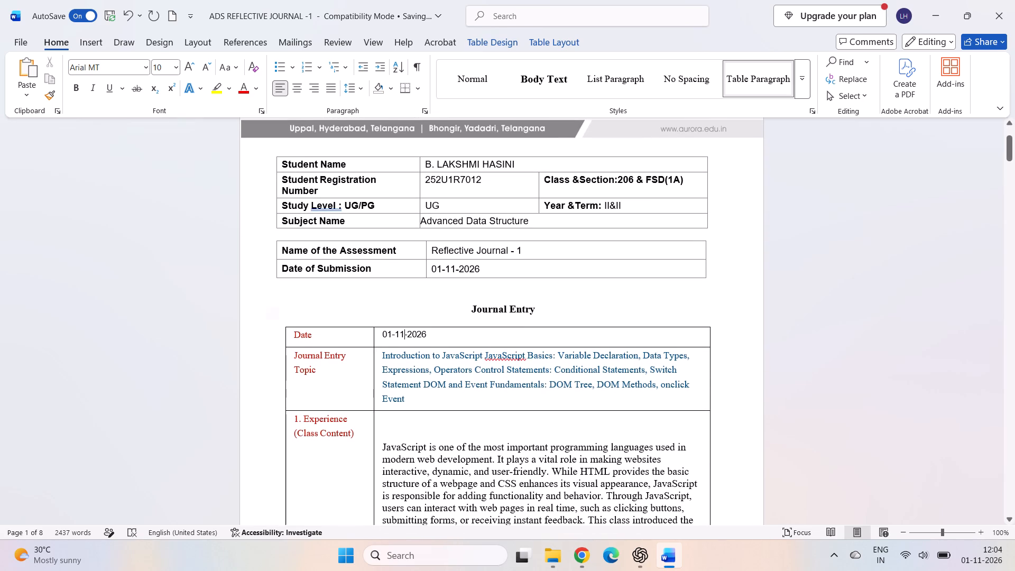
pyautogui.scroll(1, 473, 340)
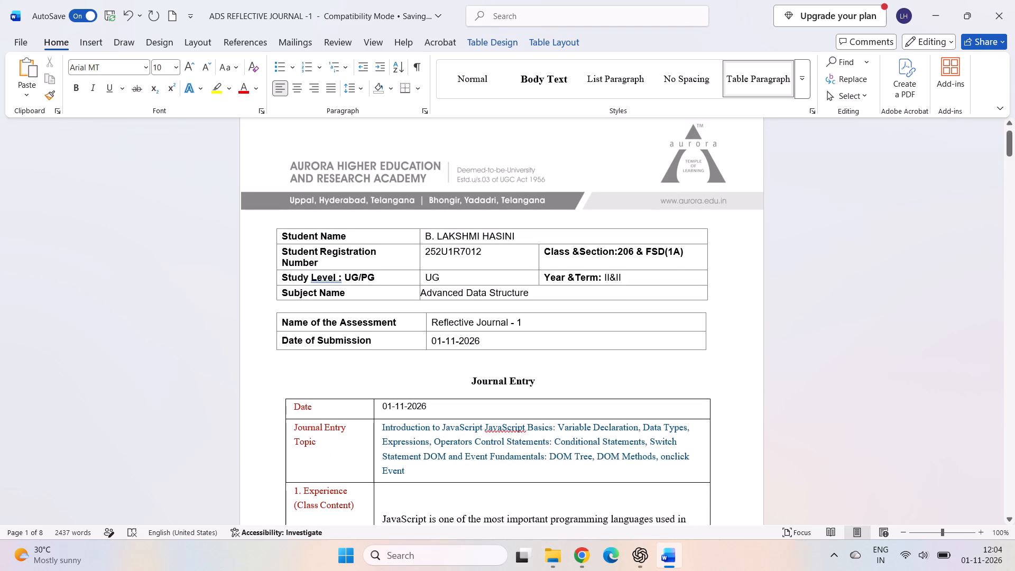
pyautogui.scroll(-1, 473, 340)
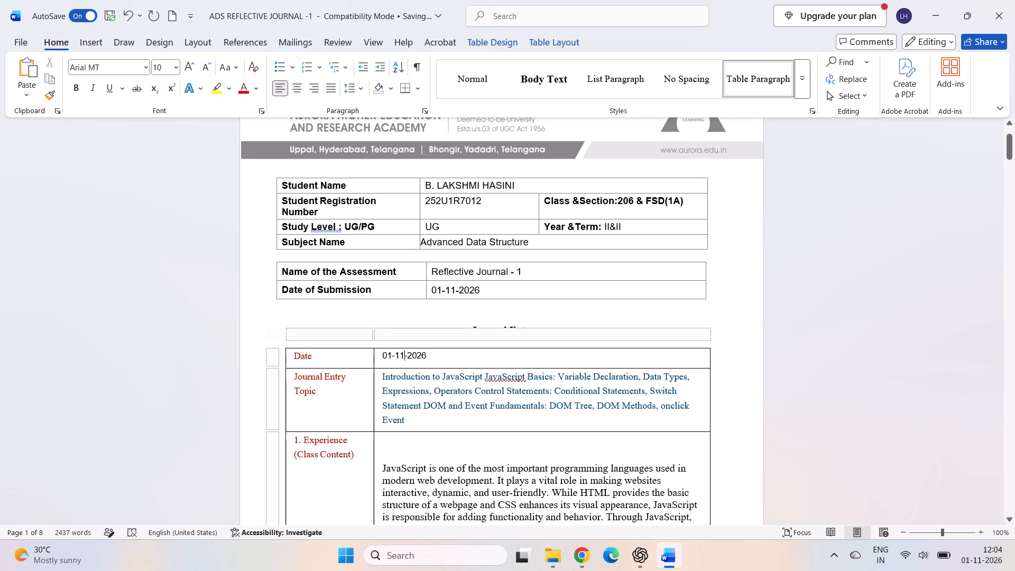
pyautogui.click(634, 201)
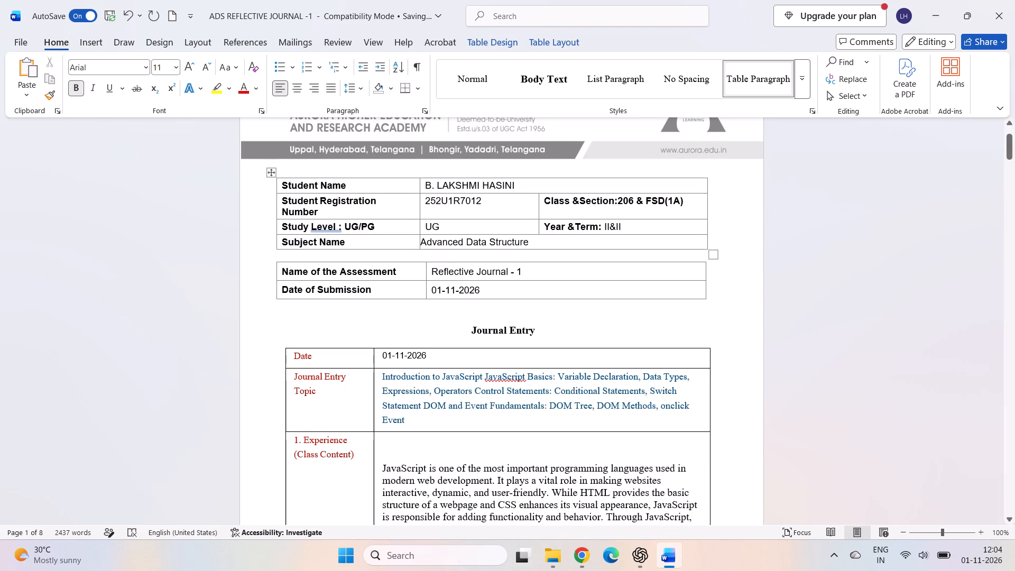
pyautogui.click(635, 201)
pyautogui.press('BackSpace')
pyautogui.press('BackSpace')
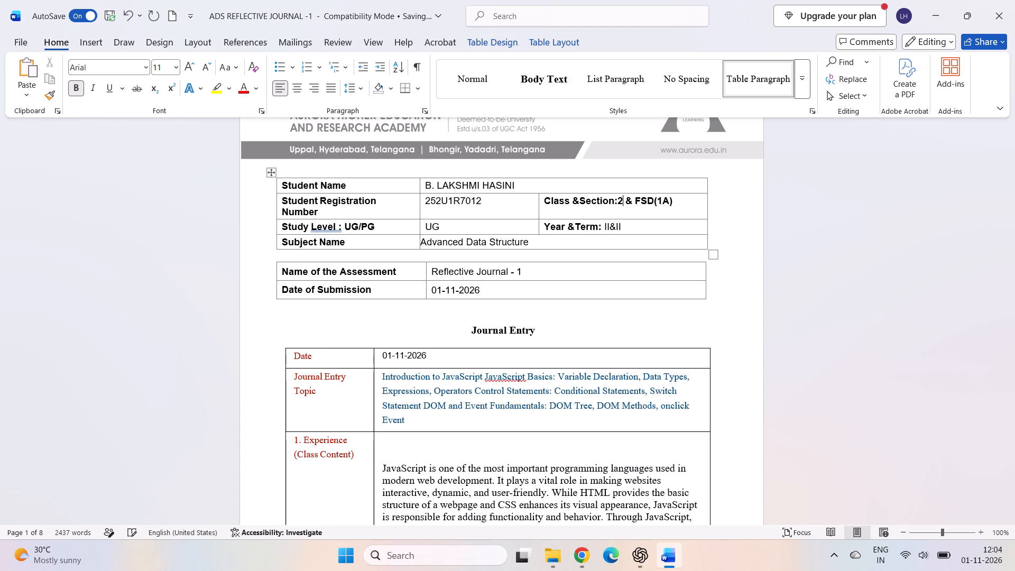
pyautogui.press('BackSpace')
pyautogui.write('302')
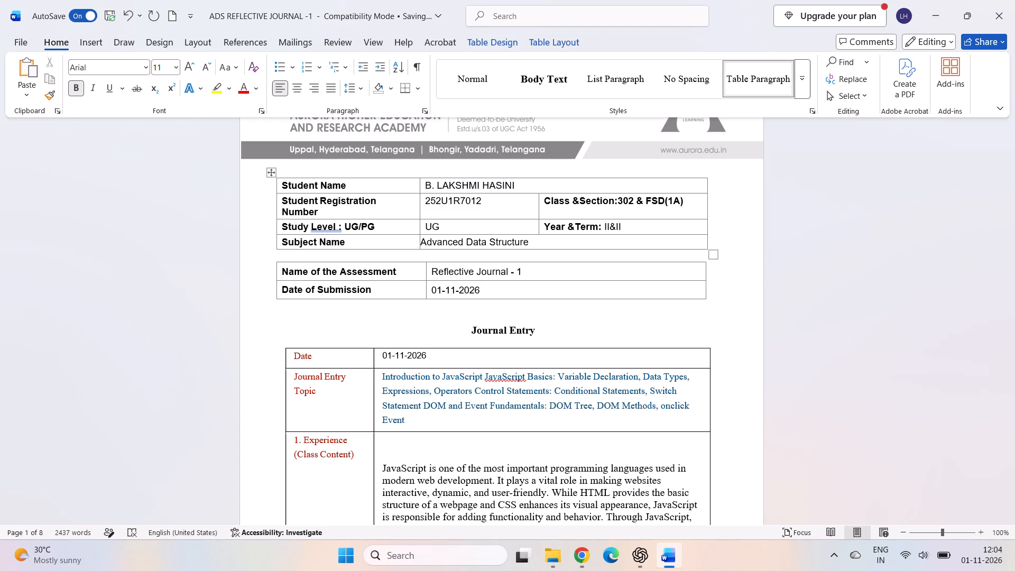
pyautogui.press('BackSpace')
pyautogui.press('BackSpace')
pyautogui.write('12')
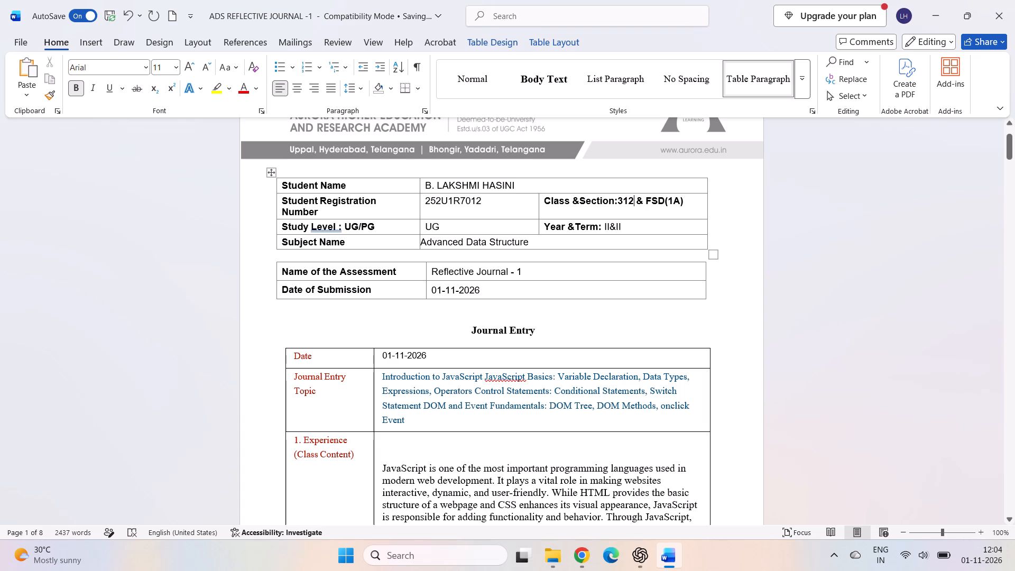
# Remove the space before the colon in the Study Level label of the student details table.
pyautogui.scroll(-1, 601, 305)
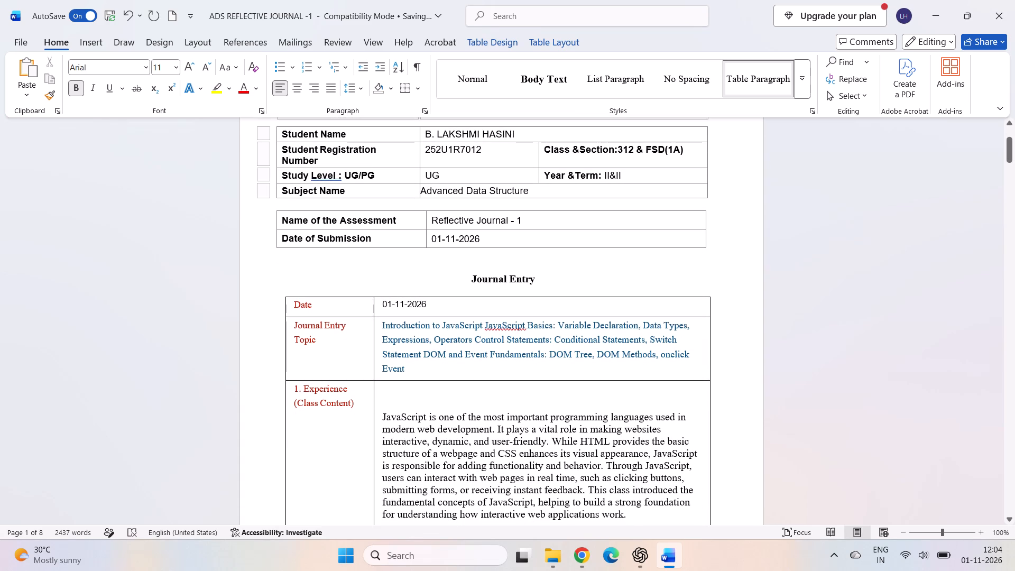
pyautogui.click(338, 172)
pyautogui.press('BackSpace')
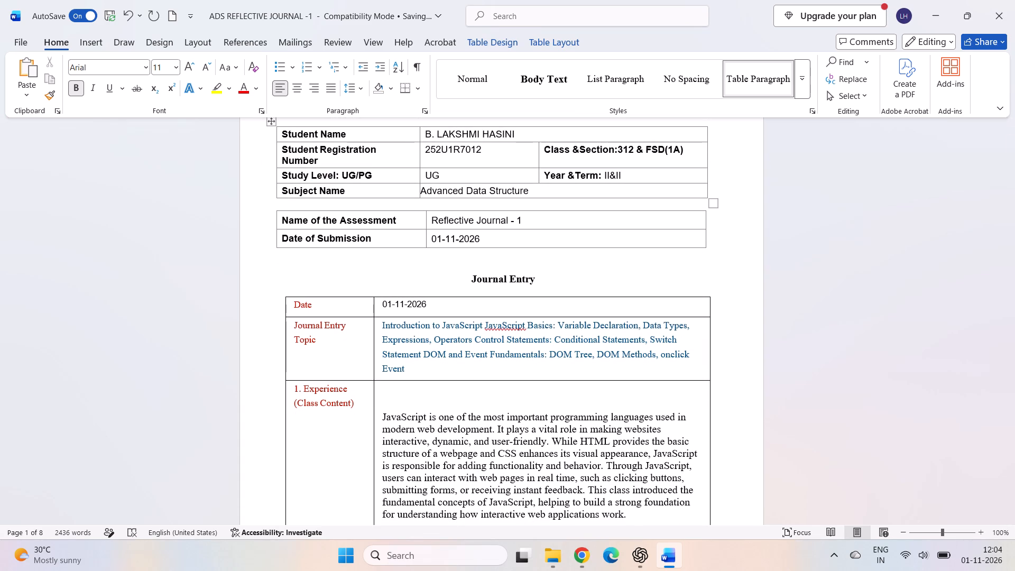
# Open the ADVANCED DATA STRCUTURES PDF, copy the Module 1 heading and description from the Course Syllabus, and close the PDF.
pyautogui.scroll(-2, 420, 273)
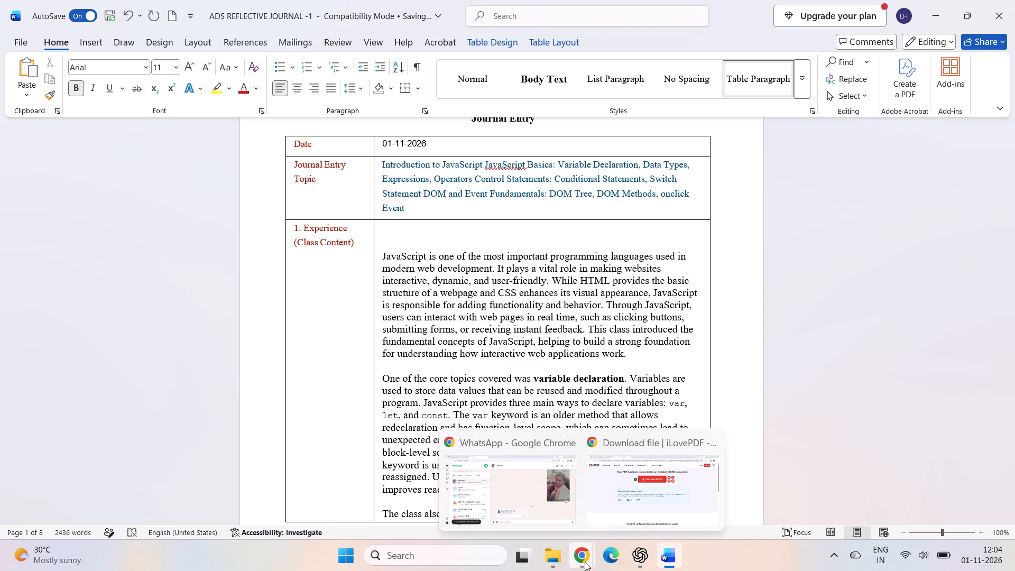
pyautogui.click(546, 489)
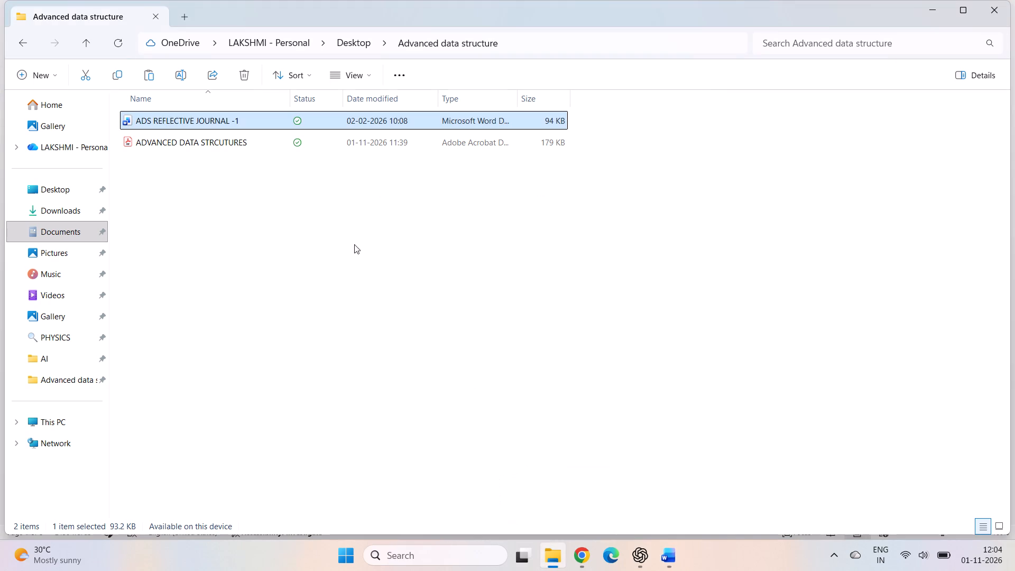
pyautogui.doubleClick(317, 134)
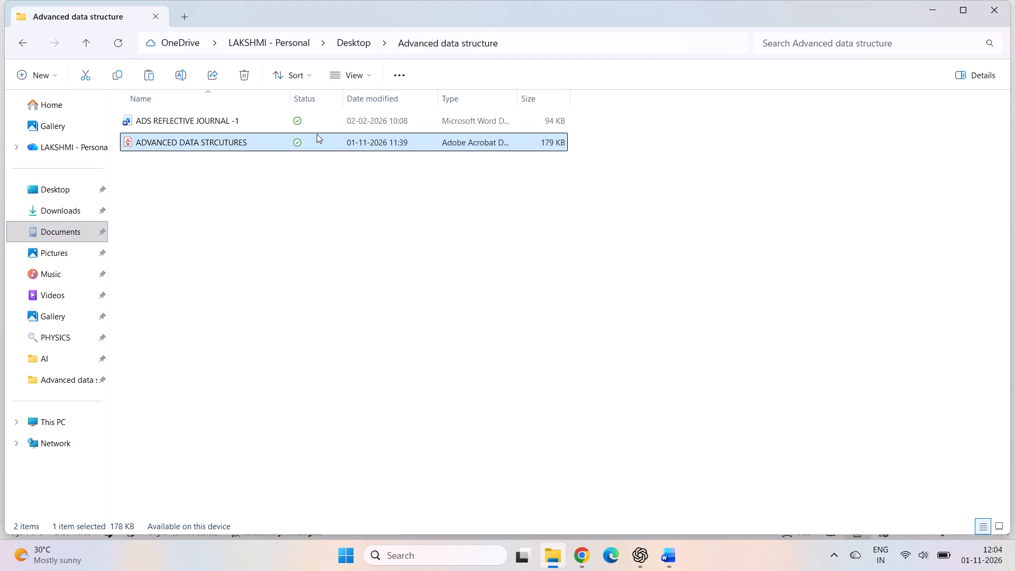
pyautogui.scroll(-7, 422, 223)
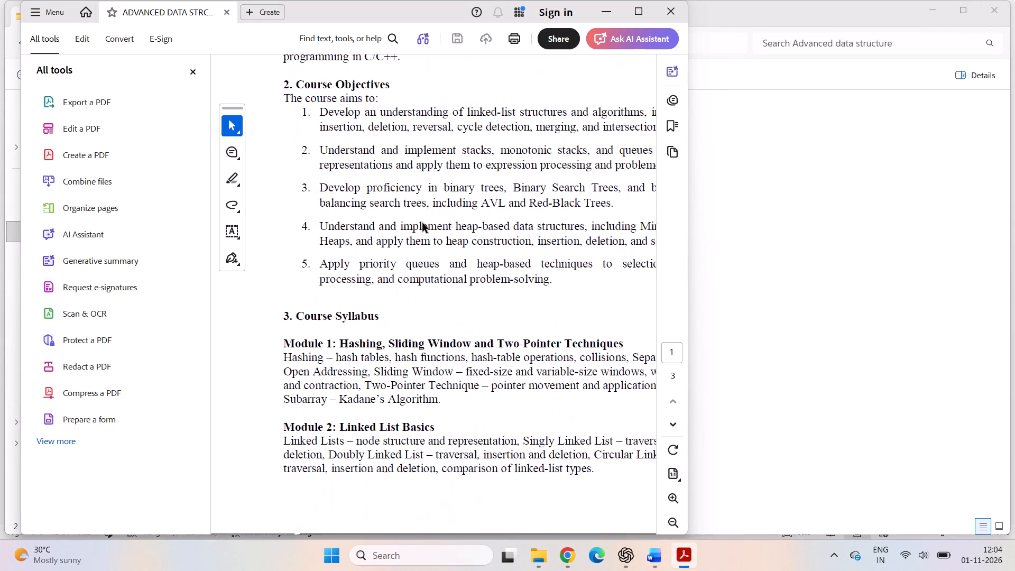
pyautogui.scroll(-1, 422, 223)
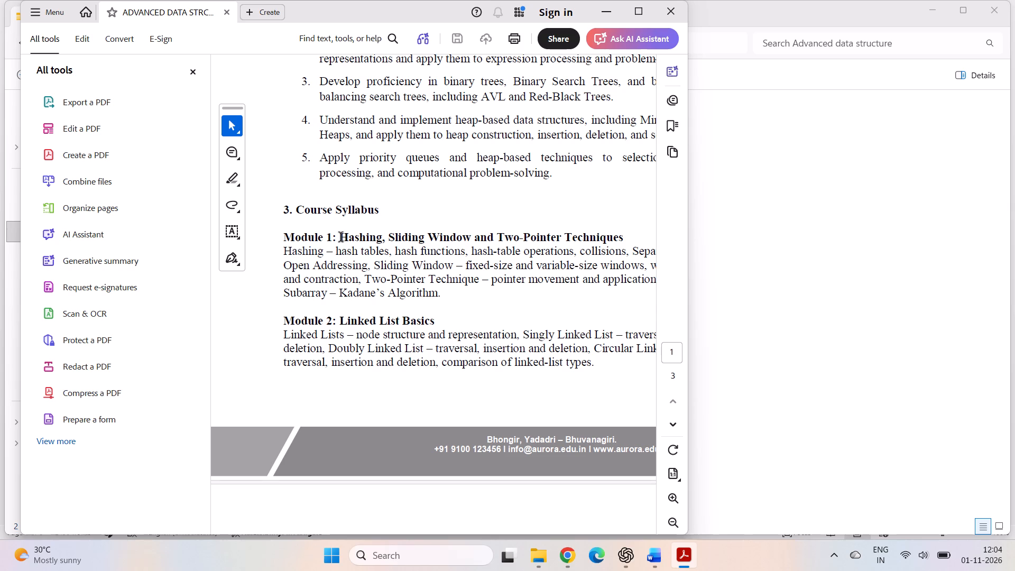
pyautogui.moveTo(288, 238); pyautogui.dragTo(460, 311)
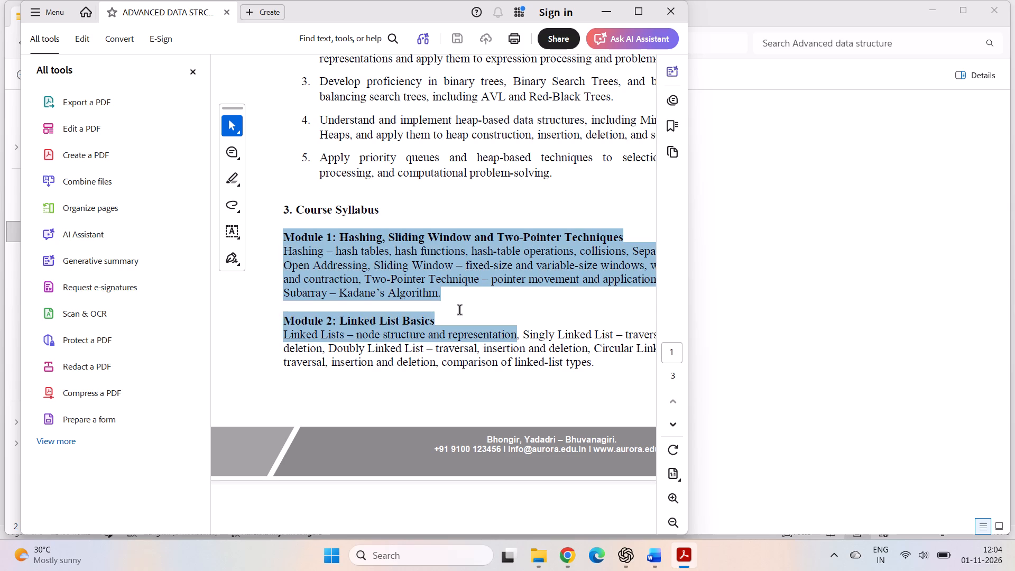
pyautogui.moveTo(460, 311); pyautogui.dragTo(457, 297)
pyautogui.hotkey('ctrl', 'c')
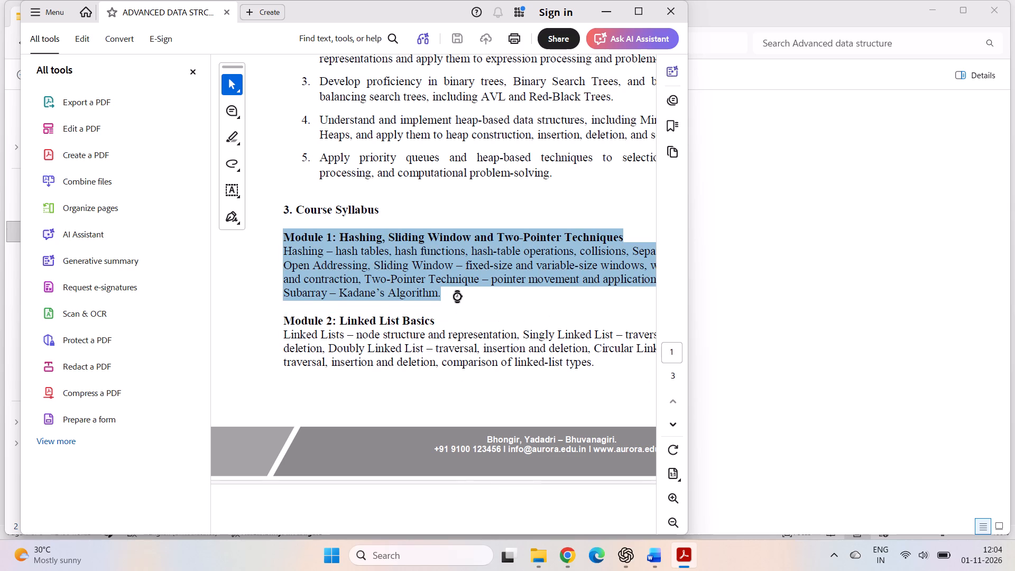
pyautogui.click(666, 10)
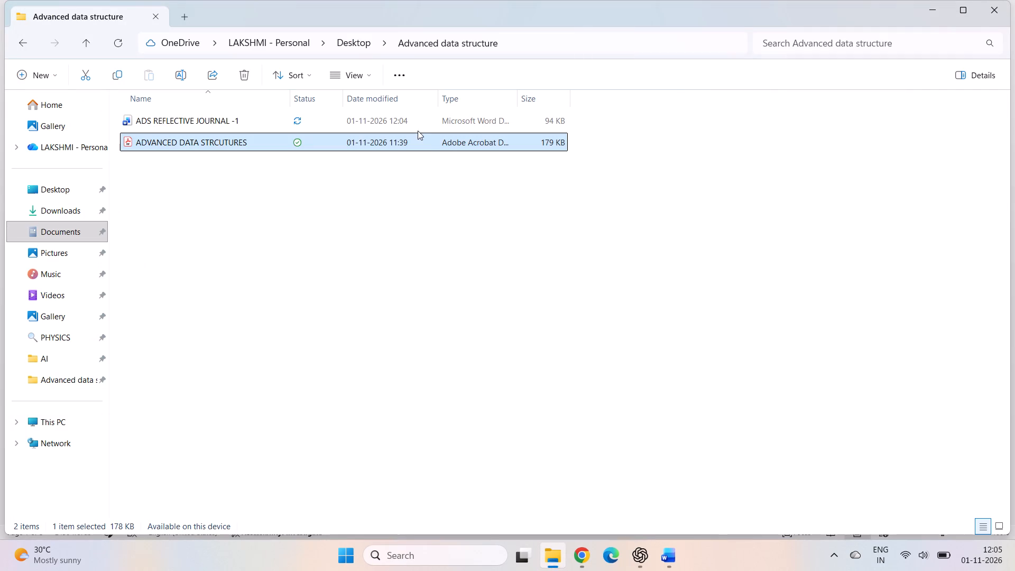
# Return to ADS REFLECTIVE JOURNAL -1 and replace the Journal Entry Topic text with the copied Module 1 syllabus content.
pyautogui.doubleClick(413, 122)
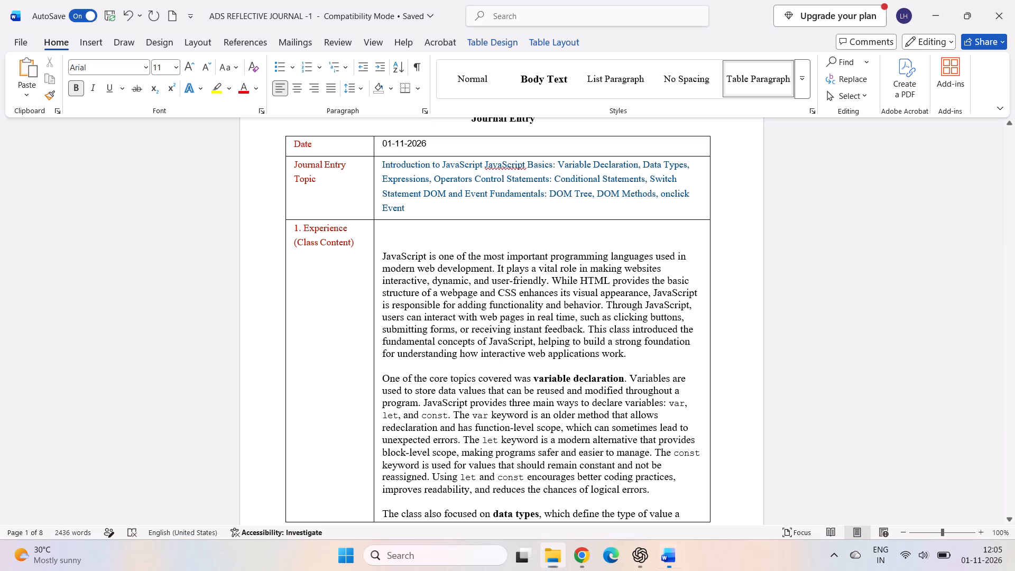
pyautogui.moveTo(380, 166); pyautogui.dragTo(427, 220)
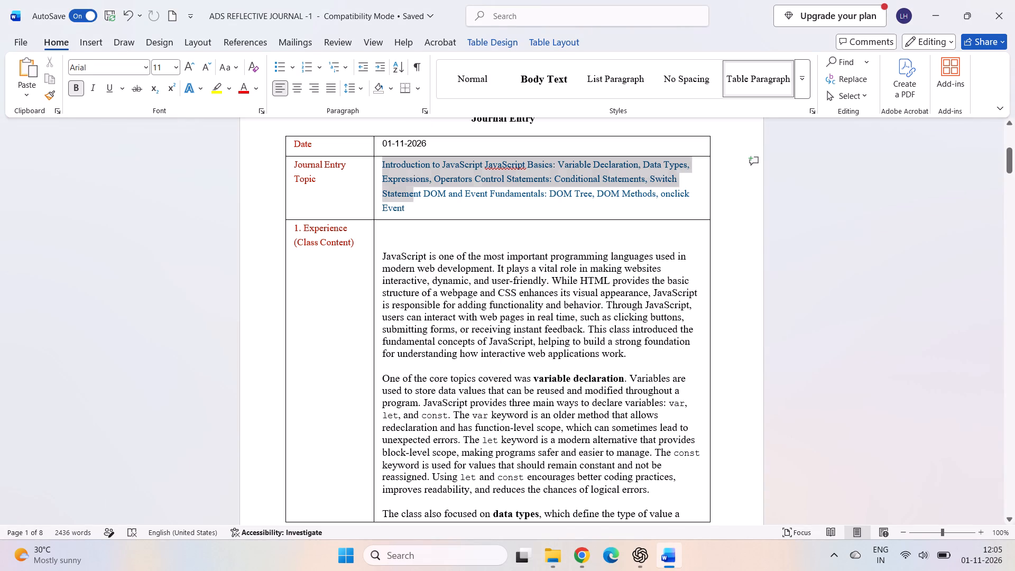
pyautogui.moveTo(427, 220); pyautogui.dragTo(427, 223)
pyautogui.click(447, 274)
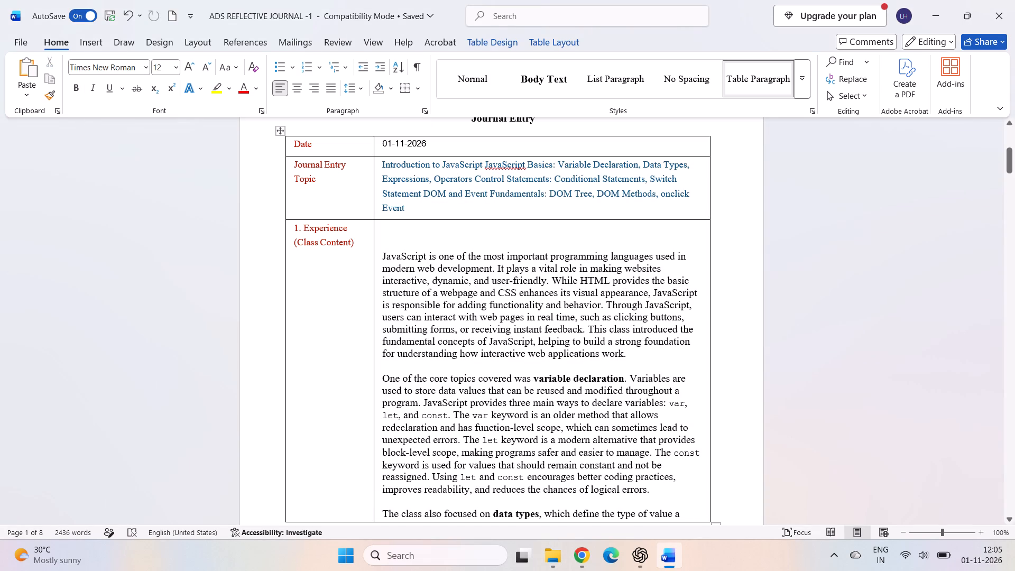
pyautogui.moveTo(382, 164); pyautogui.dragTo(403, 214)
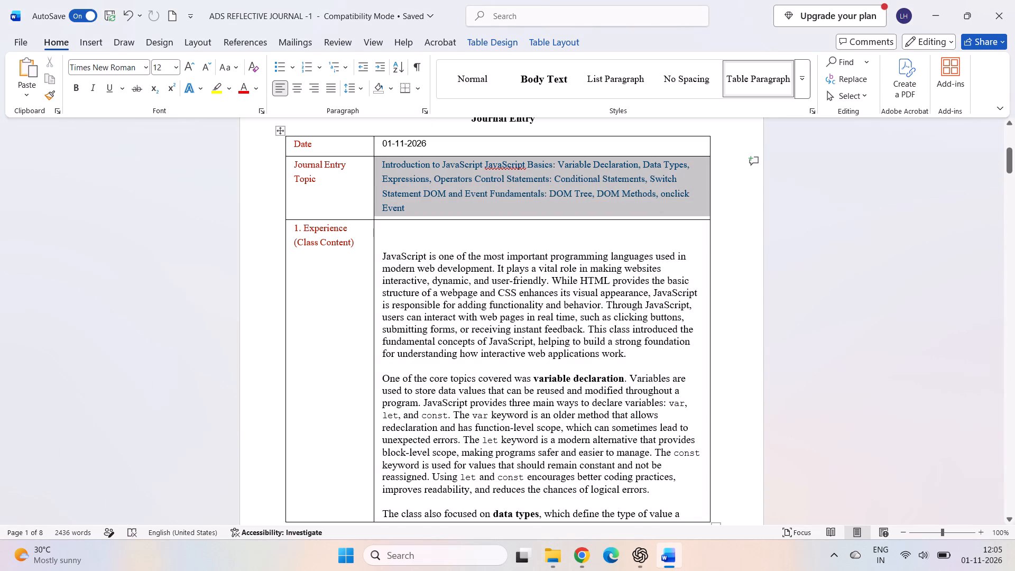
pyautogui.click(423, 211)
pyautogui.moveTo(423, 211); pyautogui.dragTo(416, 206)
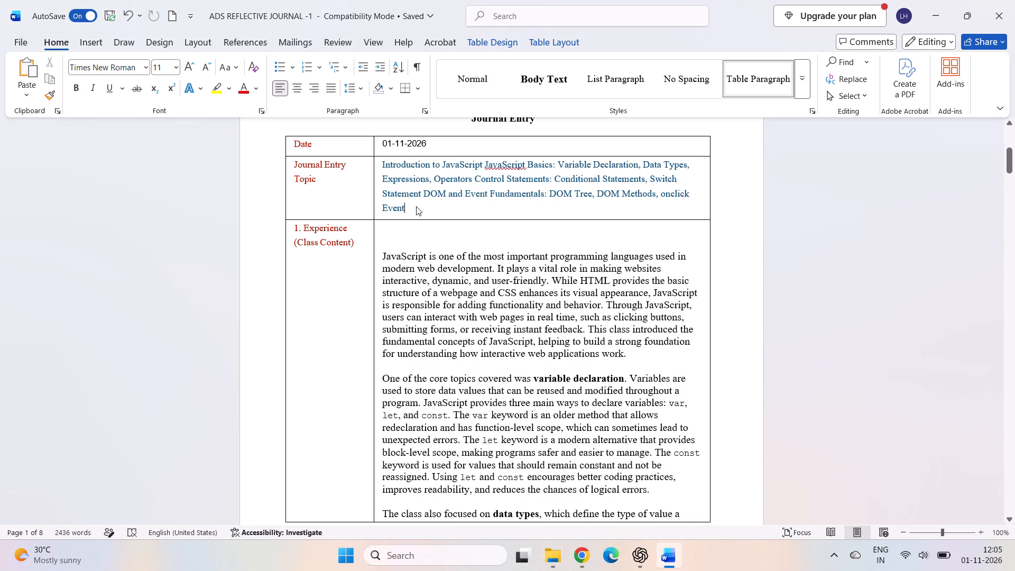
pyautogui.moveTo(416, 206); pyautogui.dragTo(386, 166)
pyautogui.press('BackSpace')
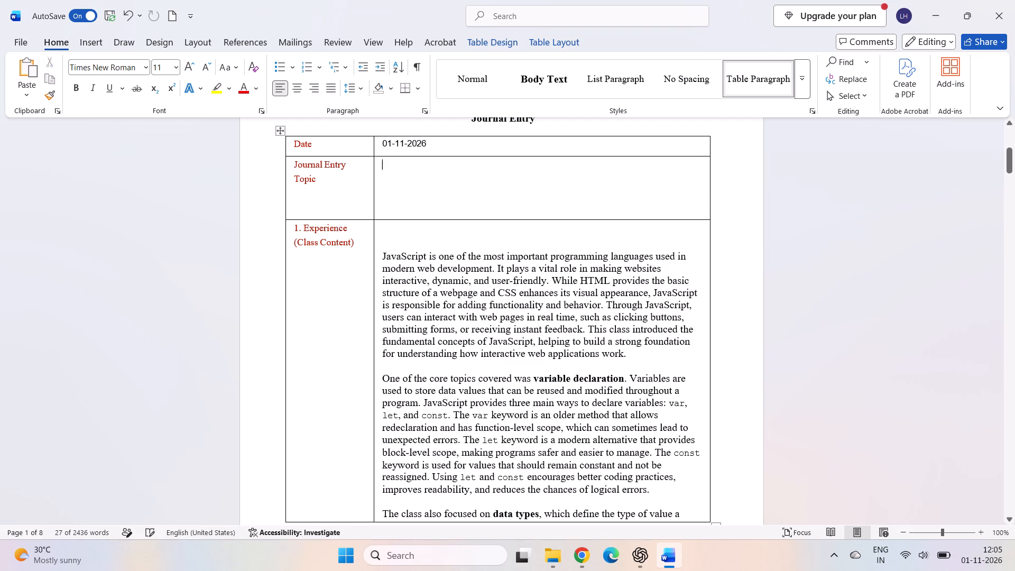
pyautogui.hotkey('ctrl', 'v')
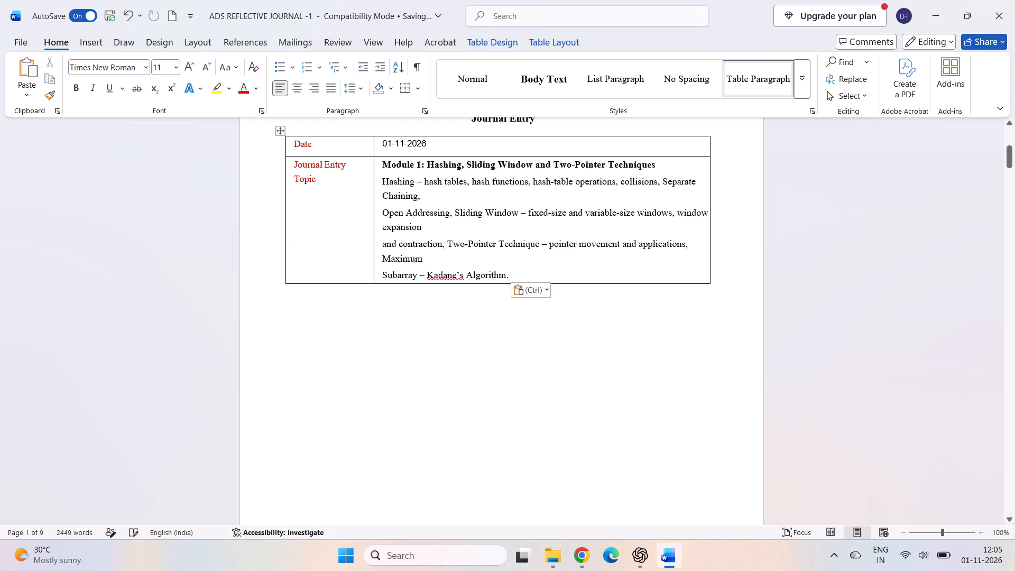
# Set the font of the whole document to Times New Roman, size 12.
pyautogui.scroll(3, 449, 298)
pyautogui.scroll(-2, 449, 298)
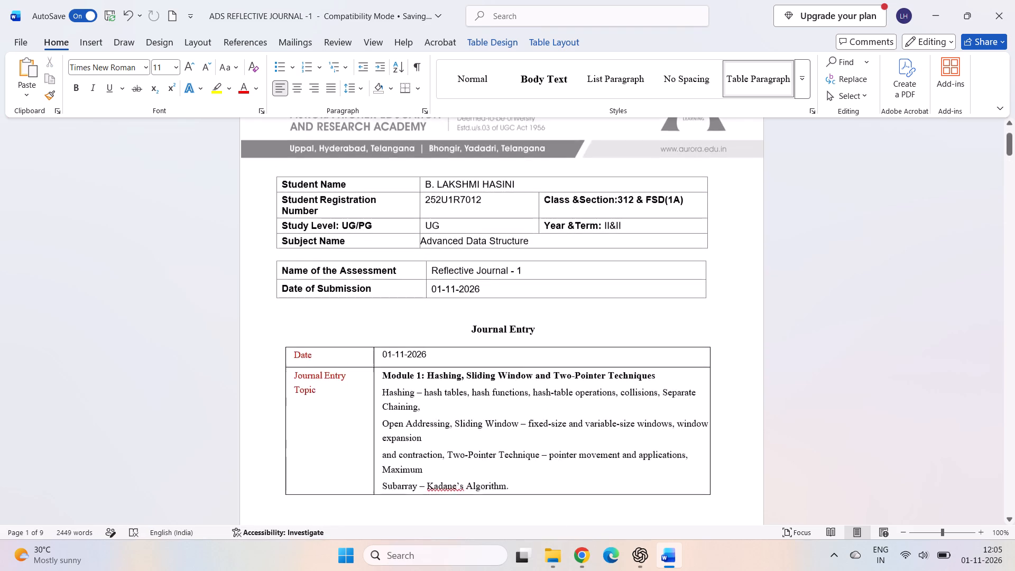
pyautogui.scroll(-2, 449, 298)
pyautogui.scroll(5, 449, 298)
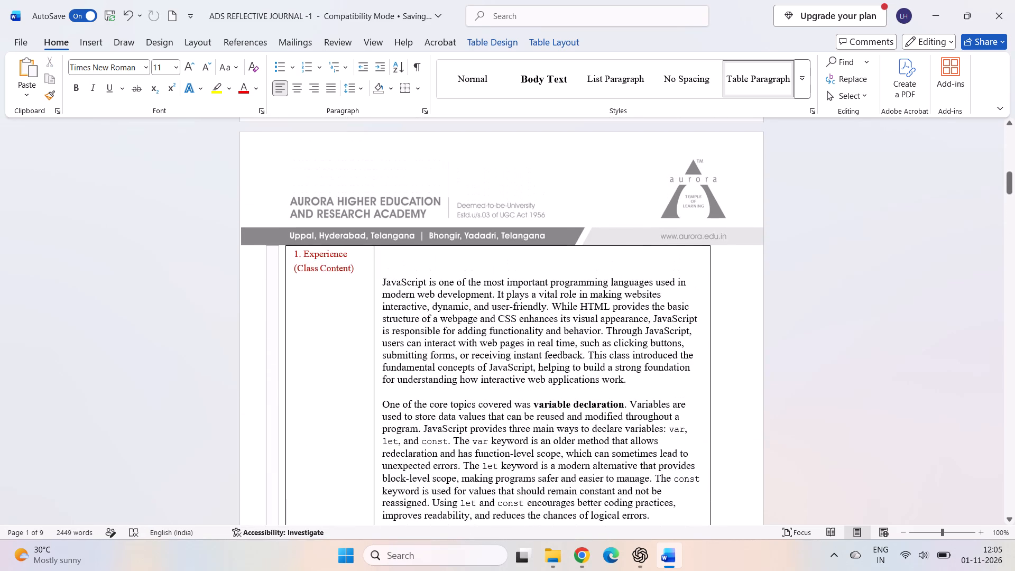
pyautogui.scroll(2, 382, 288)
pyautogui.scroll(1, 335, 279)
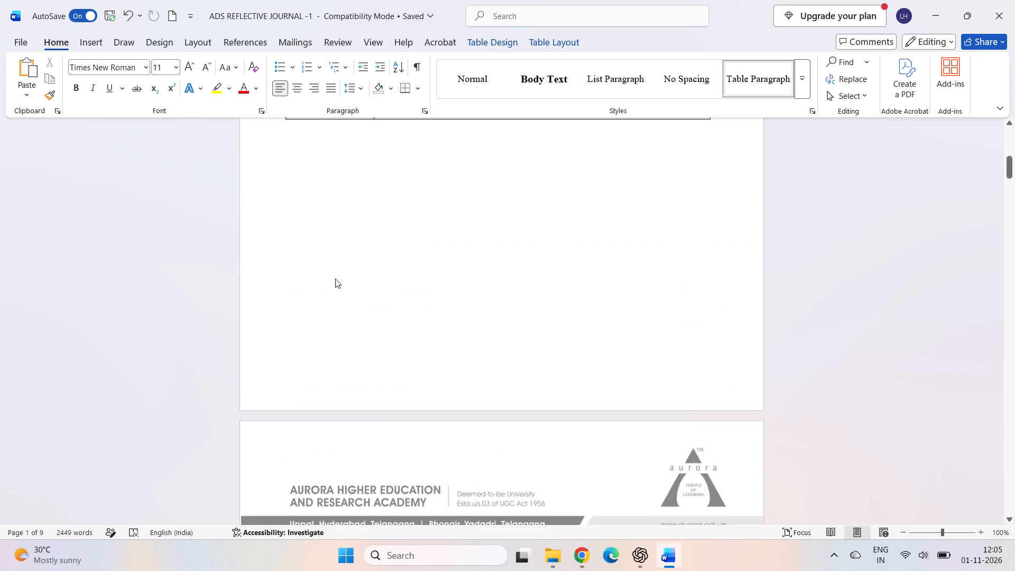
pyautogui.scroll(2, 335, 279)
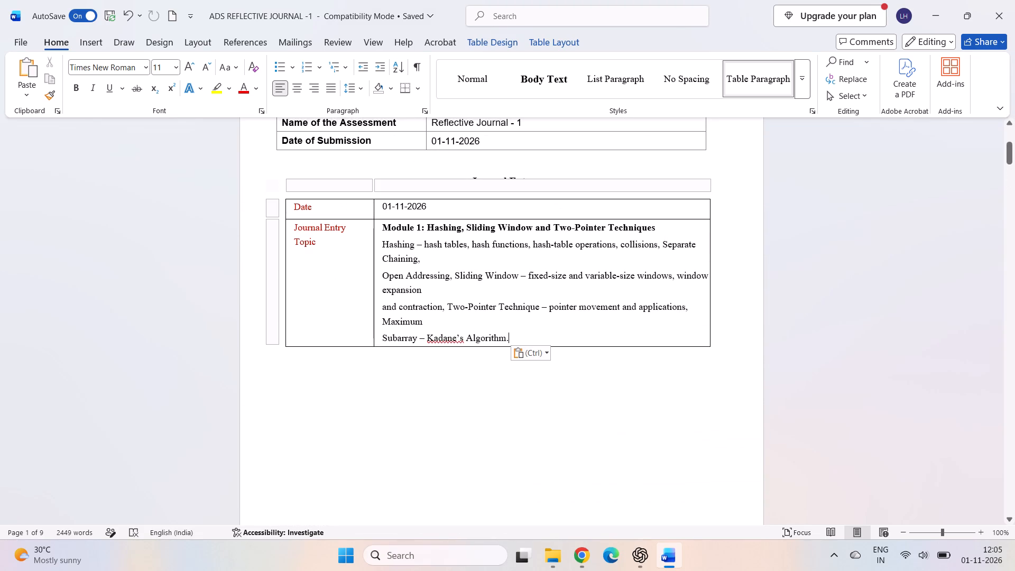
pyautogui.moveTo(383, 172); pyautogui.dragTo(462, 289)
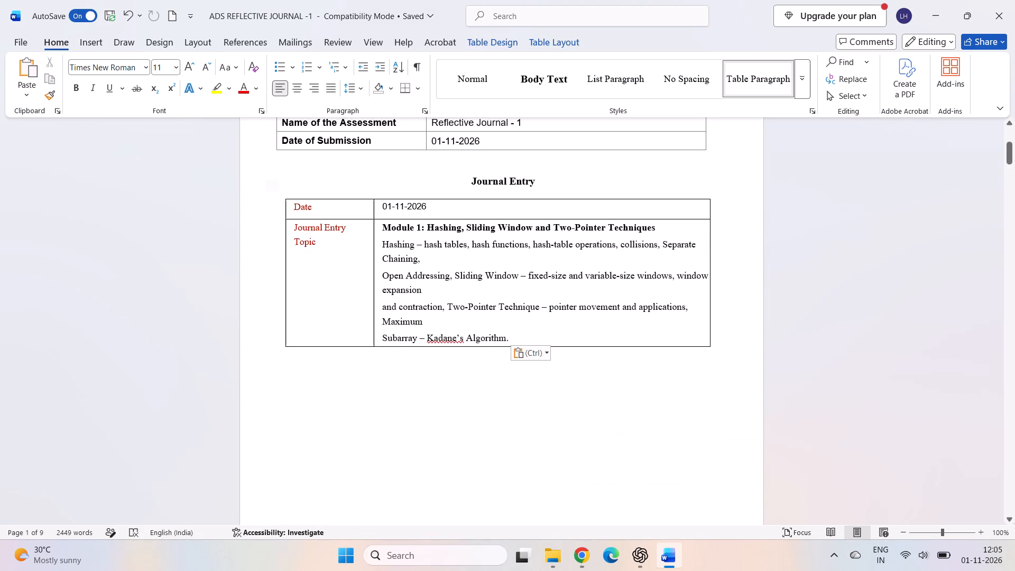
pyautogui.hotkey('ctrl', 'a')
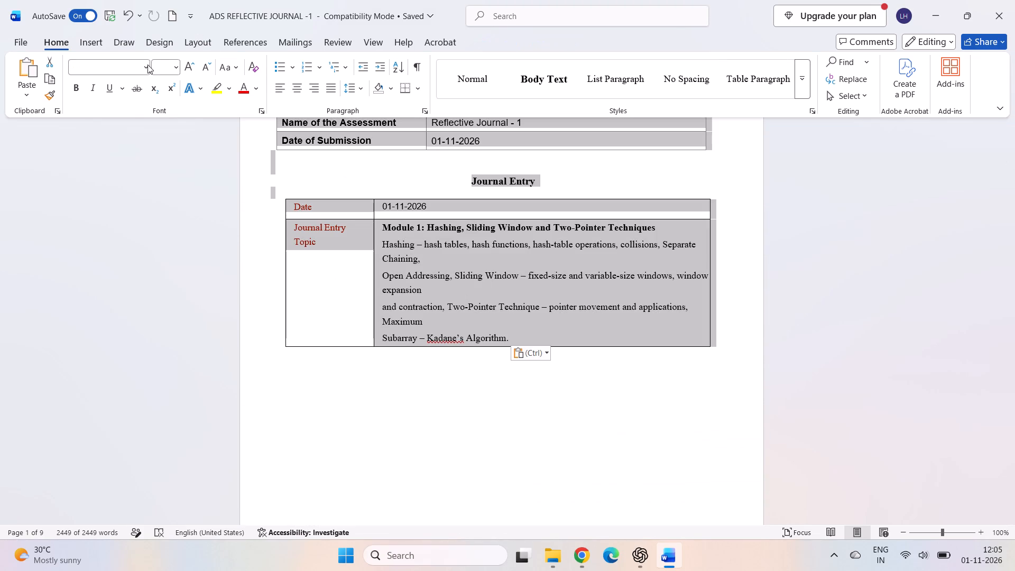
pyautogui.click(147, 65)
pyautogui.click(152, 162)
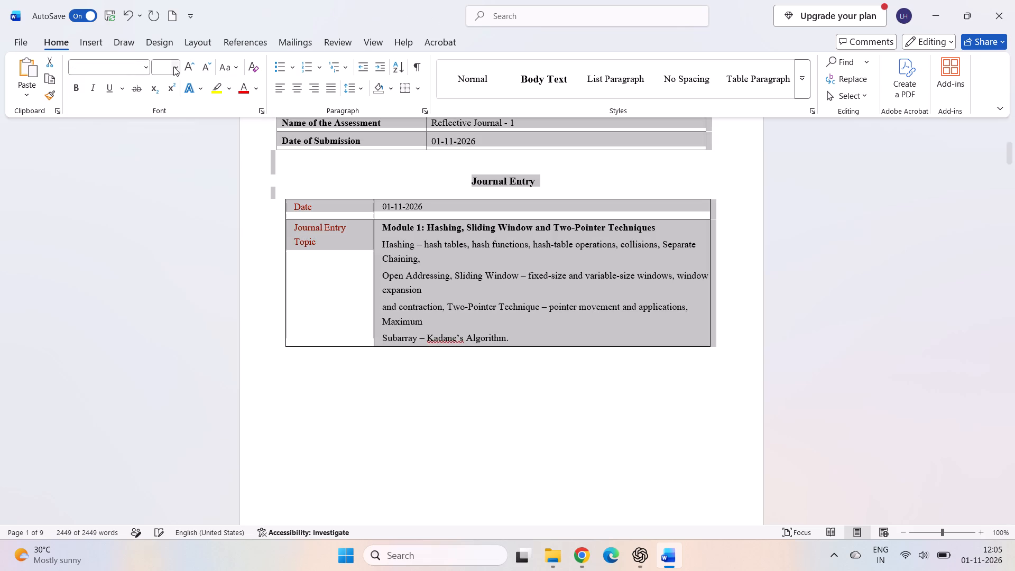
pyautogui.click(173, 67)
pyautogui.click(164, 148)
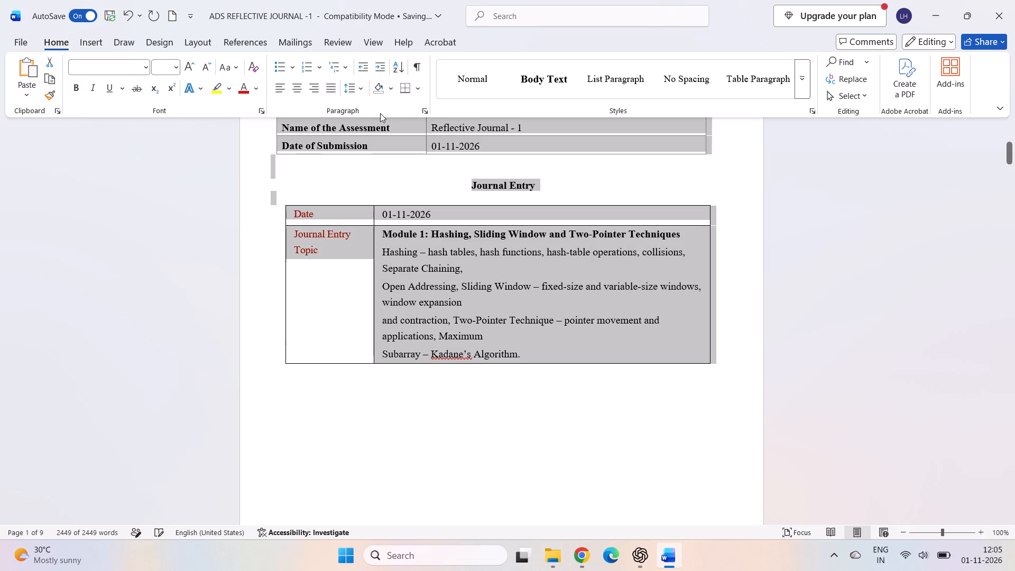
# Set the line spacing of the whole document to 1.5 lines.
pyautogui.click(428, 107)
pyautogui.moveTo(590, 292); pyautogui.dragTo(576, 317)
pyautogui.click(576, 317)
pyautogui.click(562, 429)
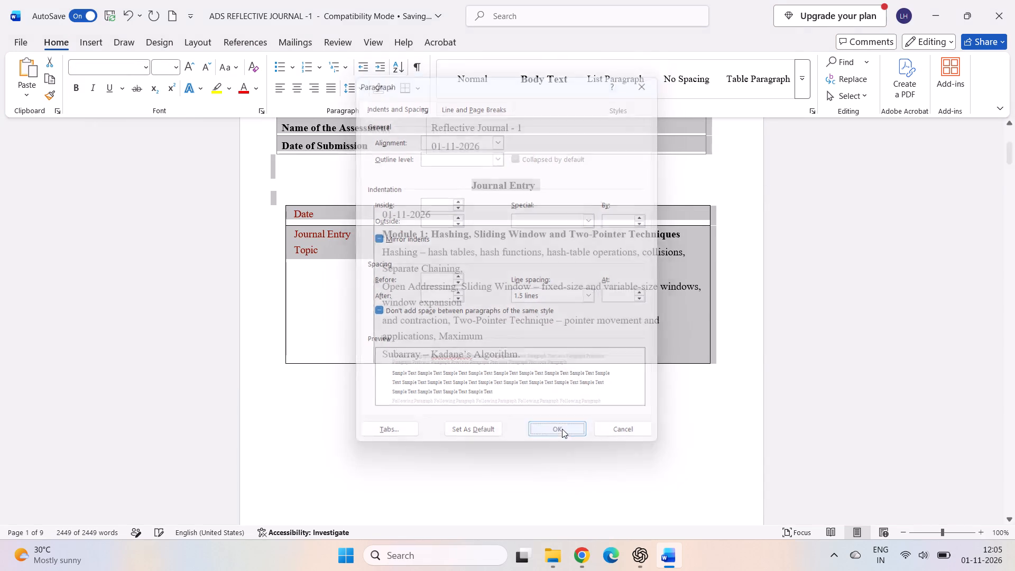
pyautogui.click(402, 241)
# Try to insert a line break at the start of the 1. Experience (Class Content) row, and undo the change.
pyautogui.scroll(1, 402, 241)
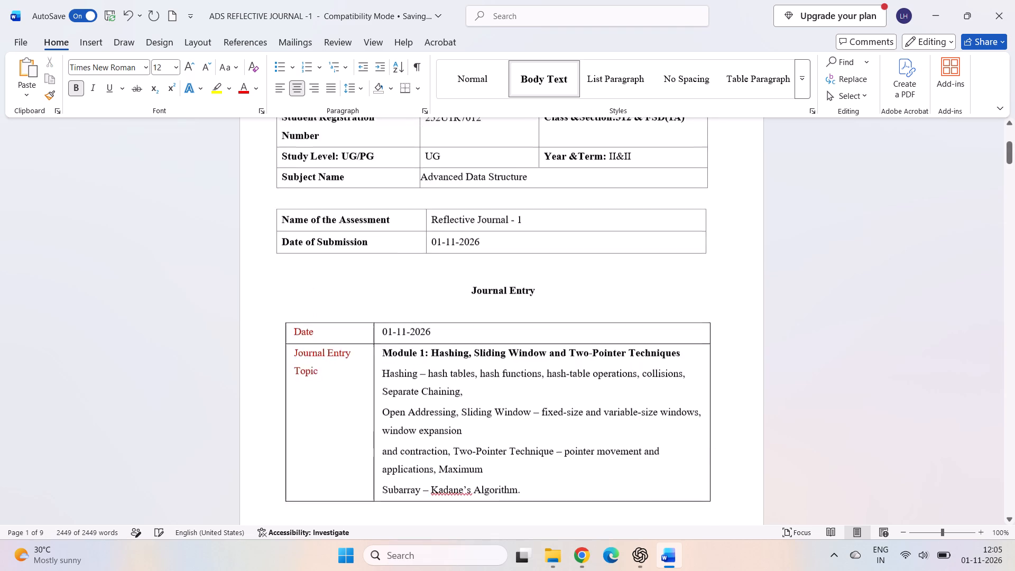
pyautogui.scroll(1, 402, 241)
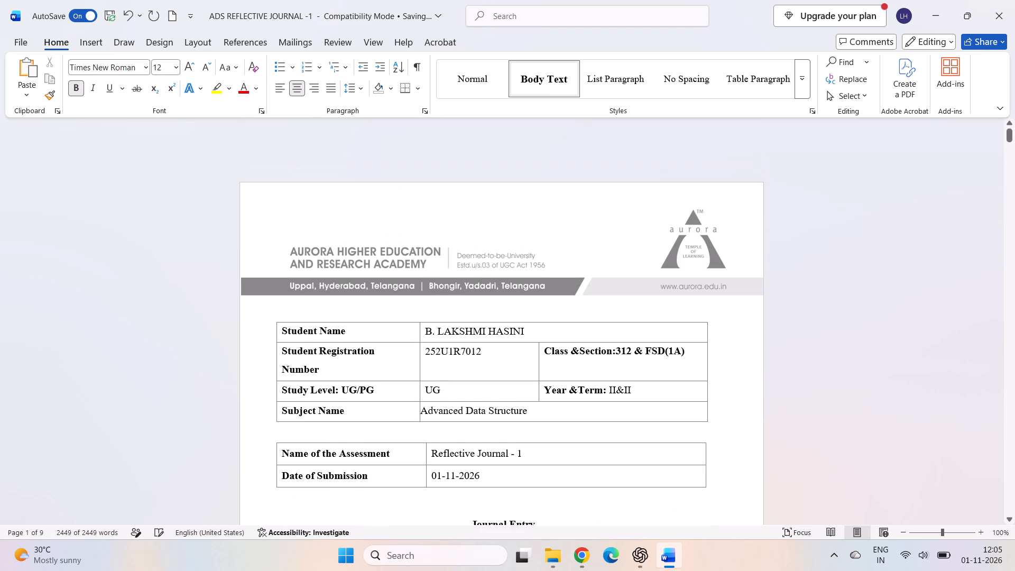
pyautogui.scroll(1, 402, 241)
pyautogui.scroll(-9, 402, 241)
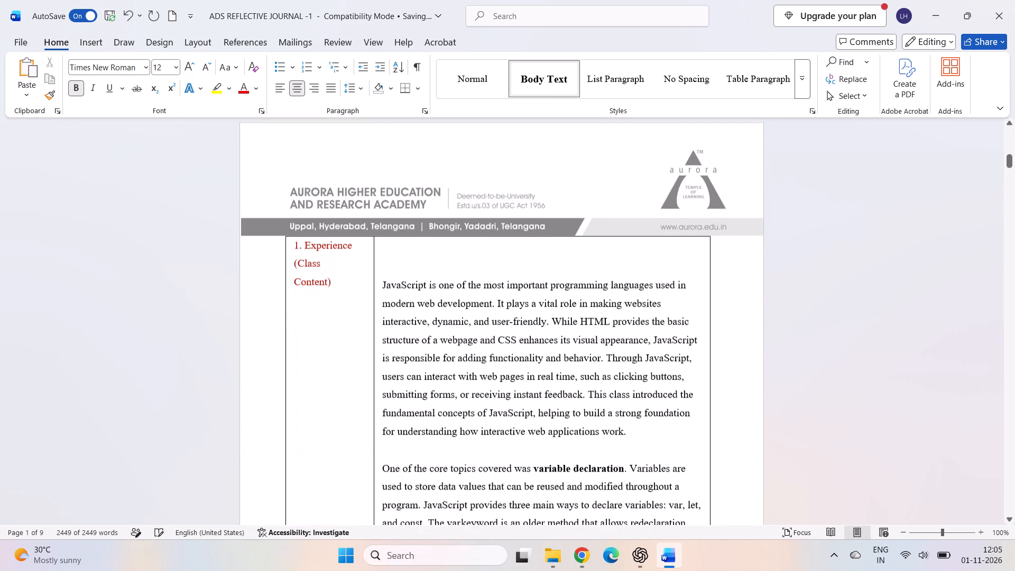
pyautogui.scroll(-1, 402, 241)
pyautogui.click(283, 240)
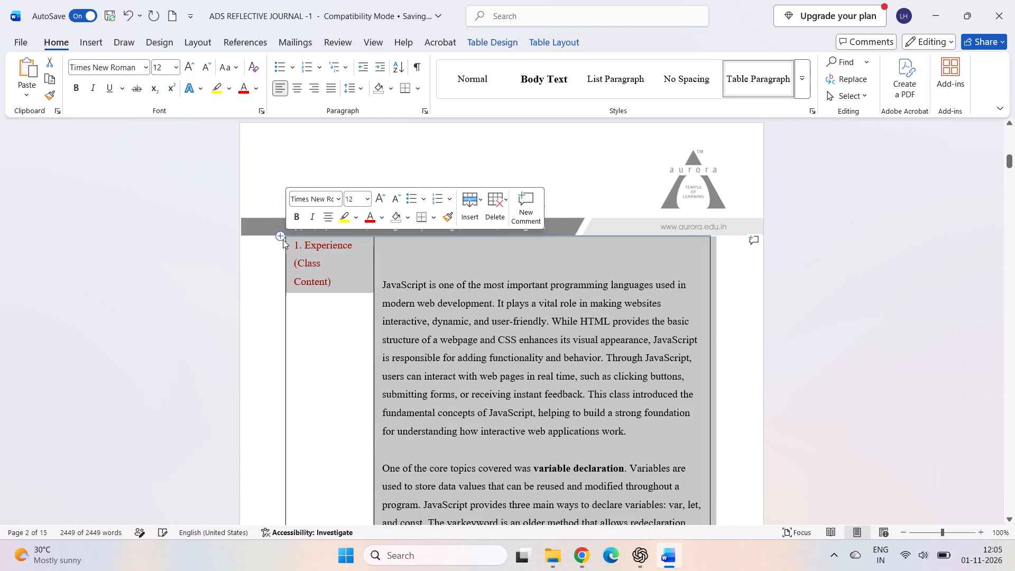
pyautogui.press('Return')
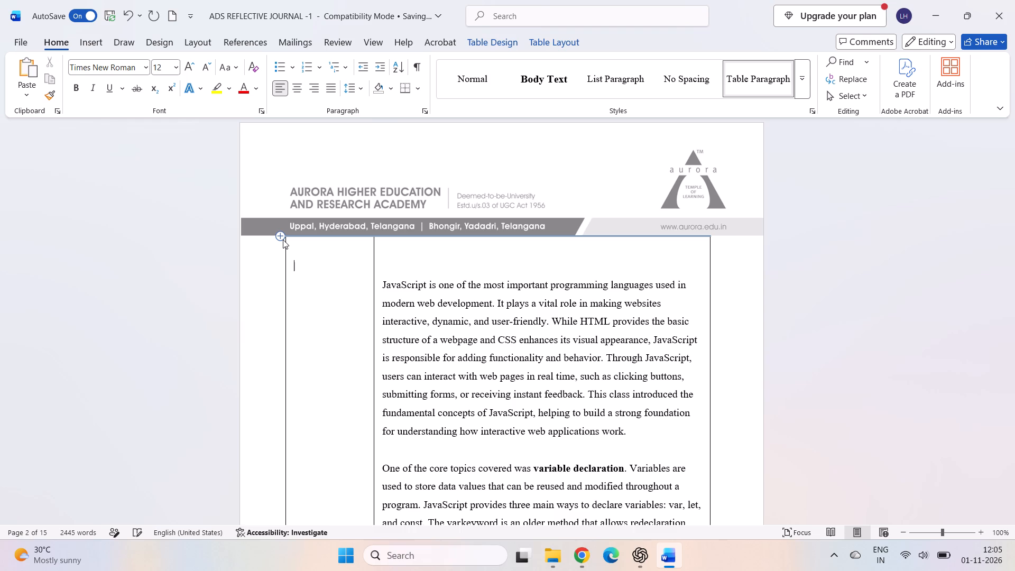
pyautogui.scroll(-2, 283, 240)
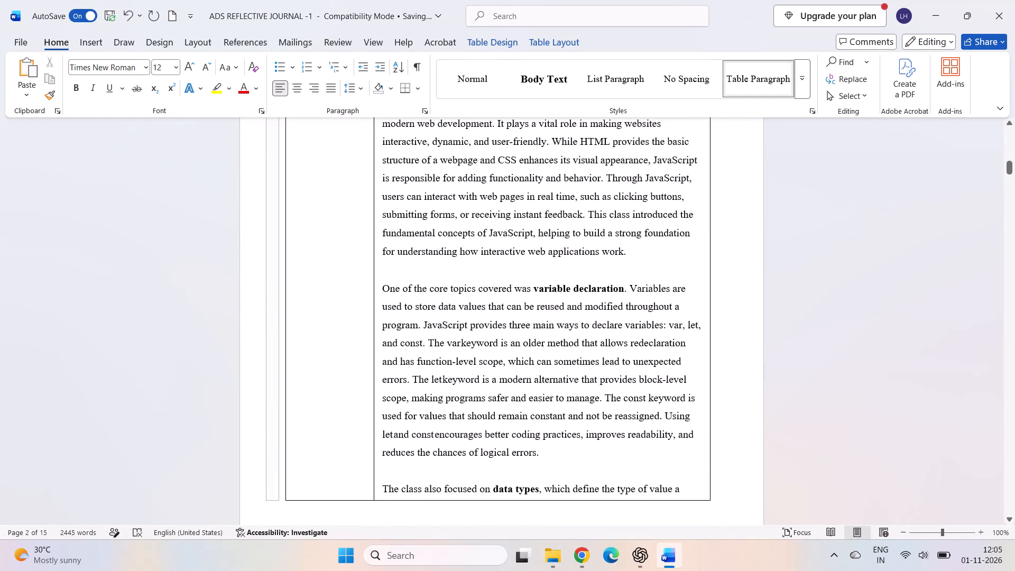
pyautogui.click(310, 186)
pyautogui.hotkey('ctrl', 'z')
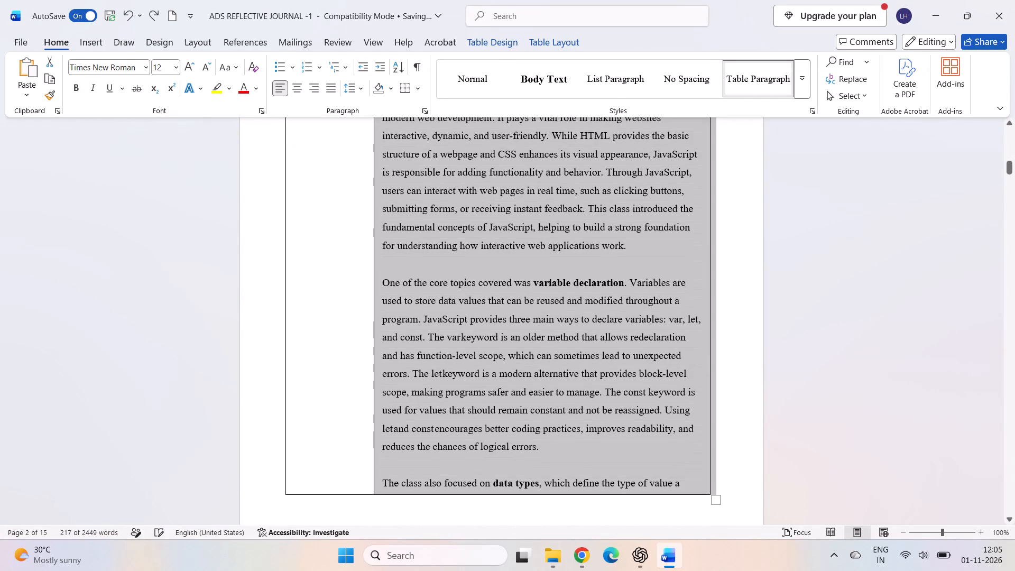
# Examine the page layout from the Journal Entry table to the start of the Experience (Class Content) row.
pyautogui.click(411, 255)
pyautogui.scroll(5, 411, 255)
pyautogui.scroll(-2, 411, 255)
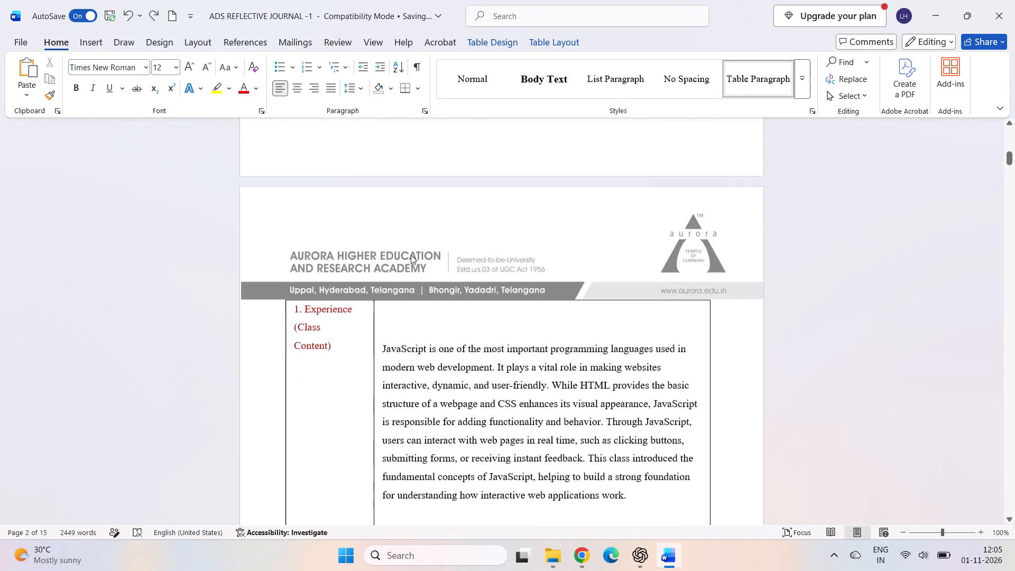
pyautogui.scroll(-1, 411, 255)
pyautogui.scroll(4, 411, 255)
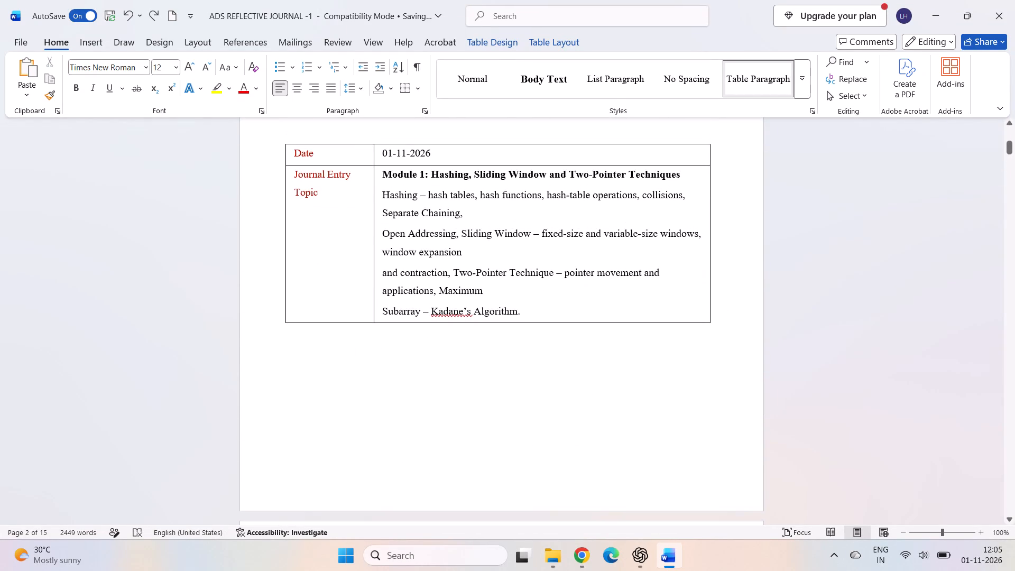
pyautogui.scroll(2, 533, 316)
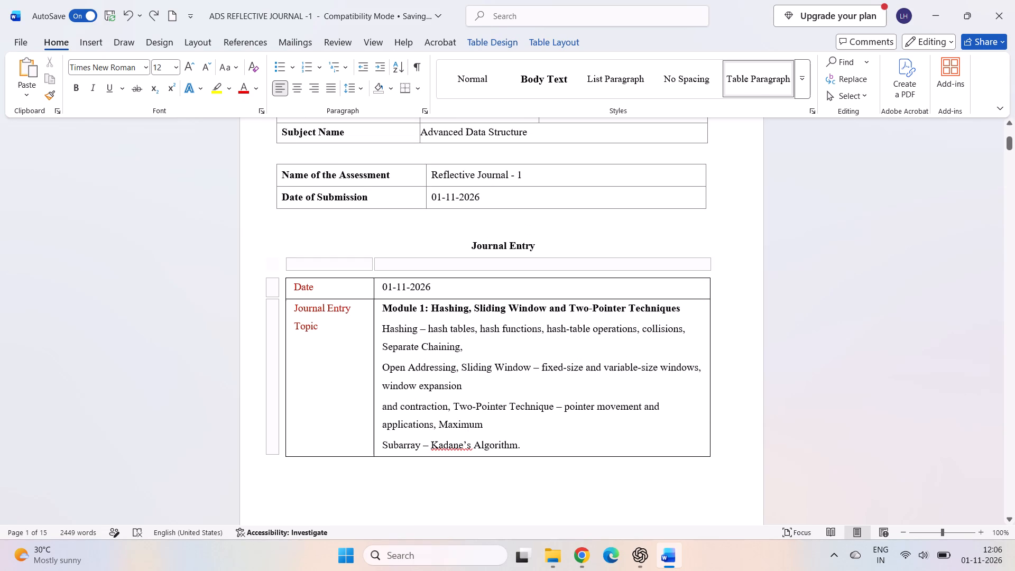
pyautogui.click(500, 465)
pyautogui.scroll(-7, 500, 465)
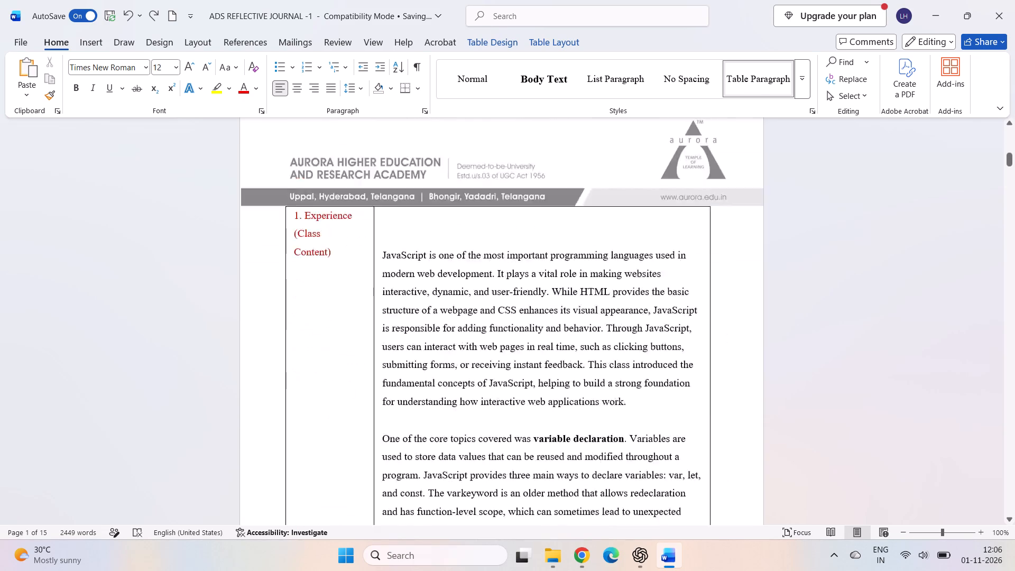
# Insert seven line breaks after "which define the type of value a" at the bottom of the Experience section's first page.
pyautogui.scroll(-2, 500, 465)
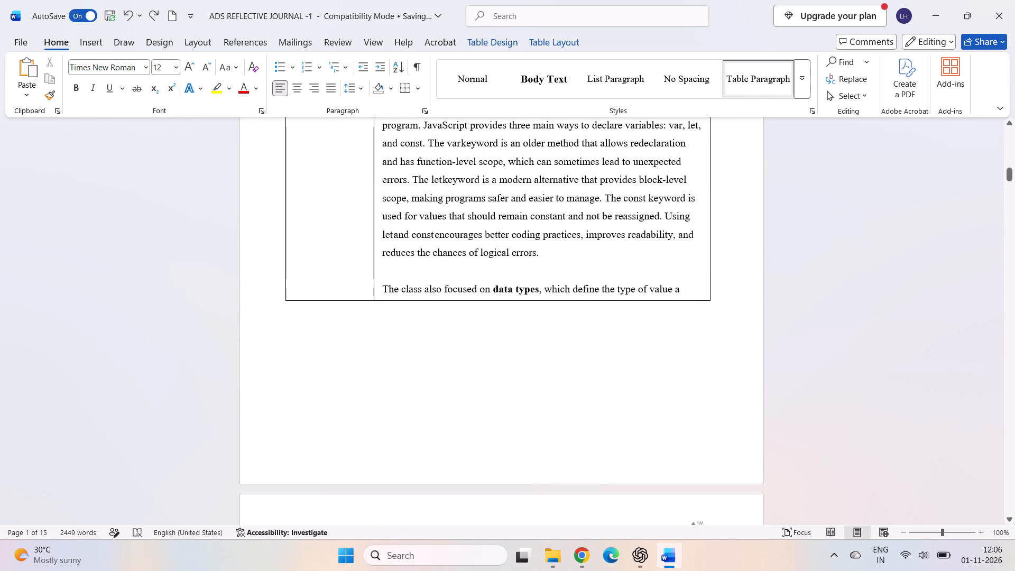
pyautogui.click(695, 296)
pyautogui.press('Return')
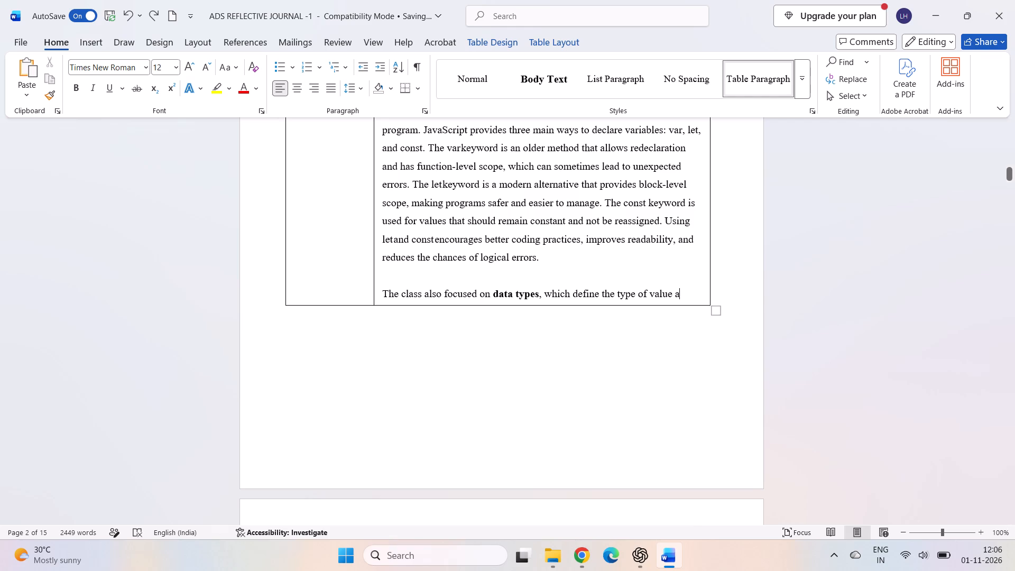
pyautogui.press('Return')
pyautogui.press('Return')
pyautogui.press('Return')
pyautogui.press('Return')
pyautogui.press('Return')
pyautogui.press('Return')
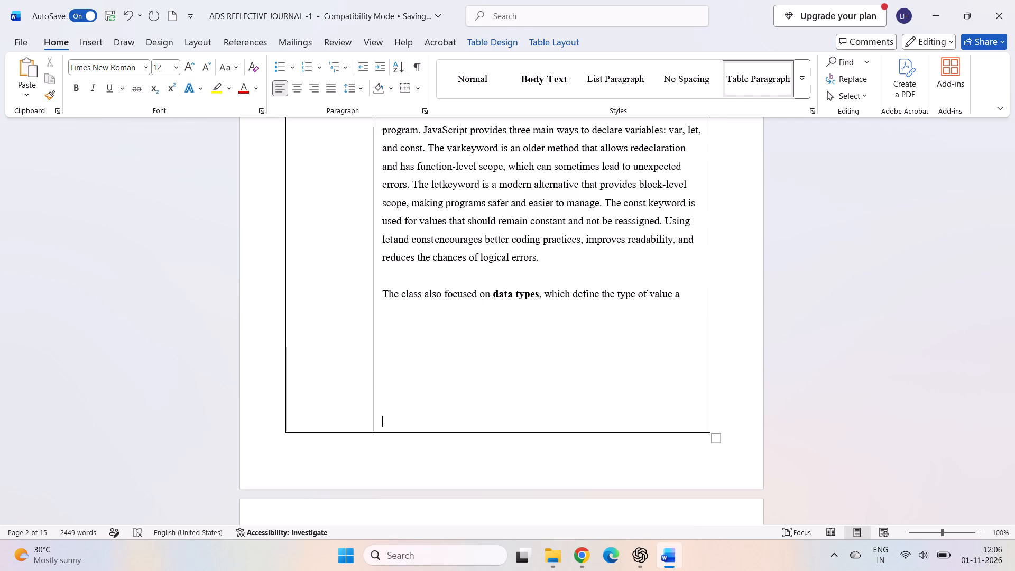
# Shorten the Feelings row label to 2.Feelins(Emotional Reactions) by deleting the spaces before and after Feelings and its letter g.
pyautogui.scroll(5, 671, 247)
pyautogui.scroll(-1, 671, 247)
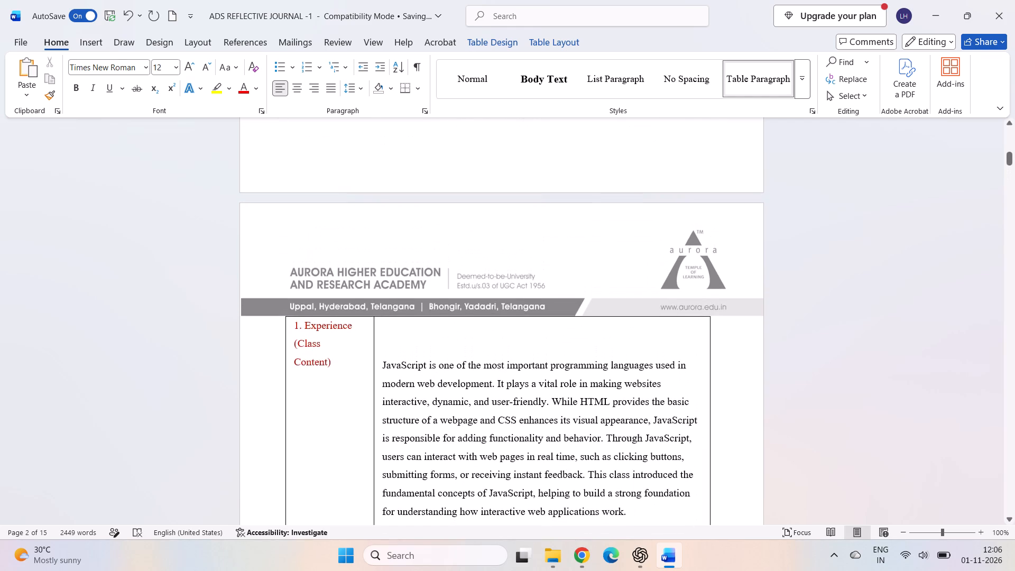
pyautogui.scroll(-5, 671, 247)
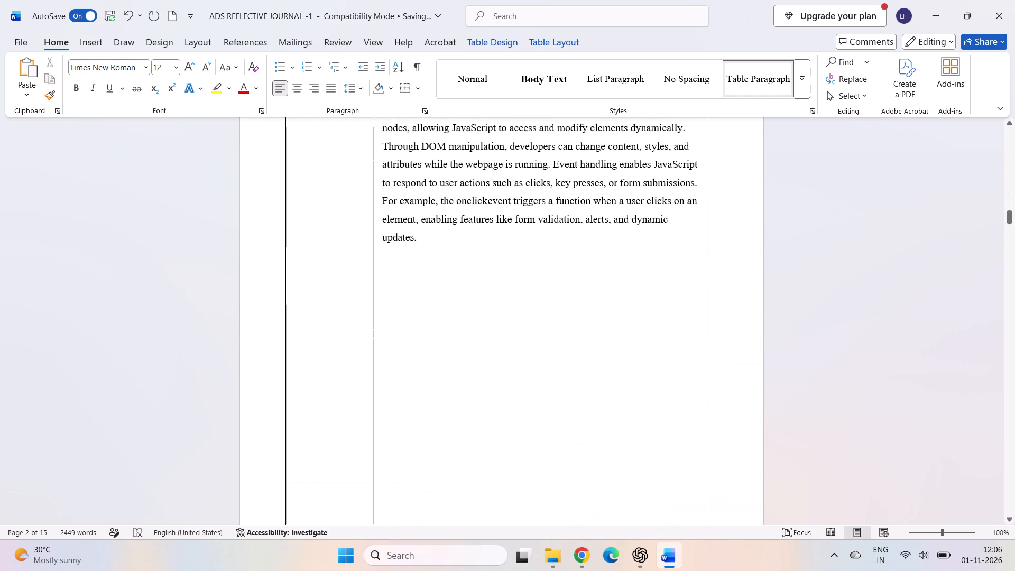
pyautogui.scroll(-2, 671, 247)
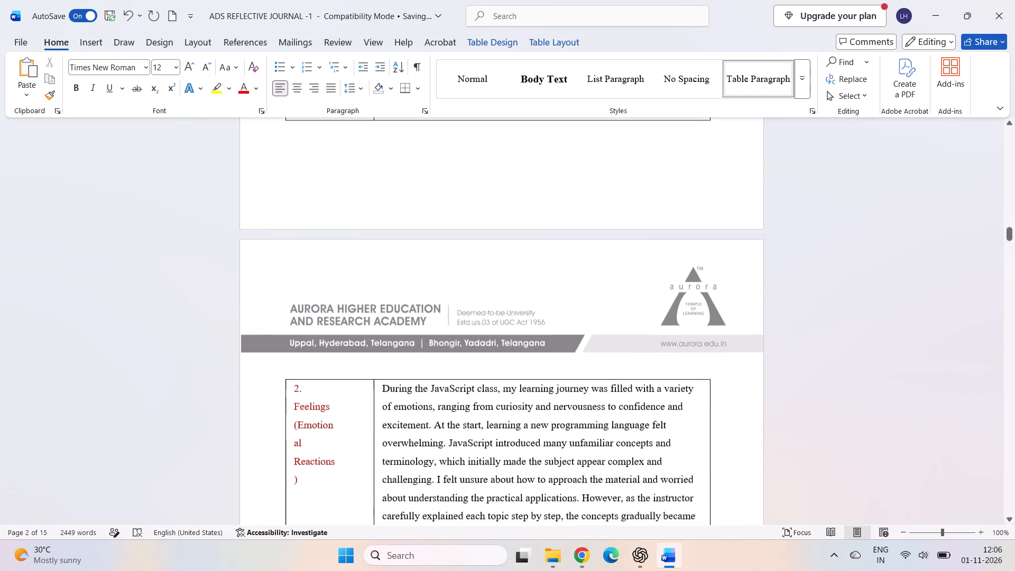
pyautogui.scroll(-1, 671, 247)
pyautogui.scroll(-1, 356, 423)
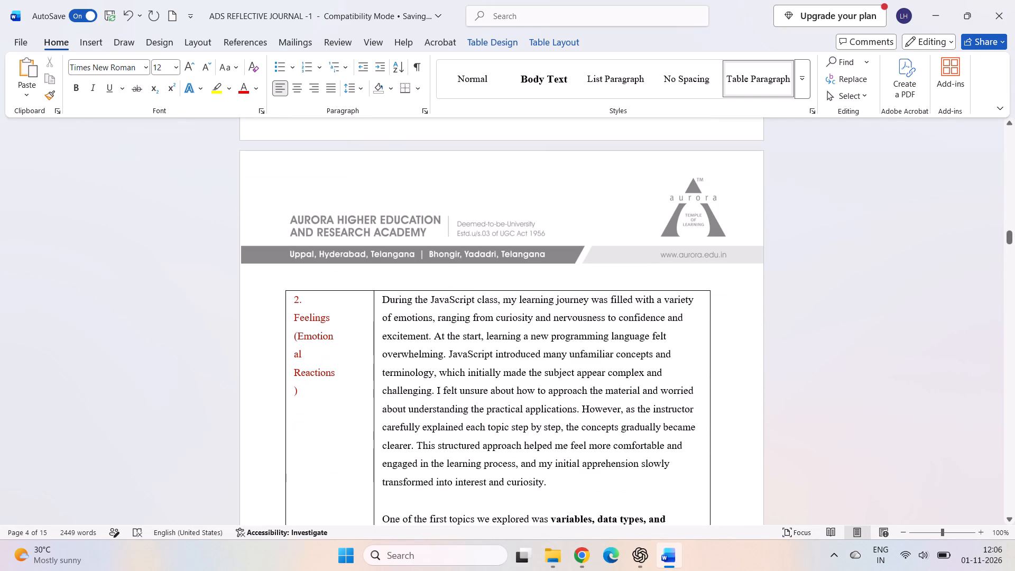
pyautogui.click(293, 318)
pyautogui.press('BackSpace')
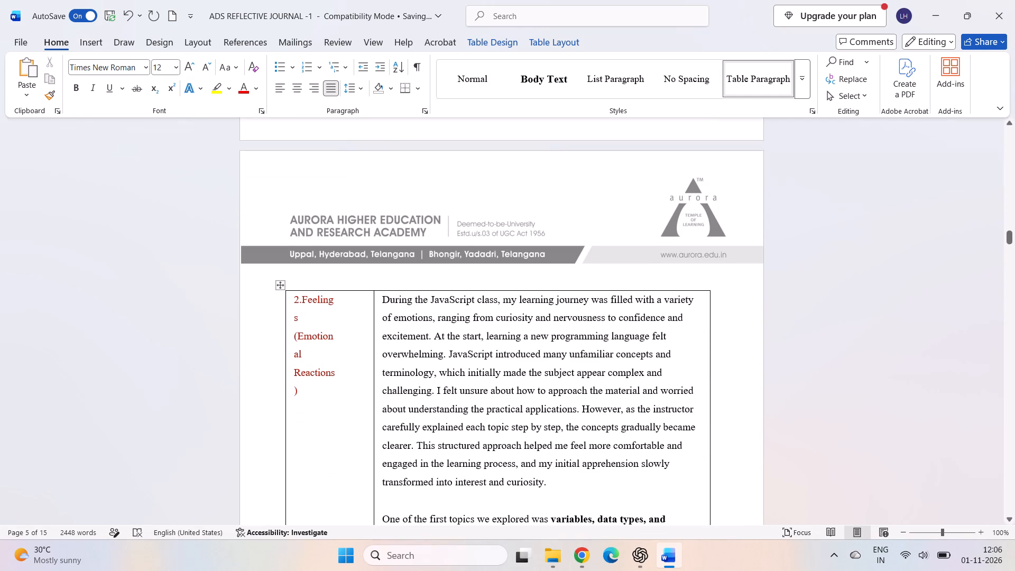
pyautogui.click(306, 319)
pyautogui.press('BackSpace')
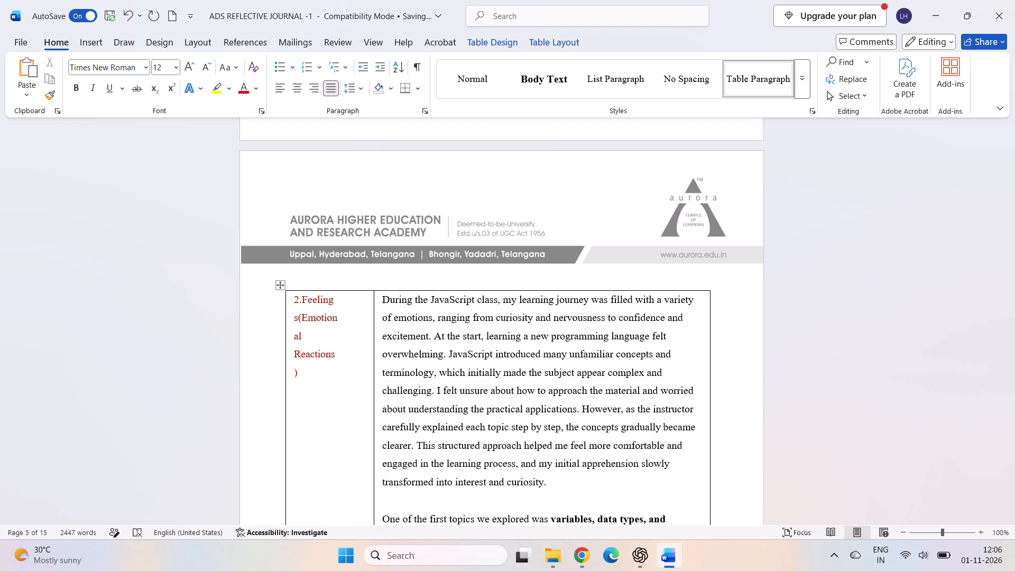
pyautogui.click(294, 314)
pyautogui.press('BackSpace')
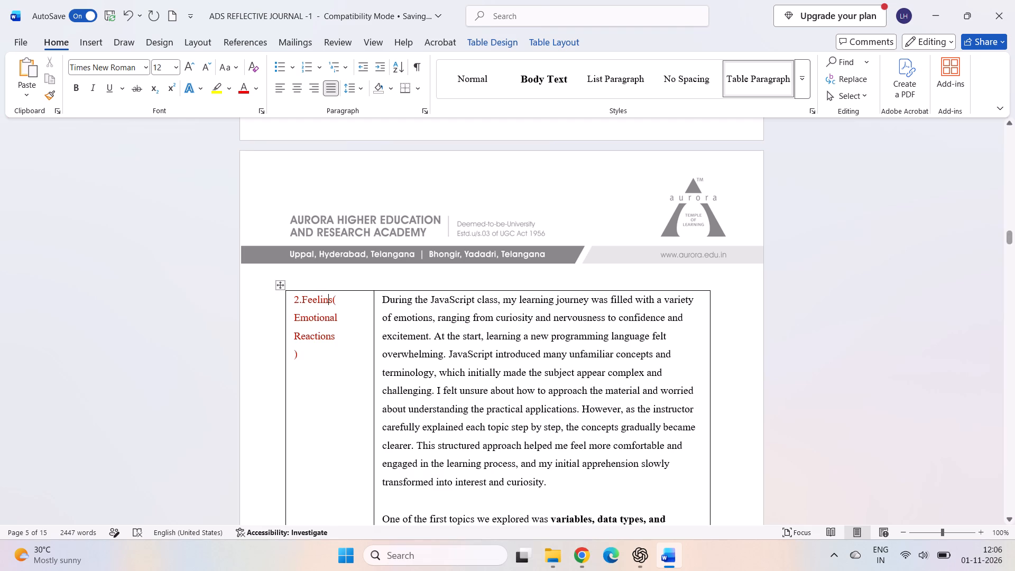
# Remove the spaces before and after Experience in the first row label so it reads 1.Experience(Class Content).
pyautogui.scroll(11, 396, 375)
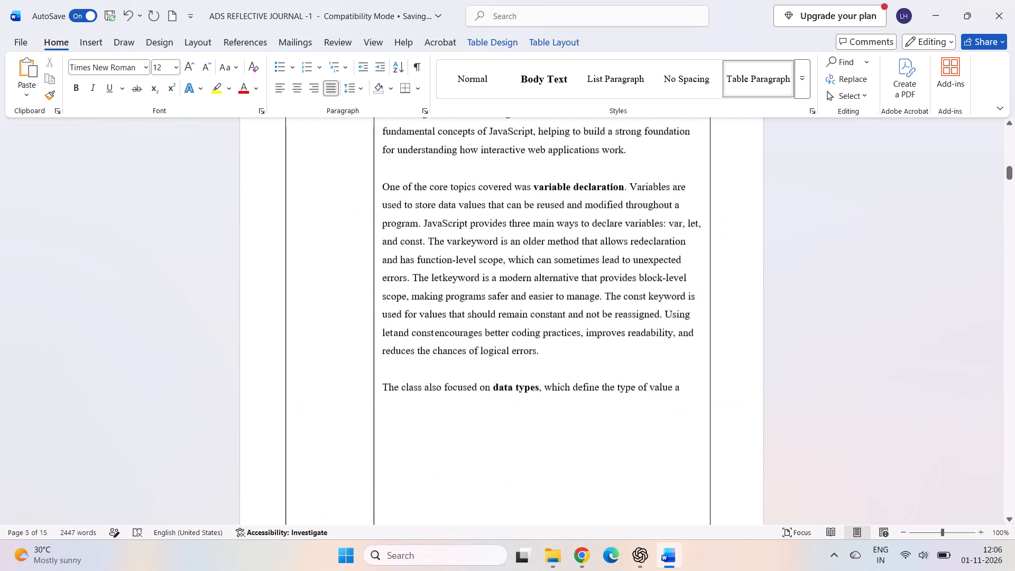
pyautogui.scroll(4, 396, 375)
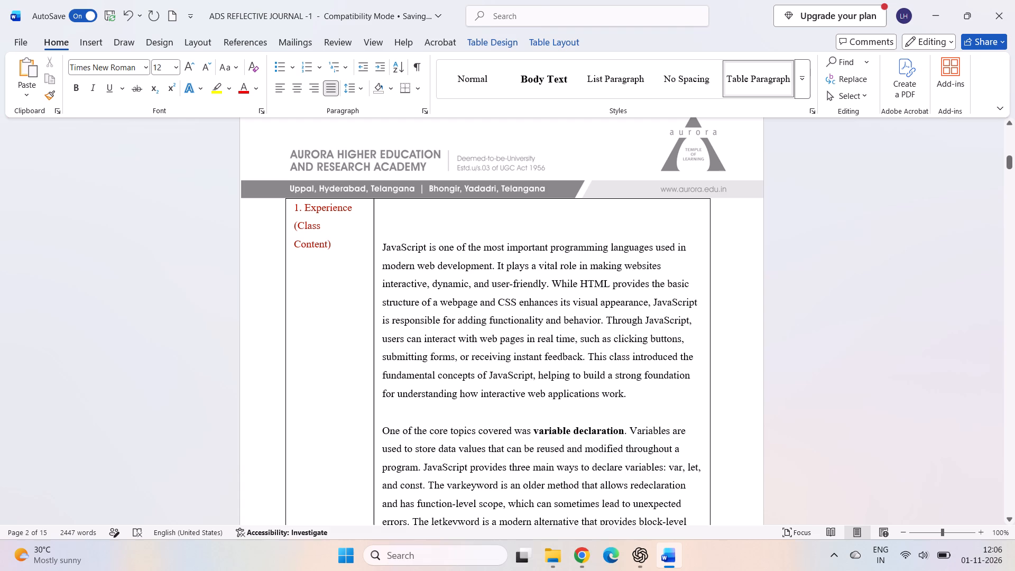
pyautogui.click(291, 228)
pyautogui.press('BackSpace')
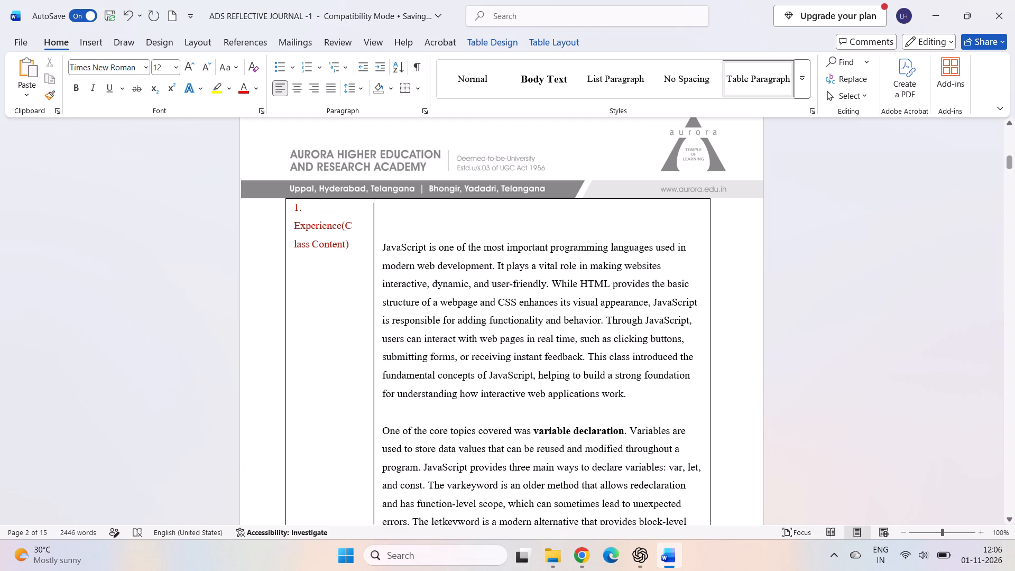
pyautogui.click(293, 222)
pyautogui.press('BackSpace')
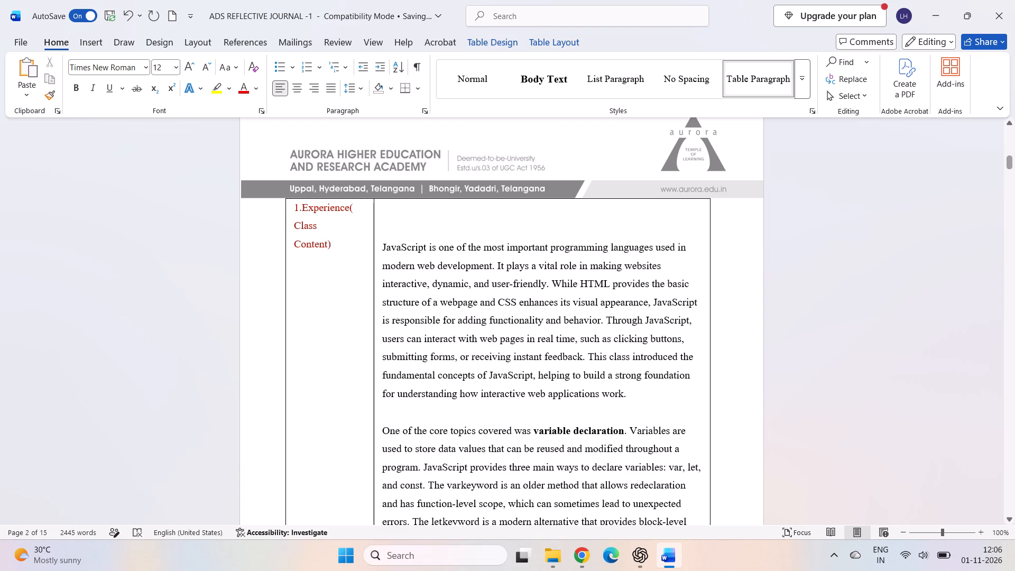
# Delete the JavaScript text on the first page of the Experience (Class Content) row.
pyautogui.moveTo(385, 240); pyautogui.dragTo(570, 539)
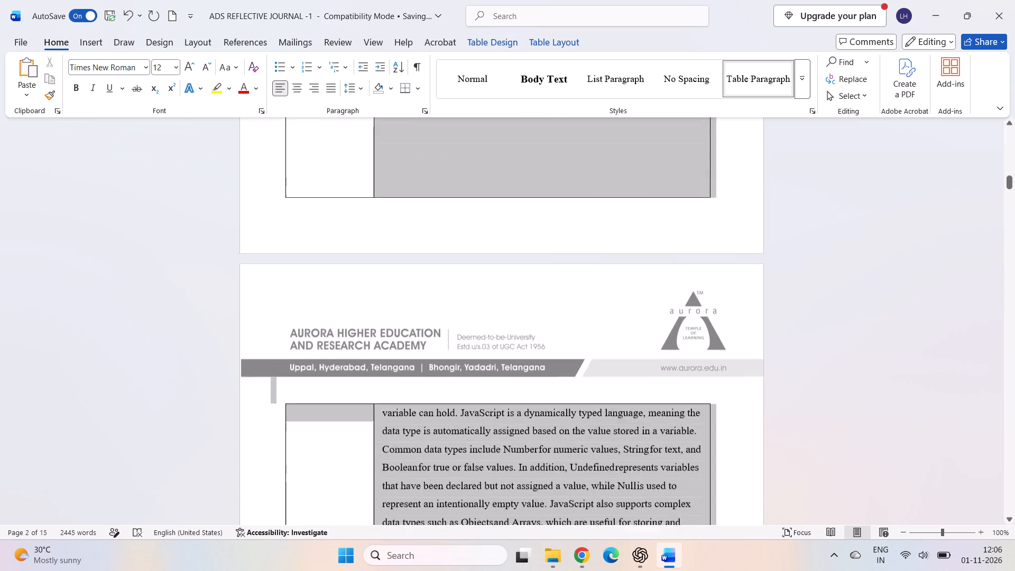
pyautogui.moveTo(570, 539); pyautogui.dragTo(536, 123)
pyautogui.scroll(2, 536, 123)
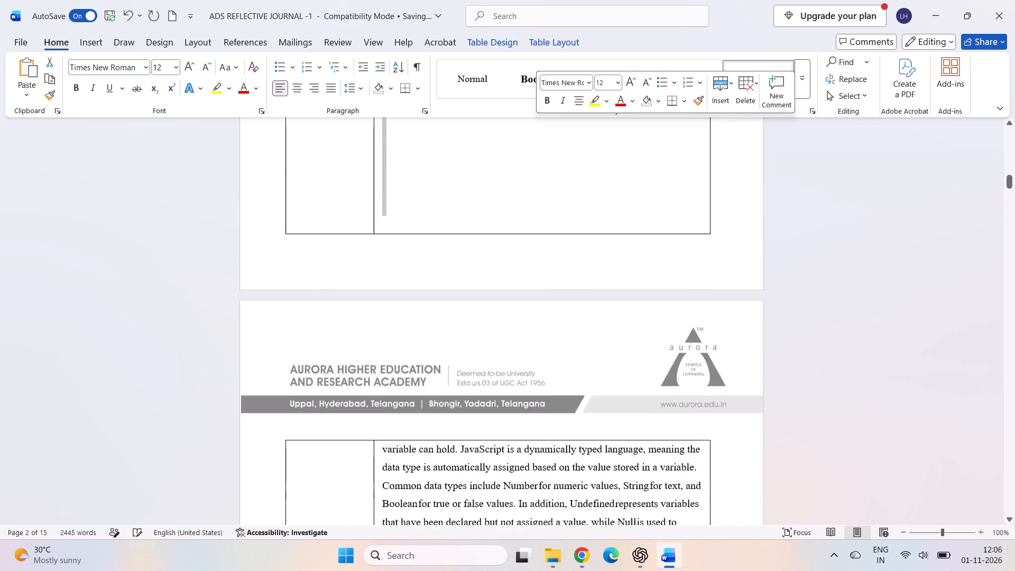
pyautogui.scroll(2, 536, 123)
pyautogui.press('BackSpace')
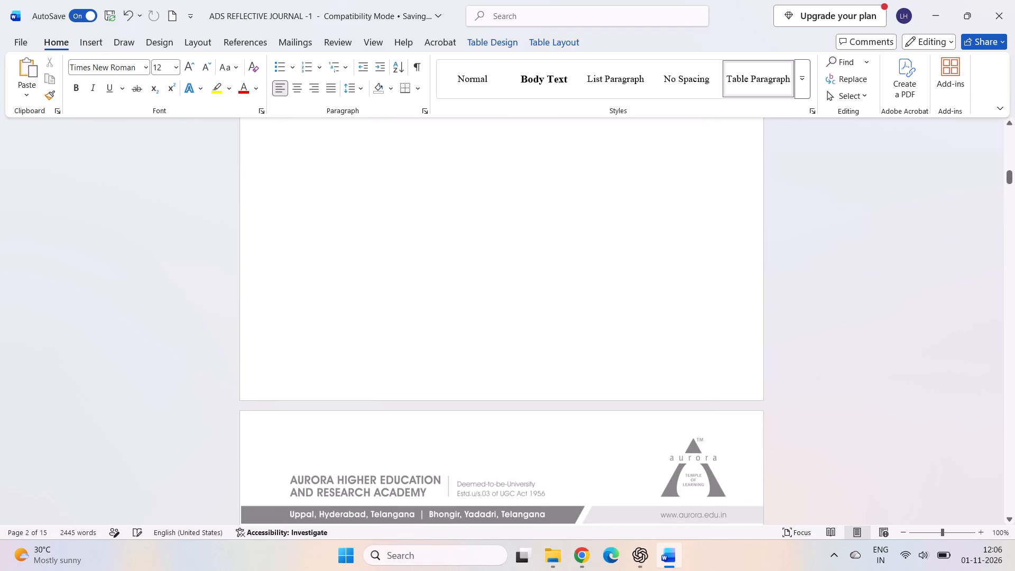
# Delete the rest of the Experience row's text, from "variable can hold" through the Document Object Model and event handling paragraph.
pyautogui.scroll(2, 401, 344)
pyautogui.scroll(-4, 401, 344)
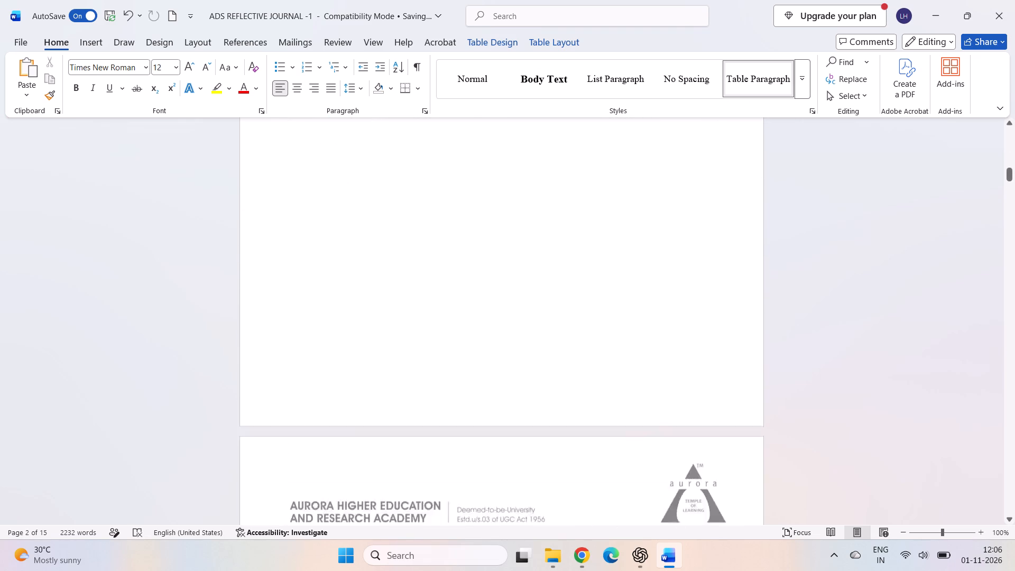
pyautogui.scroll(-3, 401, 344)
pyautogui.scroll(1, 398, 283)
pyautogui.scroll(1, 403, 215)
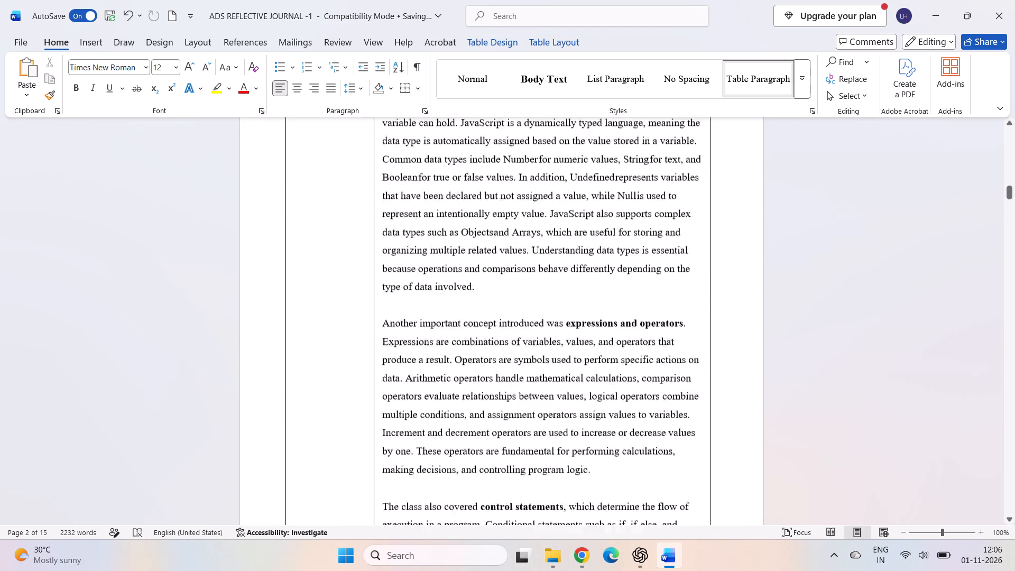
pyautogui.scroll(2, 403, 215)
pyautogui.moveTo(381, 224); pyautogui.dragTo(488, 480)
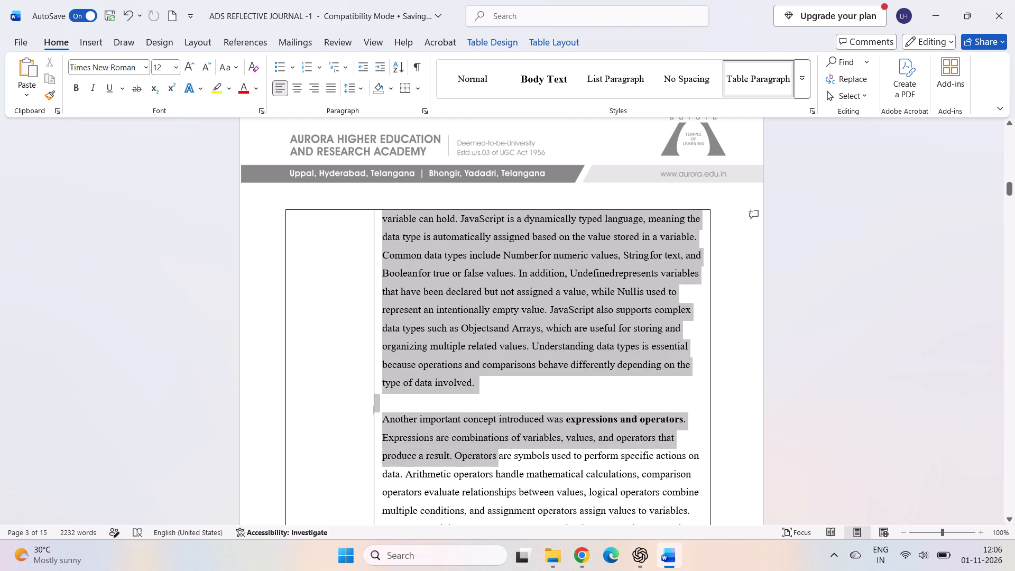
pyautogui.moveTo(488, 480); pyautogui.dragTo(536, 441)
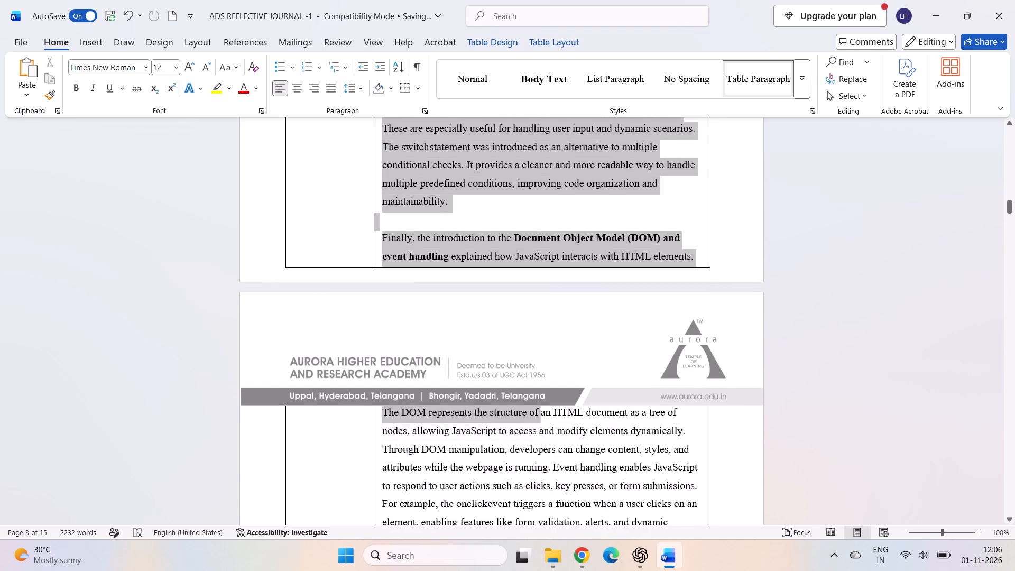
pyautogui.moveTo(536, 441); pyautogui.dragTo(530, 504)
pyautogui.press('BackSpace')
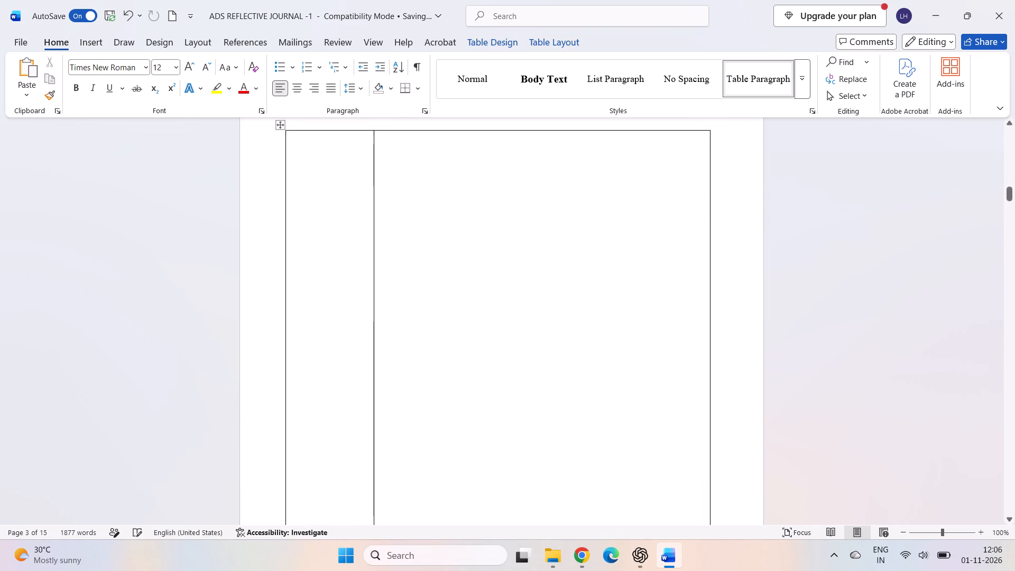
# Clear all the JavaScript reflection text from the Feelins(Emotional Reactions) row across its pages.
pyautogui.scroll(-3, 530, 504)
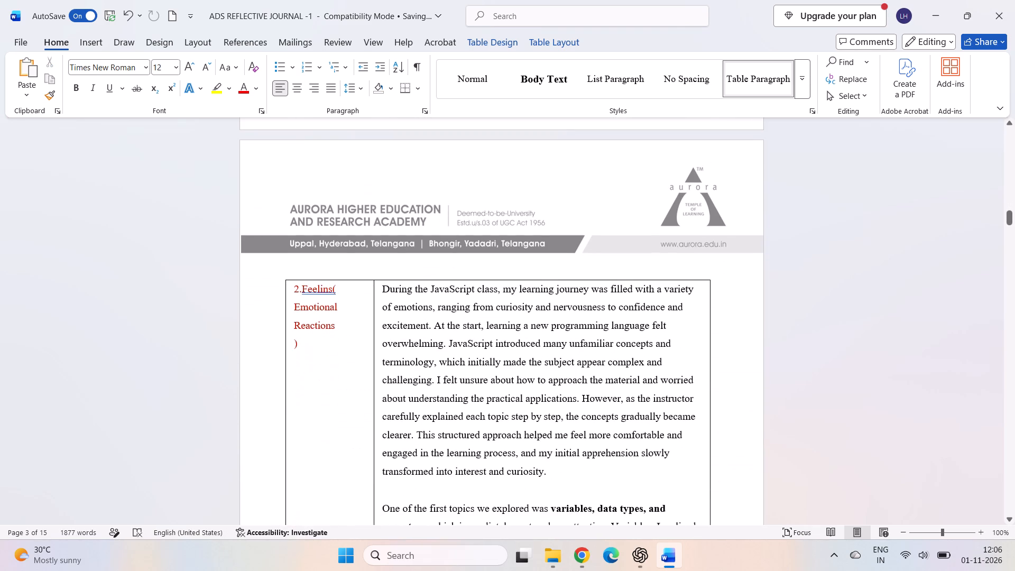
pyautogui.moveTo(383, 293); pyautogui.dragTo(535, 561)
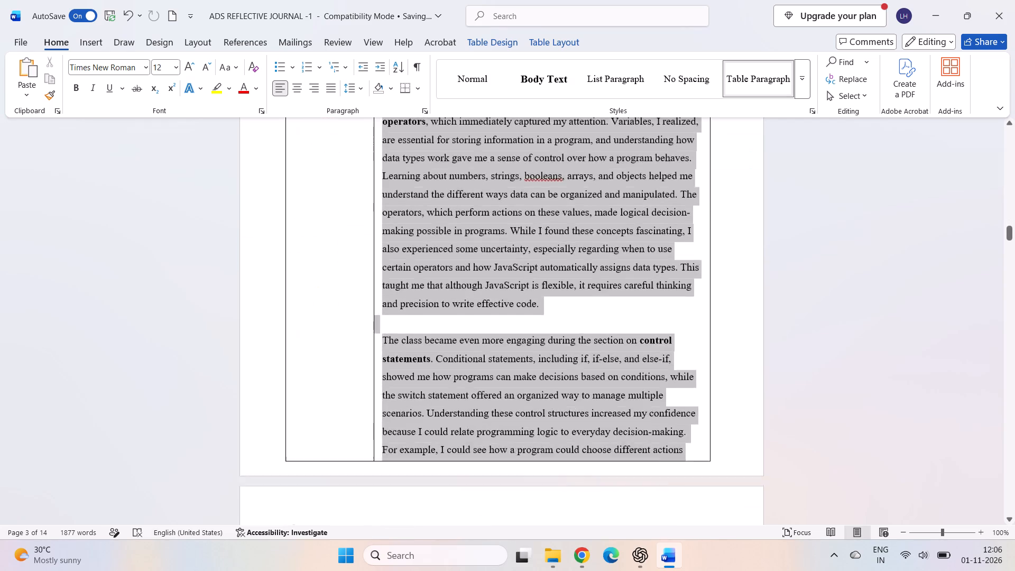
pyautogui.moveTo(535, 561); pyautogui.dragTo(533, 524)
pyautogui.press('BackSpace')
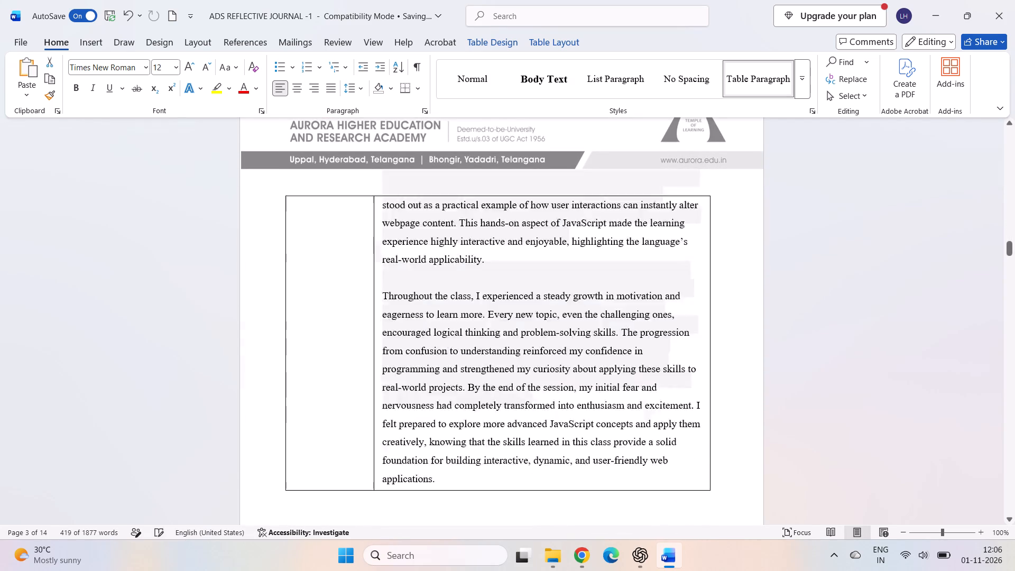
pyautogui.scroll(-5, 533, 524)
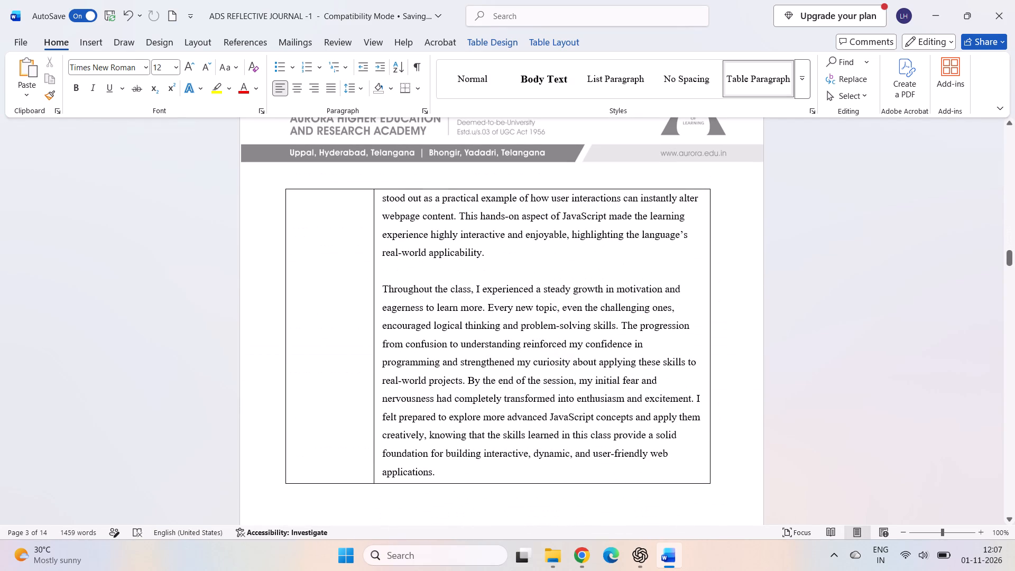
pyautogui.moveTo(385, 198); pyautogui.dragTo(464, 506)
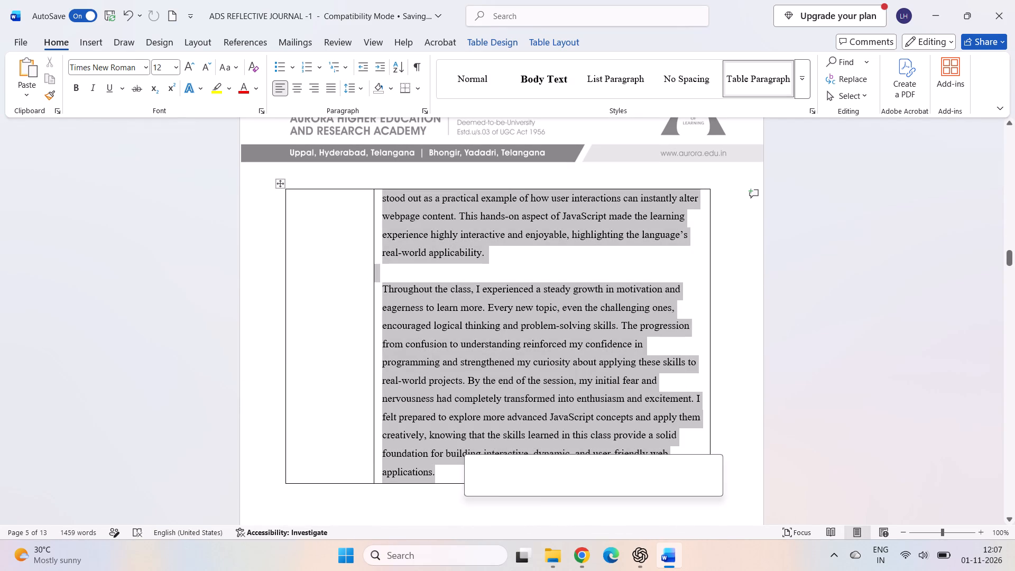
pyautogui.press('BackSpace')
# Delete the JavaScript text from the Learning (Key Insights) row, from its opening paragraph through the event handling paragraph.
pyautogui.scroll(-4, 464, 506)
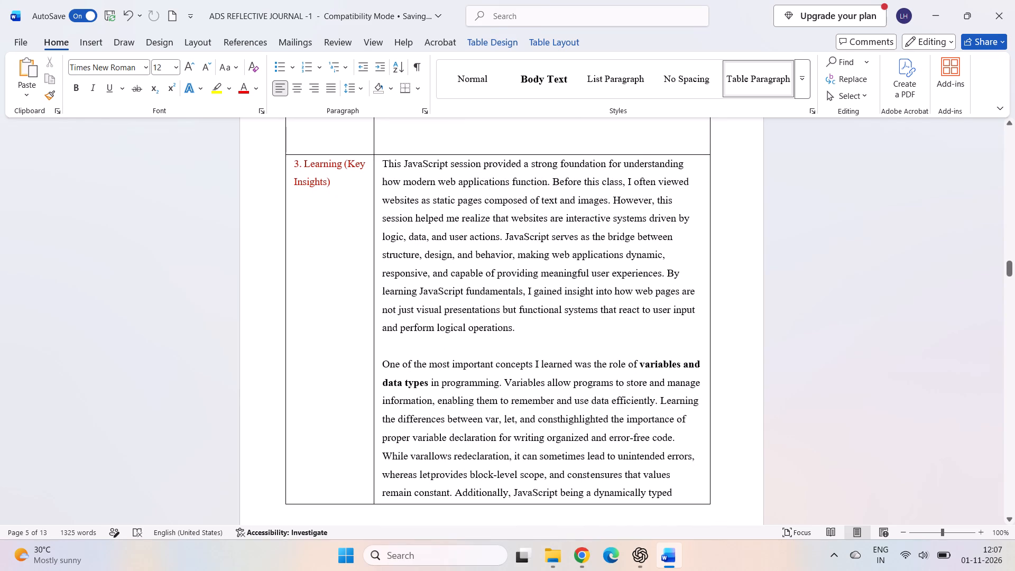
pyautogui.moveTo(384, 167); pyautogui.dragTo(629, 504)
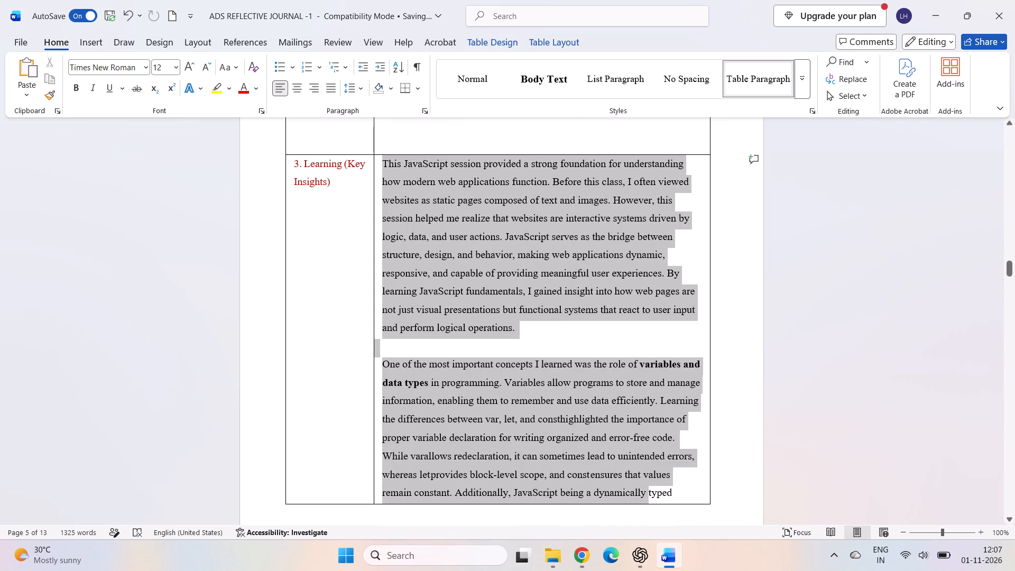
pyautogui.press('BackSpace')
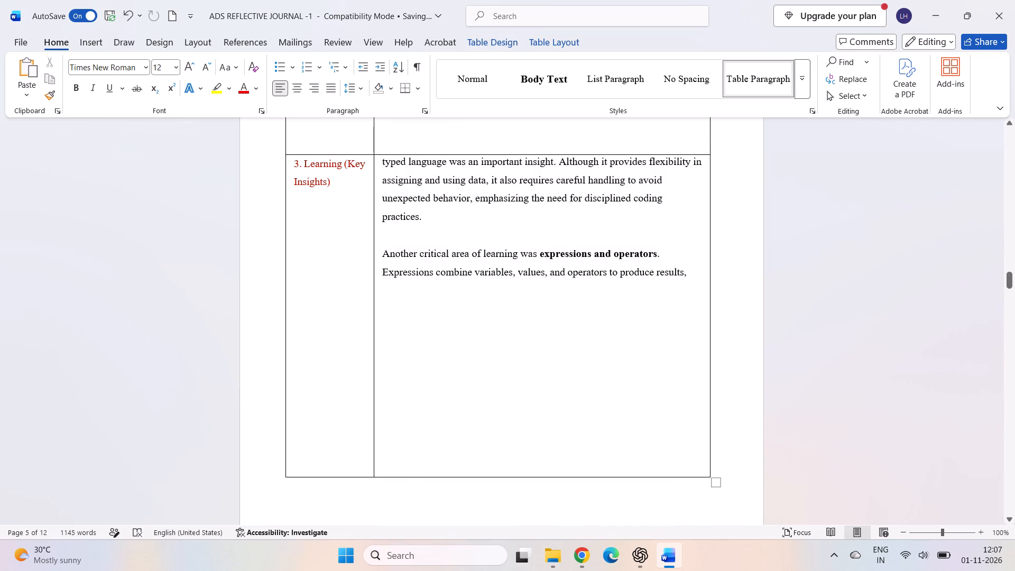
pyautogui.moveTo(378, 160); pyautogui.dragTo(715, 323)
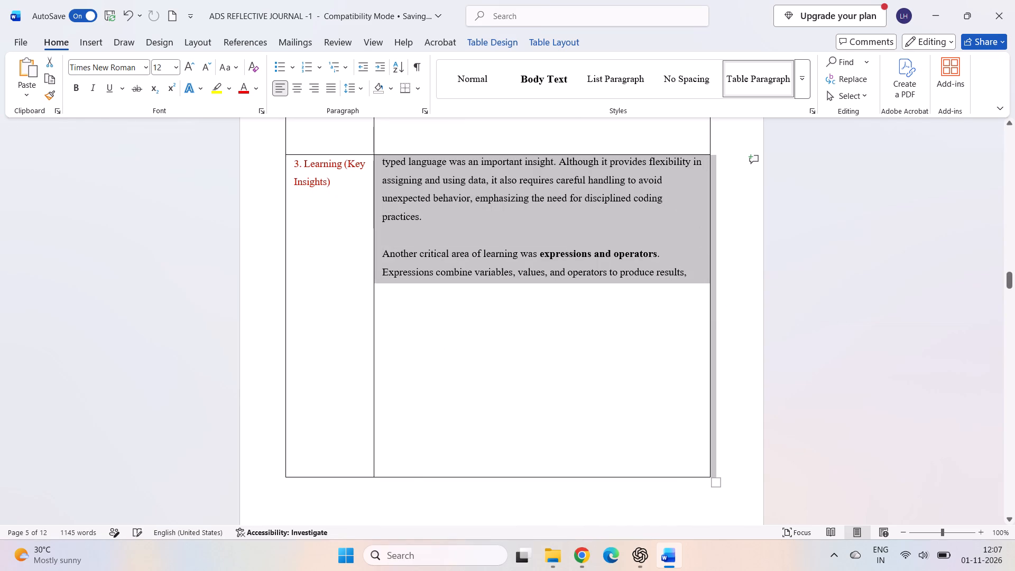
pyautogui.click(603, 308)
pyautogui.moveTo(380, 162); pyautogui.dragTo(594, 285)
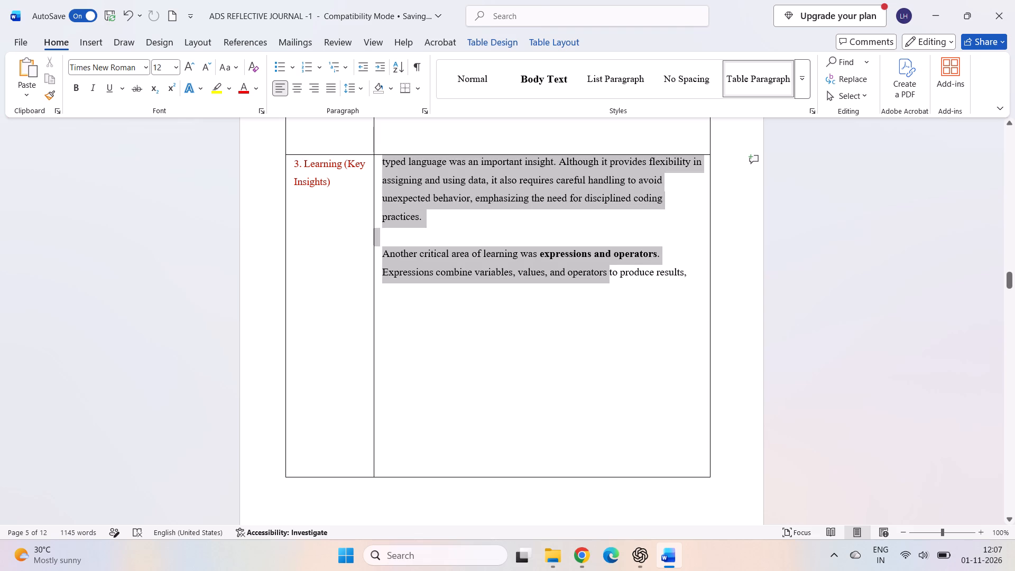
pyautogui.moveTo(594, 285); pyautogui.dragTo(679, 279)
pyautogui.press('BackSpace')
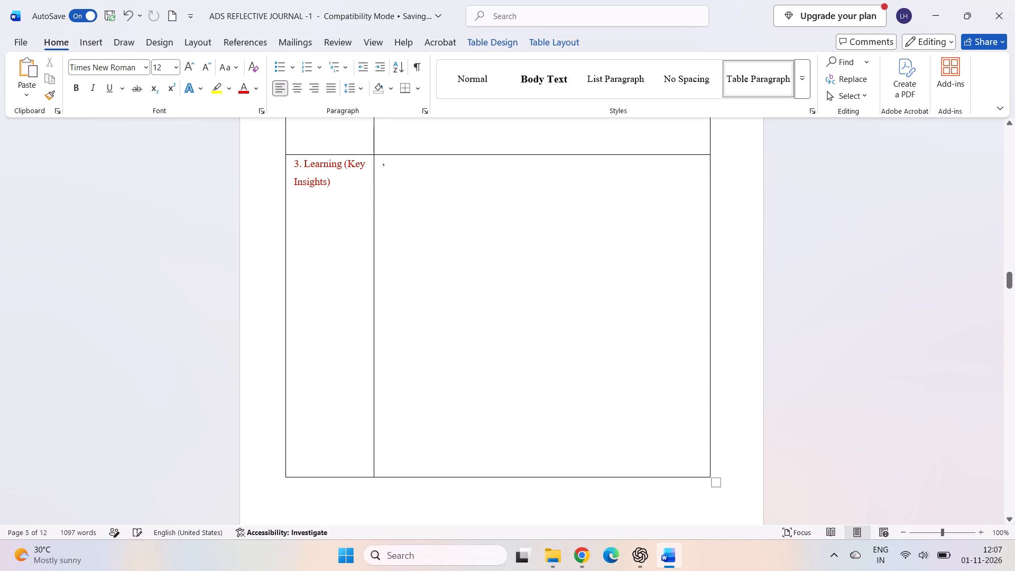
pyautogui.scroll(-6, 533, 282)
pyautogui.scroll(1, 533, 282)
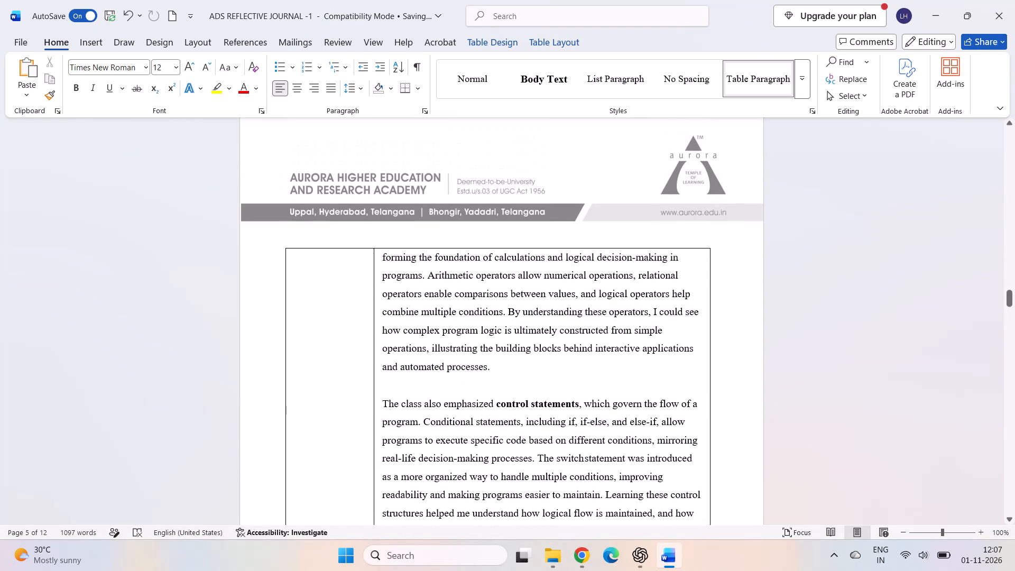
pyautogui.moveTo(380, 260); pyautogui.dragTo(551, 529)
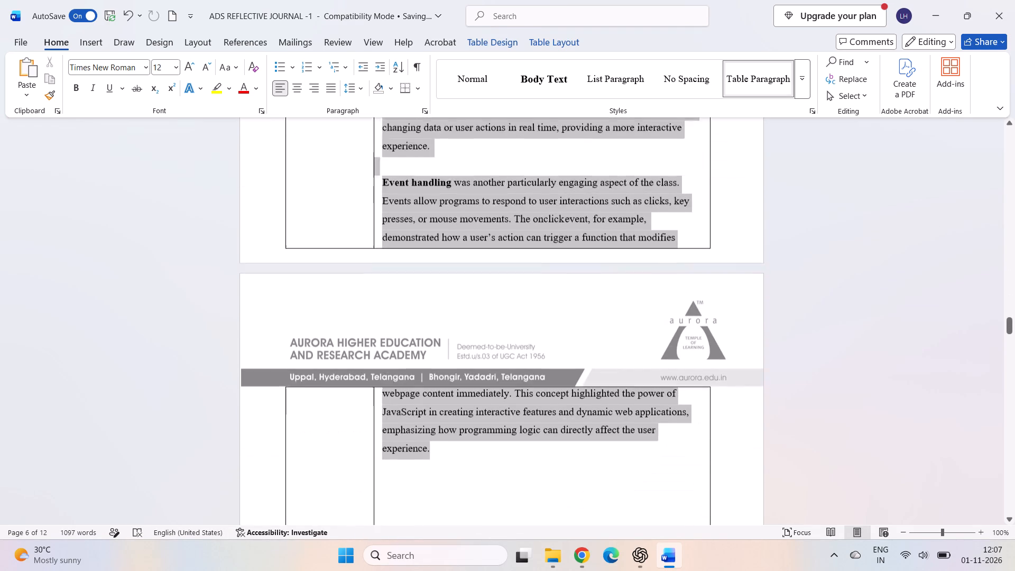
pyautogui.moveTo(551, 529); pyautogui.dragTo(544, 382)
pyautogui.press('BackSpace')
# Remove the space after the number in the fourth row label so it starts with 4.Application.
pyautogui.scroll(-6, 544, 382)
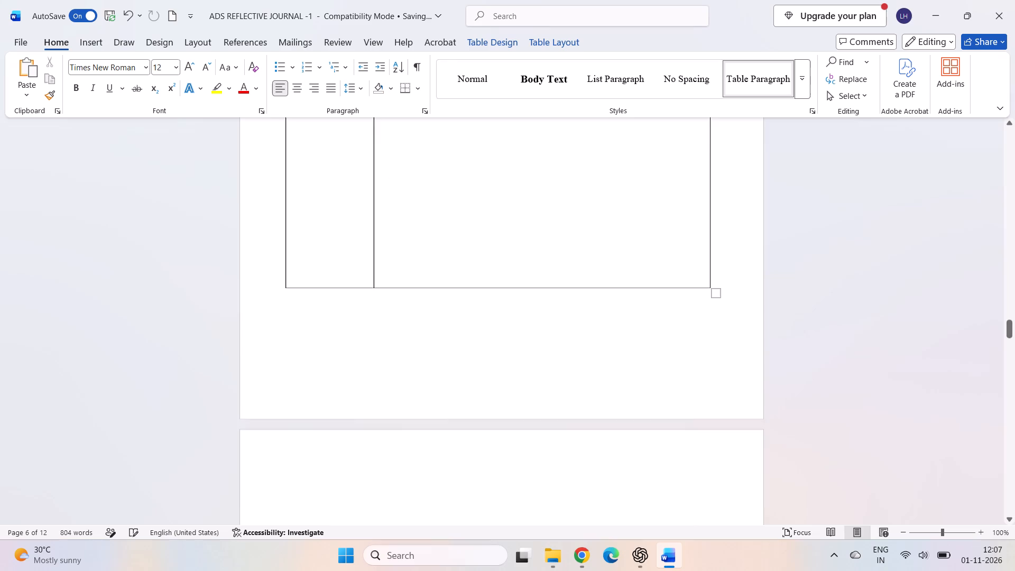
pyautogui.scroll(-1, 544, 382)
pyautogui.hscroll(1, 544, 382)
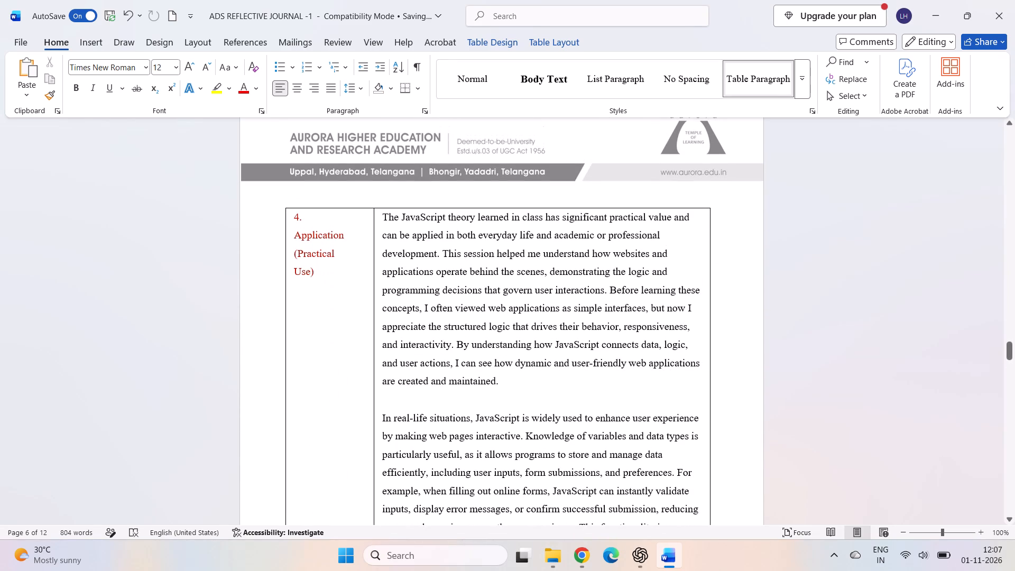
pyautogui.click(295, 233)
pyautogui.press('BackSpace')
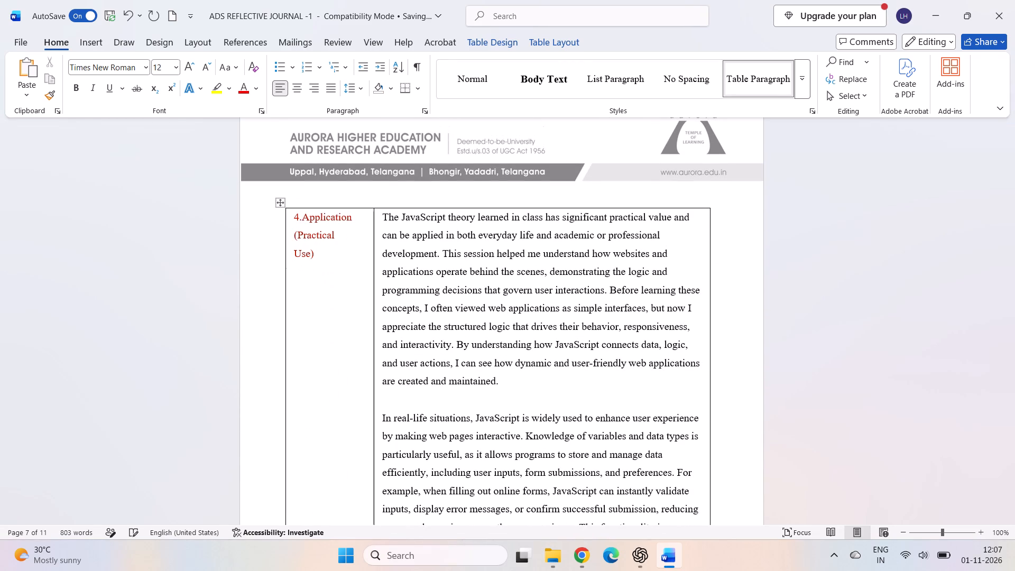
# Delete the JavaScript text from the Application (Practical Use) row, through the academic perspective paragraph on the following page.
pyautogui.moveTo(384, 218); pyautogui.dragTo(525, 536)
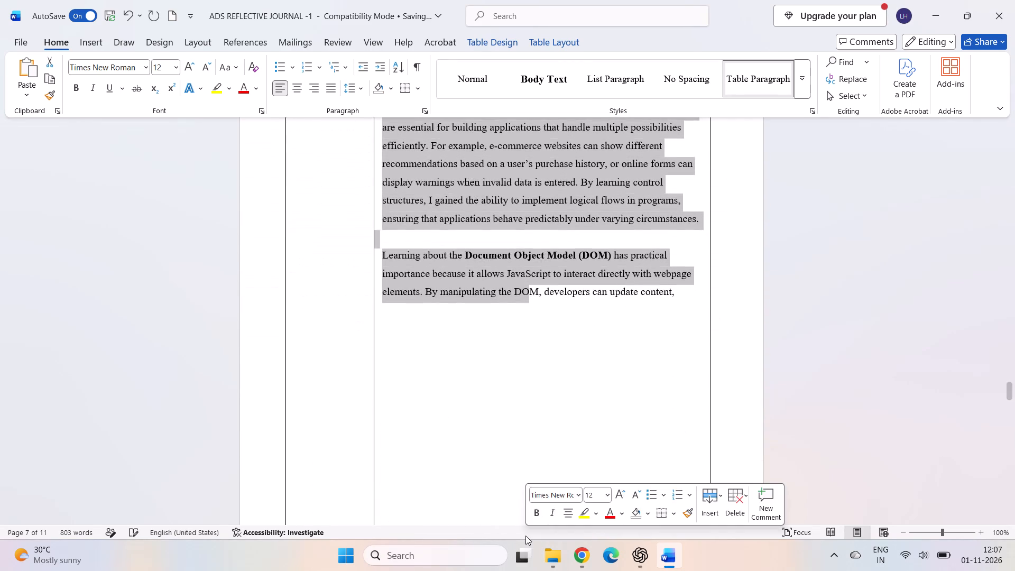
pyautogui.press('BackSpace')
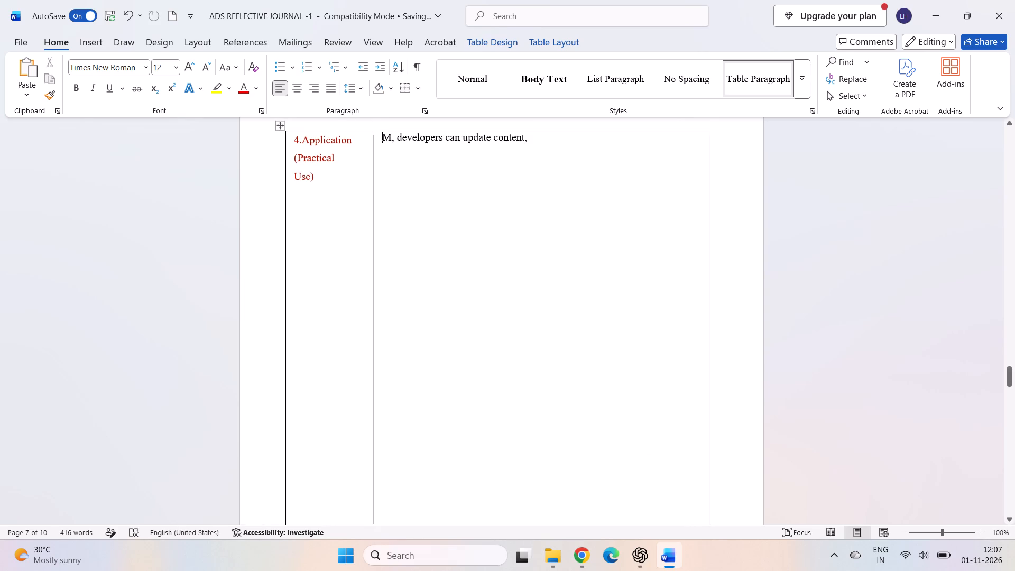
pyautogui.moveTo(382, 138); pyautogui.dragTo(532, 153)
pyautogui.press('BackSpace')
pyautogui.scroll(-1, 532, 153)
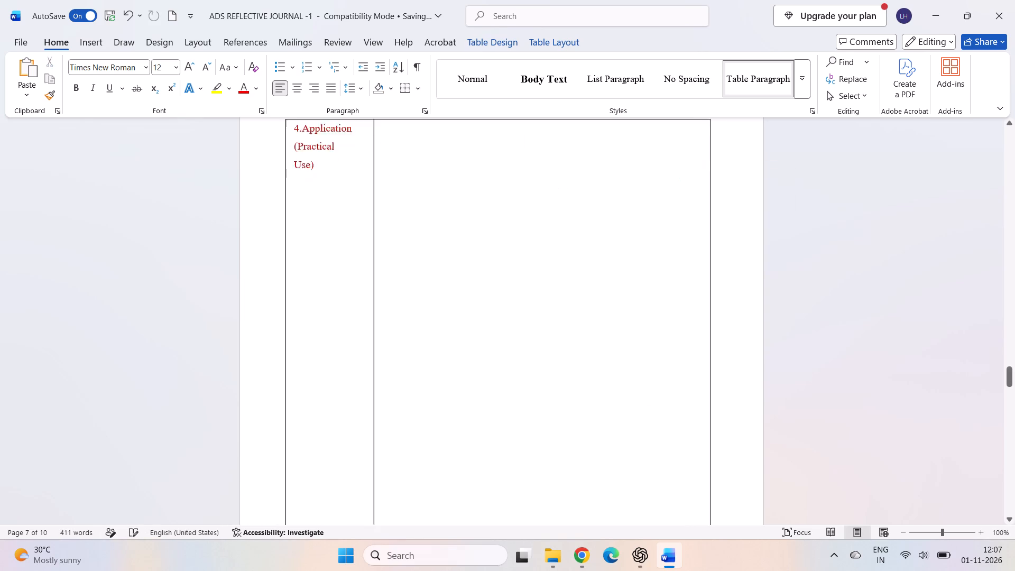
pyautogui.scroll(-8, 532, 153)
pyautogui.scroll(1, 421, 183)
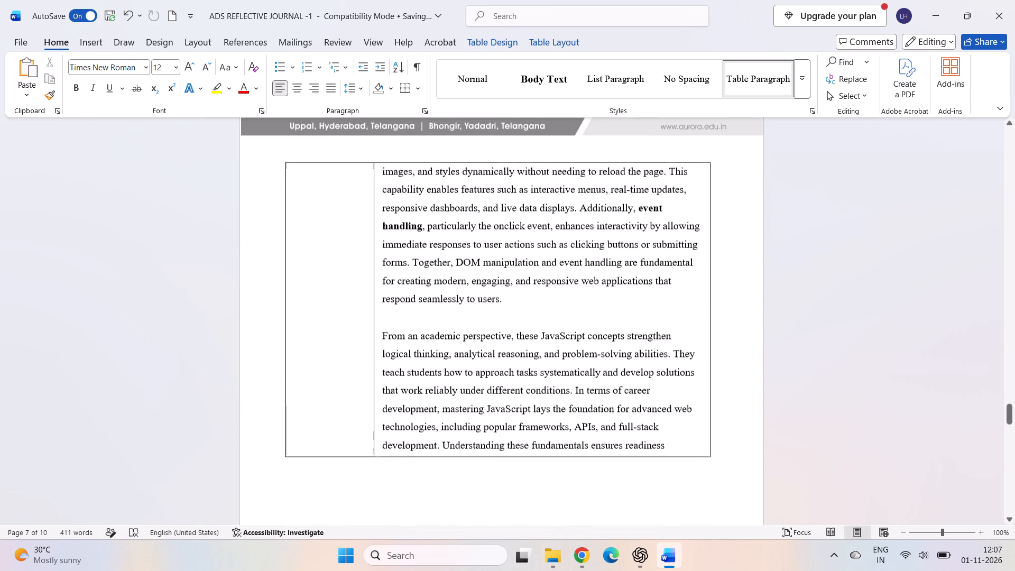
pyautogui.moveTo(380, 174); pyautogui.dragTo(655, 436)
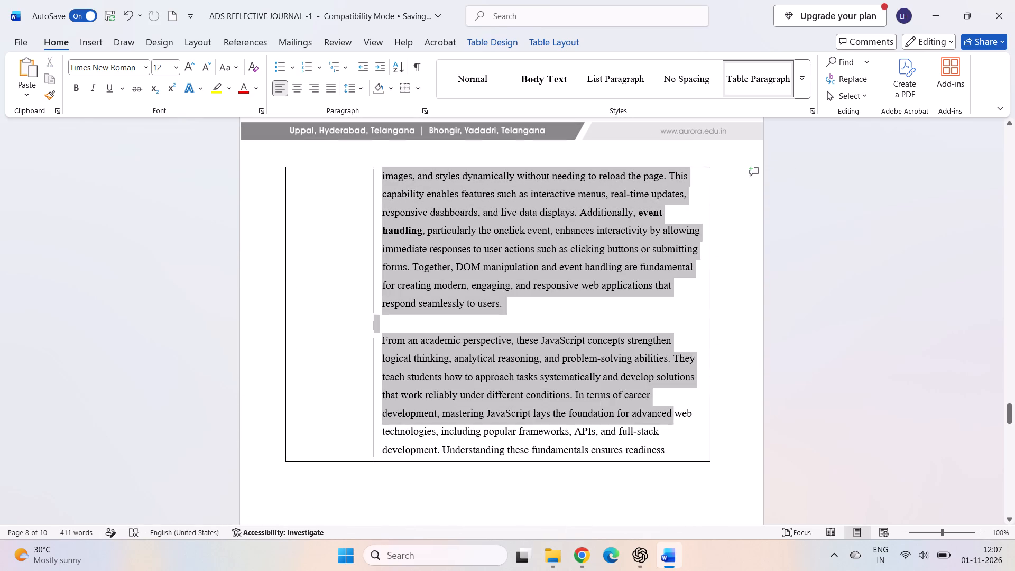
pyautogui.moveTo(655, 436); pyautogui.dragTo(658, 445)
pyautogui.press('BackSpace')
# Delete the JavaScript summary text from the Conclusion row.
pyautogui.scroll(-3, 658, 445)
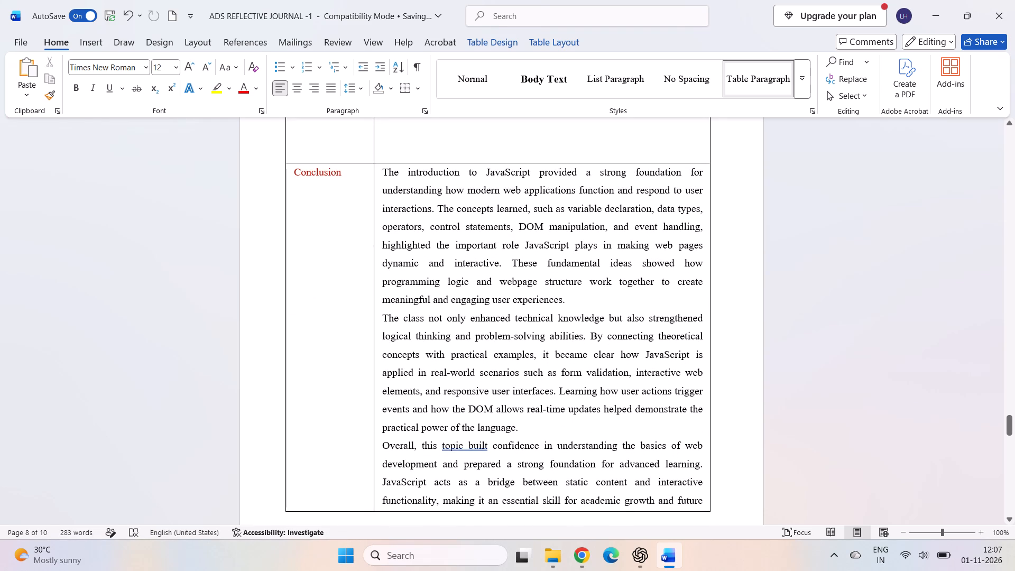
pyautogui.moveTo(383, 167); pyautogui.dragTo(628, 523)
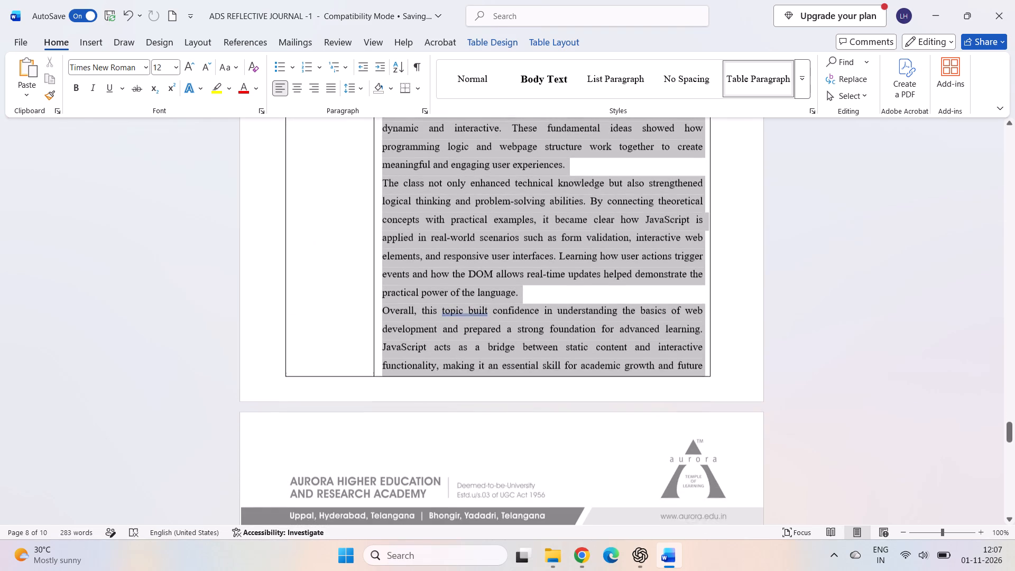
pyautogui.press('BackSpace')
# Try to delete the leftover blank space below the journal table on the last page.
pyautogui.scroll(-4, 452, 406)
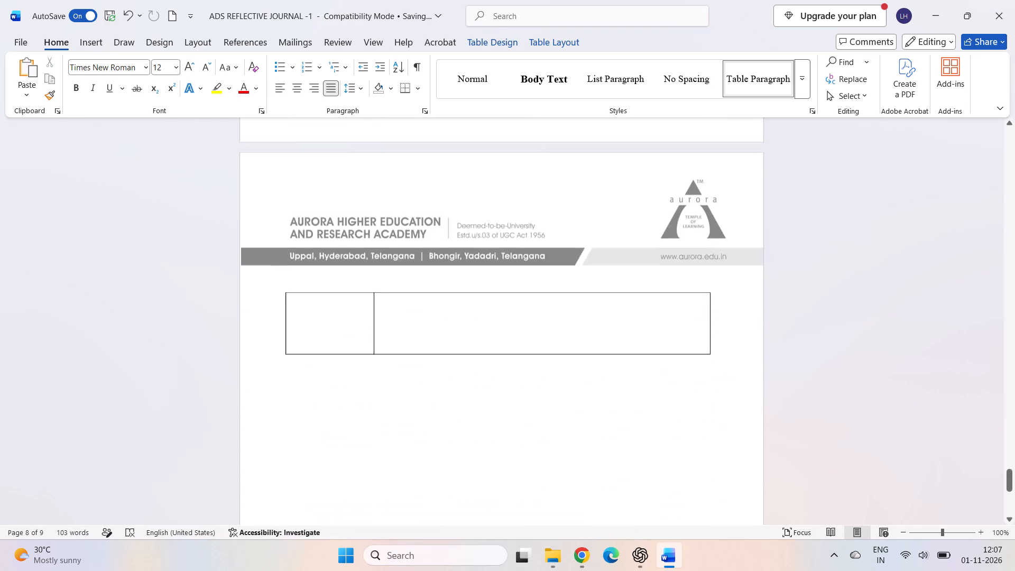
pyautogui.scroll(-1, 452, 406)
pyautogui.scroll(2, 452, 406)
pyautogui.moveTo(345, 395); pyautogui.dragTo(391, 473)
pyautogui.press('BackSpace')
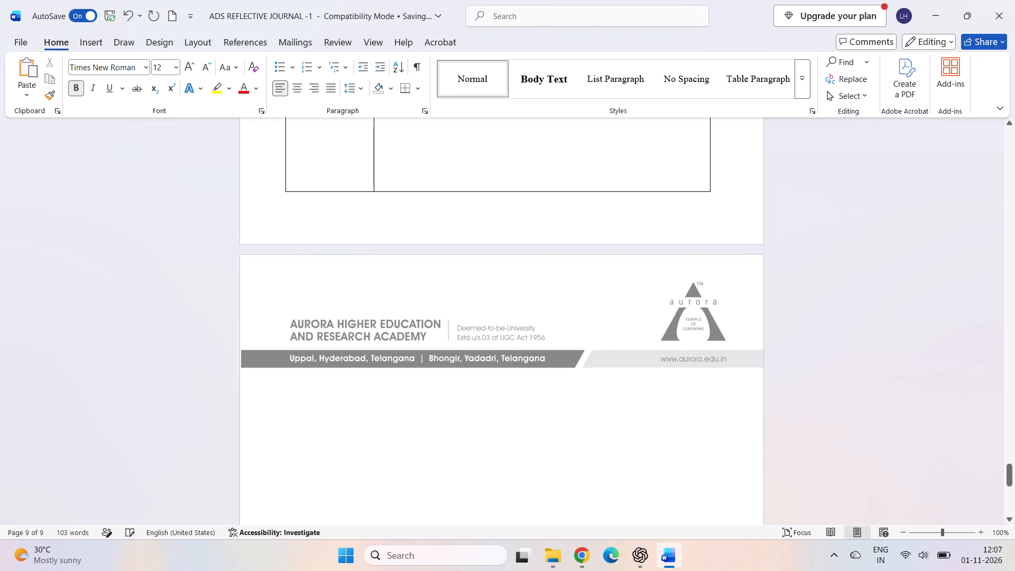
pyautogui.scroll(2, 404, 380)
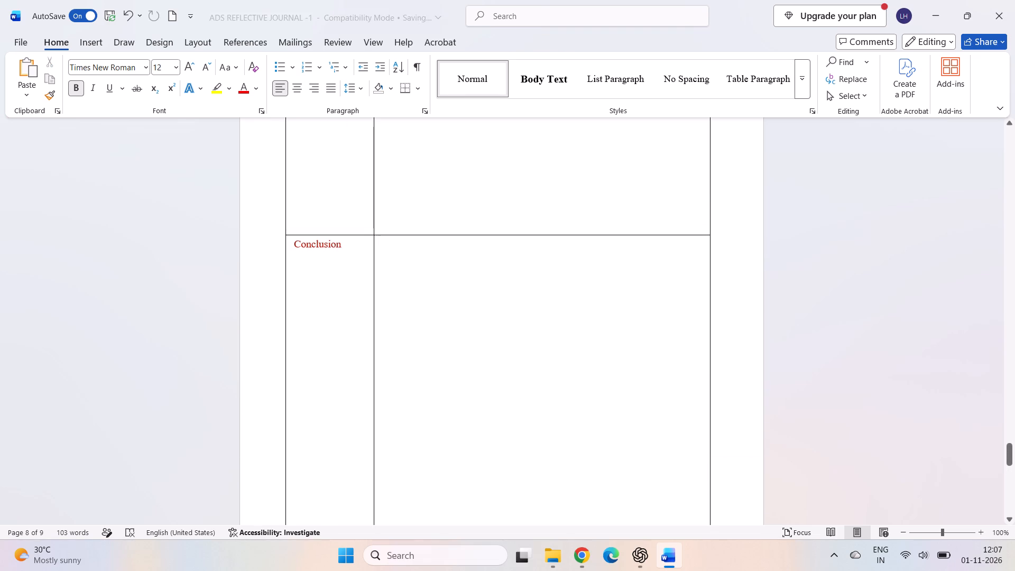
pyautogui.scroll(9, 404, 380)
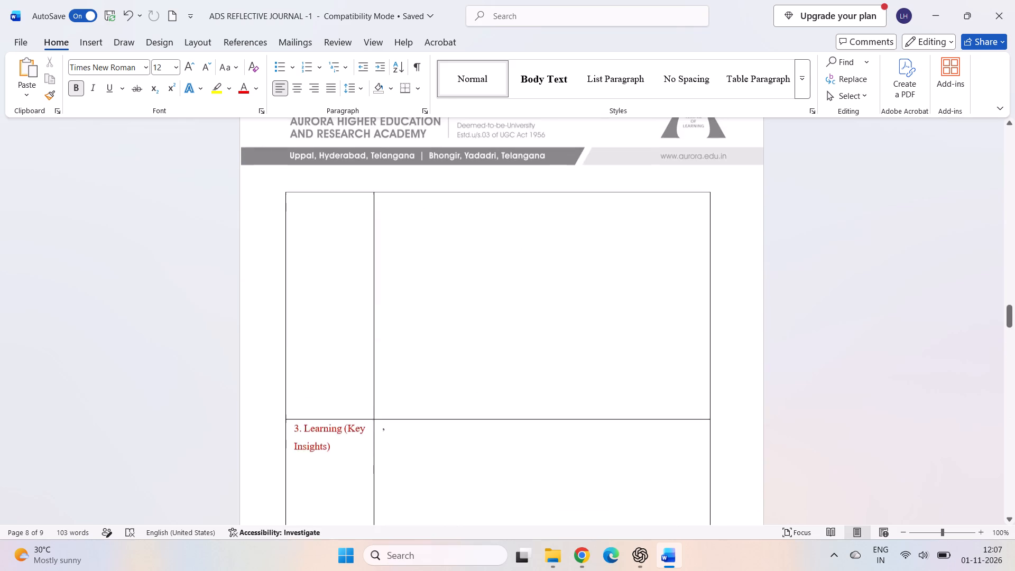
# Delete the leftover onclick event text from the content cell of the second row, Emotional Reactions.
pyautogui.scroll(3, 404, 380)
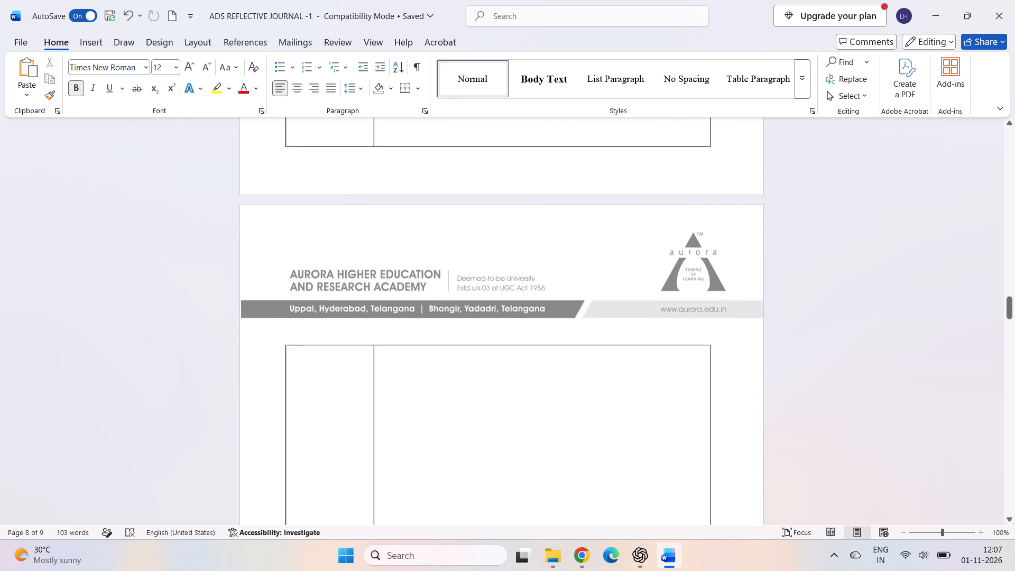
pyautogui.scroll(4, 404, 380)
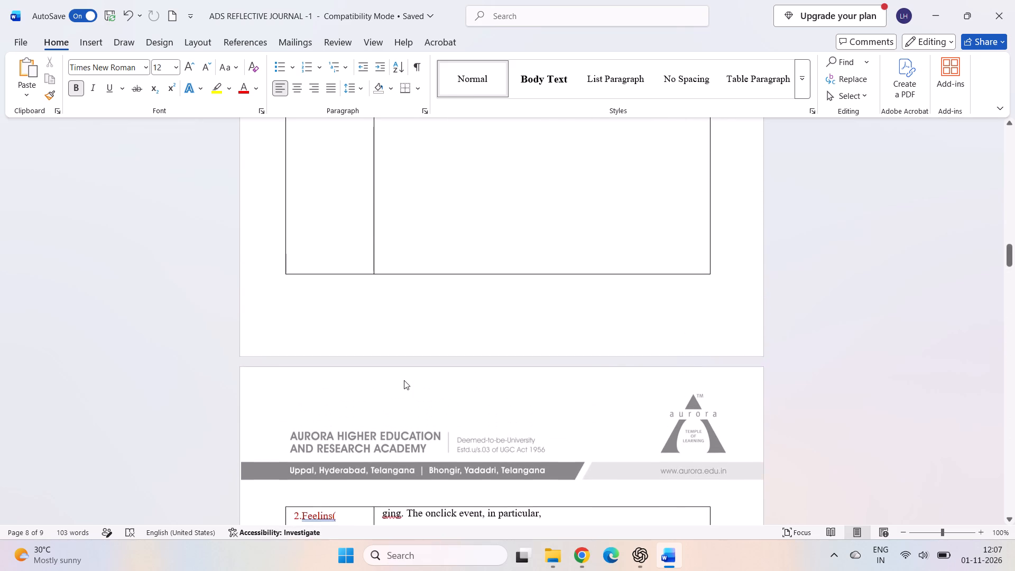
pyautogui.scroll(1, 404, 380)
pyautogui.scroll(-2, 404, 380)
pyautogui.moveTo(562, 404); pyautogui.dragTo(464, 401)
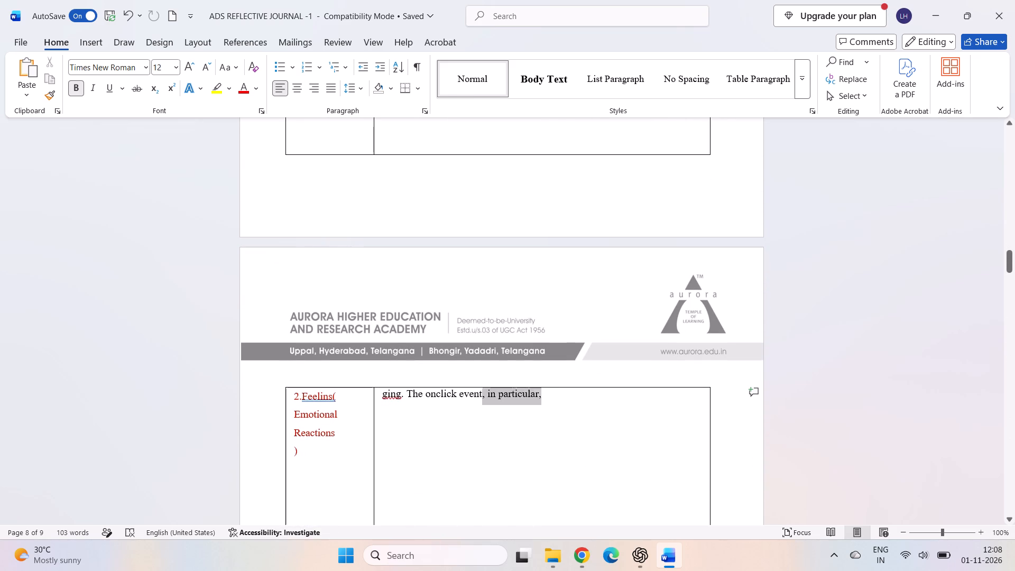
pyautogui.moveTo(464, 401); pyautogui.dragTo(391, 402)
pyautogui.press('BackSpace')
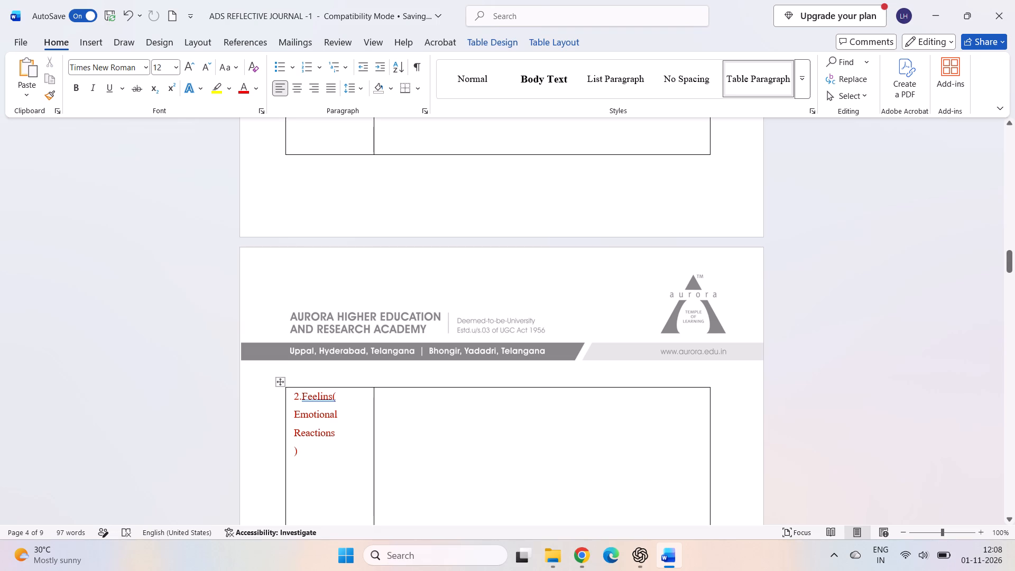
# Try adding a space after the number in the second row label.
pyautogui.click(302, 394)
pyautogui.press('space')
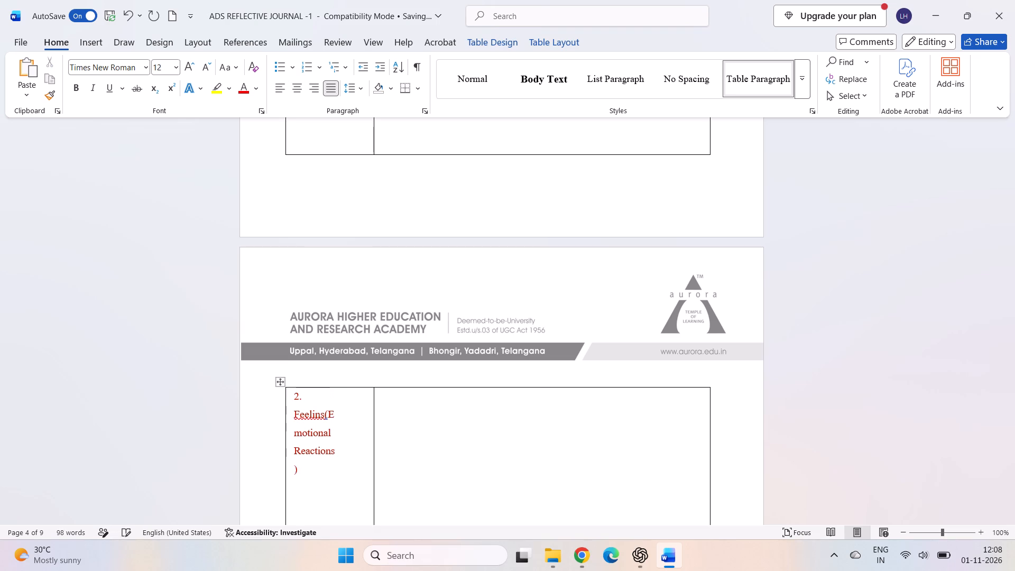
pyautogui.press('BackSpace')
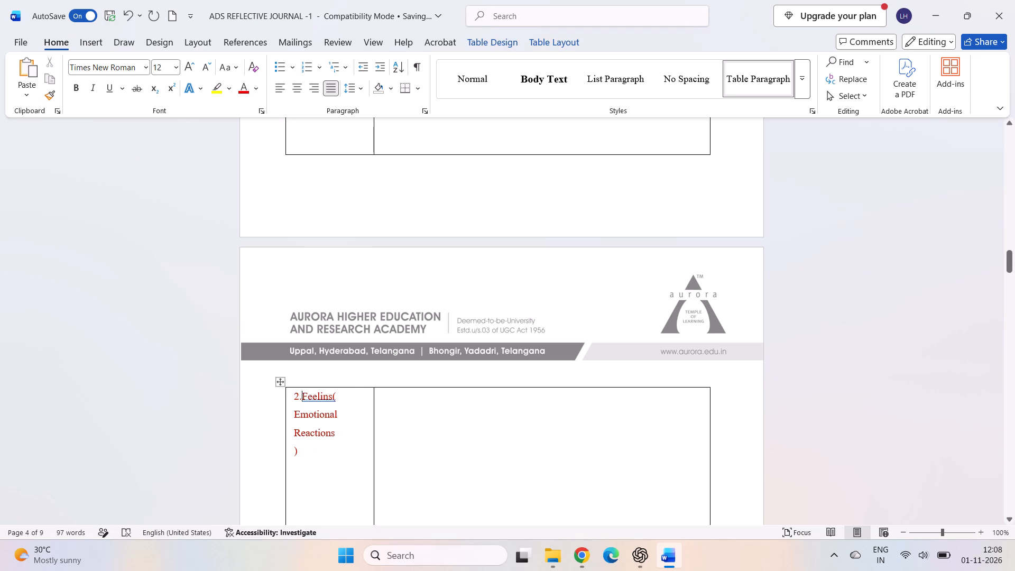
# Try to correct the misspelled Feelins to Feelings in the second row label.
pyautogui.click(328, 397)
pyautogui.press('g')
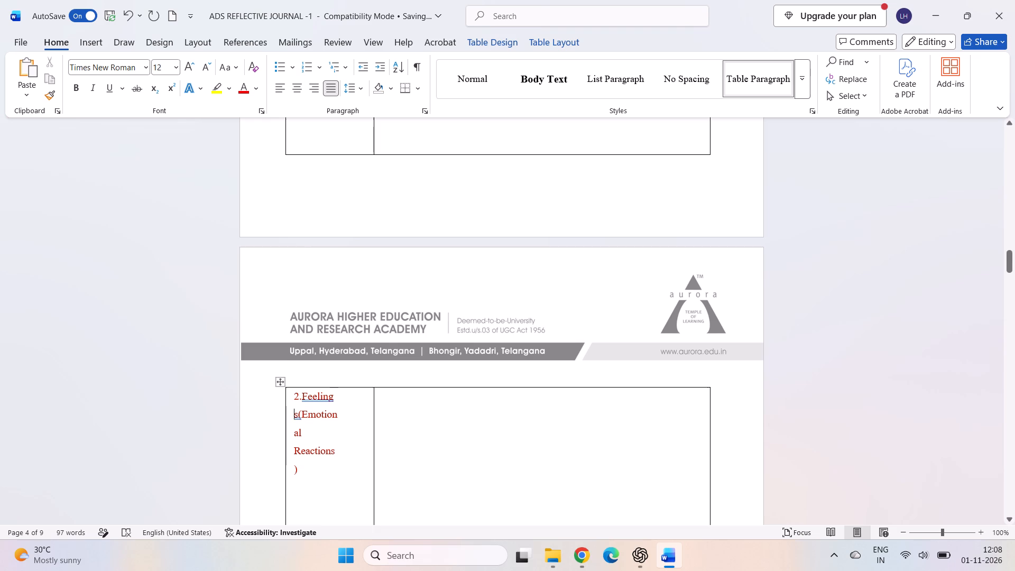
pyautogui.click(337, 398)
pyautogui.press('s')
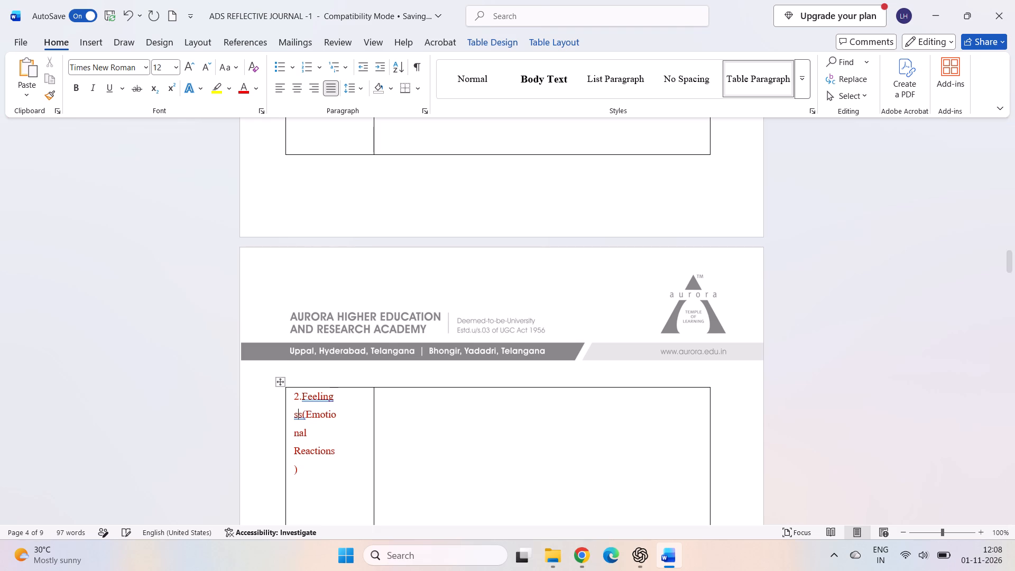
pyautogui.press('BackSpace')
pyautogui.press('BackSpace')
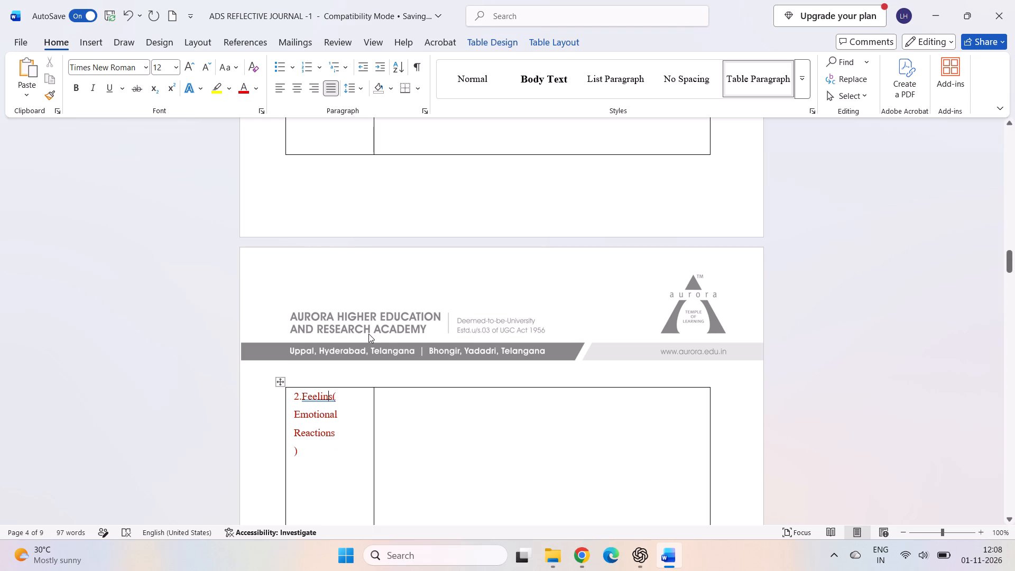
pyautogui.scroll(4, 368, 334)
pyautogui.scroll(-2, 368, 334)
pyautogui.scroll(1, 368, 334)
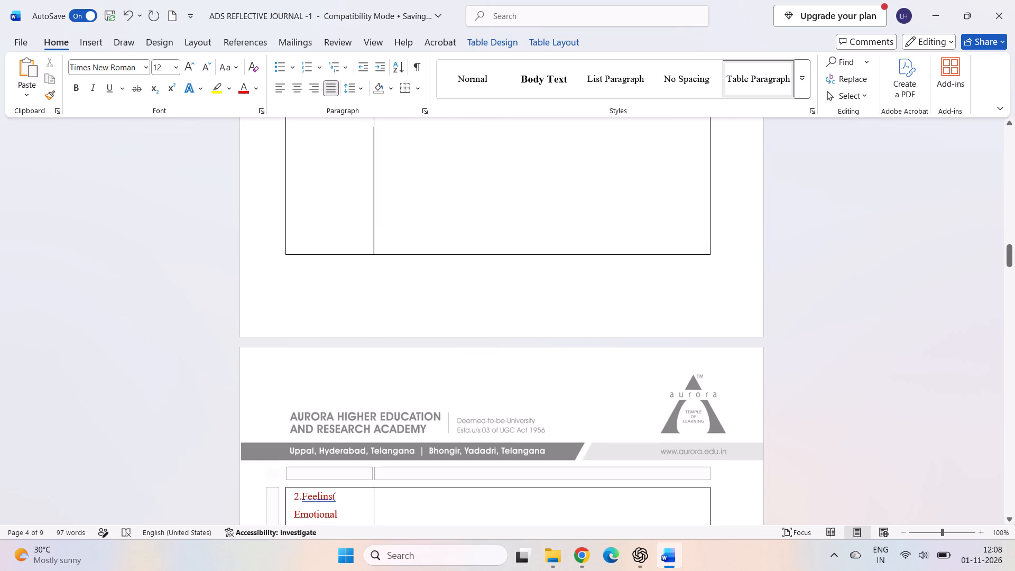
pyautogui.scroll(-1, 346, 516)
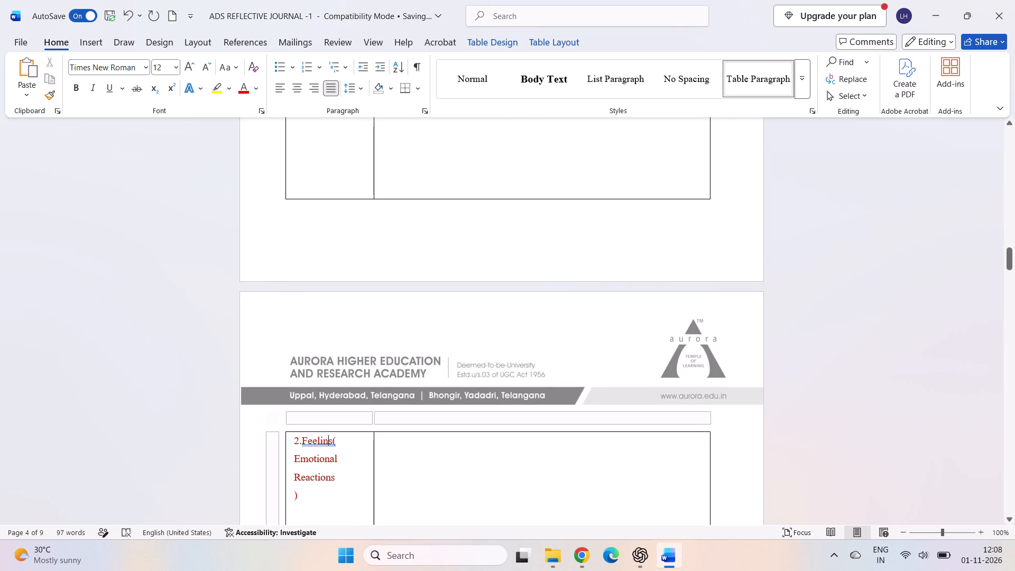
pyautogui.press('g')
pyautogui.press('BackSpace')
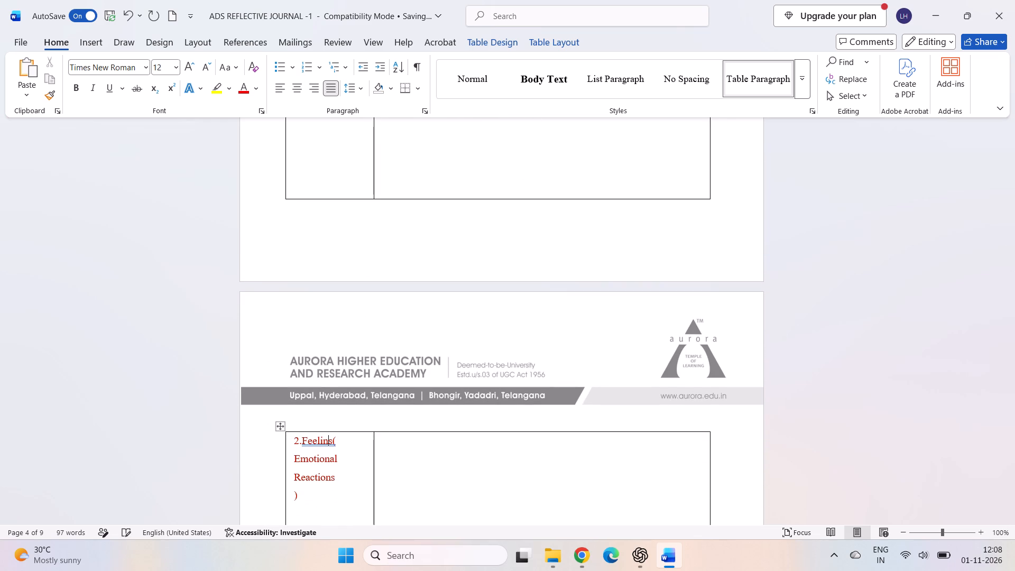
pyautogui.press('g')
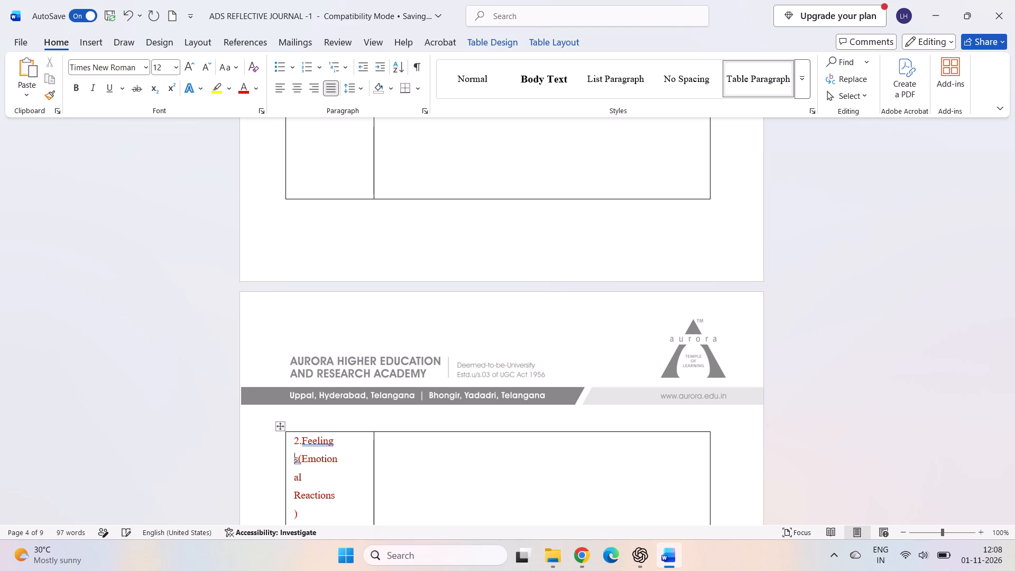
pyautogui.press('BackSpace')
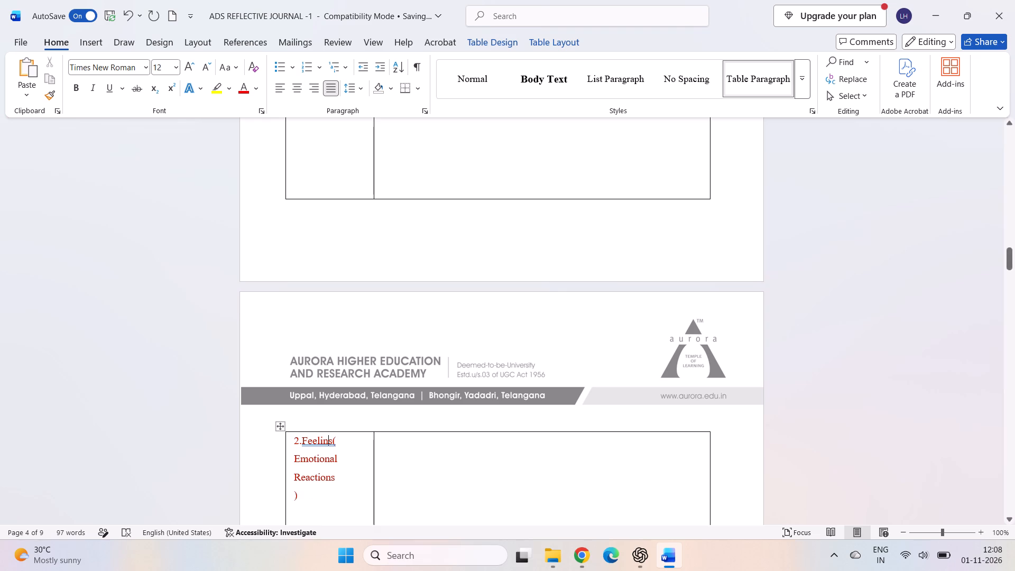
# Change the misspelled word in the second row label so it reads 2.Feeling(Emotional Reactions).
pyautogui.scroll(4, 450, 461)
pyautogui.scroll(-3, 450, 461)
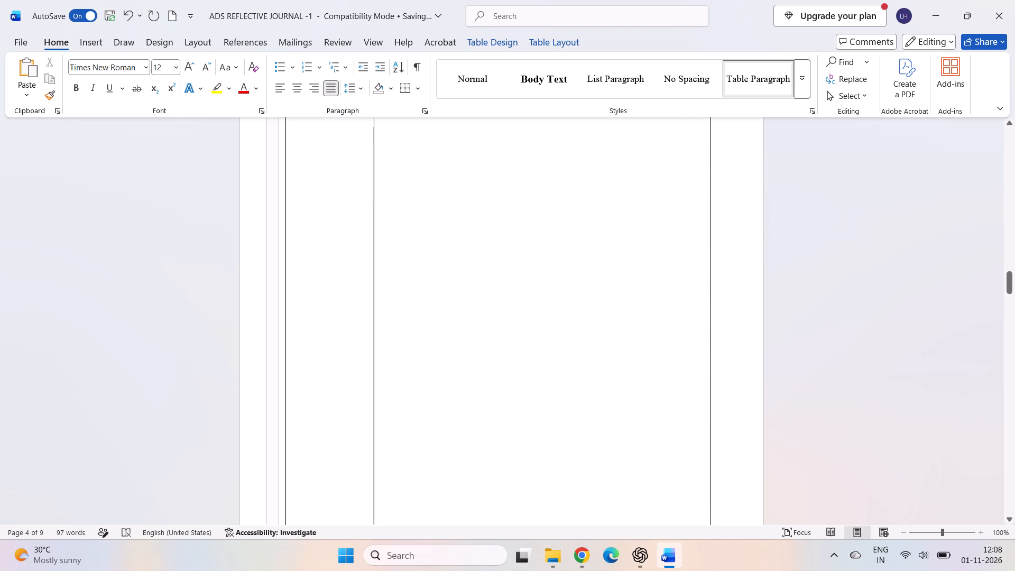
pyautogui.scroll(2, 394, 458)
pyautogui.click(330, 194)
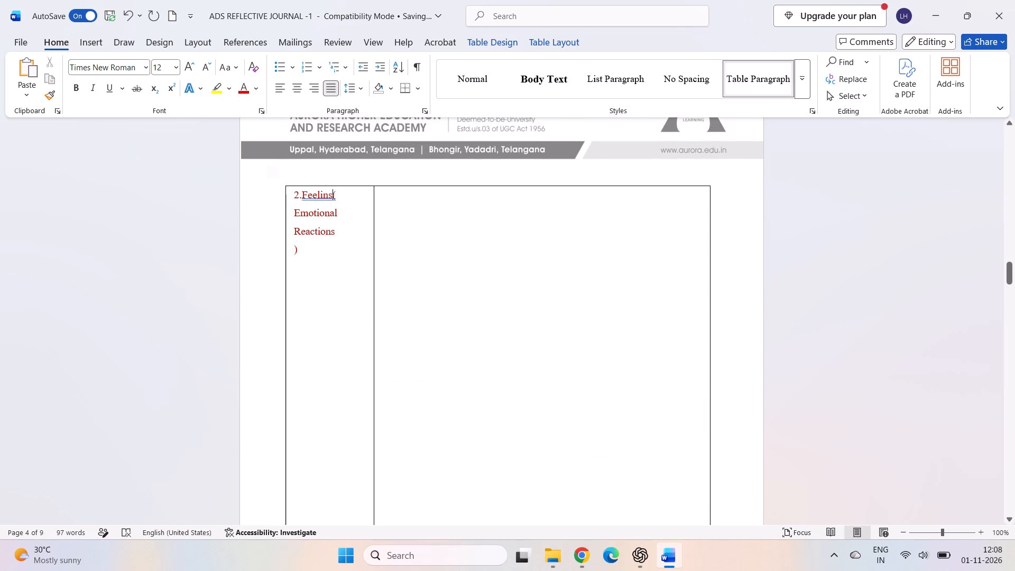
pyautogui.press('BackSpace')
pyautogui.press('g')
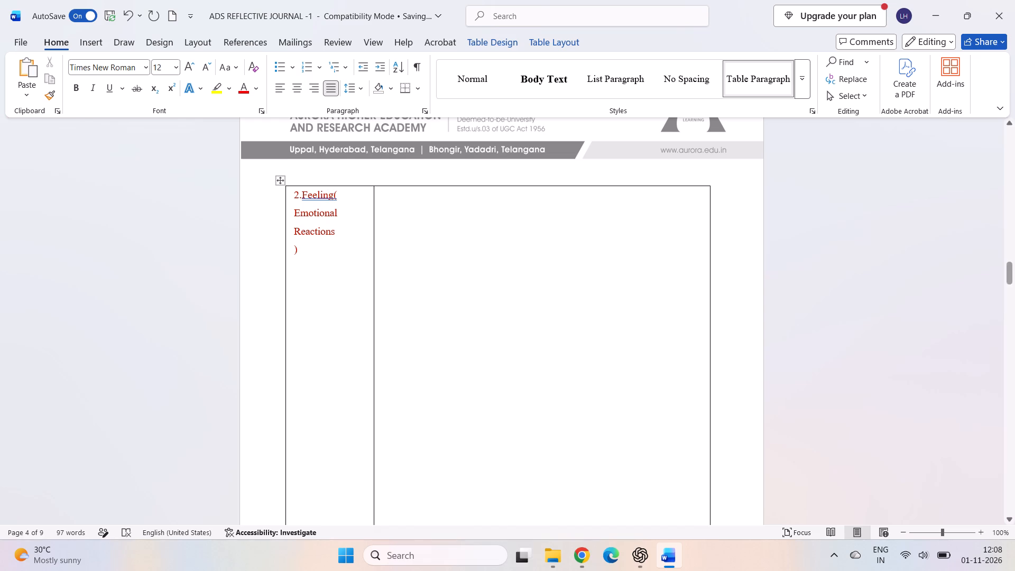
# Copy the whole Module 1 topic text from the Journal Entry Topic row on the first page.
pyautogui.scroll(7, 372, 229)
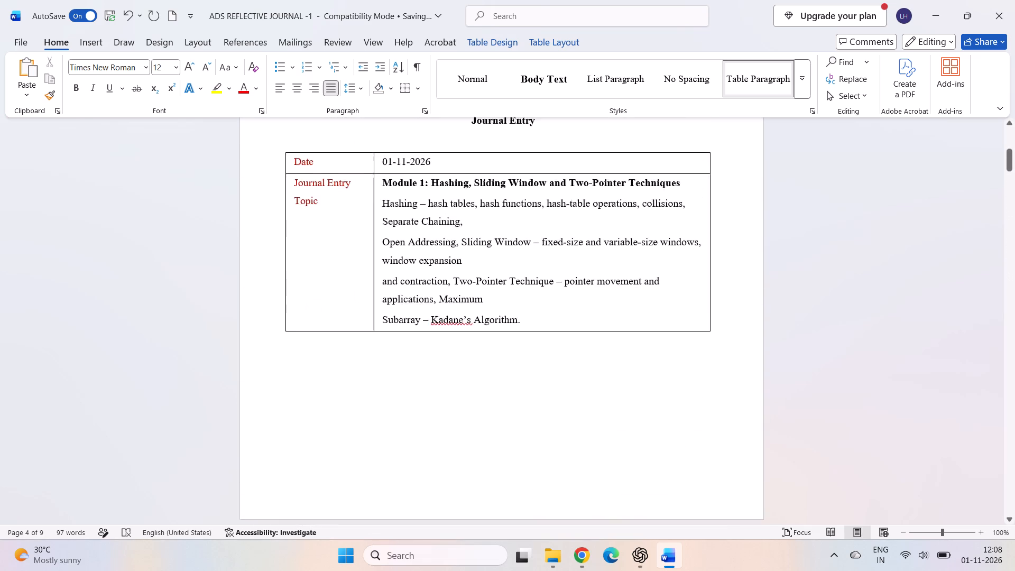
pyautogui.scroll(1, 372, 229)
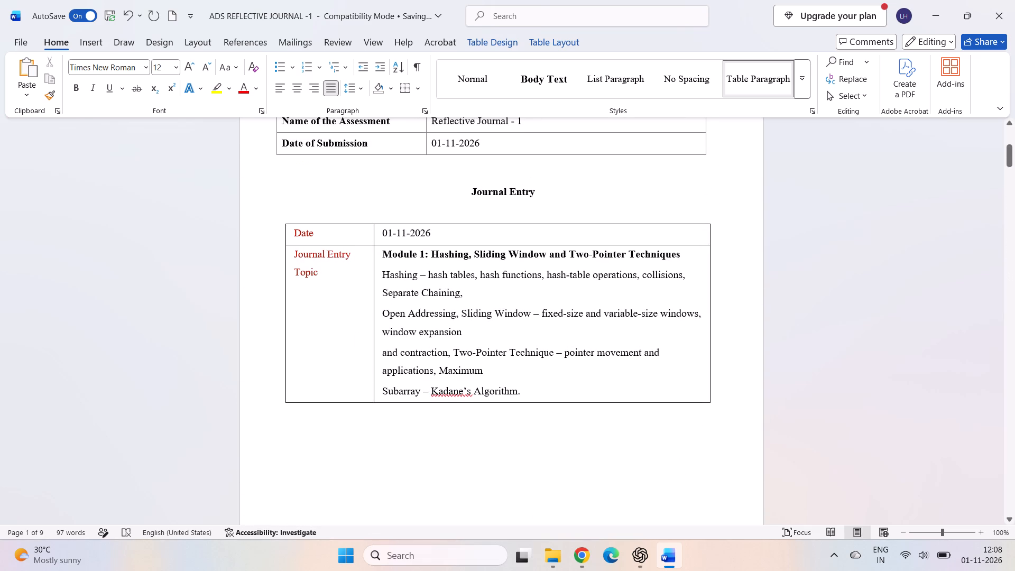
pyautogui.scroll(-3, 520, 354)
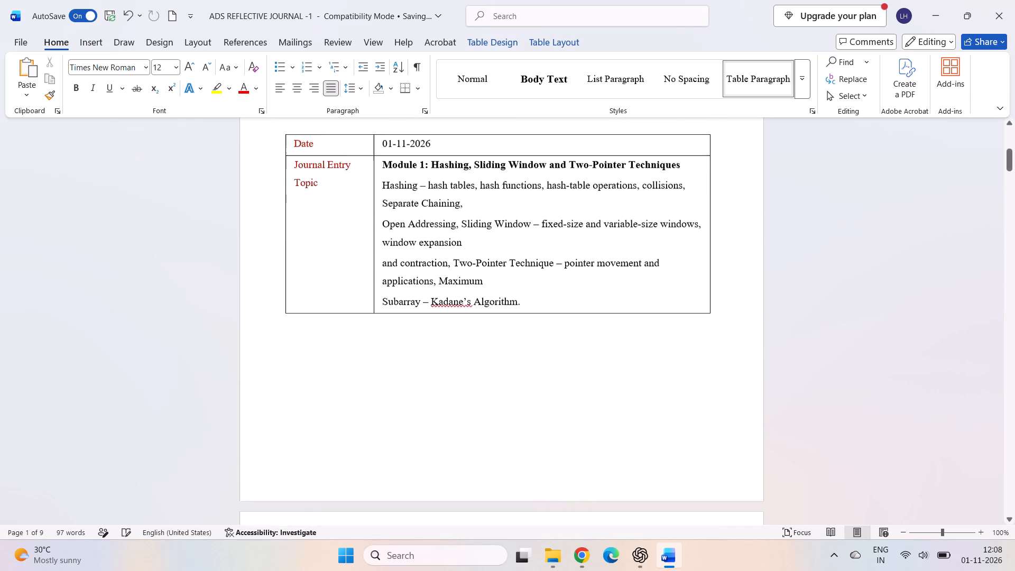
pyautogui.scroll(-5, 520, 354)
pyautogui.scroll(1, 520, 354)
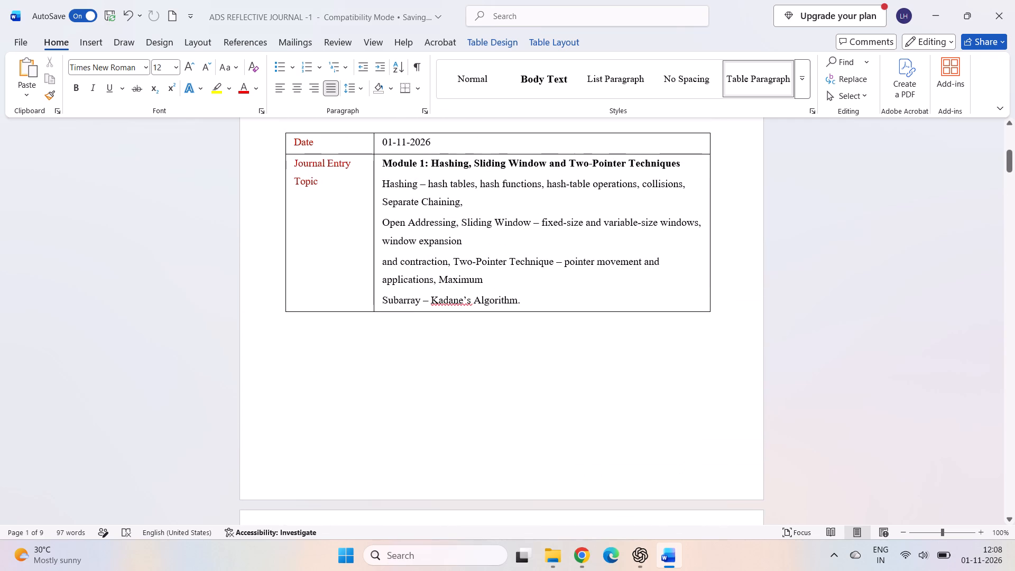
pyautogui.moveTo(381, 165); pyautogui.dragTo(522, 295)
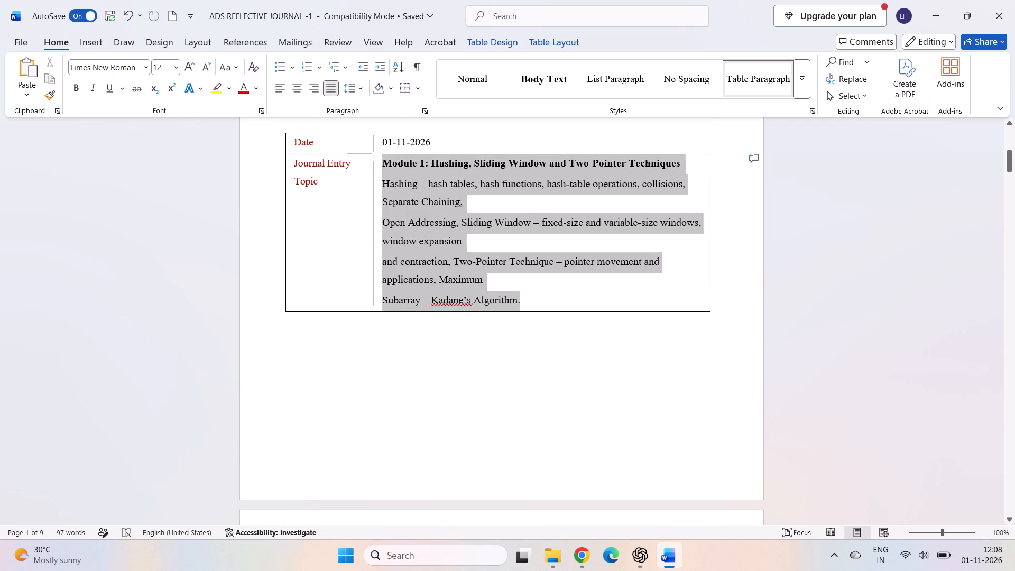
pyautogui.moveTo(522, 295); pyautogui.dragTo(523, 296)
pyautogui.hotkey('ctrl', 'c')
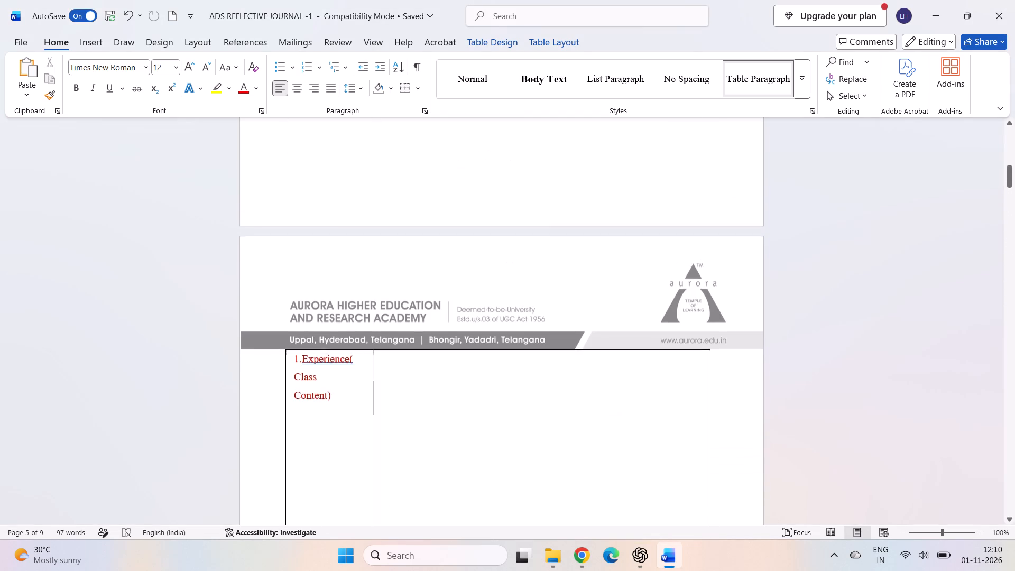
pyautogui.scroll(2, 403, 256)
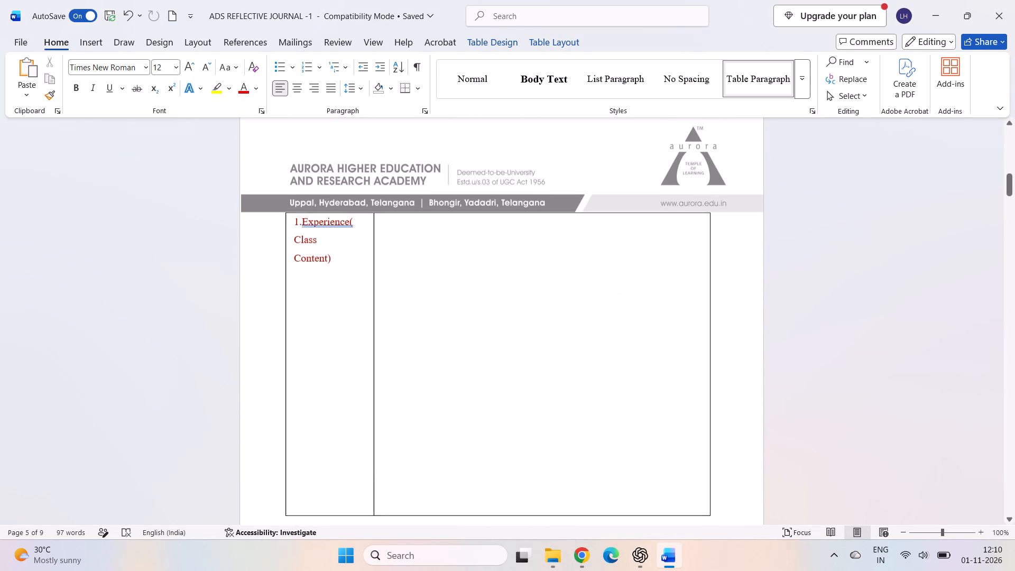
pyautogui.scroll(1, 403, 256)
pyautogui.click(395, 243)
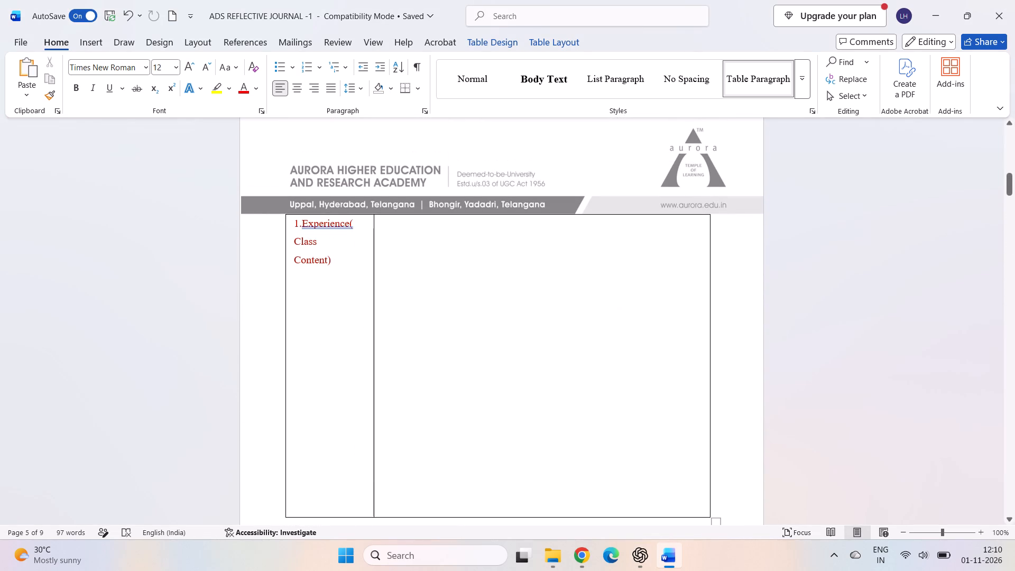
pyautogui.hotkey('ctrl', 'v')
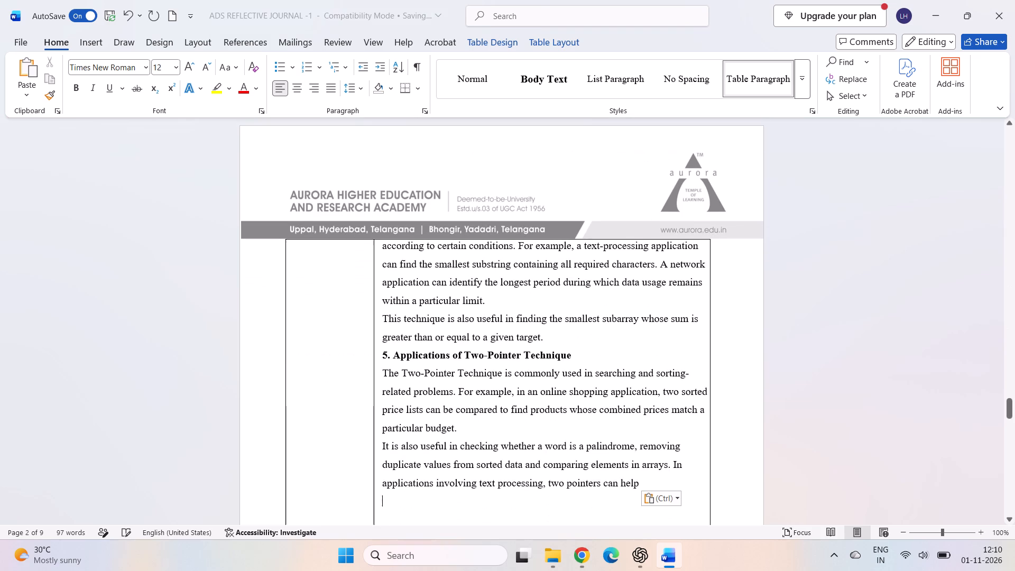
# Review the pasted journal text in the Experience row, from its end back towards its beginning.
pyautogui.scroll(-9, 395, 243)
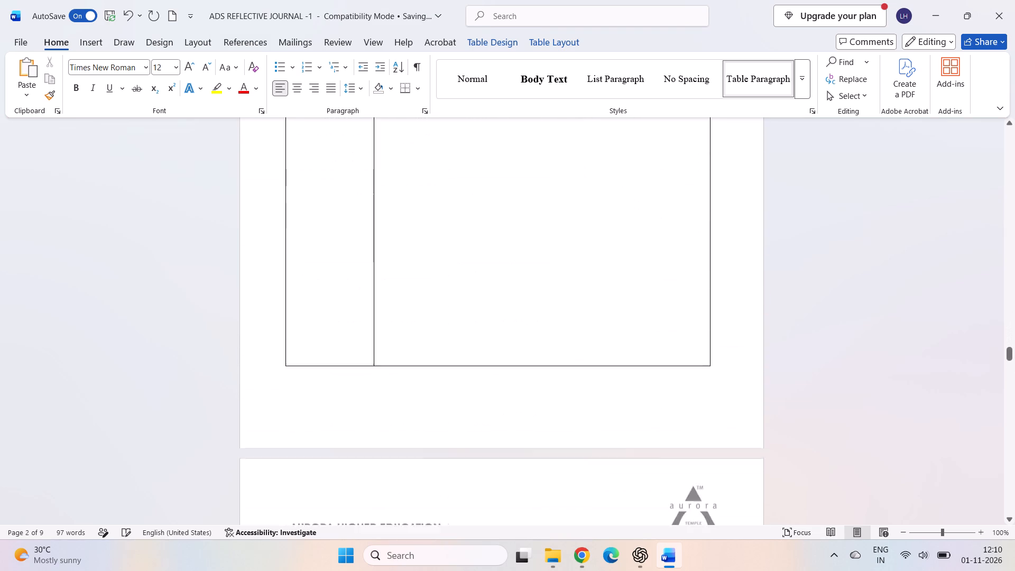
pyautogui.scroll(3, 395, 243)
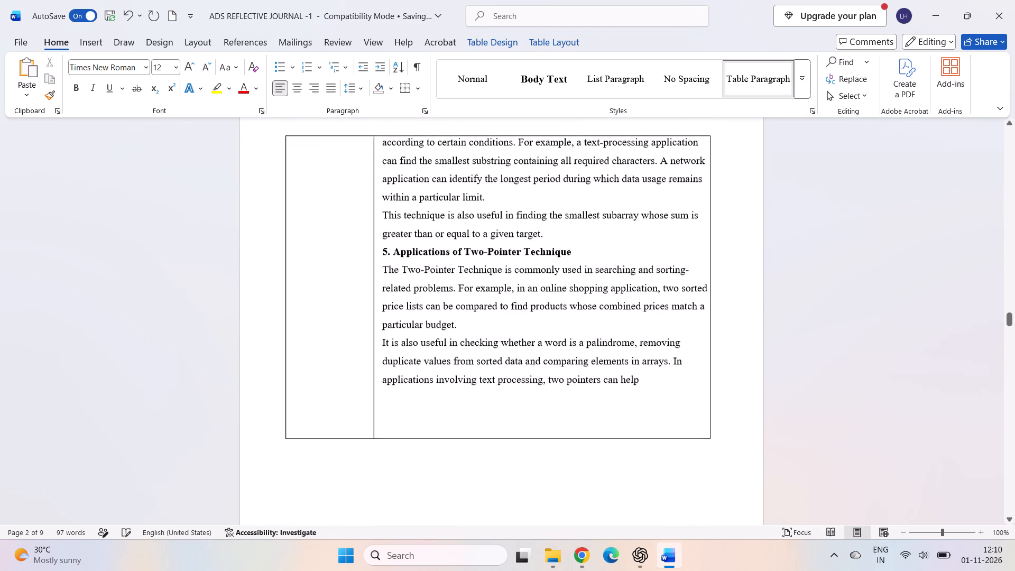
pyautogui.scroll(3, 395, 243)
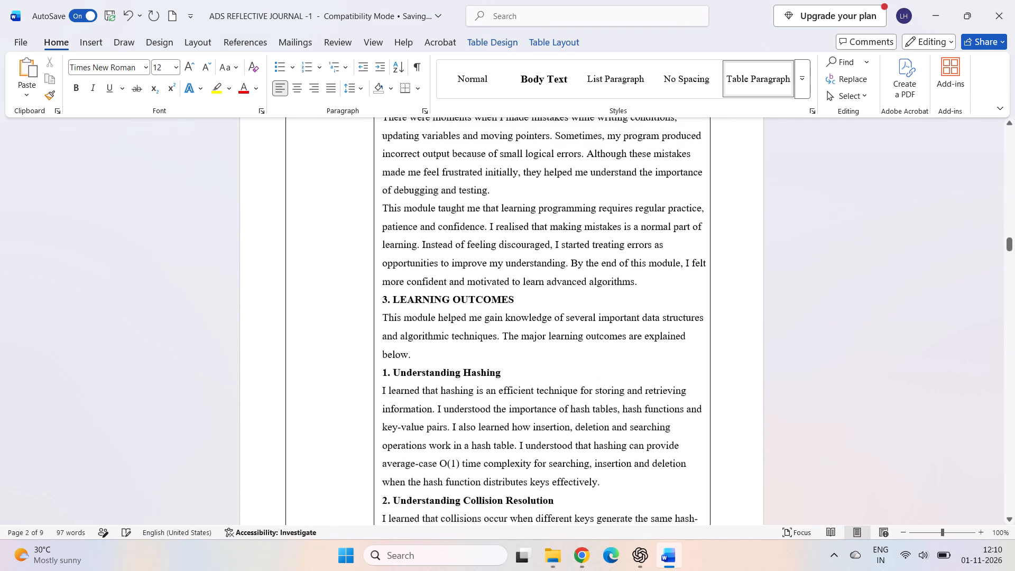
pyautogui.scroll(5, 395, 243)
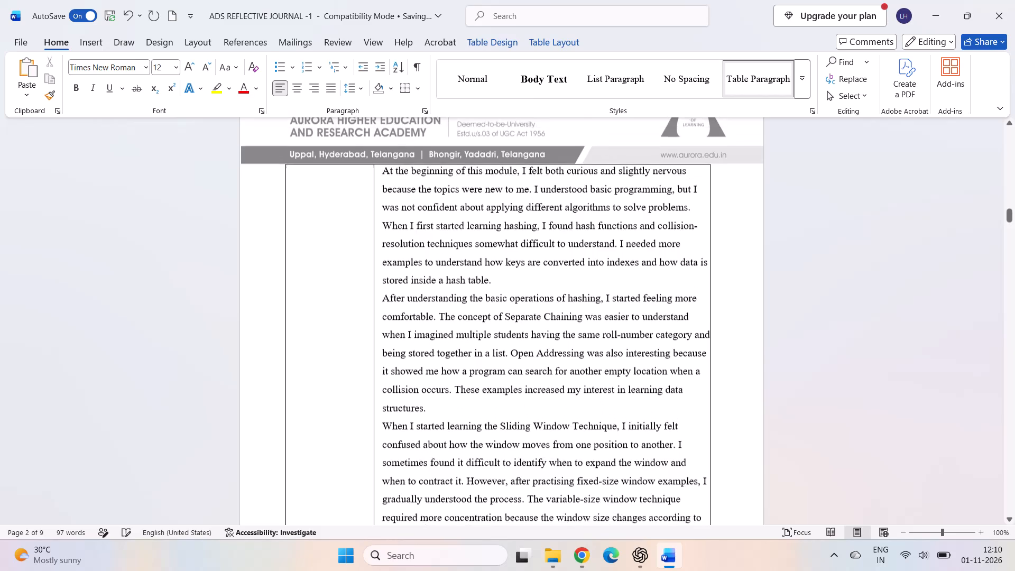
pyautogui.scroll(9, 395, 243)
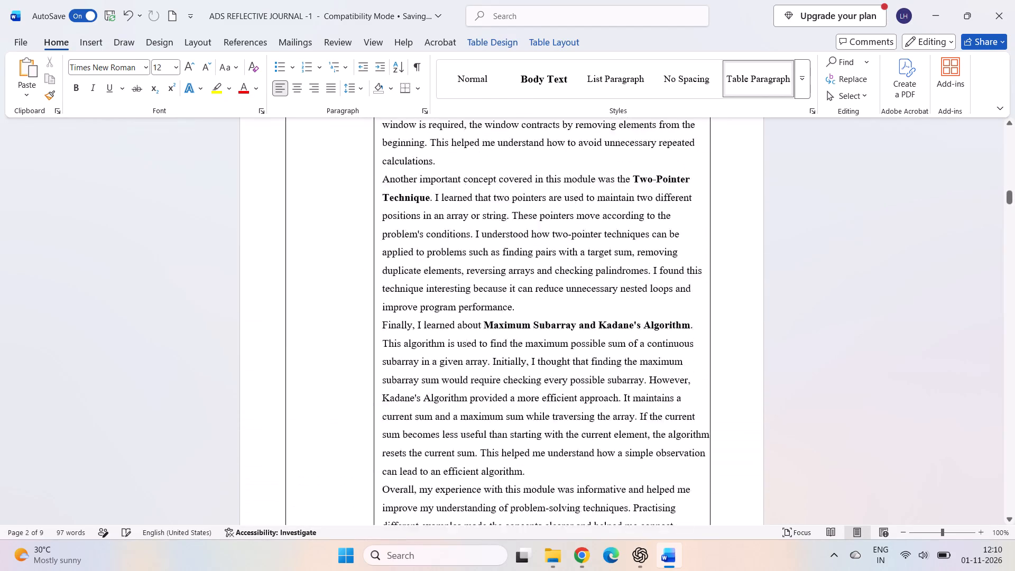
# Delete the "MODULE 1: HASHING, SLIDING WINDOW AND TWO-POINTER TECHNIQUES" heading and blank line above "1. EXPERIENCE", and indent that heading with three spaces.
pyautogui.scroll(6, 395, 243)
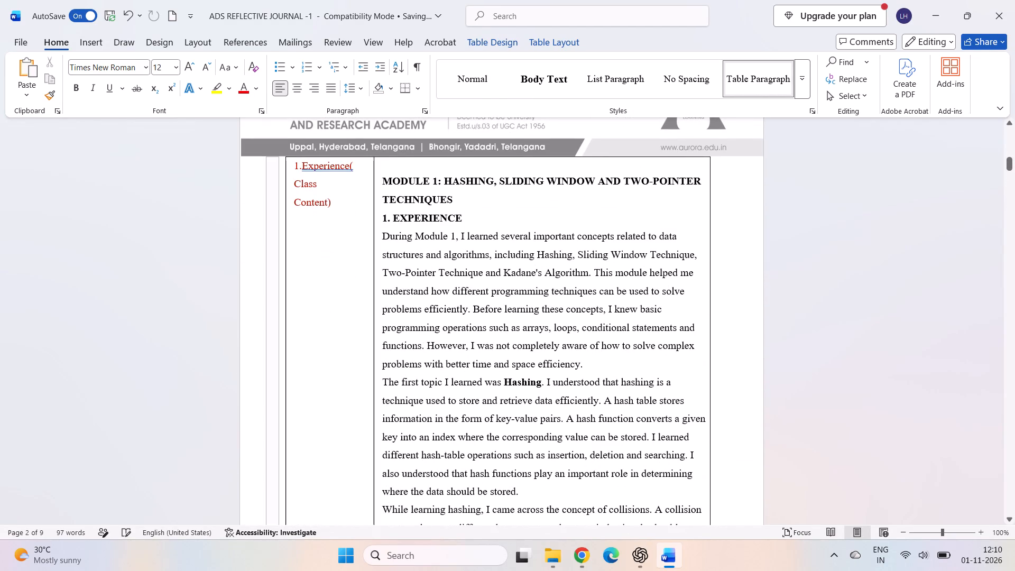
pyautogui.moveTo(382, 177); pyautogui.dragTo(460, 197)
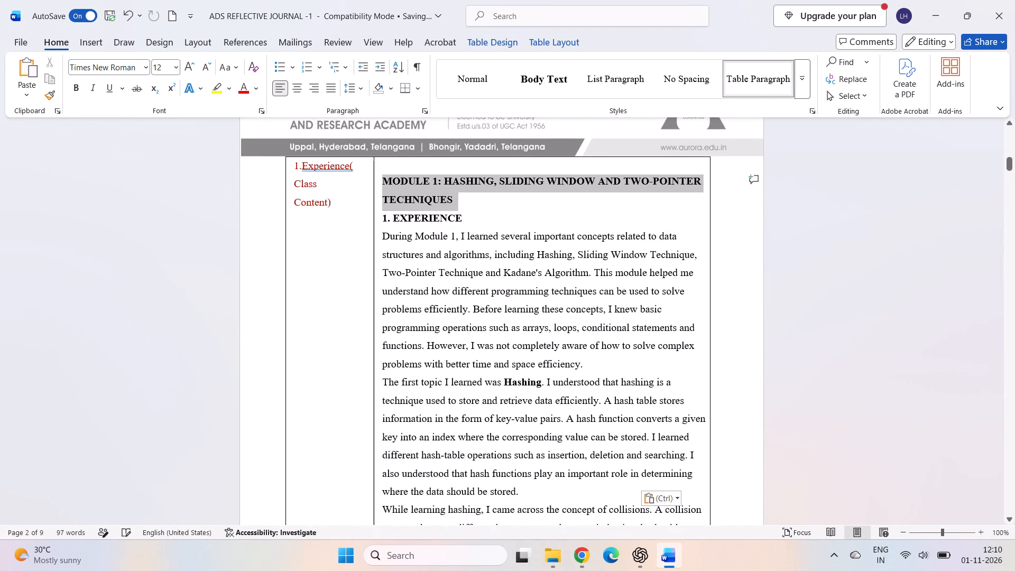
pyautogui.moveTo(460, 197); pyautogui.dragTo(461, 198)
pyautogui.press('BackSpace')
pyautogui.press('BackSpace')
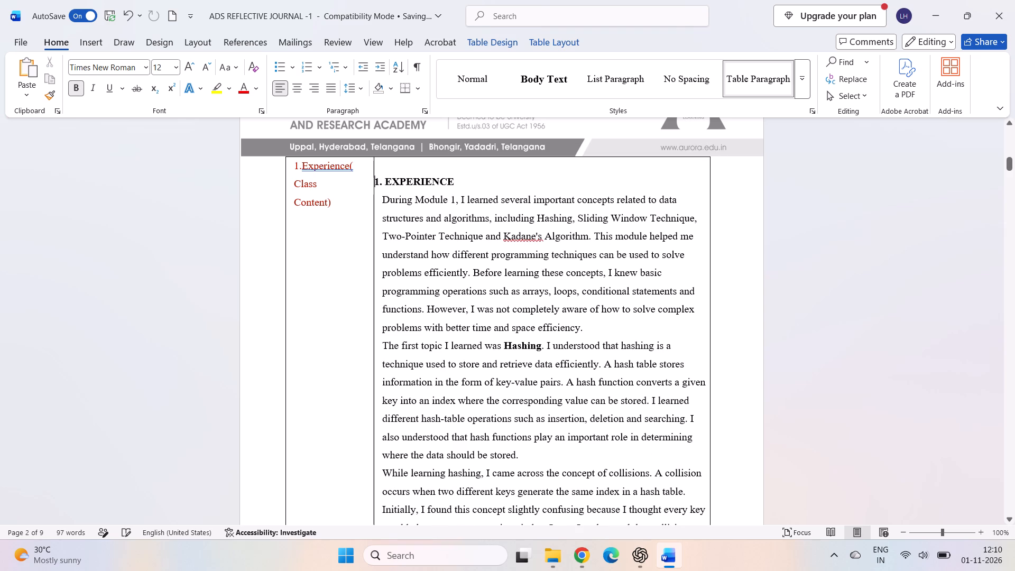
pyautogui.press('BackSpace')
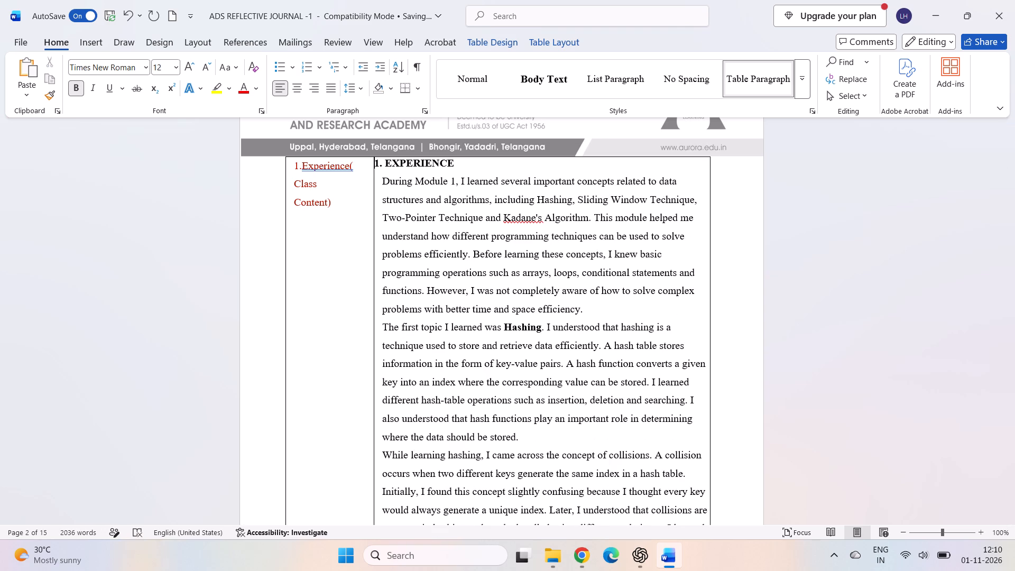
pyautogui.press('space')
pyautogui.press('space')
pyautogui.press('space')
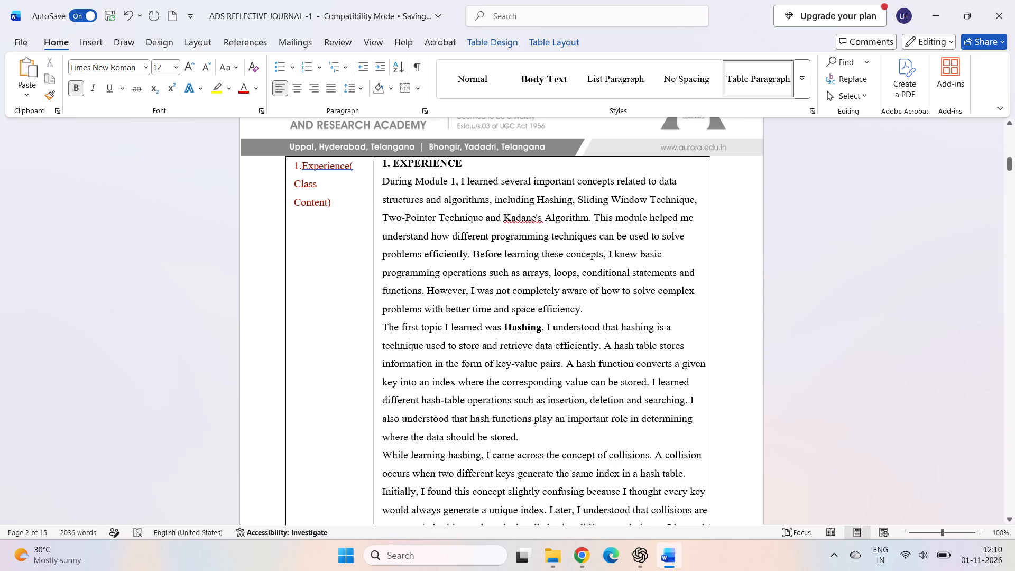
# Insert four blank lines before the "2. FEELINGS" heading to separate it from the Experience text.
pyautogui.scroll(-11, 477, 271)
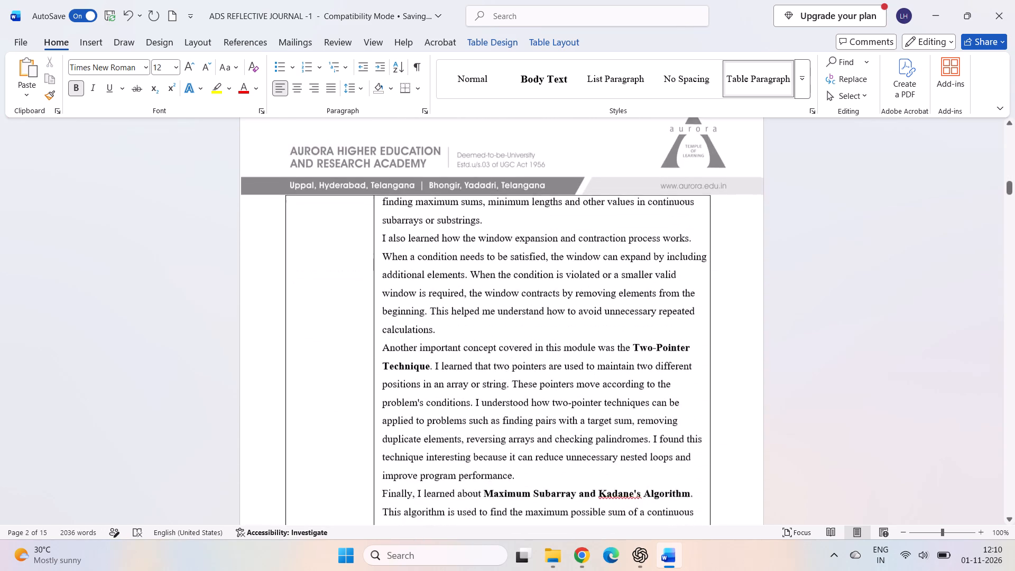
pyautogui.scroll(-3, 477, 271)
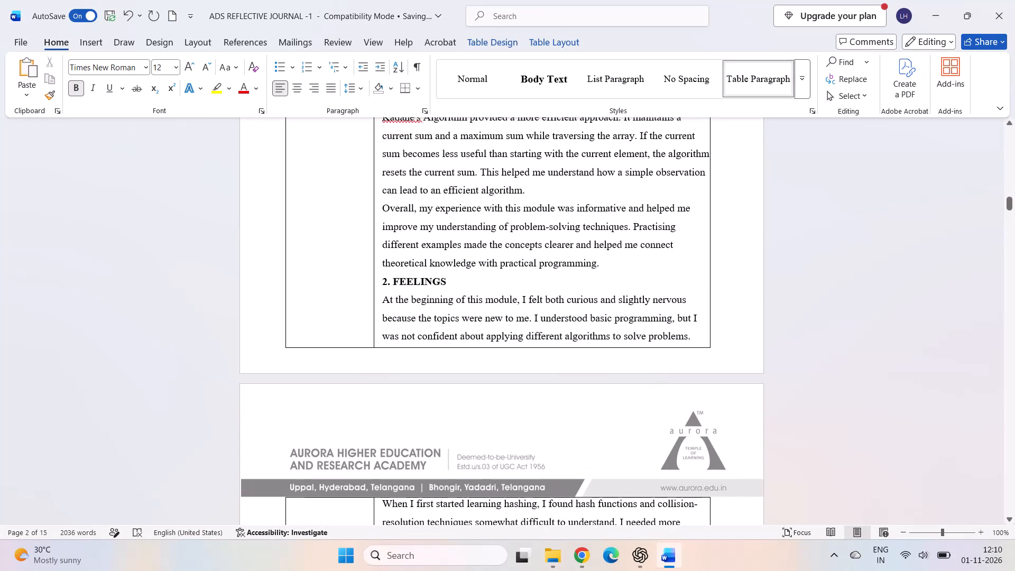
pyautogui.click(383, 279)
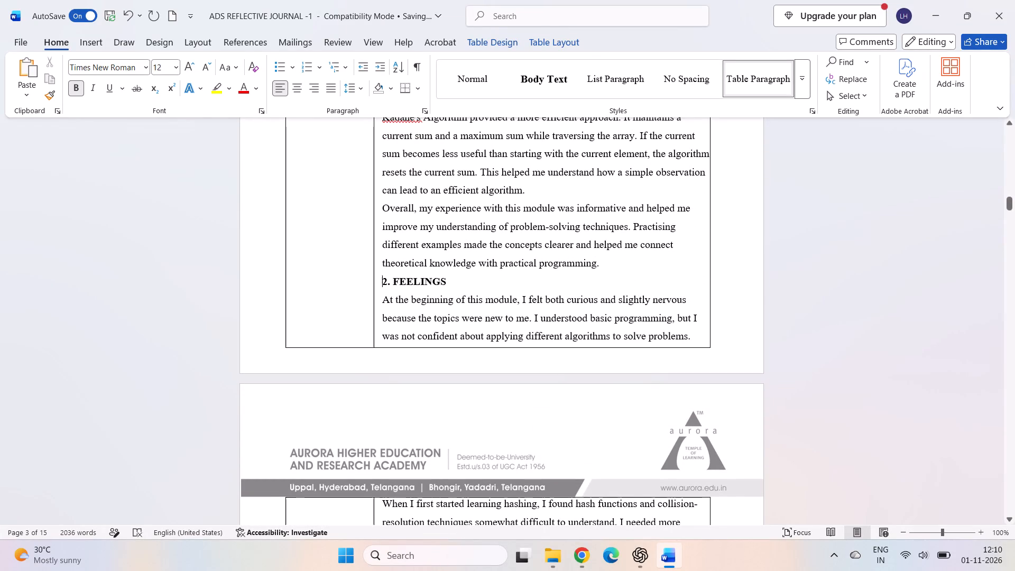
pyautogui.press('Return')
pyautogui.press('Return')
pyautogui.press('Return')
pyautogui.press('Return')
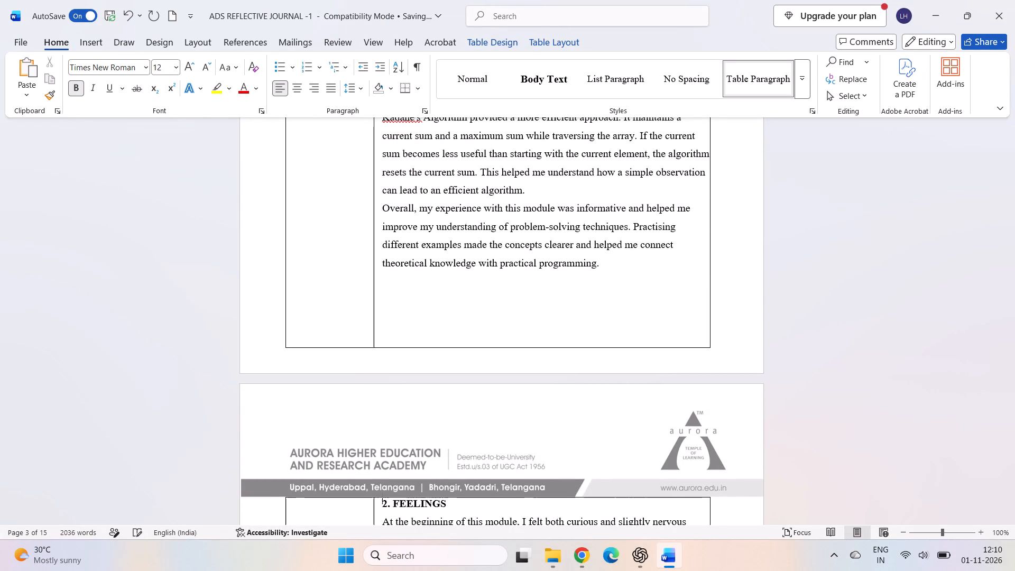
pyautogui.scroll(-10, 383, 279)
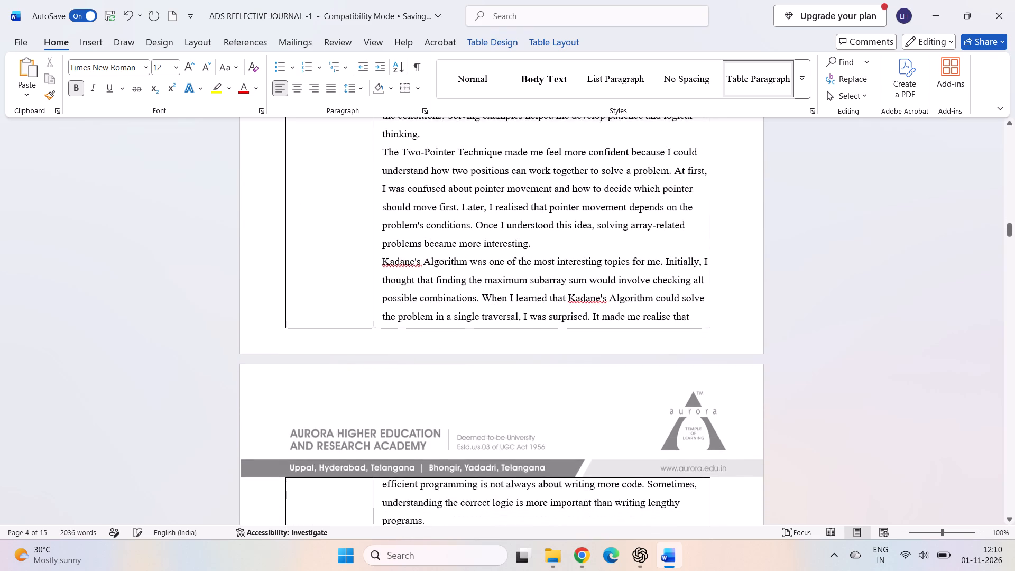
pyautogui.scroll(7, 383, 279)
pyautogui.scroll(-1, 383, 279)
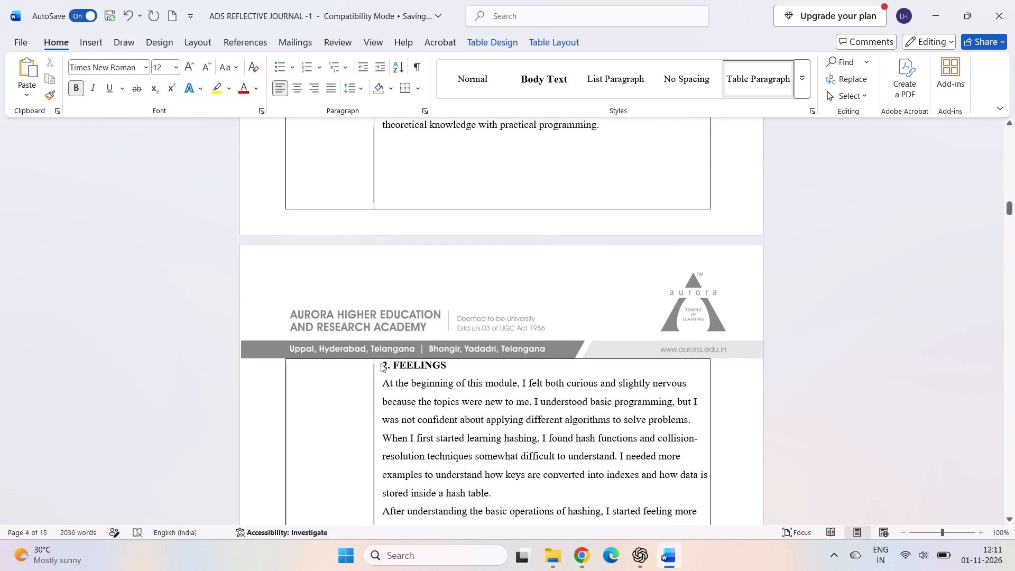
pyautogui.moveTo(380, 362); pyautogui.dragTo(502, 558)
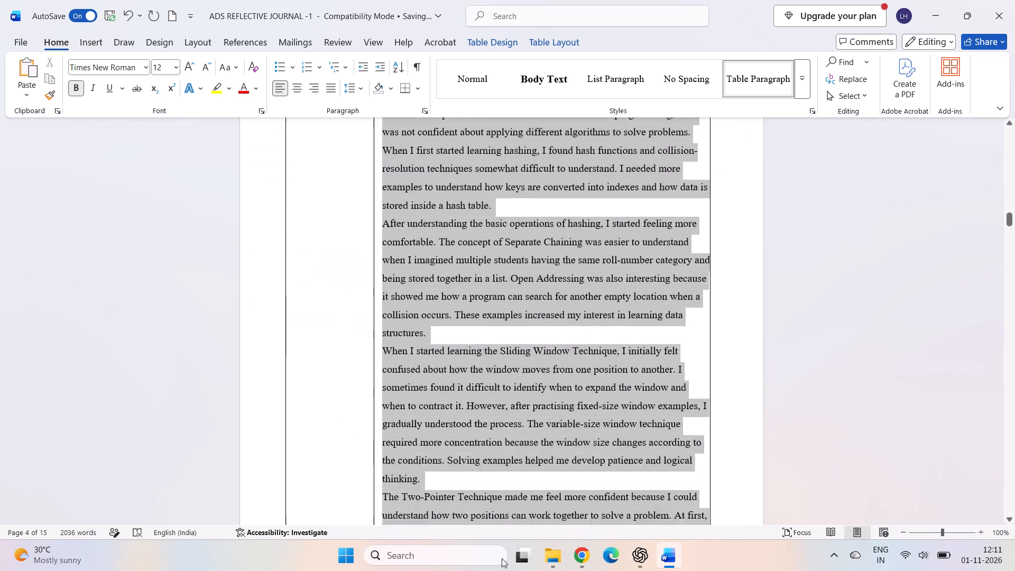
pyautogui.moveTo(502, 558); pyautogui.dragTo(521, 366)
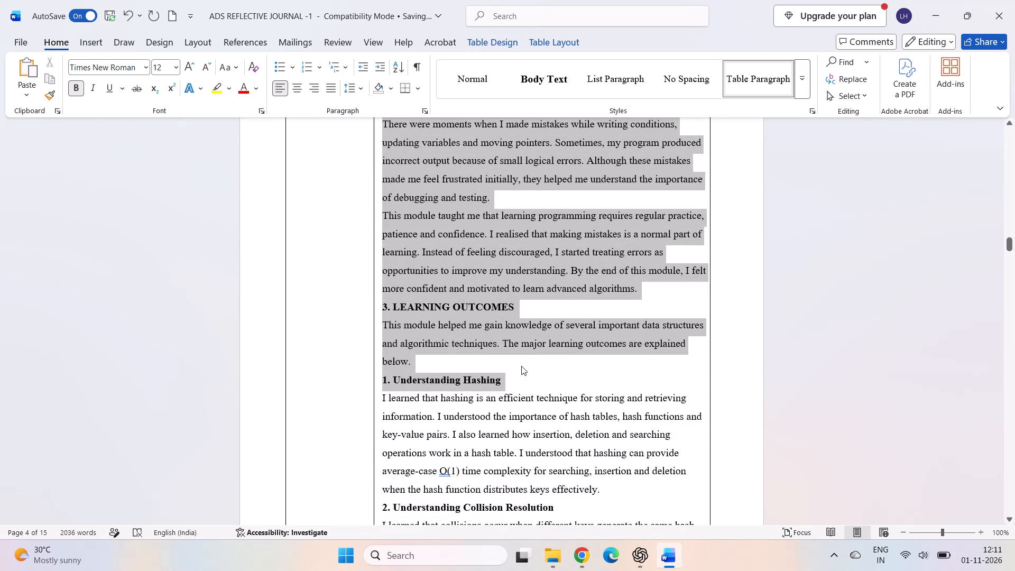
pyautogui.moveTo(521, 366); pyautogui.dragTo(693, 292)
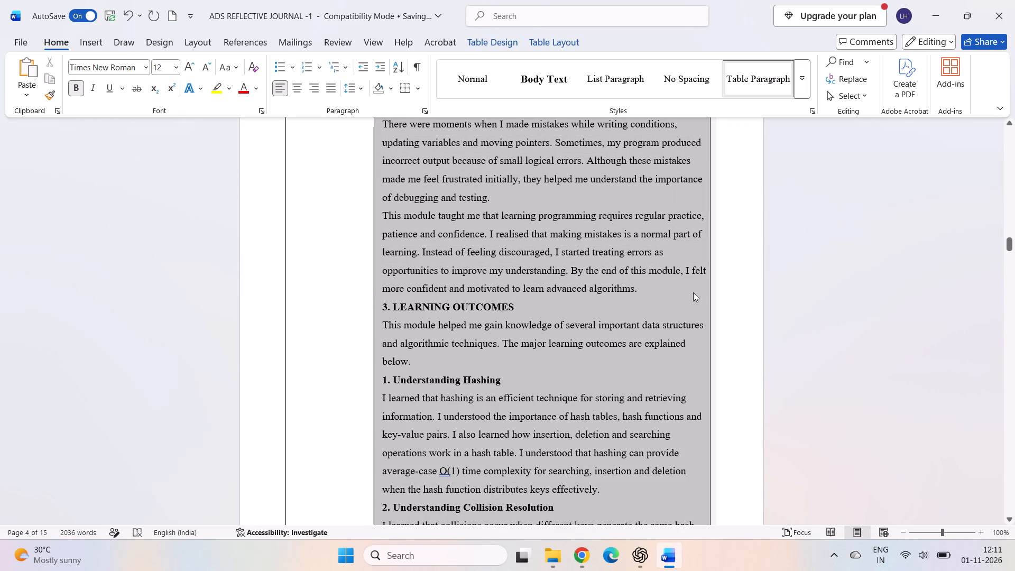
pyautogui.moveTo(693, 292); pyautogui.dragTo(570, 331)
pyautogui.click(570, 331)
# Copy the "2. FEELINGS" section from the pasted journal text into the content cell of the 2.Feeling (Emotional Reactions) row.
pyautogui.scroll(4, 570, 331)
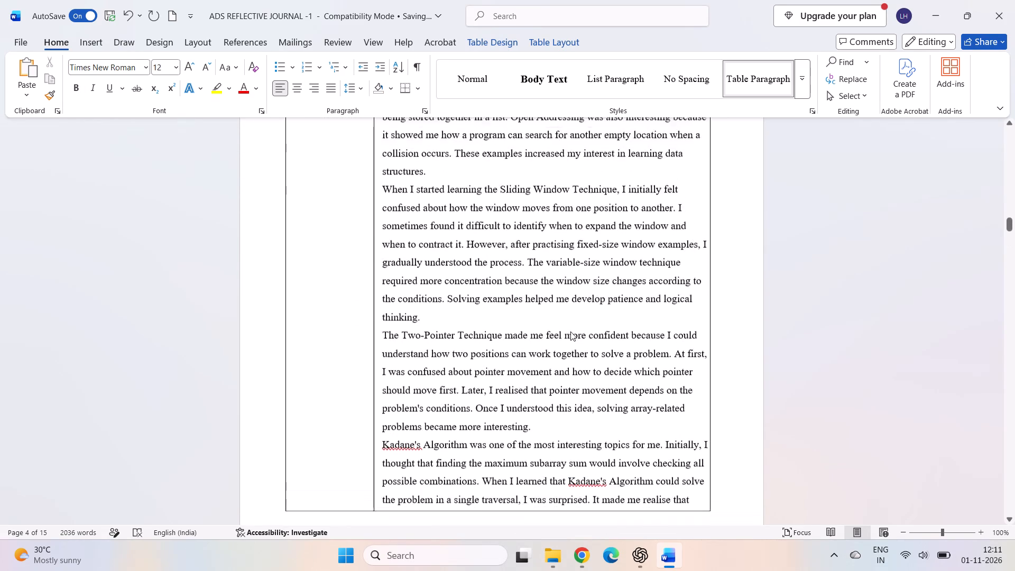
pyautogui.scroll(5, 570, 331)
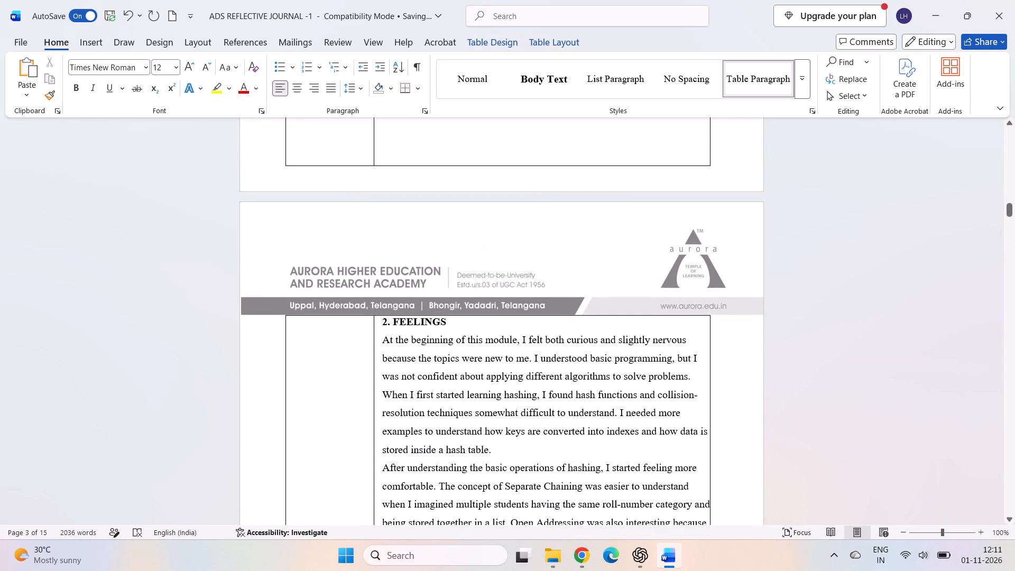
pyautogui.moveTo(383, 324); pyautogui.dragTo(440, 546)
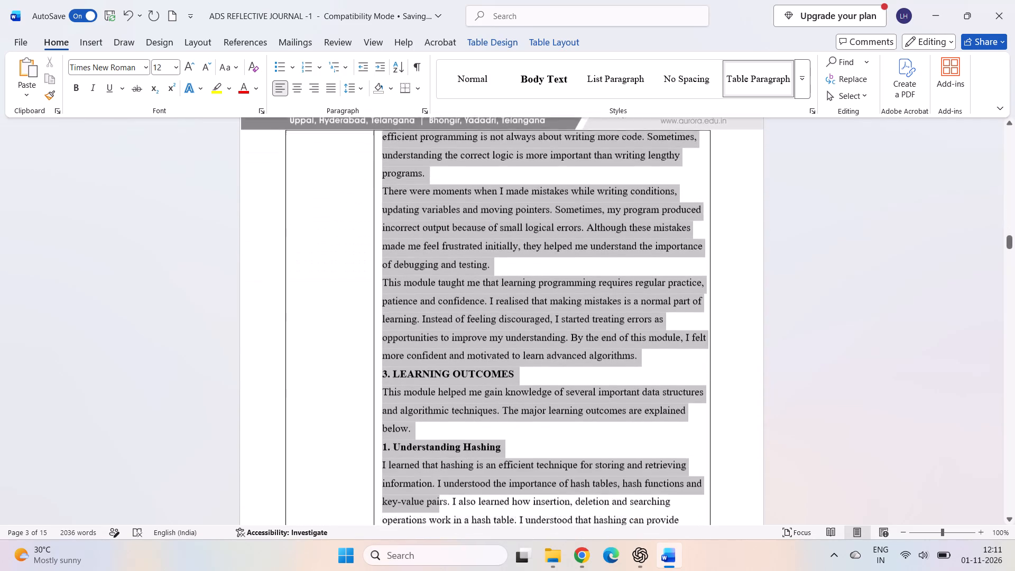
pyautogui.moveTo(440, 546); pyautogui.dragTo(642, 234)
pyautogui.hotkey('ctrl', 'c')
pyautogui.scroll(-15, 642, 234)
pyautogui.scroll(-6, 642, 234)
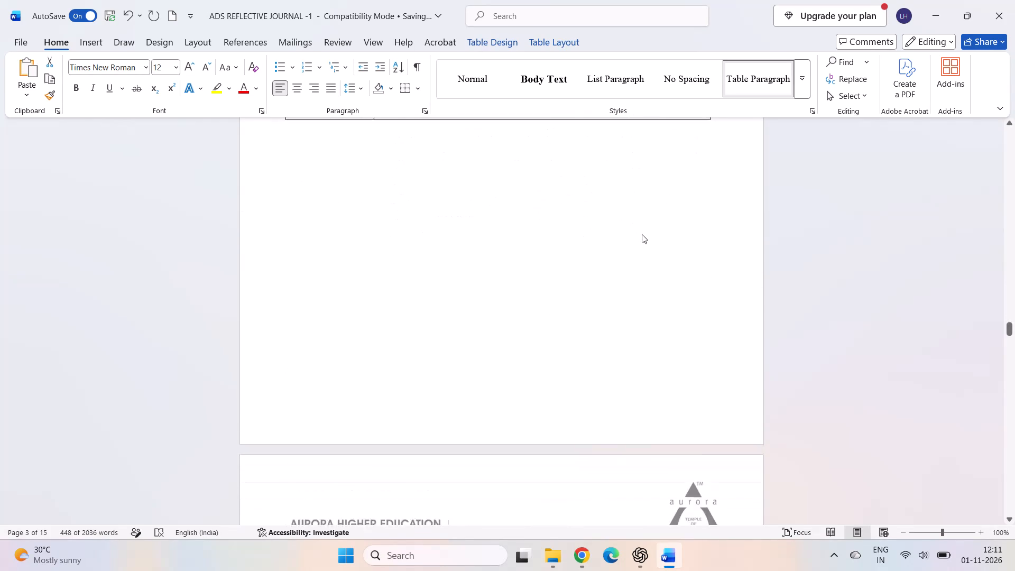
pyautogui.scroll(-8, 642, 234)
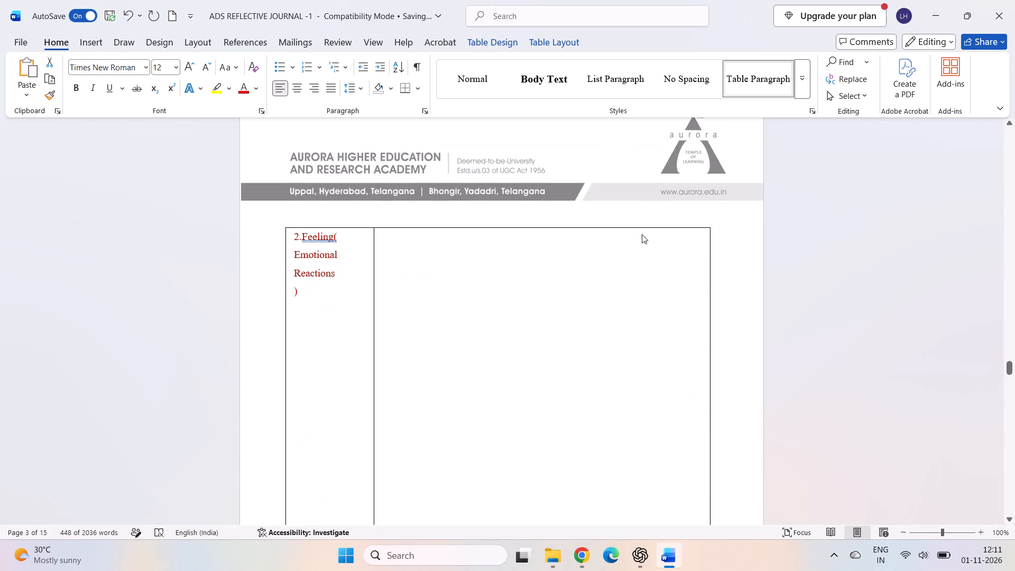
pyautogui.click(420, 251)
pyautogui.hotkey('ctrl', 'v')
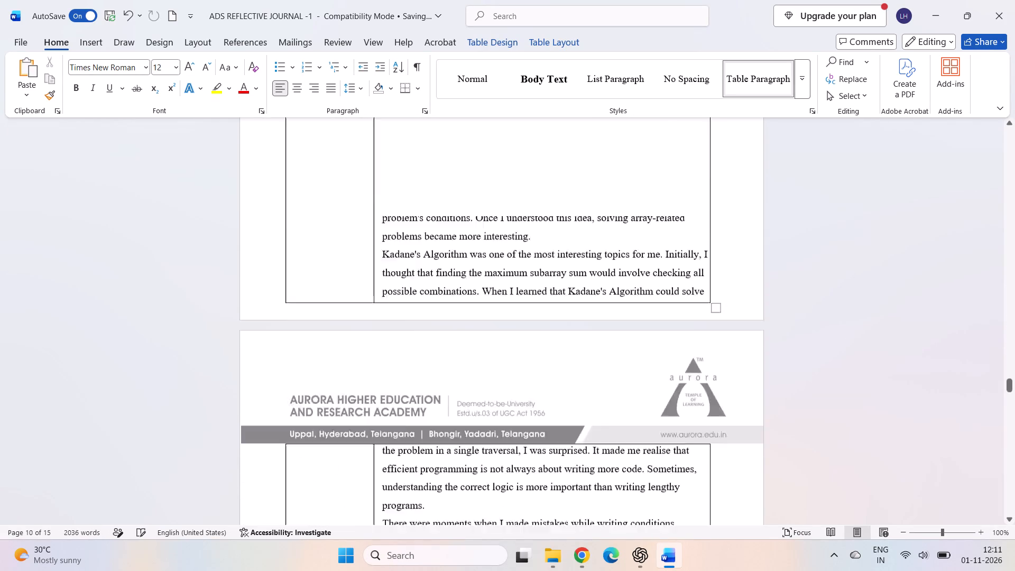
# Review the journal text from the Feeling row back to the "4. APPLICATIONS IN REAL LIFE" section.
pyautogui.scroll(1, 420, 251)
pyautogui.scroll(-1, 420, 251)
pyautogui.scroll(8, 420, 251)
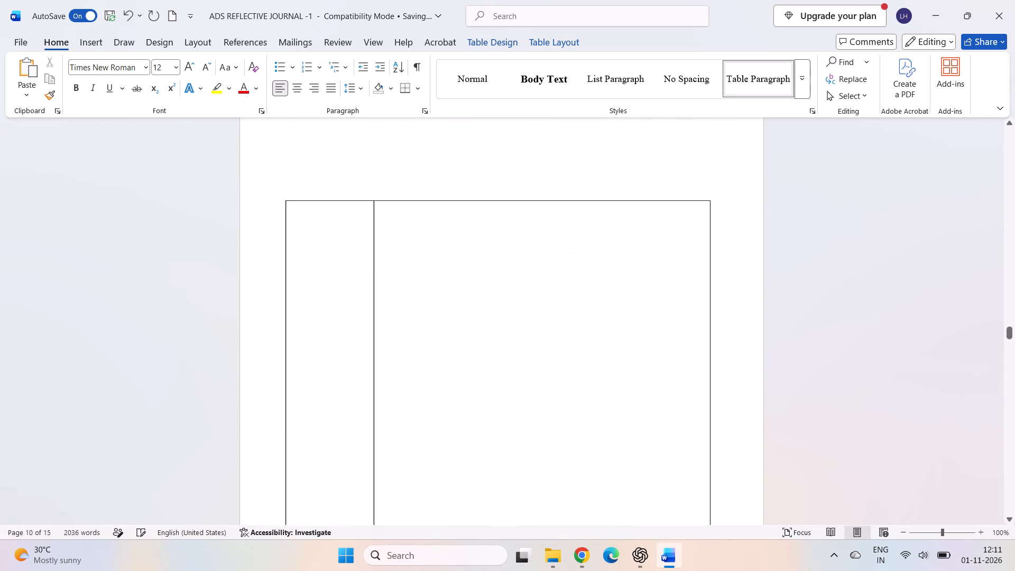
pyautogui.scroll(3, 420, 251)
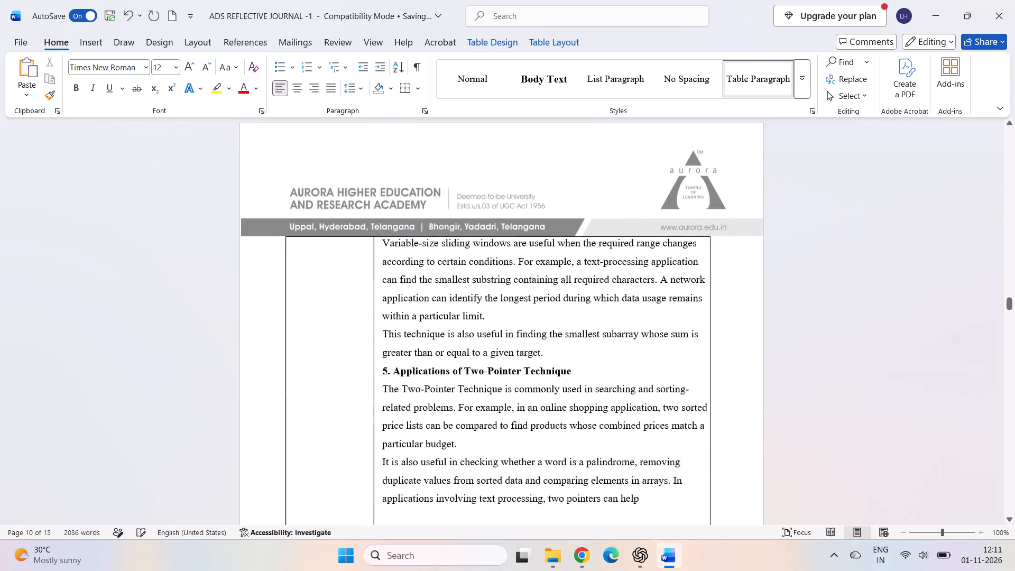
pyautogui.scroll(1, 420, 251)
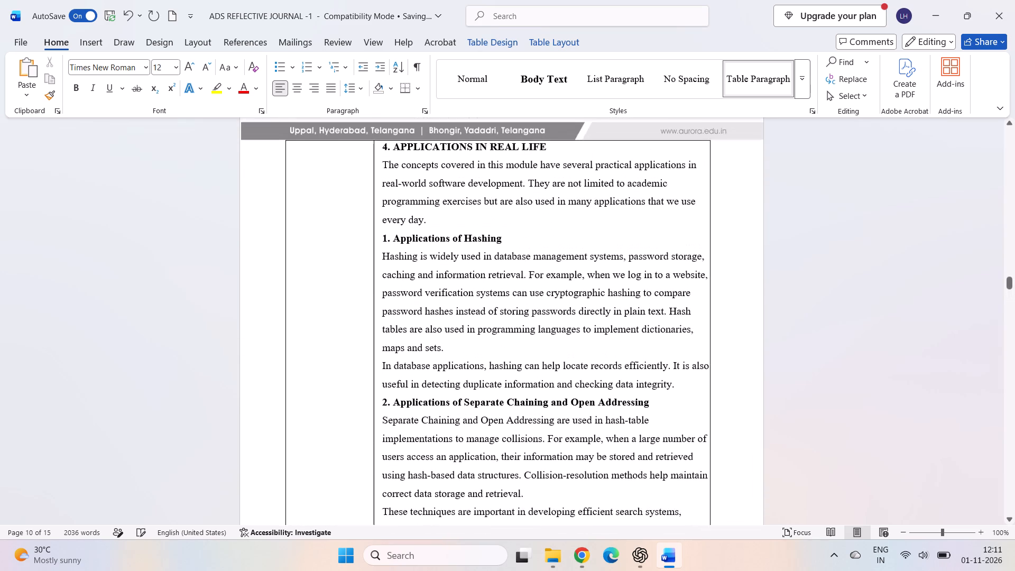
pyautogui.scroll(1, 420, 251)
pyautogui.scroll(-1, 420, 251)
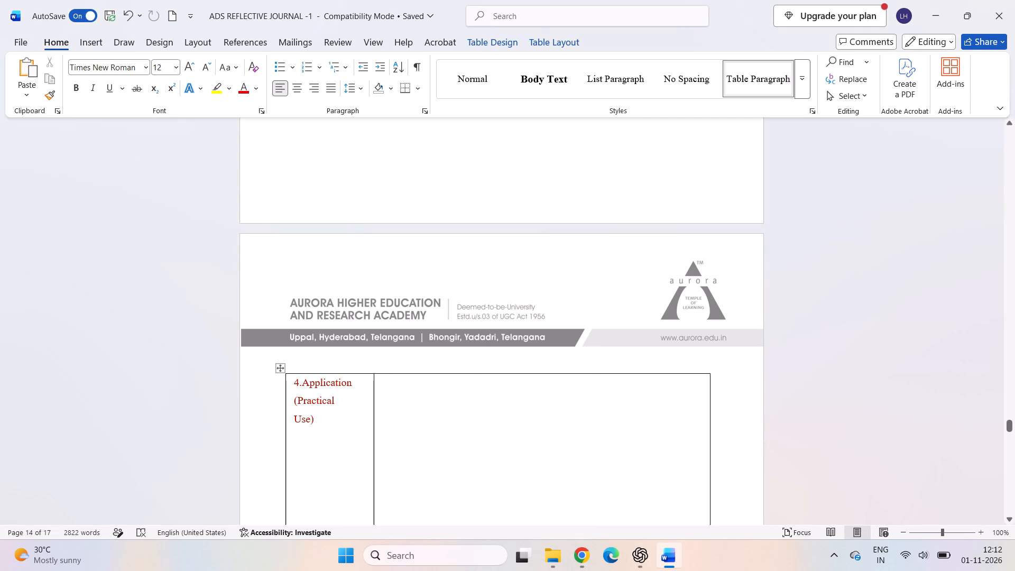
pyautogui.hotkey('ctrl', 'v')
pyautogui.scroll(-4, 542, 419)
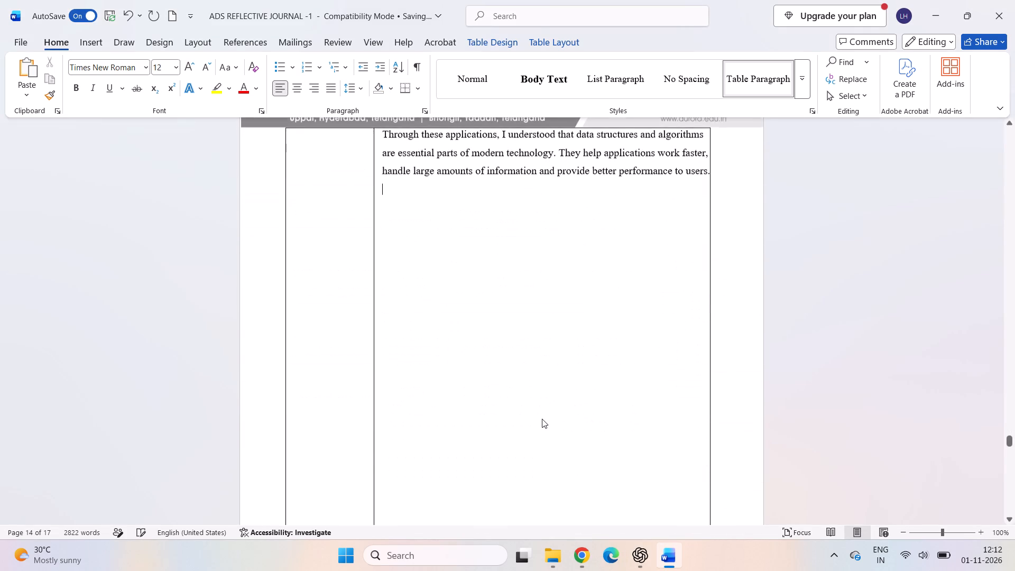
pyautogui.scroll(-5, 542, 419)
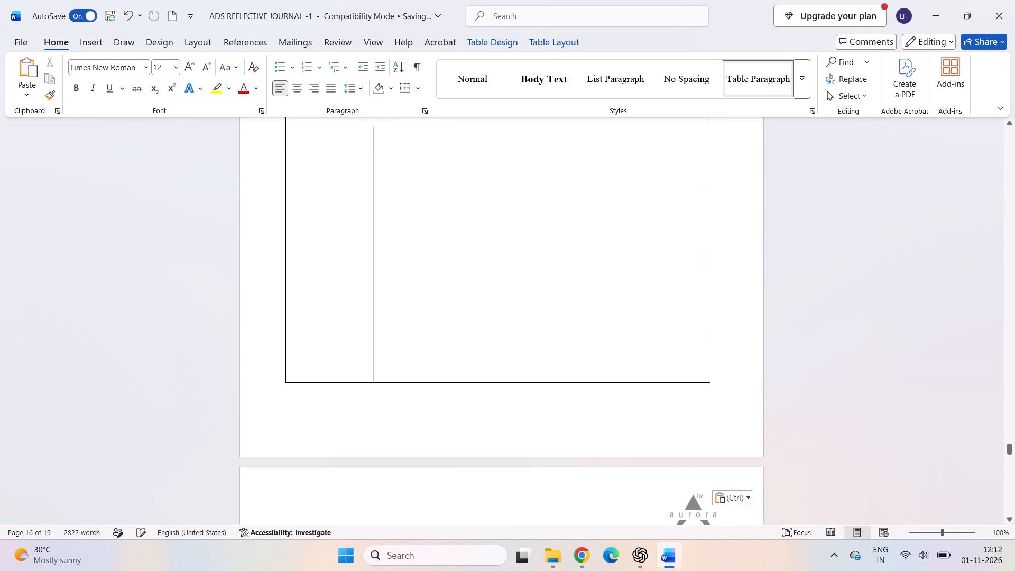
# Delete the closing paragraph beginning "Through these applications, I understood" from the 4.Application content cell.
pyautogui.scroll(7, 285, 383)
pyautogui.moveTo(292, 315); pyautogui.dragTo(364, 364)
pyautogui.scroll(-5, 364, 364)
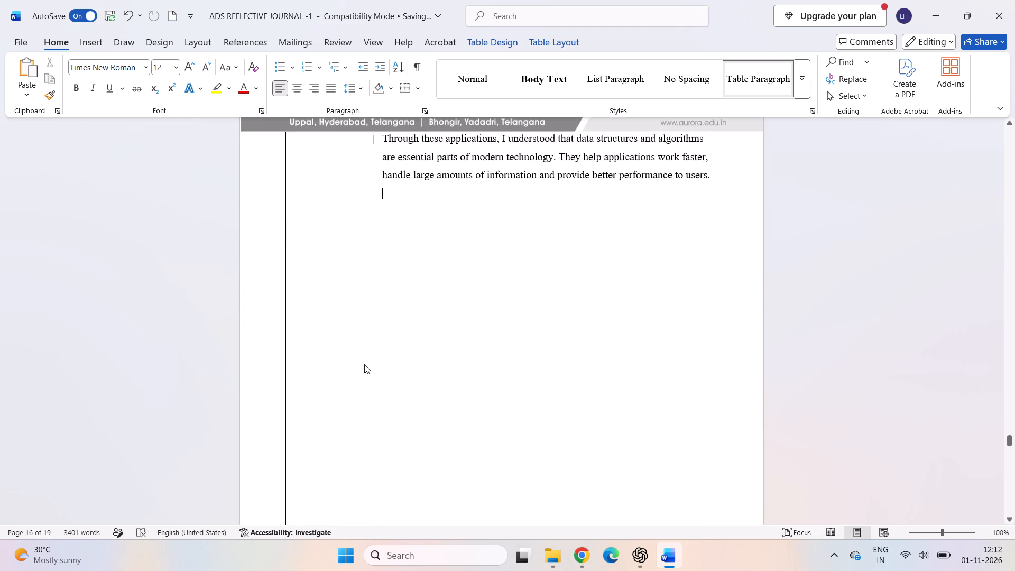
pyautogui.scroll(-2, 364, 364)
pyautogui.moveTo(364, 364); pyautogui.dragTo(294, 323)
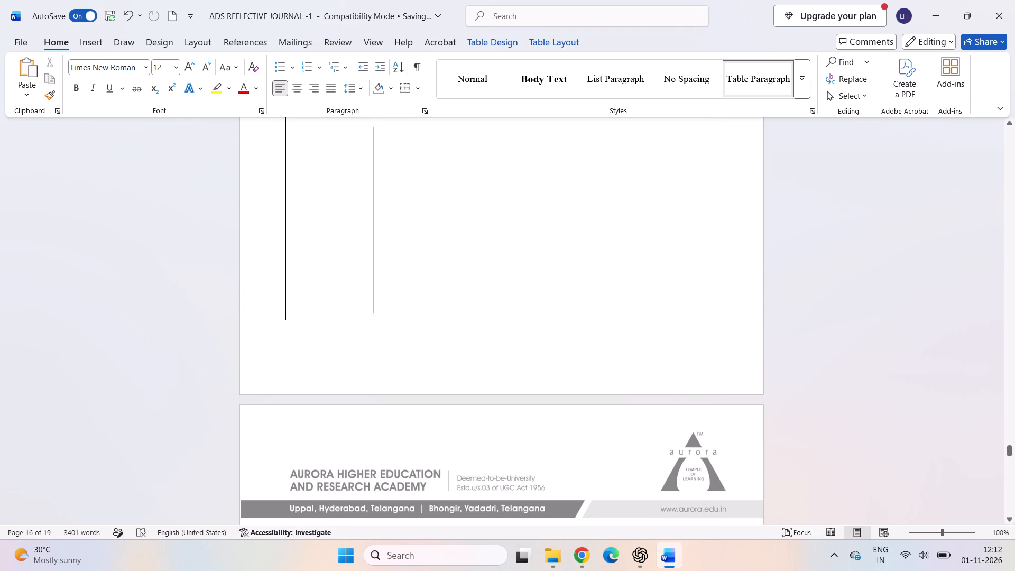
pyautogui.moveTo(294, 323); pyautogui.dragTo(297, 338)
pyautogui.click(297, 338)
pyautogui.moveTo(297, 338); pyautogui.dragTo(322, 217)
pyautogui.scroll(3, 322, 217)
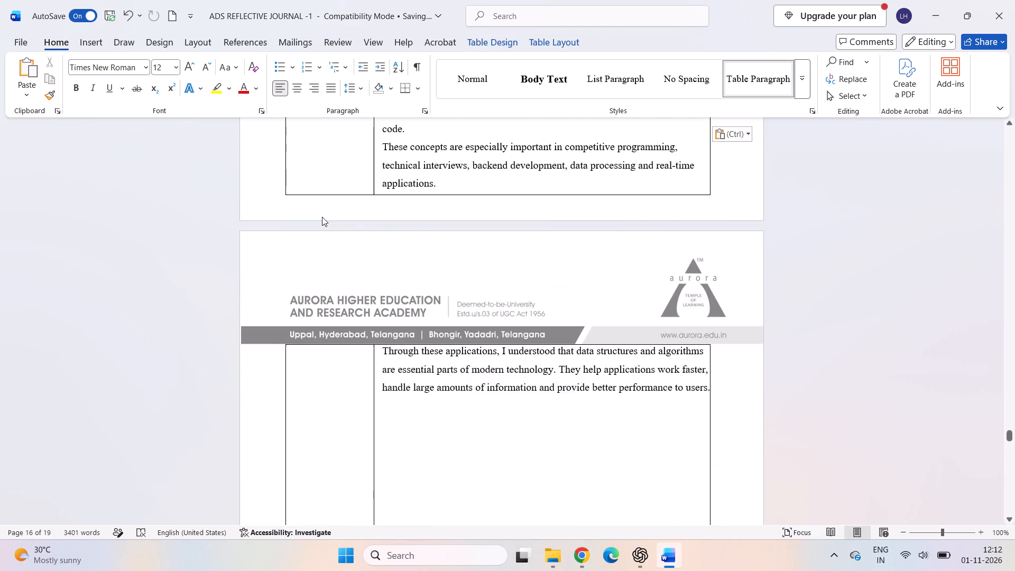
pyautogui.scroll(-1, 322, 217)
pyautogui.click(271, 331)
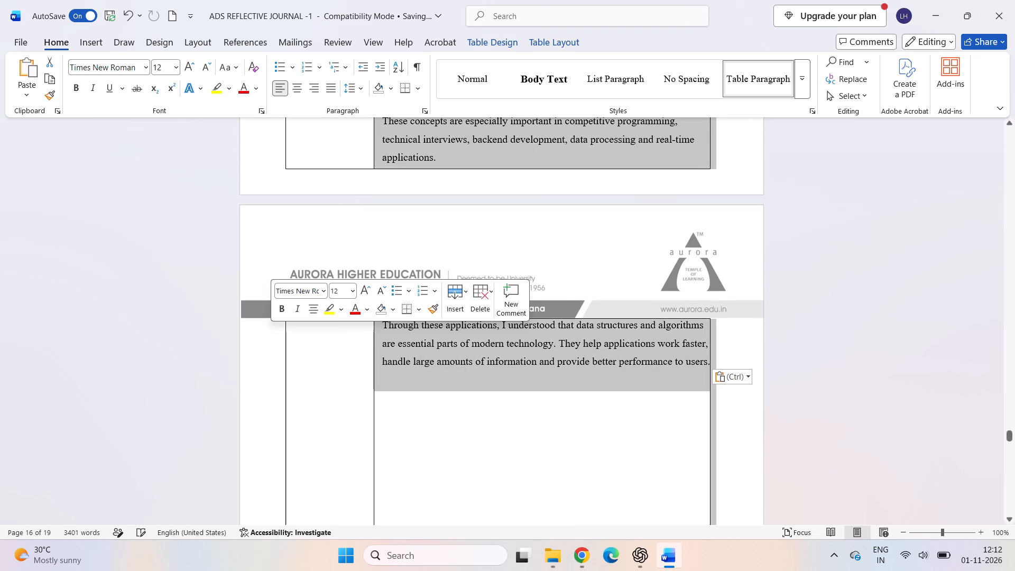
pyautogui.click(408, 427)
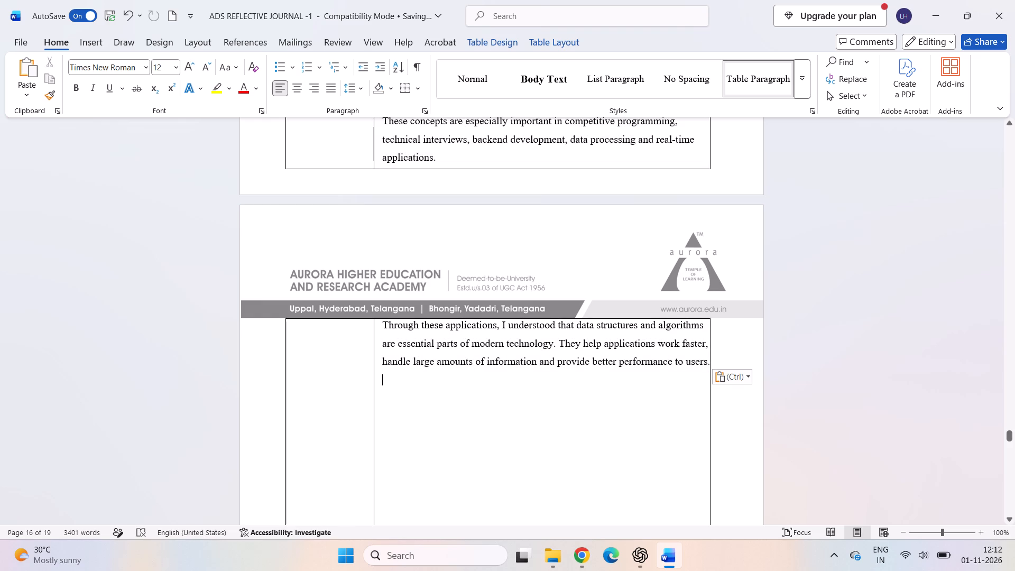
pyautogui.moveTo(382, 329); pyautogui.dragTo(562, 398)
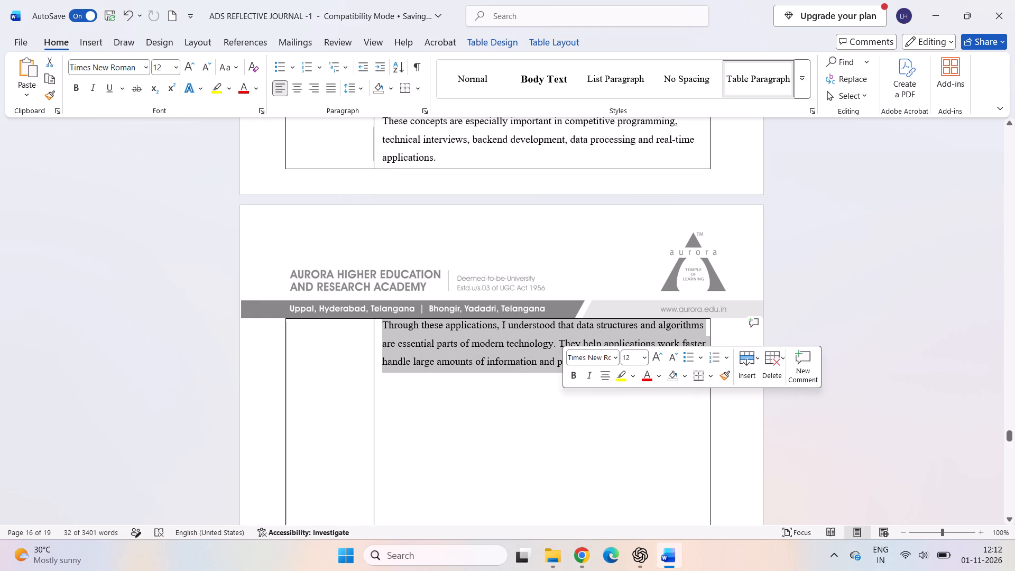
pyautogui.press('BackSpace')
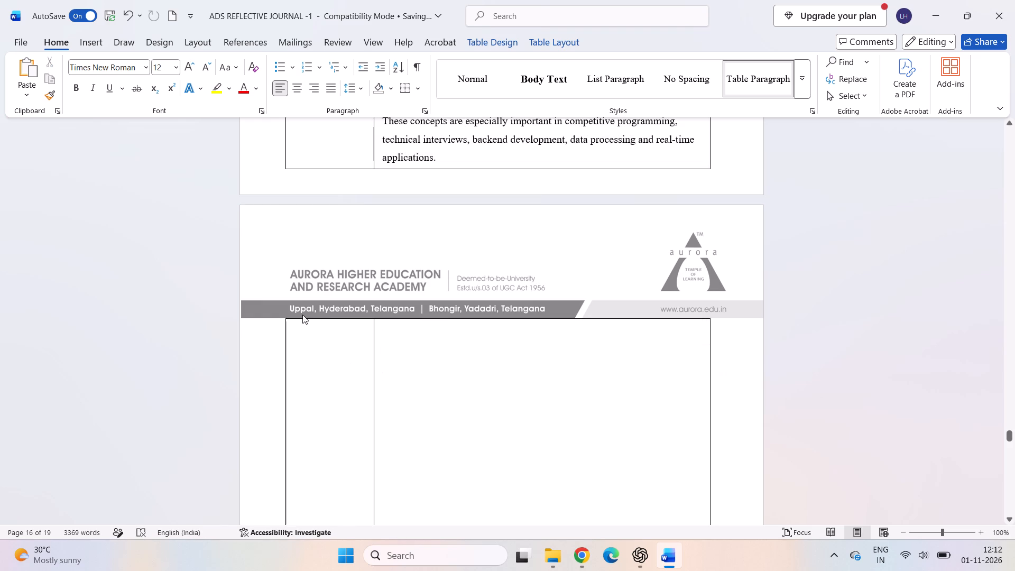
# Shorten the empty continuation of the 4.Application row by moving its bottom border up the page.
pyautogui.moveTo(287, 324); pyautogui.dragTo(712, 443)
pyautogui.moveTo(712, 443); pyautogui.dragTo(674, 440)
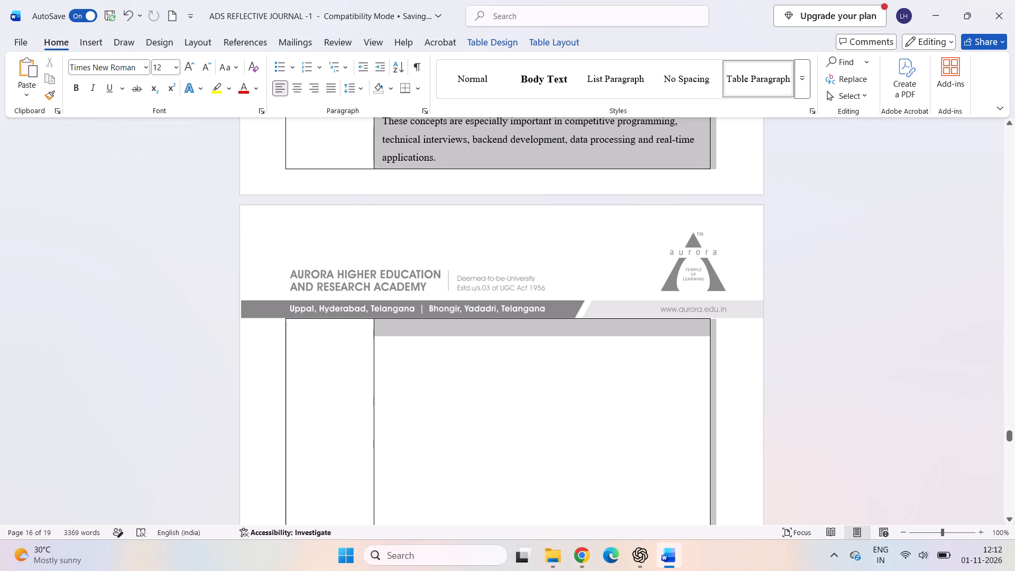
pyautogui.click(600, 446)
pyautogui.scroll(-5, 600, 446)
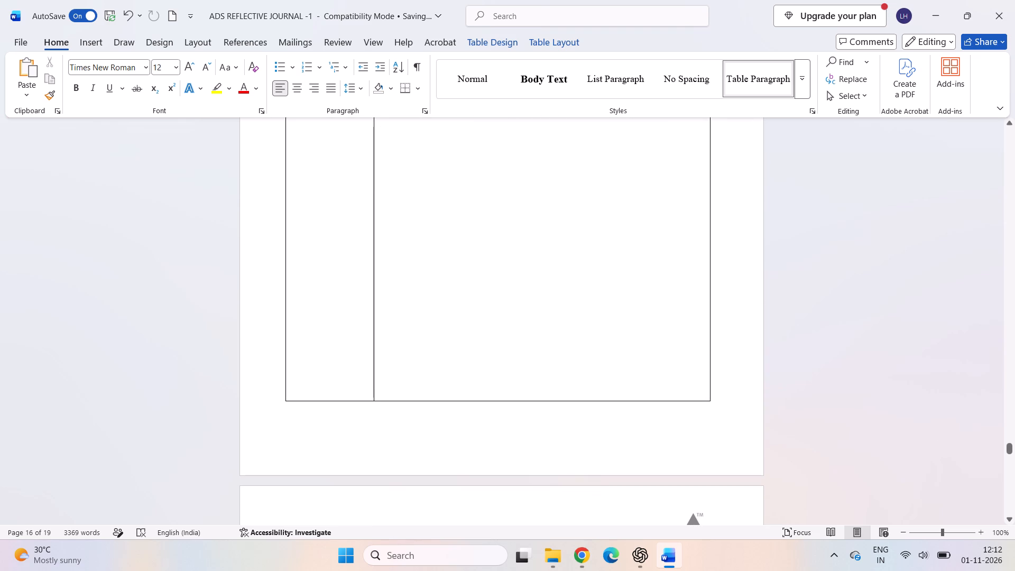
pyautogui.moveTo(378, 401); pyautogui.dragTo(416, 253)
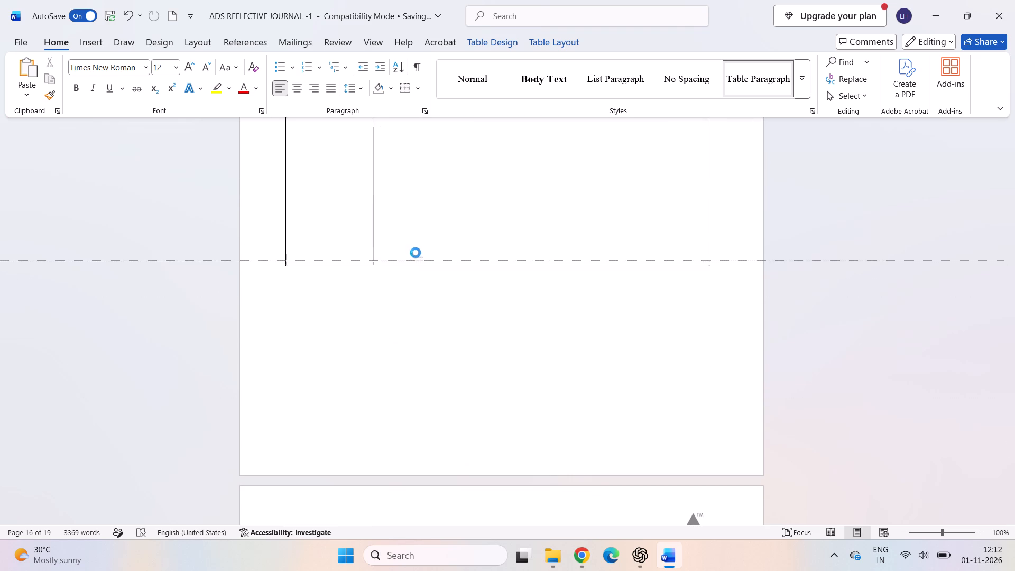
pyautogui.moveTo(416, 253); pyautogui.dragTo(415, 142)
# Move the left border of the table part containing the Conclusion row outward to widen its label column.
pyautogui.scroll(2, 453, 328)
pyautogui.scroll(-6, 453, 328)
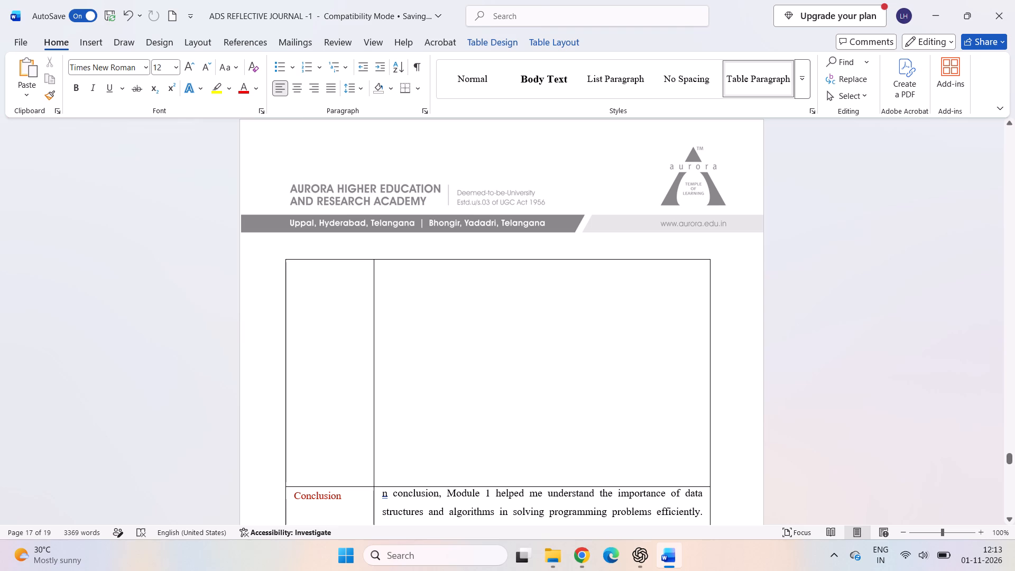
pyautogui.moveTo(285, 487); pyautogui.dragTo(296, 366)
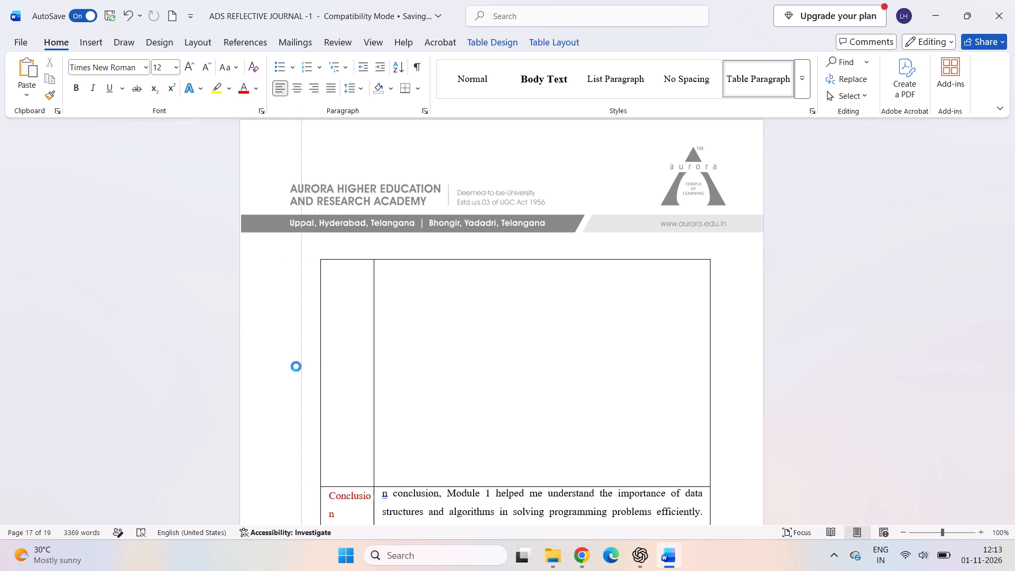
pyautogui.moveTo(296, 366); pyautogui.dragTo(260, 365)
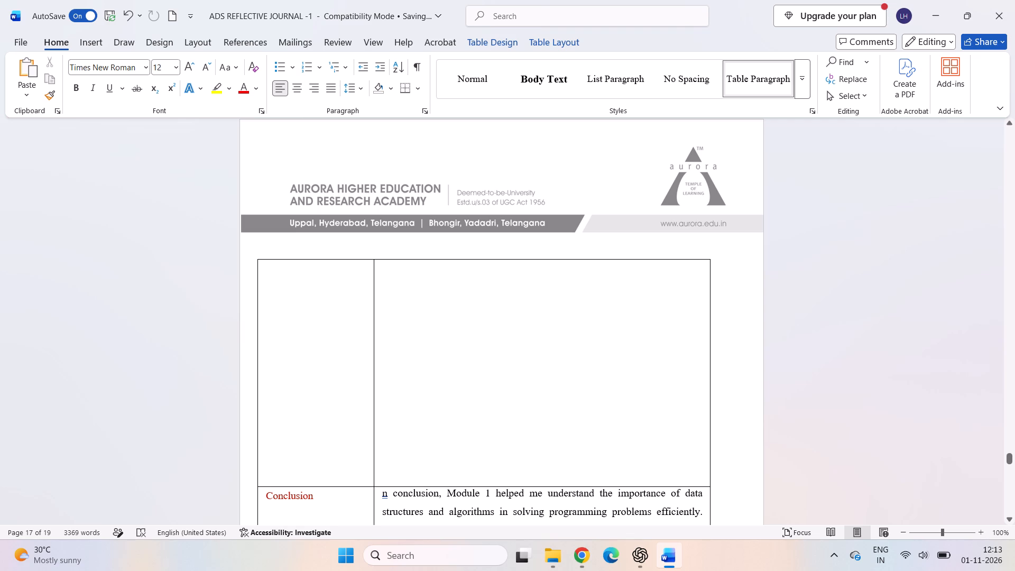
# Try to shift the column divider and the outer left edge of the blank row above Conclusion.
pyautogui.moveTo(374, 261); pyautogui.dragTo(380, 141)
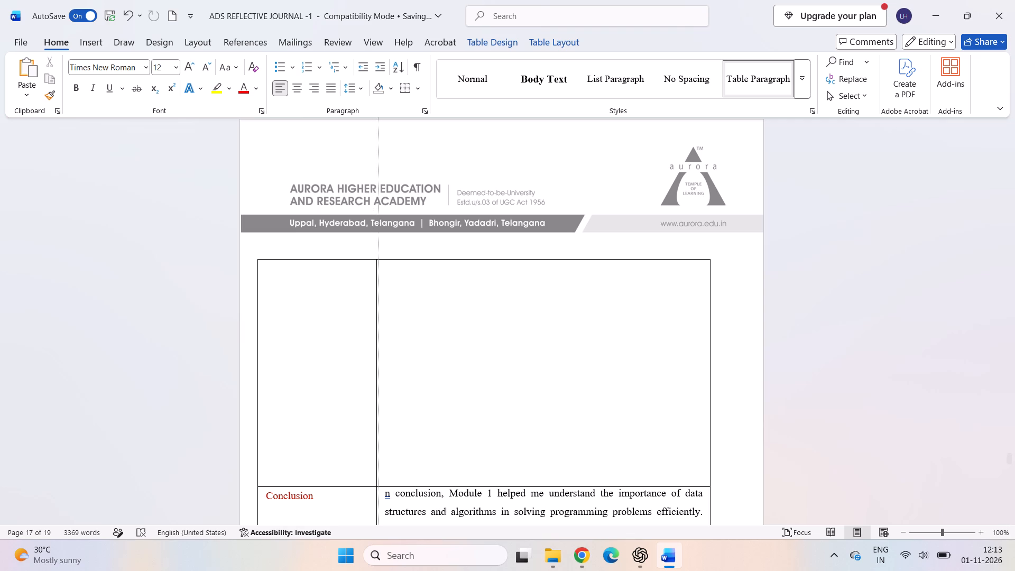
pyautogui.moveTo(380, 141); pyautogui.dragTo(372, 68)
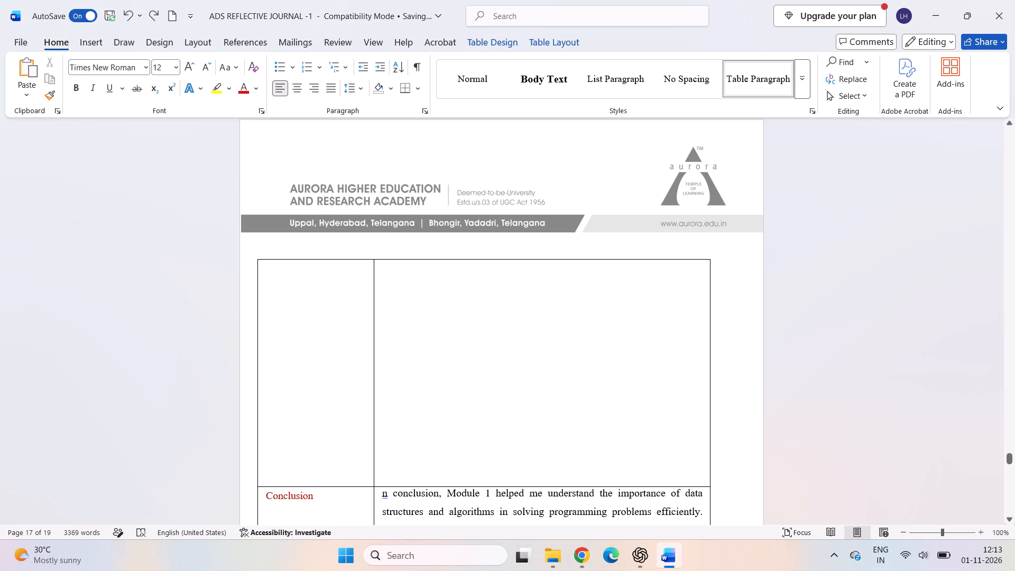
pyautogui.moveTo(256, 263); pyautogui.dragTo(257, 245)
# Review the table from the start of the 4.Application row through to the Conclusion row.
pyautogui.scroll(3, 486, 319)
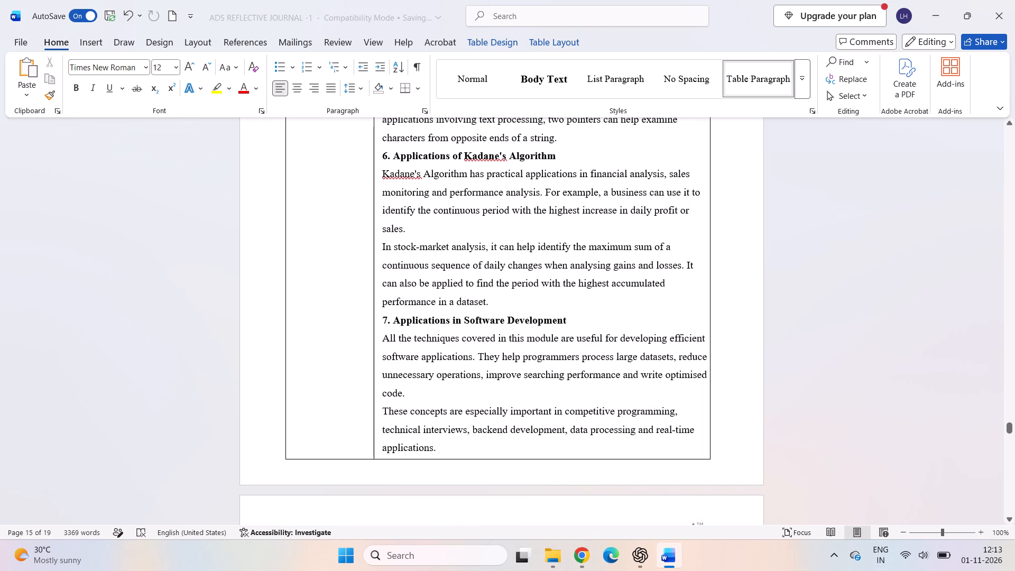
pyautogui.scroll(7, 438, 275)
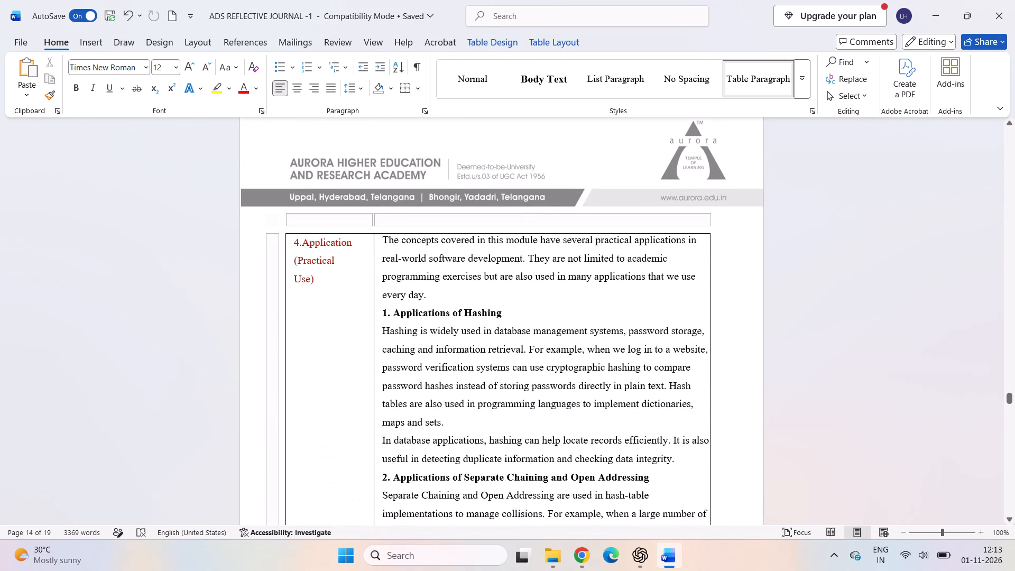
pyautogui.scroll(-10, 444, 349)
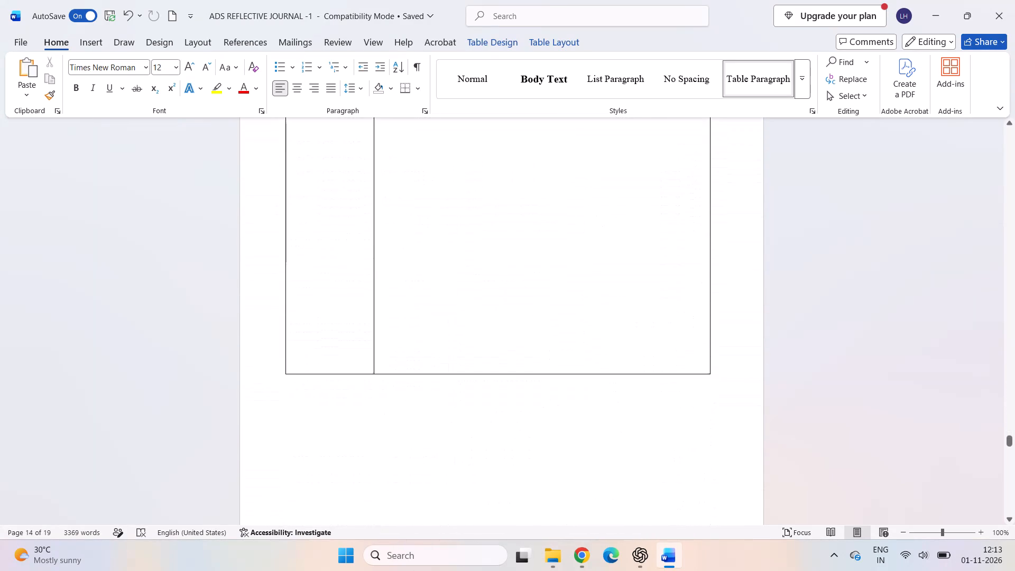
pyautogui.scroll(-3, 444, 349)
pyautogui.scroll(1, 444, 349)
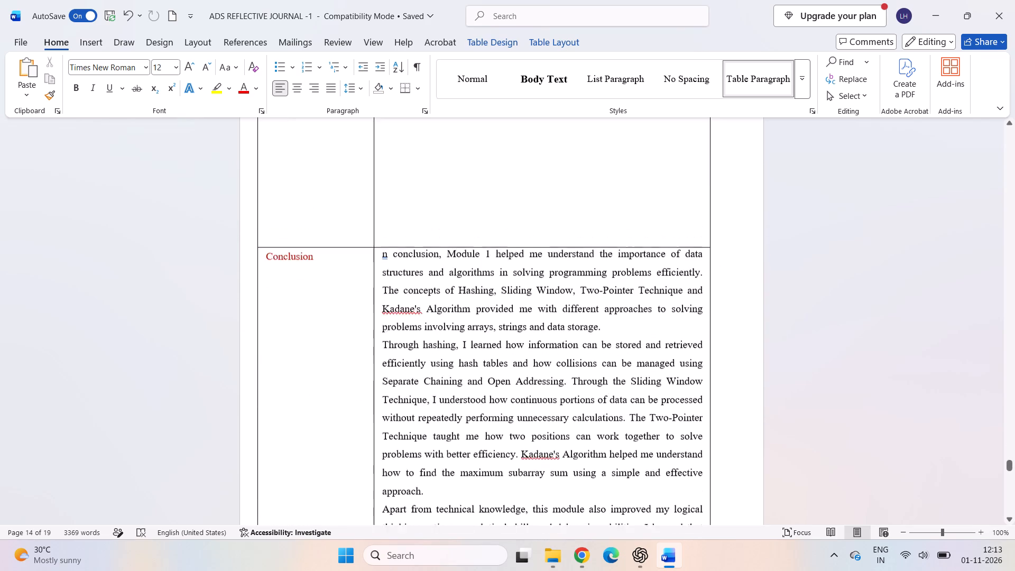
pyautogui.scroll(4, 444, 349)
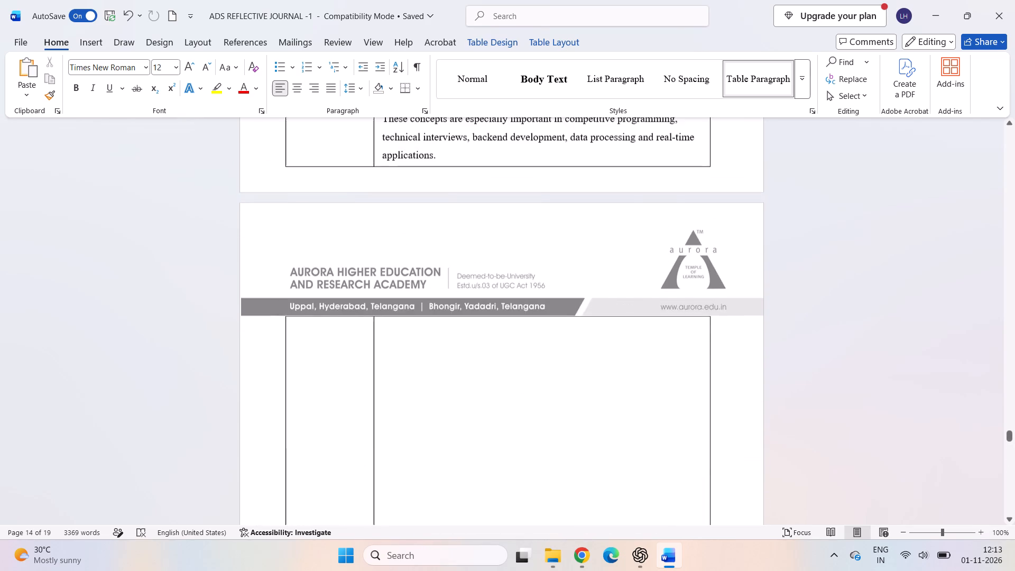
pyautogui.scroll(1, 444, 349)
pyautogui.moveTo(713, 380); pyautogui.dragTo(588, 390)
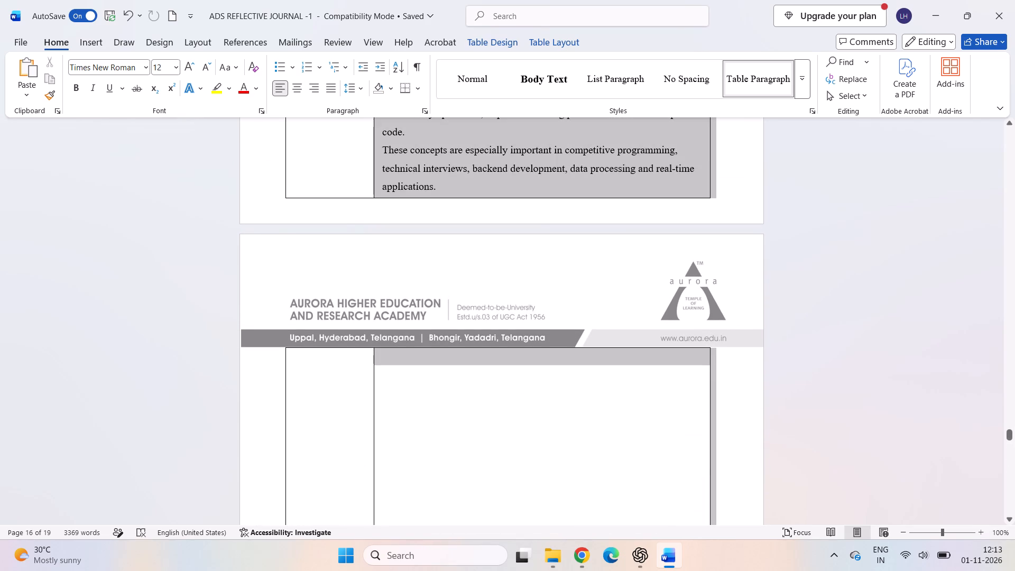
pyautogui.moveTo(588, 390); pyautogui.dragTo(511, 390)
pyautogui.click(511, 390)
# Delete the journal content from the 1.Experience row through the end of the document, keeping the Date and Journal Entry Topic rows.
pyautogui.scroll(3, 511, 390)
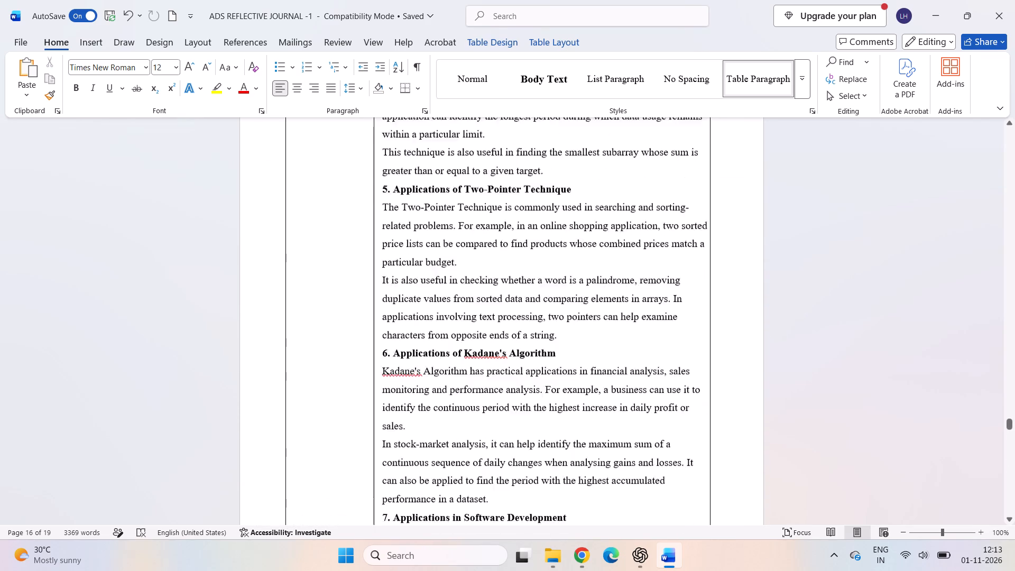
pyautogui.scroll(3, 511, 390)
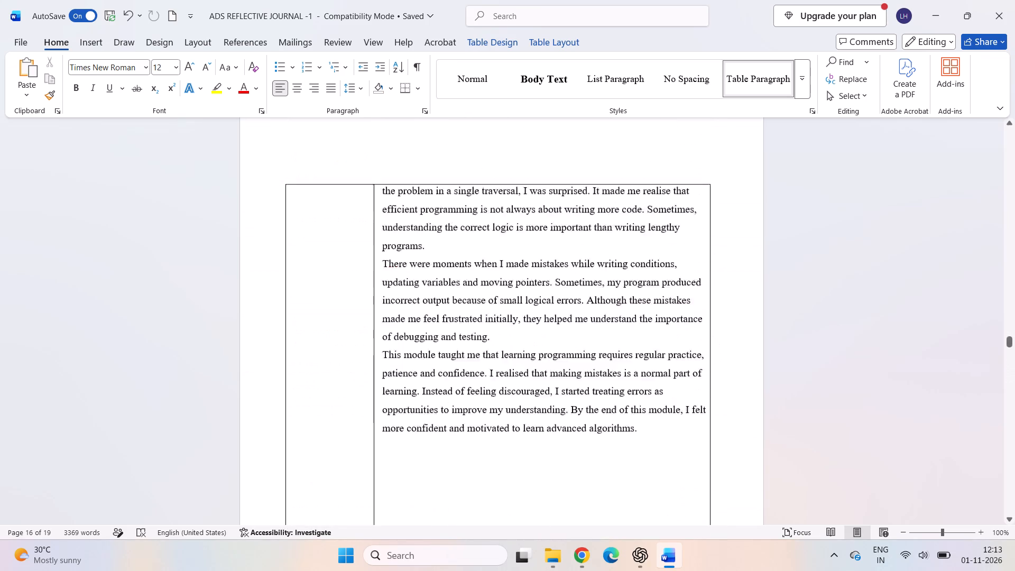
pyautogui.scroll(13, 511, 390)
pyautogui.scroll(-2, 511, 390)
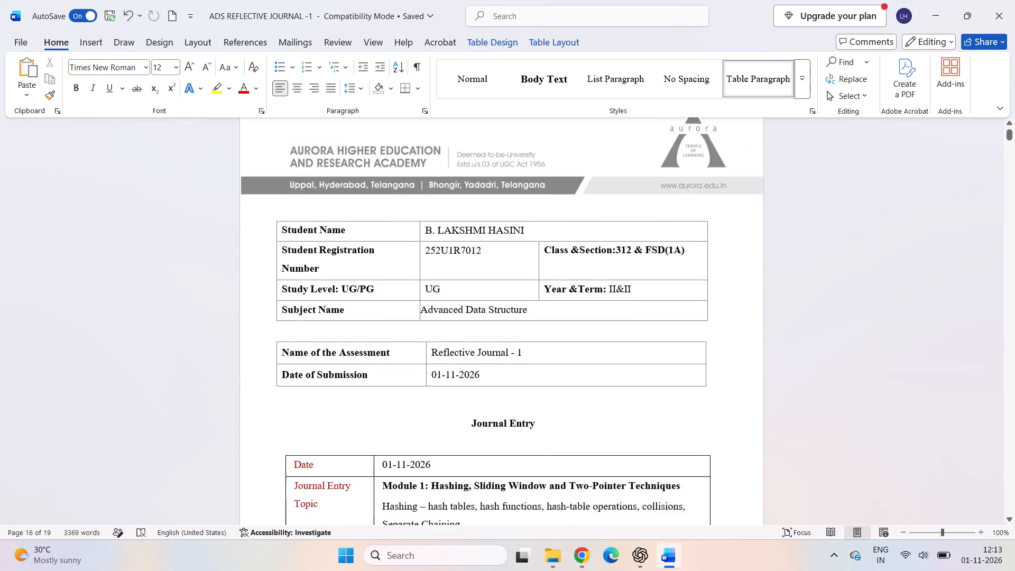
pyautogui.scroll(-6, 511, 390)
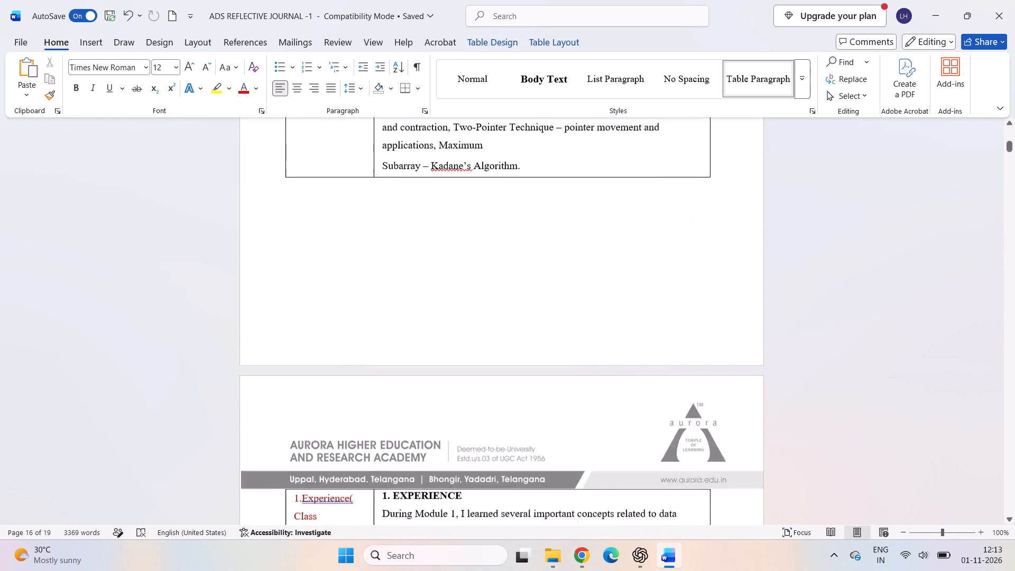
pyautogui.scroll(-2, 511, 390)
pyautogui.moveTo(289, 305); pyautogui.dragTo(622, 570)
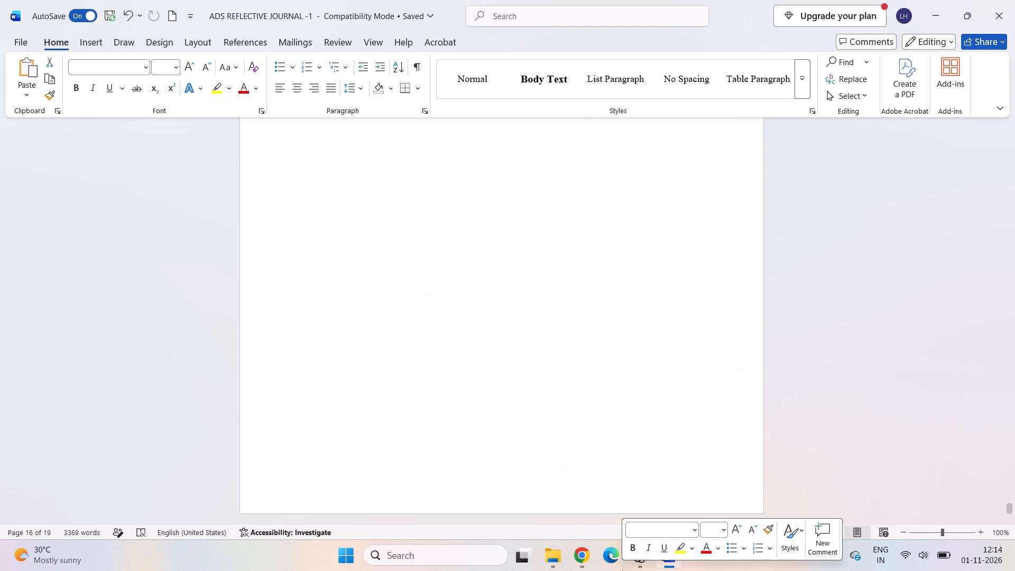
pyautogui.press('BackSpace')
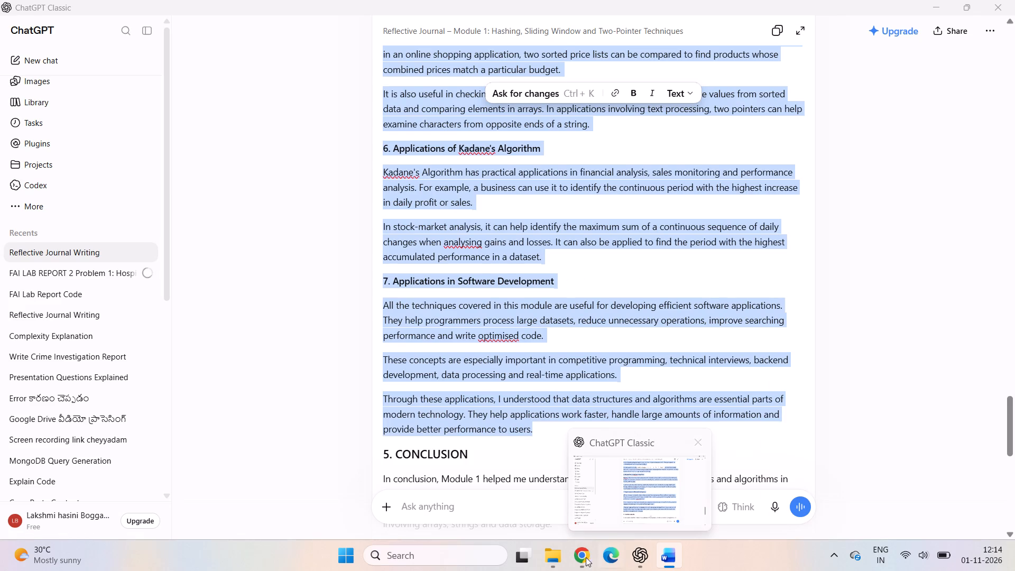
# Switch to File Explorer and open the Reflective Journal-8_DBMS Word document from the Downloads folder.
pyautogui.click(548, 505)
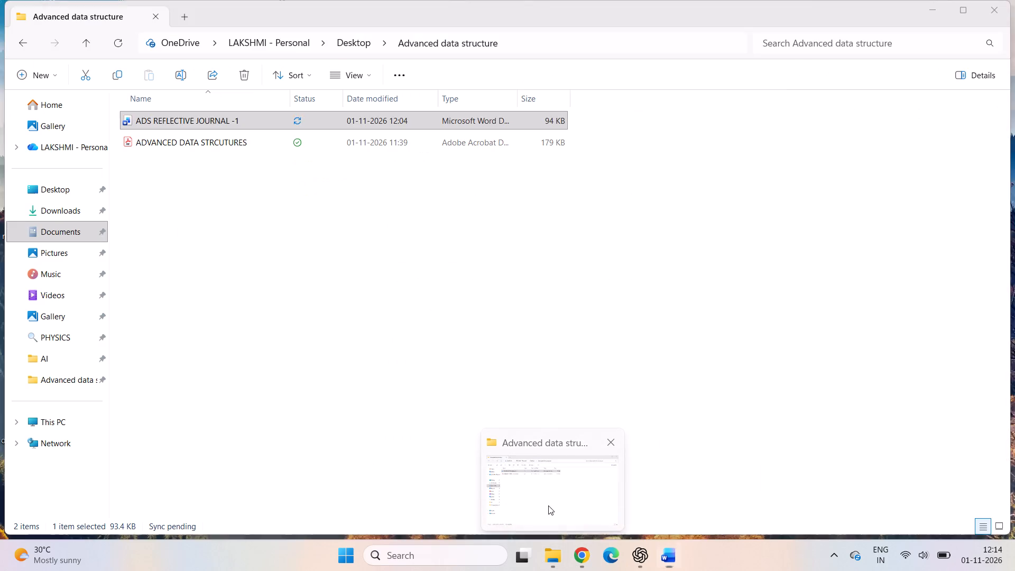
pyautogui.click(72, 208)
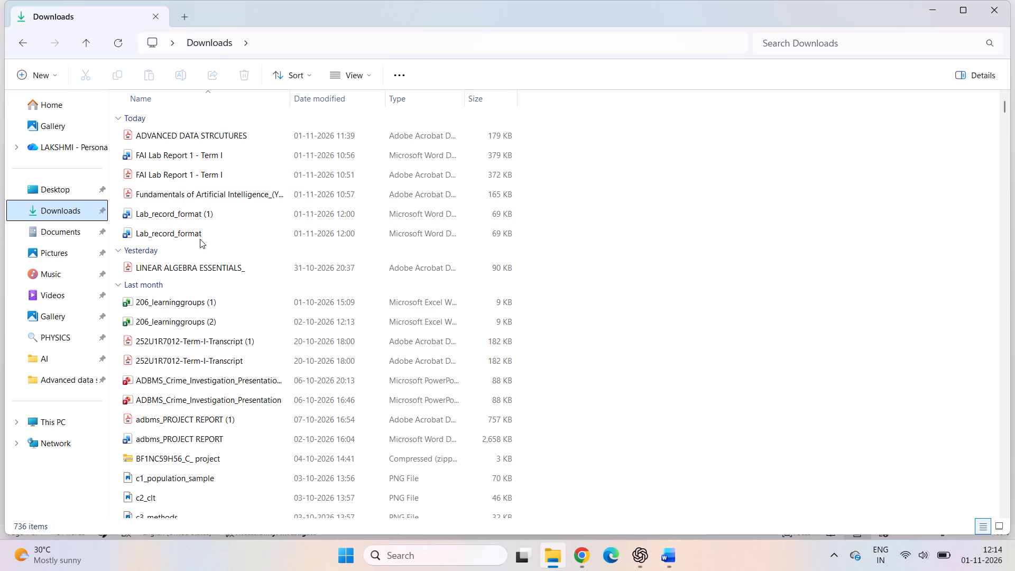
pyautogui.scroll(-11, 211, 271)
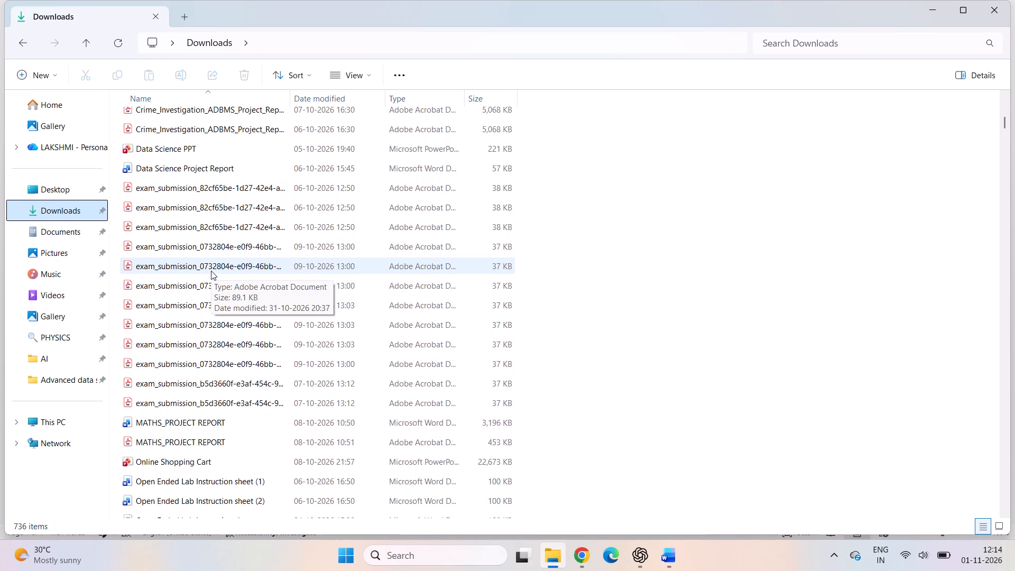
pyautogui.scroll(-2, 211, 271)
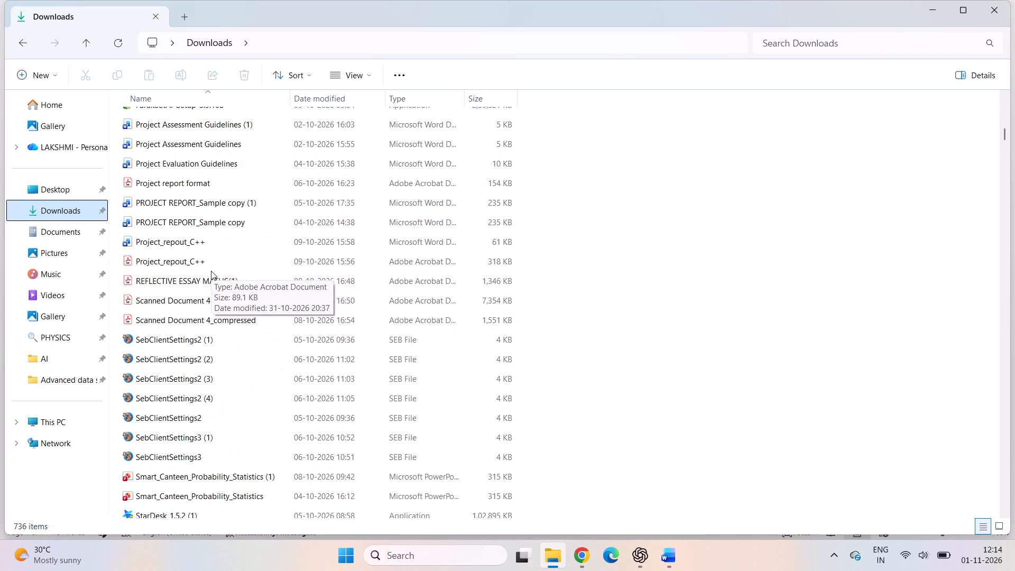
pyautogui.scroll(-4, 211, 271)
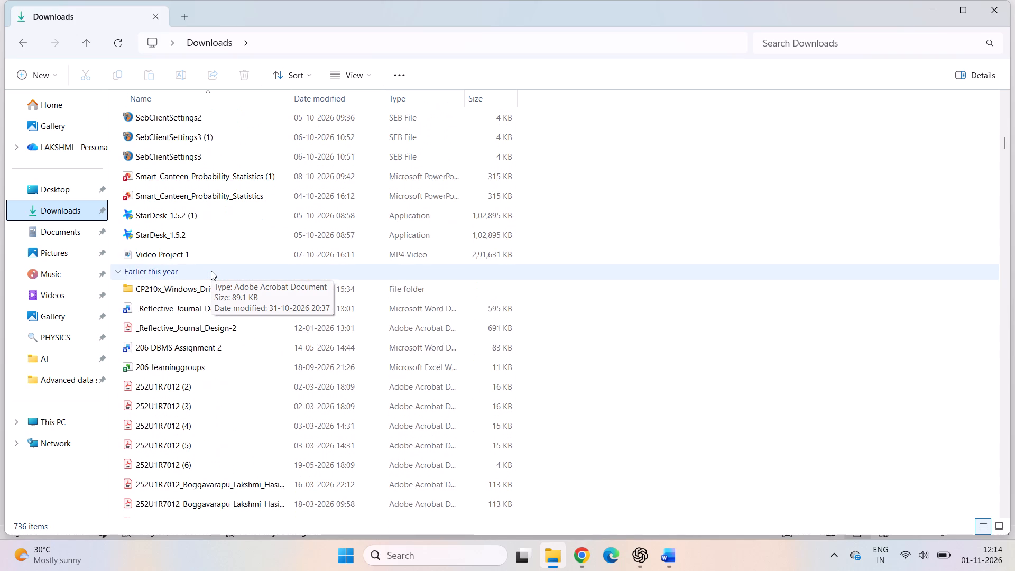
pyautogui.scroll(-4, 211, 271)
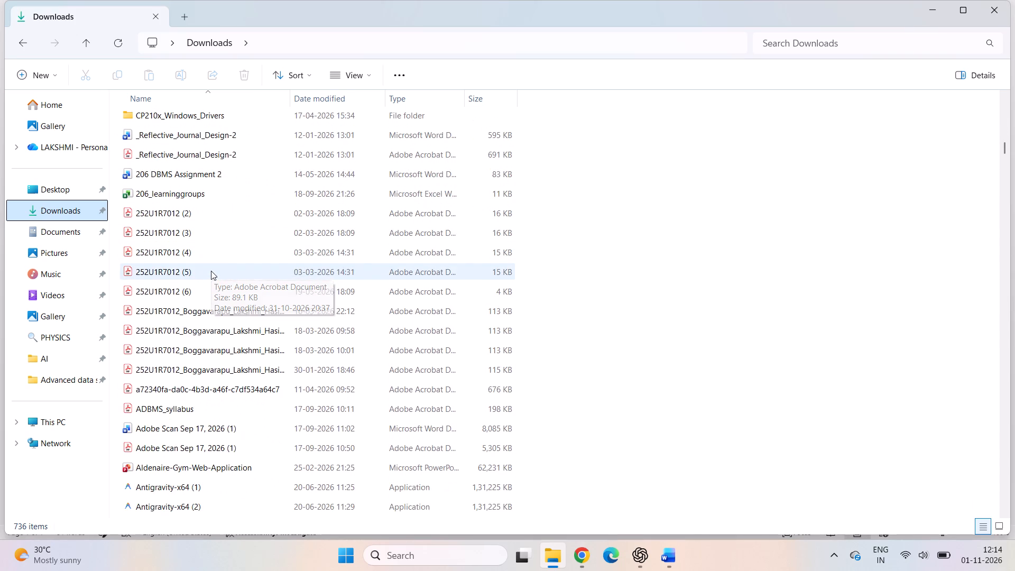
pyautogui.scroll(-5, 211, 271)
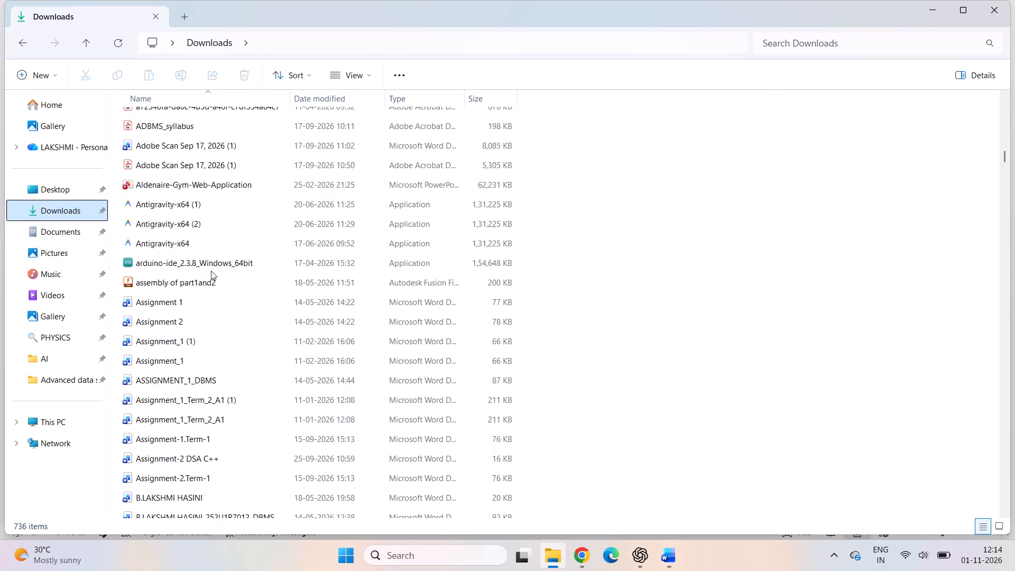
pyautogui.scroll(-4, 211, 271)
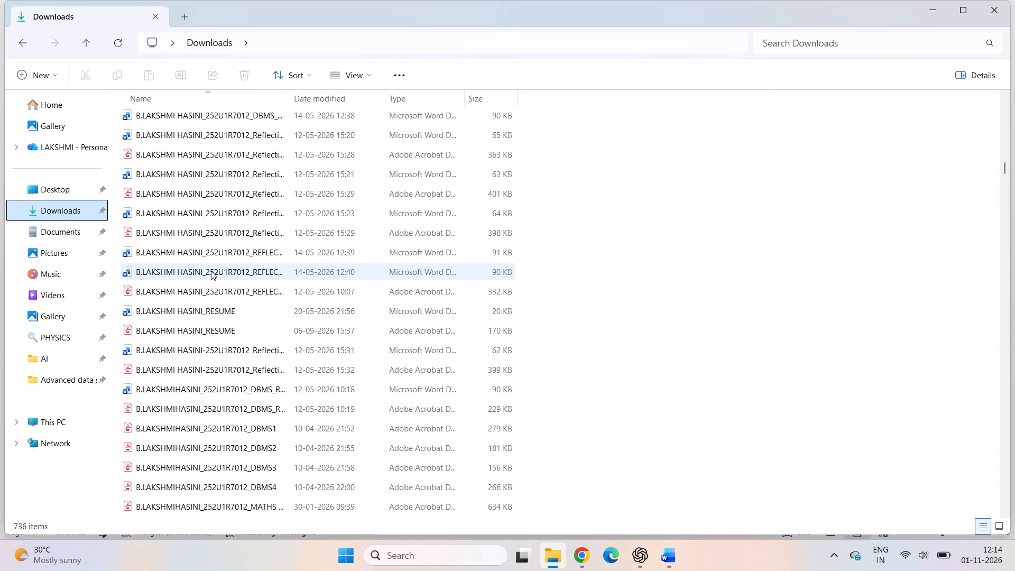
pyautogui.scroll(-1, 211, 271)
pyautogui.doubleClick(219, 213)
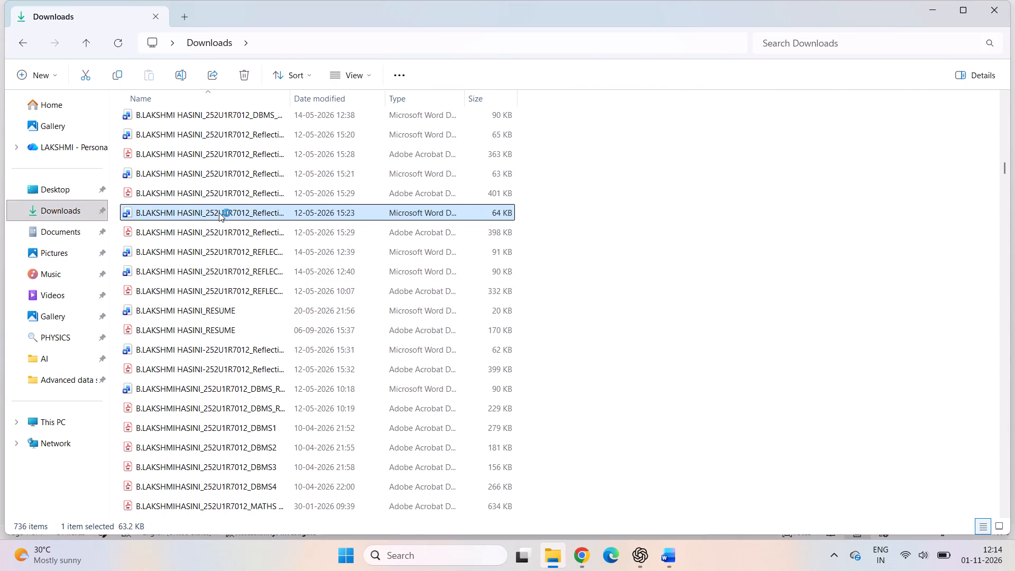
# Copy the DBMS journal content from the Journal Entry heading above the Date row through the end of the document.
pyautogui.scroll(-2, 453, 278)
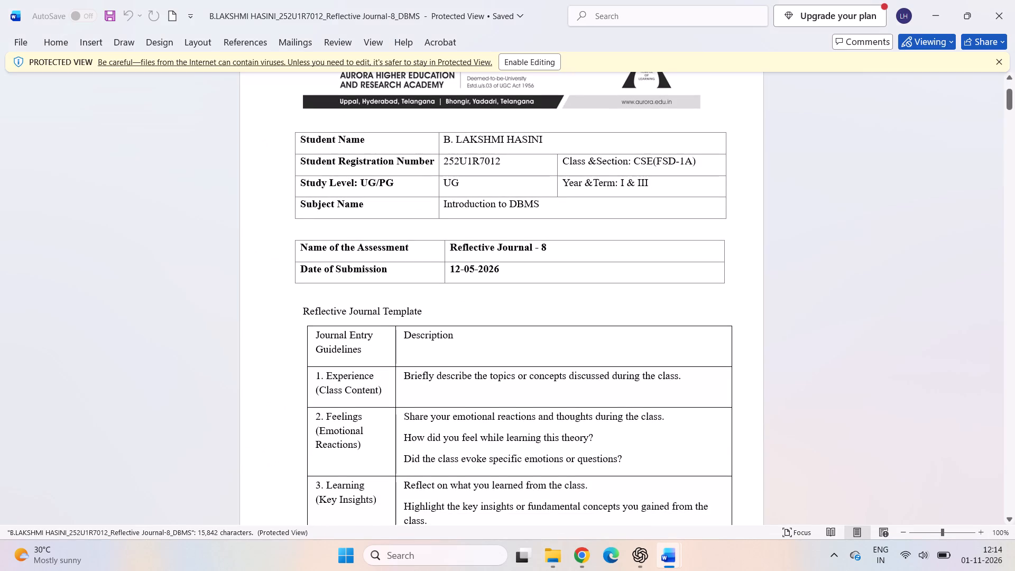
pyautogui.scroll(-6, 453, 278)
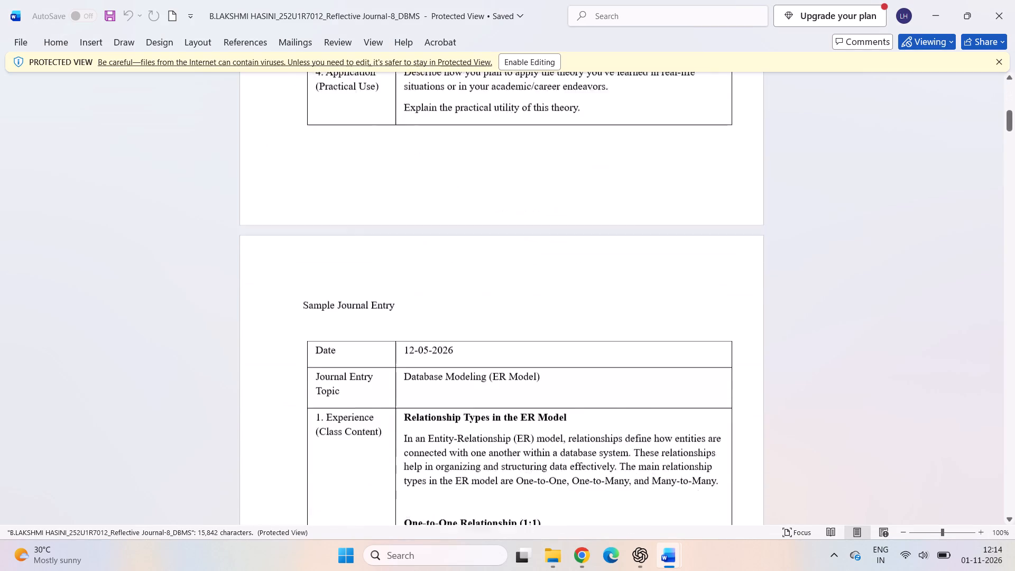
pyautogui.scroll(-5, 453, 278)
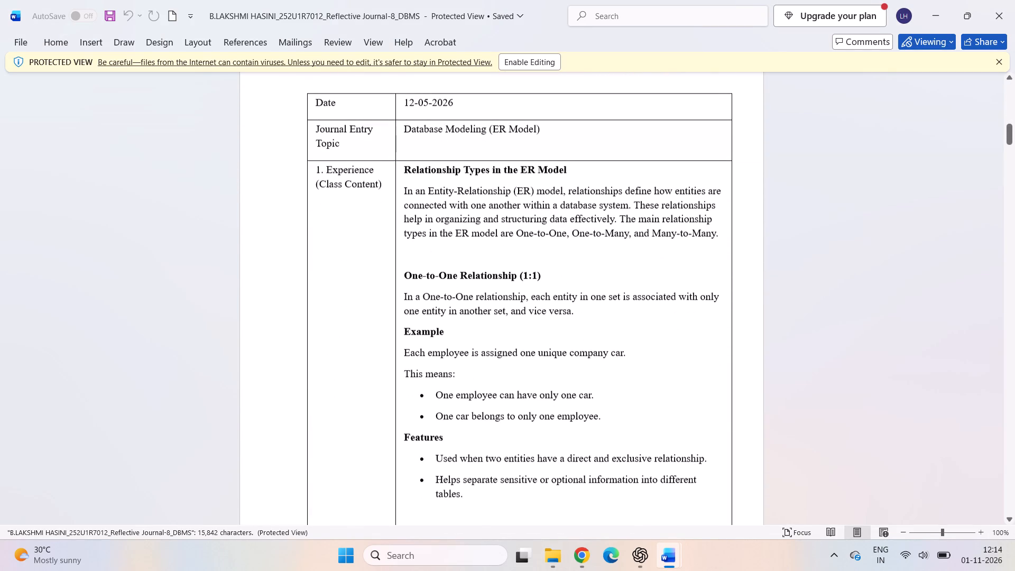
pyautogui.scroll(1, 453, 278)
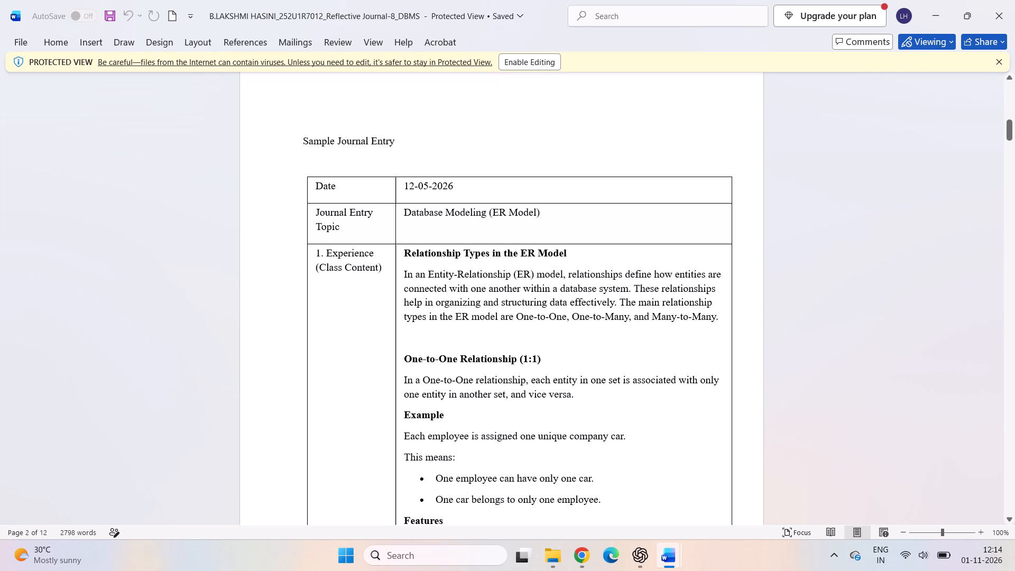
pyautogui.moveTo(345, 153); pyautogui.dragTo(457, 570)
pyautogui.hotkey('ctrl', 'c')
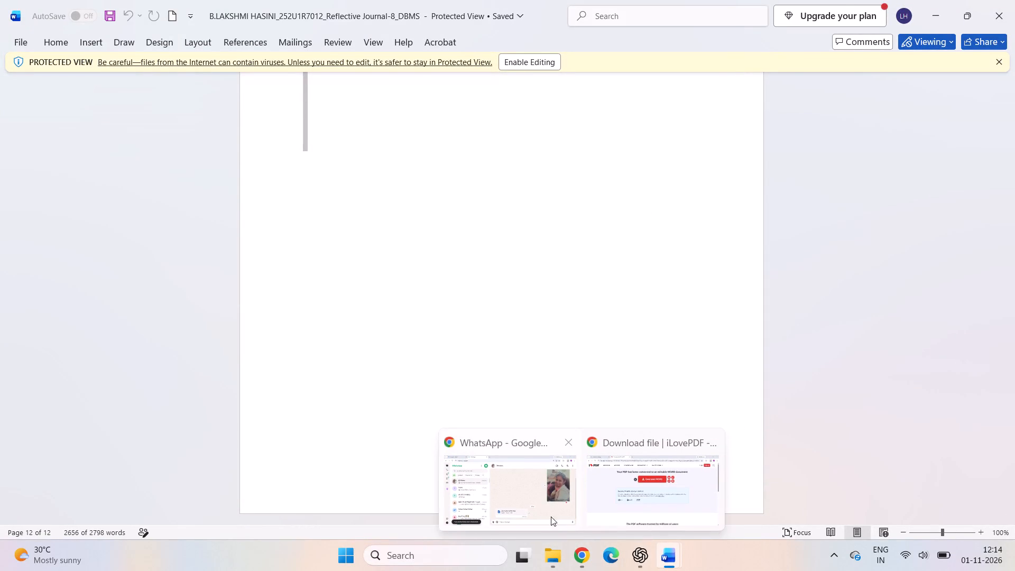
# Return to ADS REFLECTIVE JOURNAL -1 via the Advanced data structure folder, add blank lines below the table, and paste the copied journal entry.
pyautogui.click(559, 492)
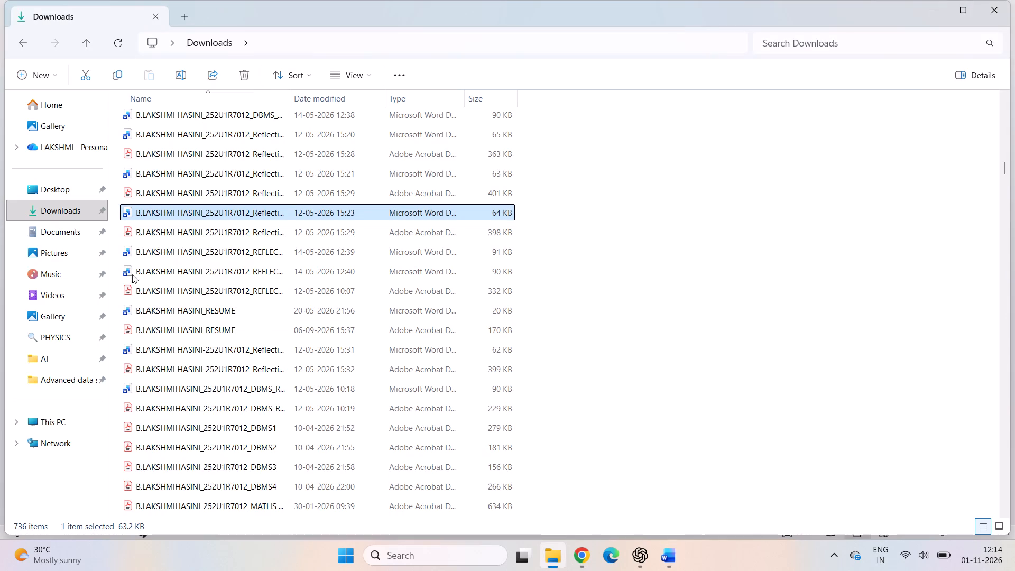
pyautogui.click(68, 183)
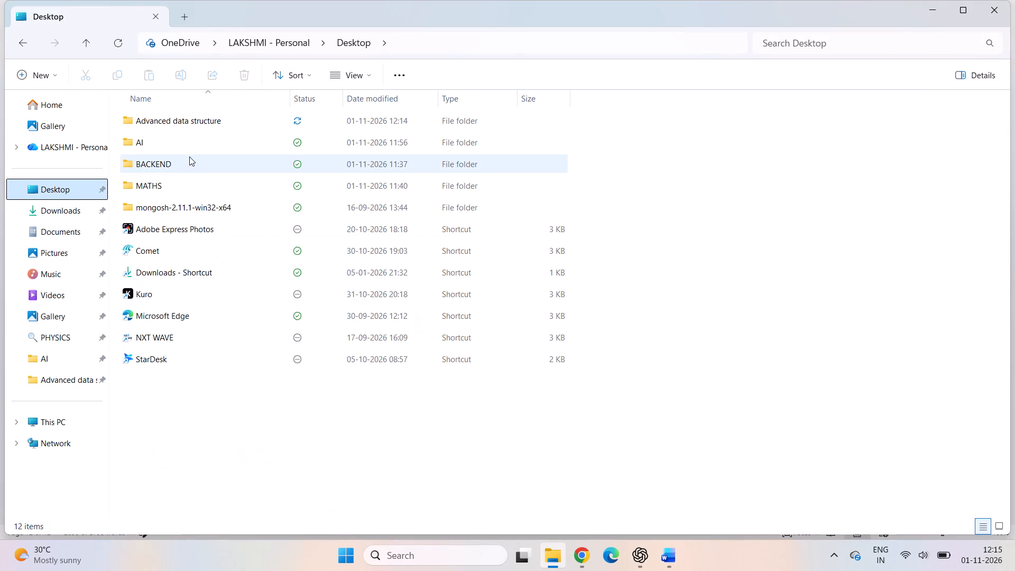
pyautogui.doubleClick(178, 113)
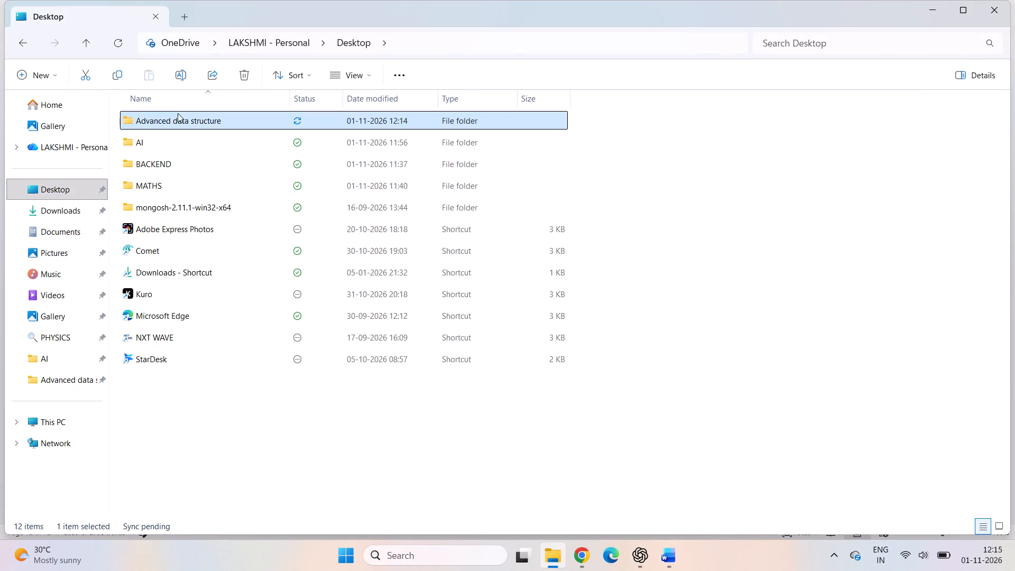
pyautogui.doubleClick(182, 121)
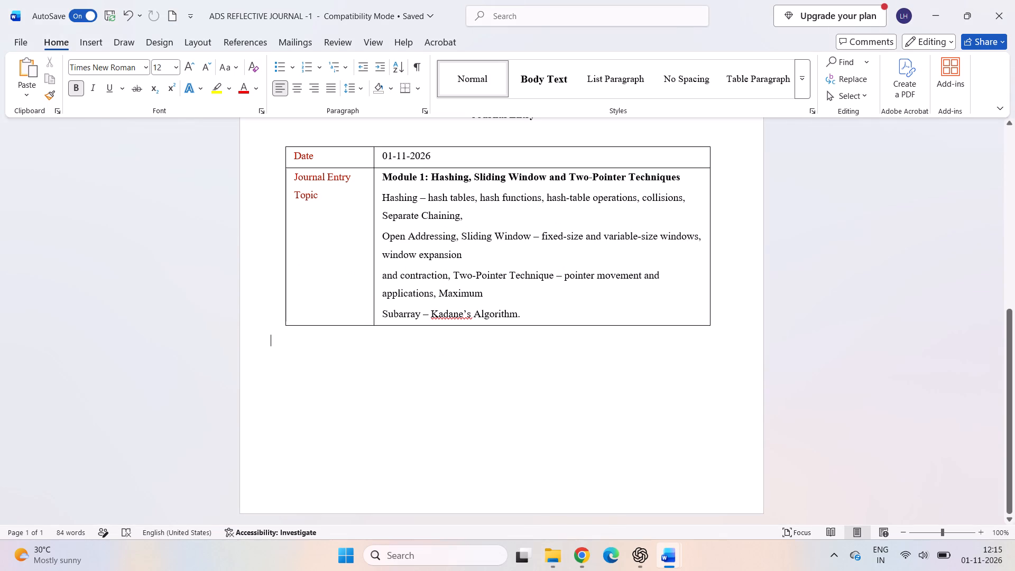
pyautogui.press('Return')
pyautogui.press('Return')
pyautogui.press('Return')
pyautogui.press('Return')
pyautogui.press('Return')
pyautogui.press('Return')
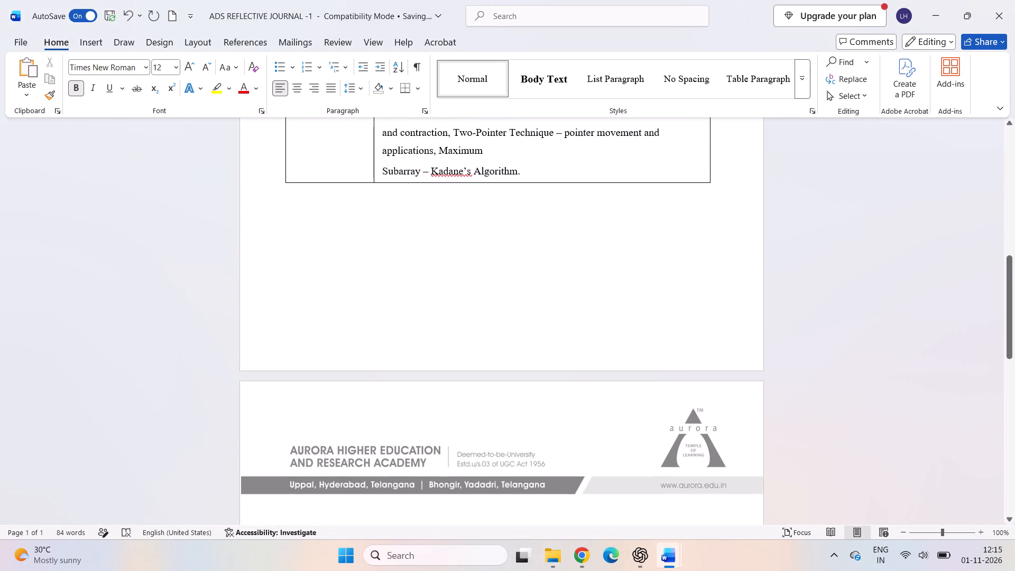
pyautogui.press('Return')
pyautogui.hotkey('ctrl', 'v')
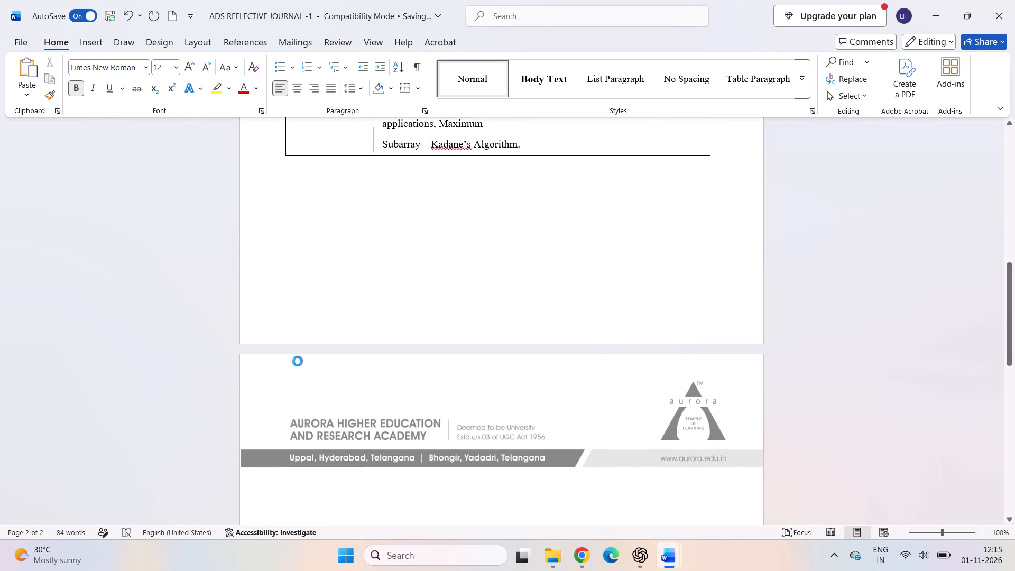
# Review the pasted DBMS journal table and how it follows the Advanced Data Structure cover page.
pyautogui.scroll(1, 392, 444)
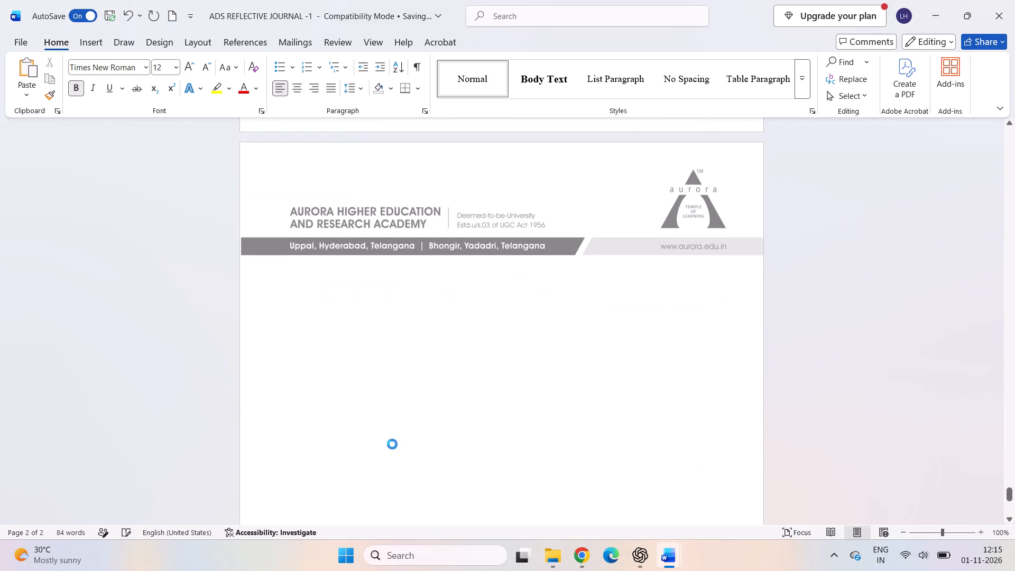
pyautogui.scroll(9, 392, 444)
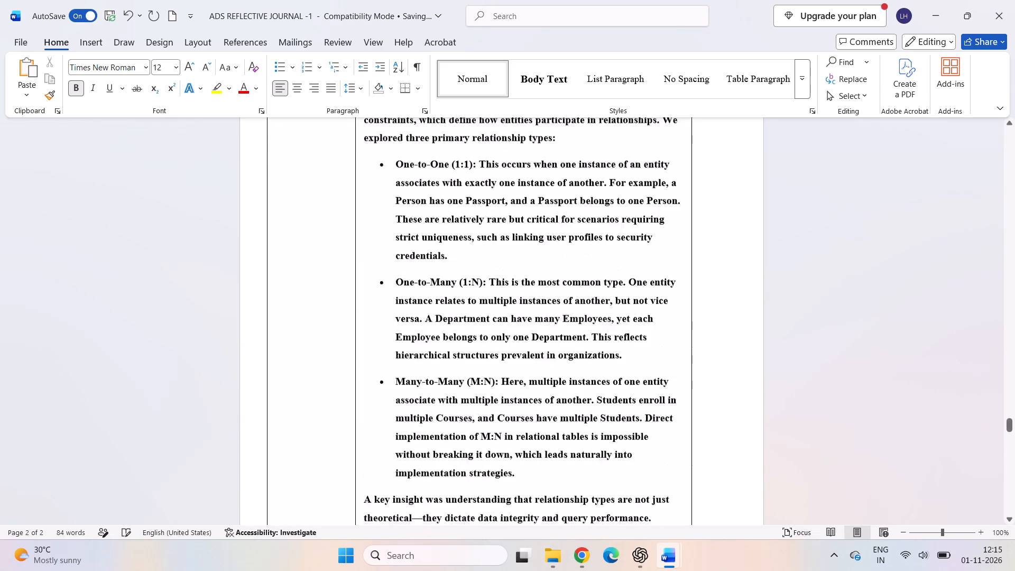
pyautogui.scroll(7, 392, 444)
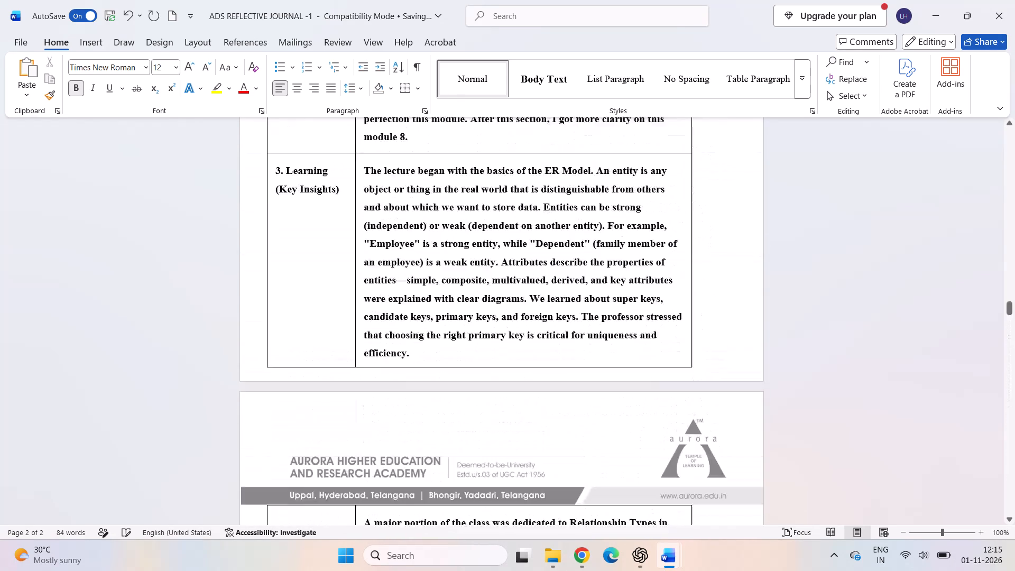
pyautogui.scroll(6, 392, 444)
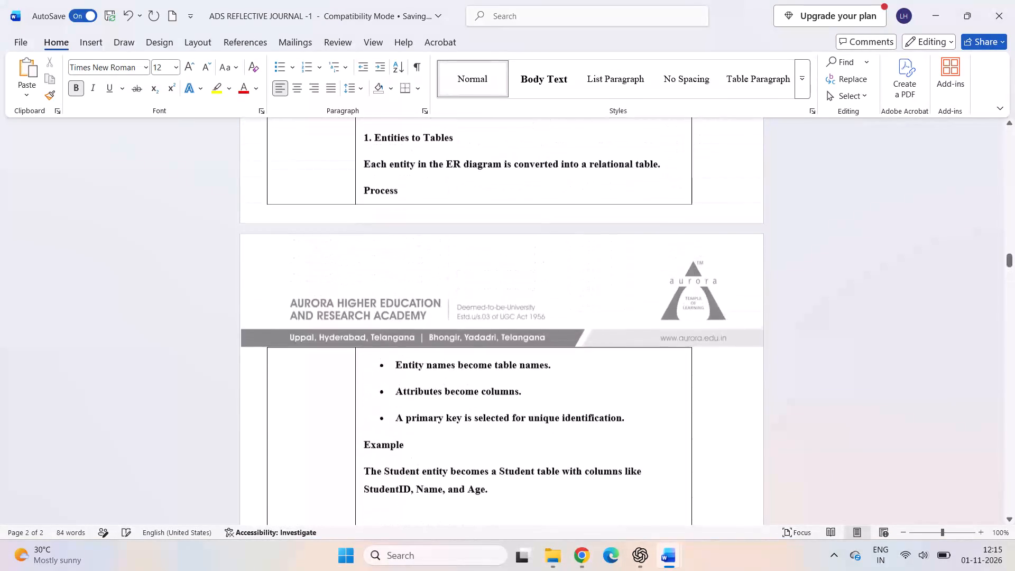
pyautogui.scroll(3, 392, 444)
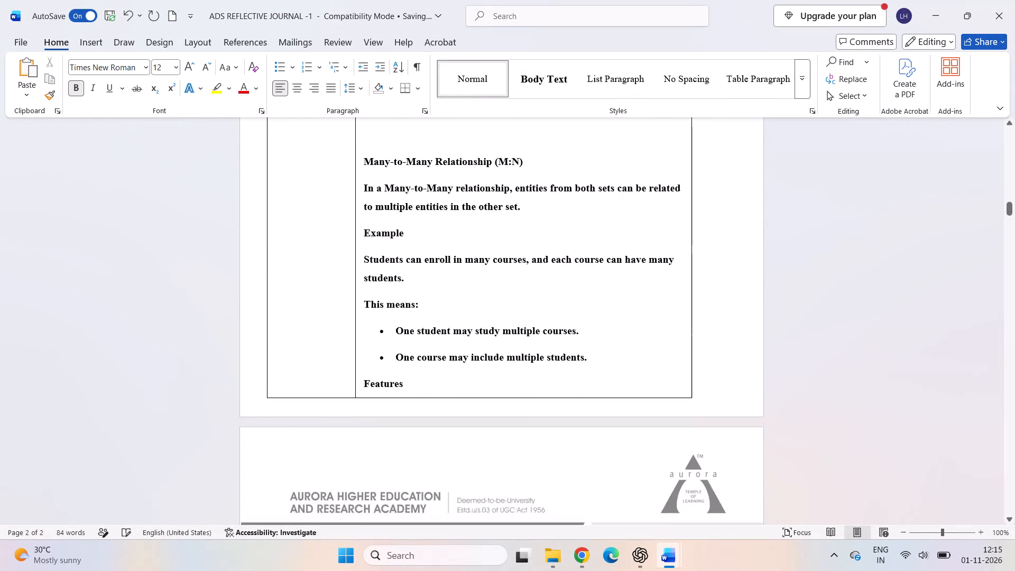
pyautogui.scroll(10, 392, 444)
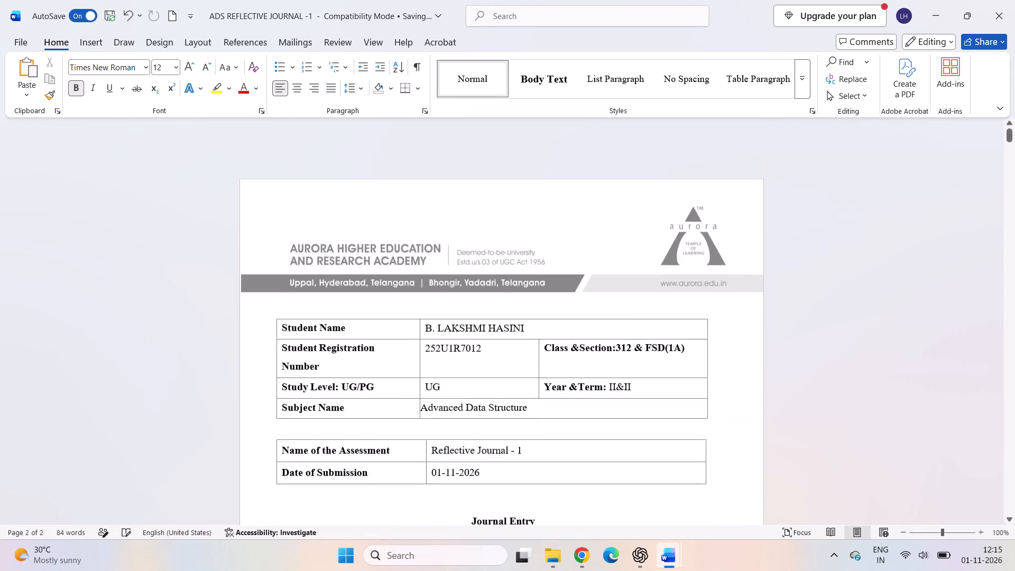
pyautogui.scroll(-9, 392, 444)
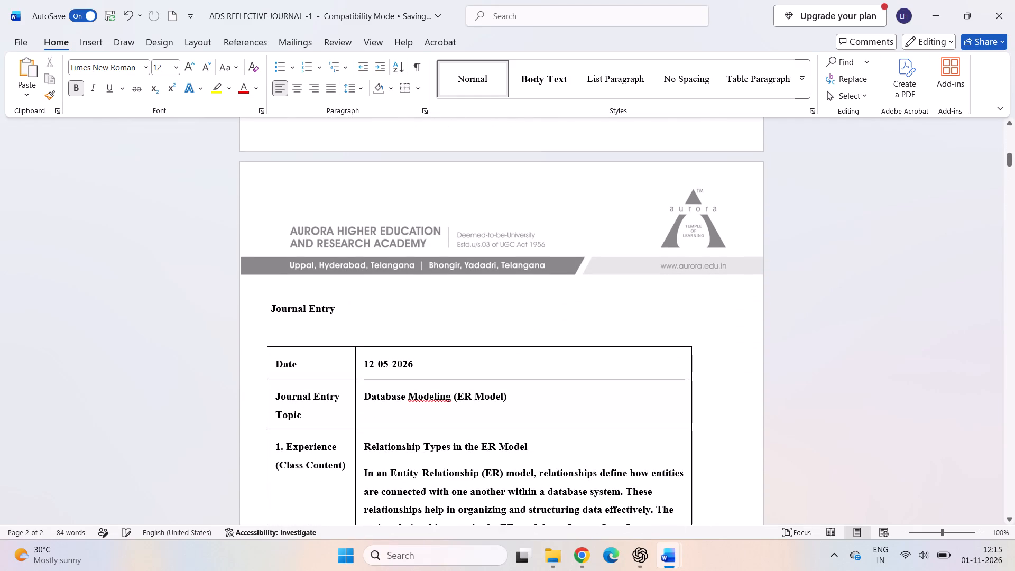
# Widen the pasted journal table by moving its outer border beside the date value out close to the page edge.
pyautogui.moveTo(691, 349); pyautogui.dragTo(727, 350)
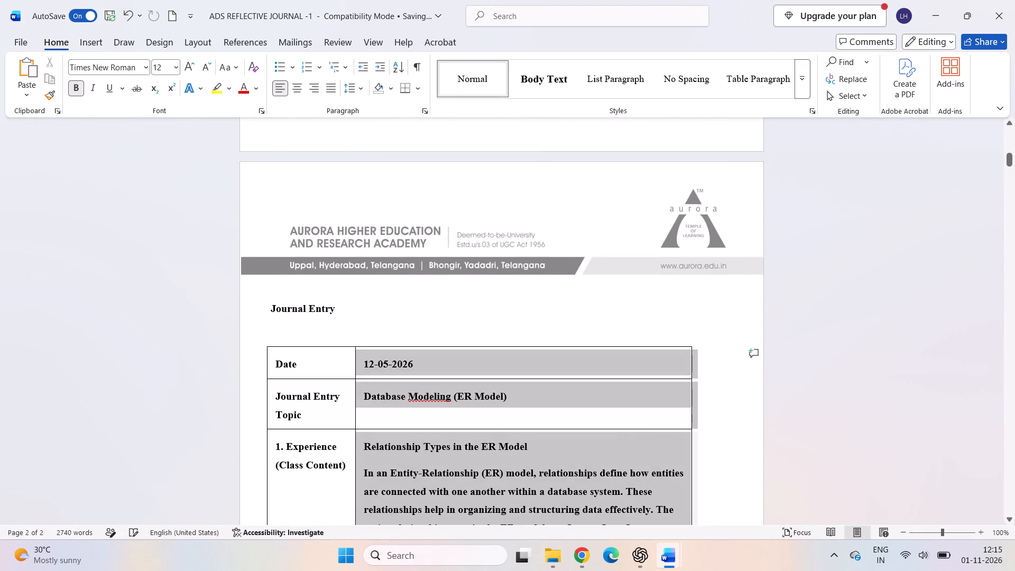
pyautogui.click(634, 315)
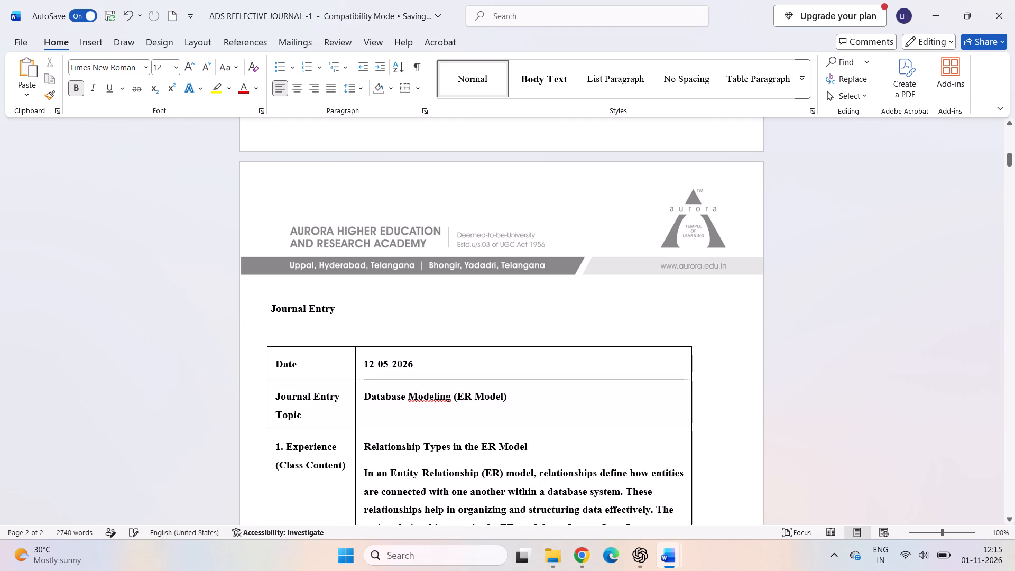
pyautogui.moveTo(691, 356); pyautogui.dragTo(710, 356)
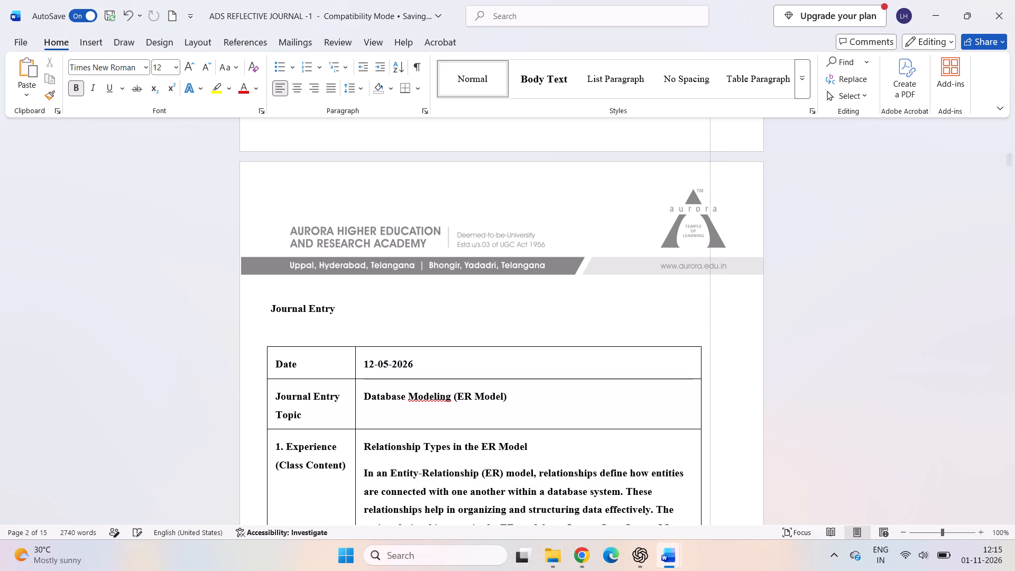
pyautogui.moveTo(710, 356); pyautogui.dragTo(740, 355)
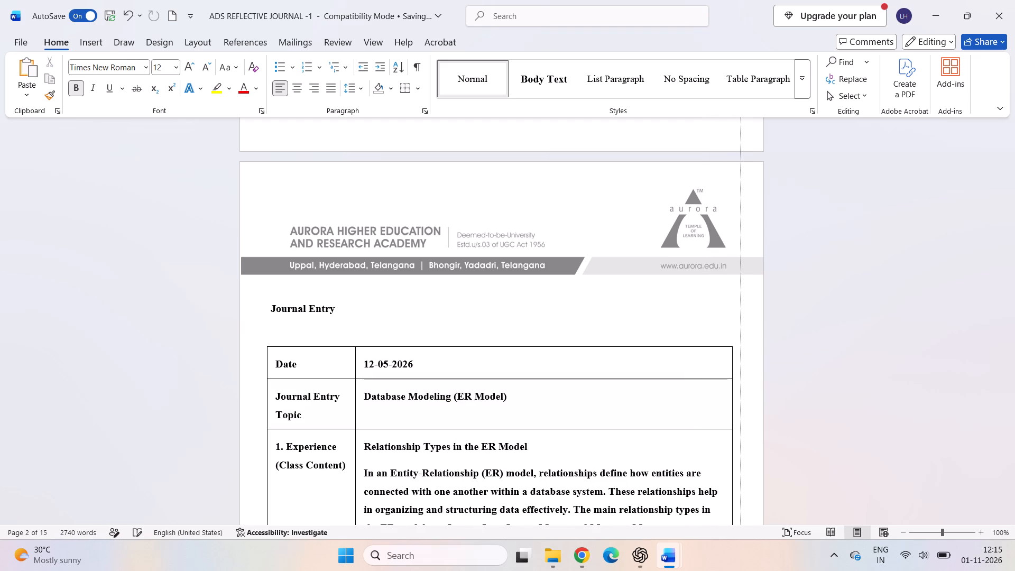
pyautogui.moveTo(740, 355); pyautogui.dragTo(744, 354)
# Compare the pasted table with the cover-page table and narrow its value column to roughly match the cover table's width.
pyautogui.scroll(-4, 603, 380)
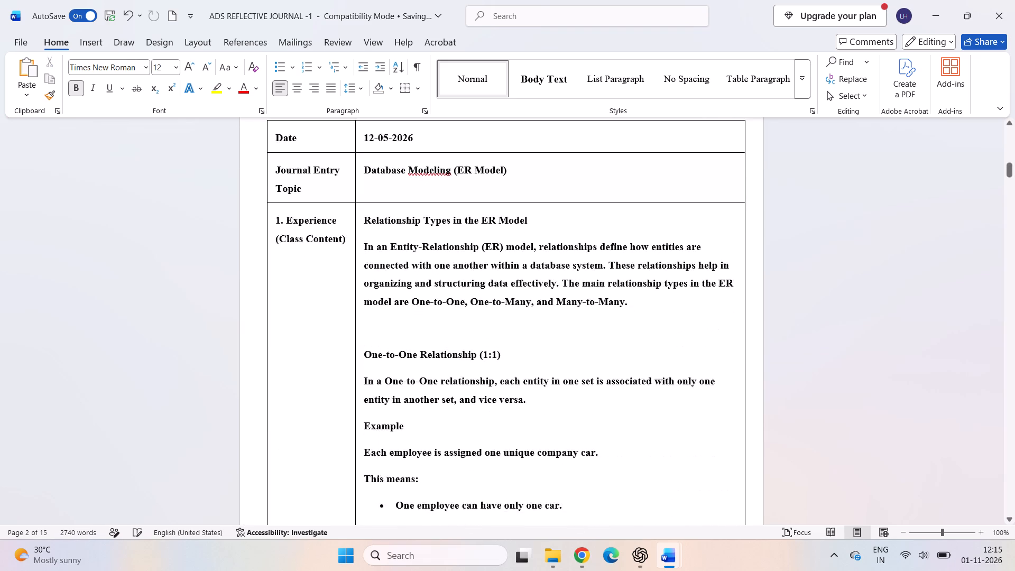
pyautogui.scroll(4, 603, 380)
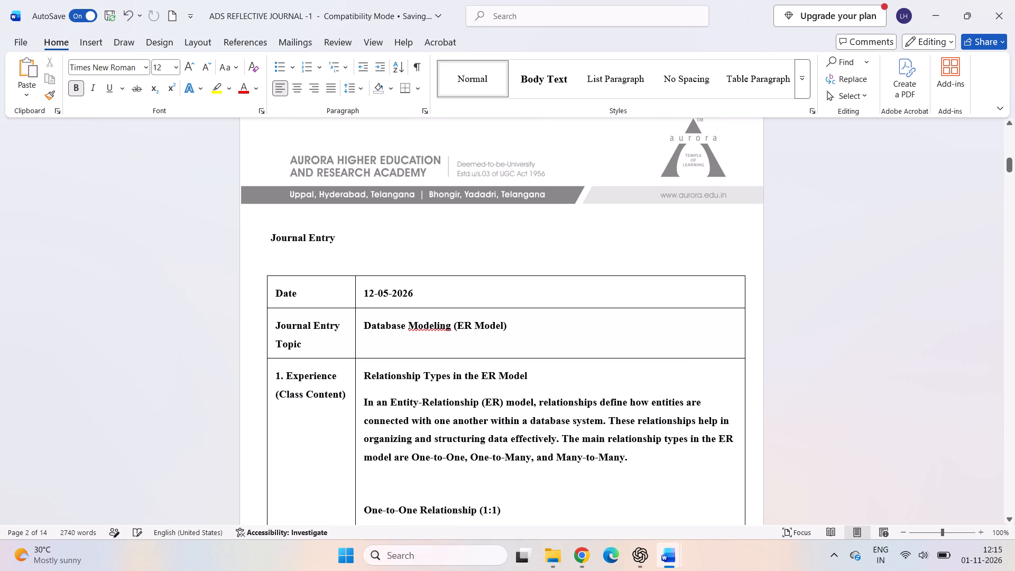
pyautogui.scroll(4, 741, 278)
pyautogui.scroll(-2, 741, 278)
pyautogui.scroll(1, 741, 278)
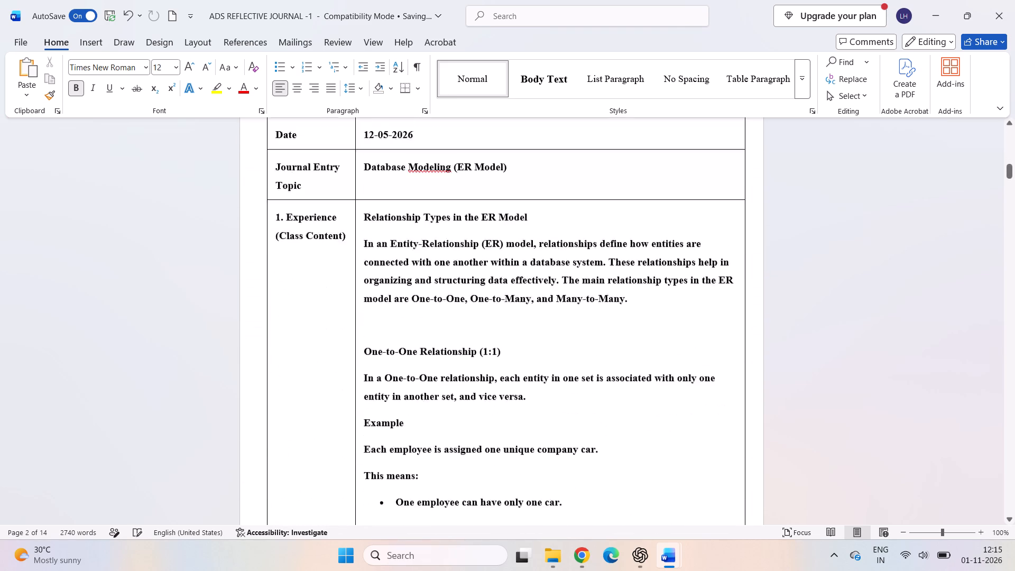
pyautogui.scroll(1, 741, 278)
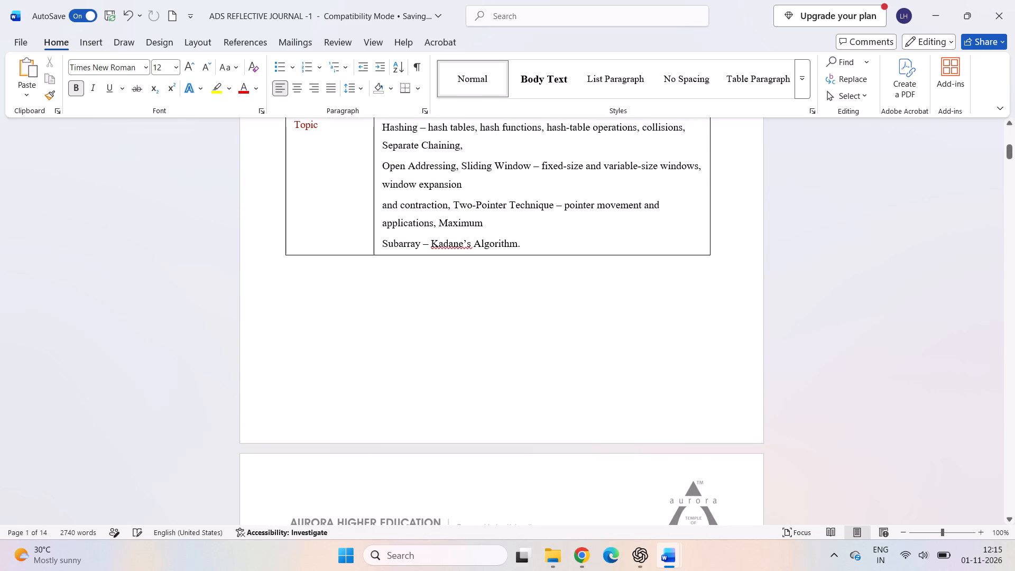
pyautogui.scroll(-4, 713, 258)
pyautogui.scroll(1, 713, 258)
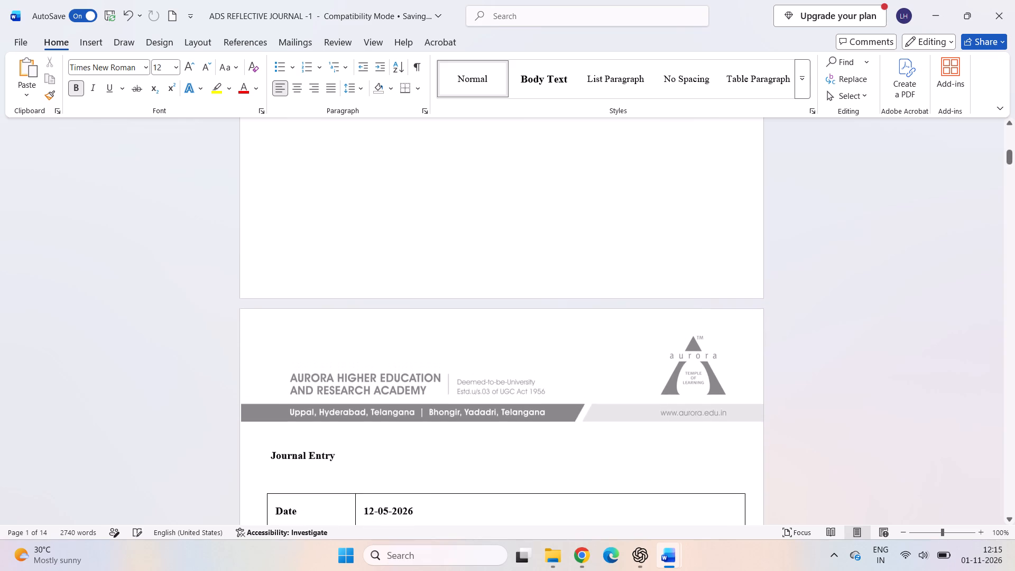
pyautogui.scroll(1, 713, 258)
pyautogui.scroll(-1, 730, 512)
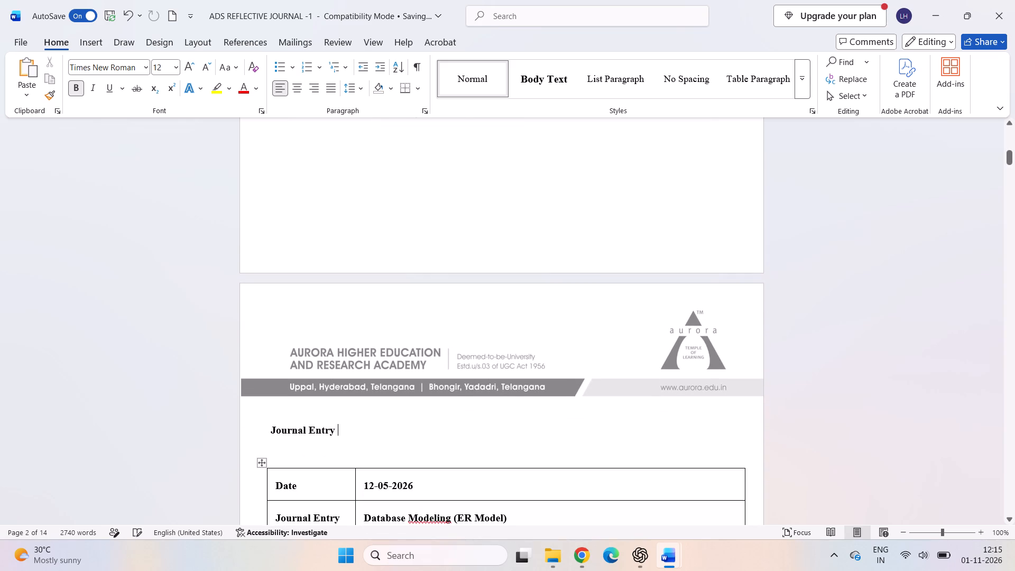
pyautogui.moveTo(745, 474); pyautogui.dragTo(751, 570)
pyautogui.scroll(1, 741, 531)
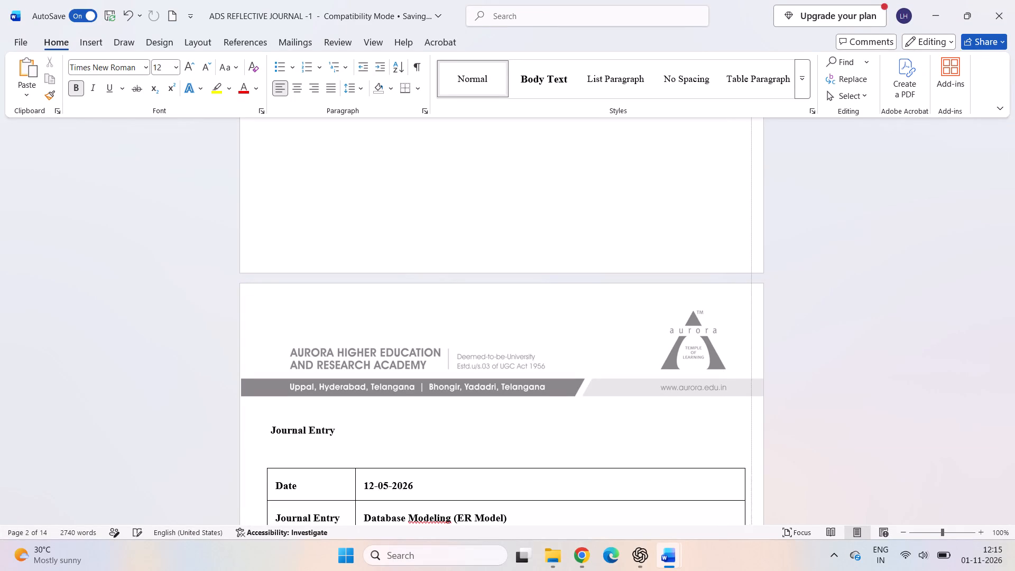
pyautogui.scroll(1, 751, 570)
pyautogui.moveTo(751, 570); pyautogui.dragTo(706, 555)
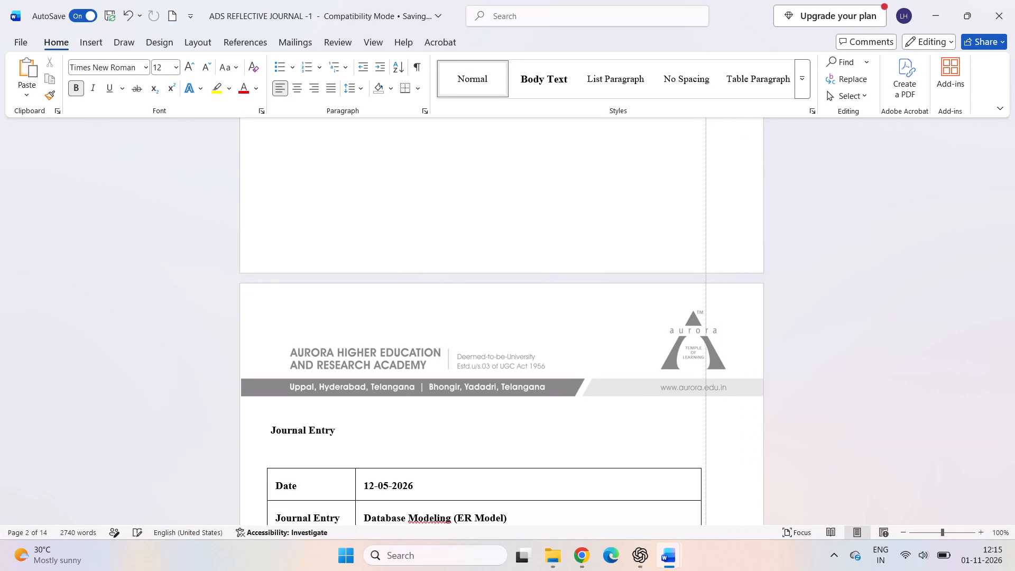
pyautogui.moveTo(706, 555); pyautogui.dragTo(707, 555)
# Move the outer border of the pasted table's label column slightly inward, toward the cover-page table's edge.
pyautogui.hscroll(1, 638, 490)
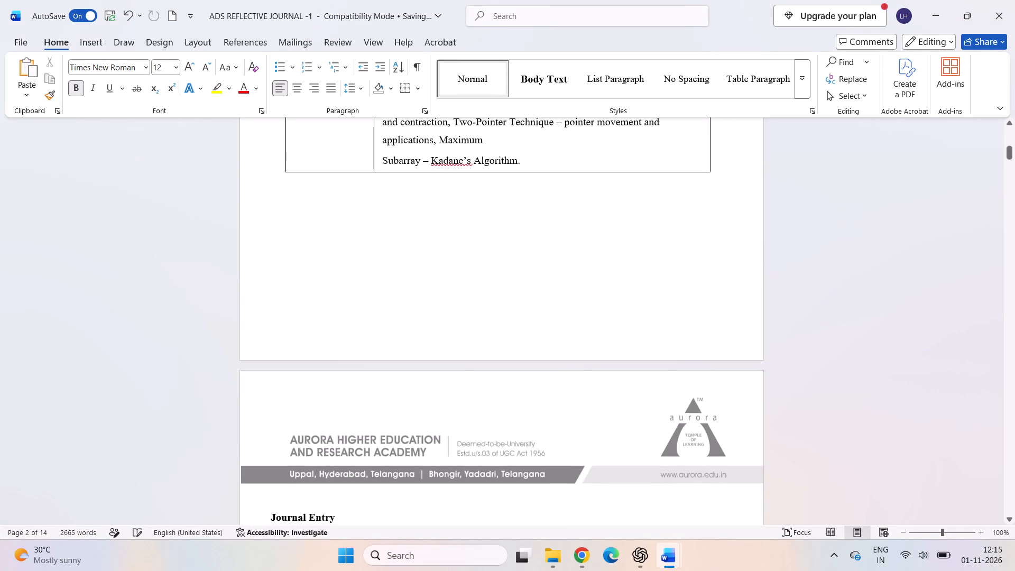
pyautogui.hscroll(1, 638, 490)
pyautogui.scroll(2, 658, 496)
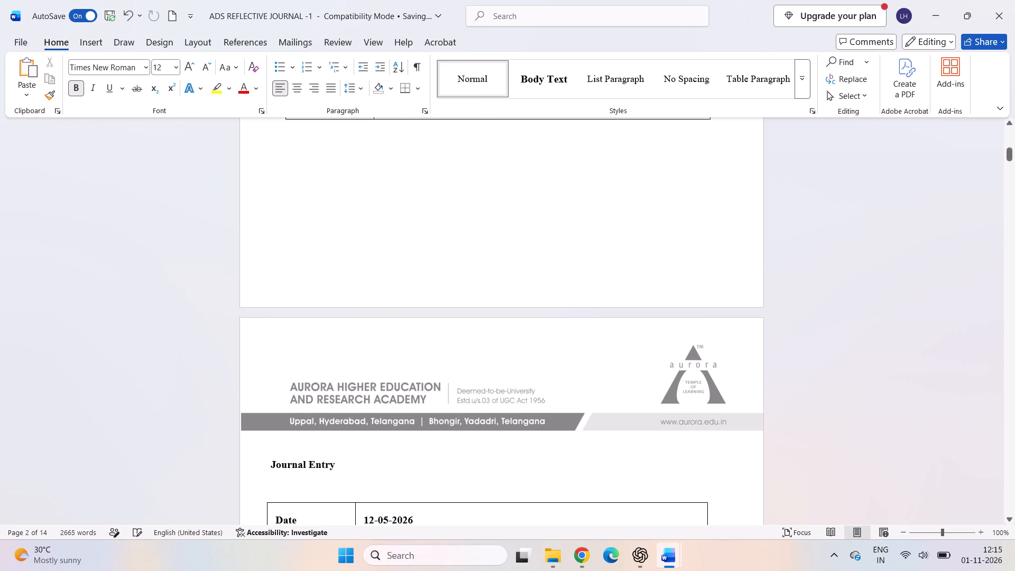
pyautogui.scroll(1, 658, 496)
pyautogui.scroll(-2, 658, 496)
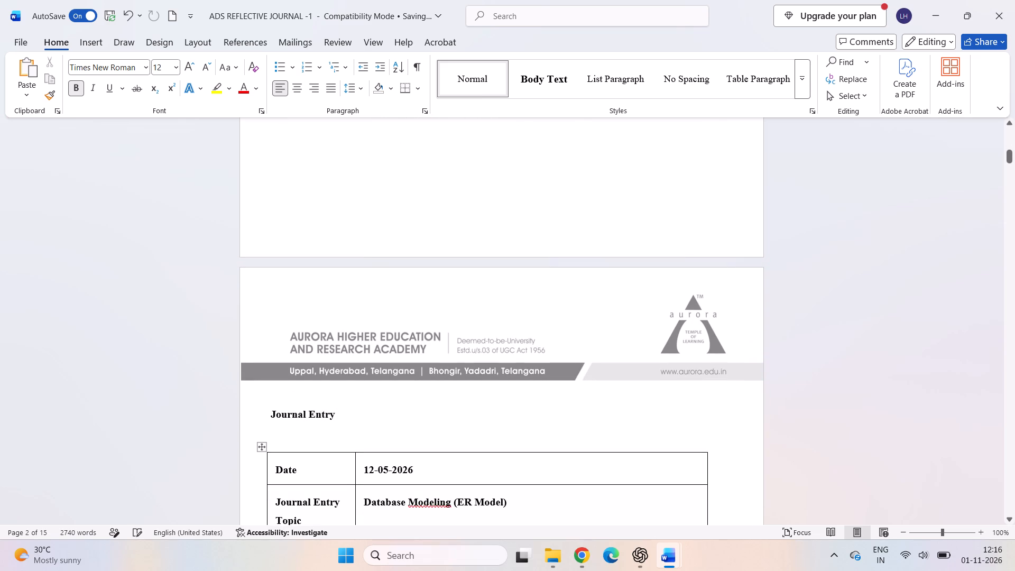
pyautogui.moveTo(267, 464); pyautogui.dragTo(274, 464)
pyautogui.hscroll(1, 274, 464)
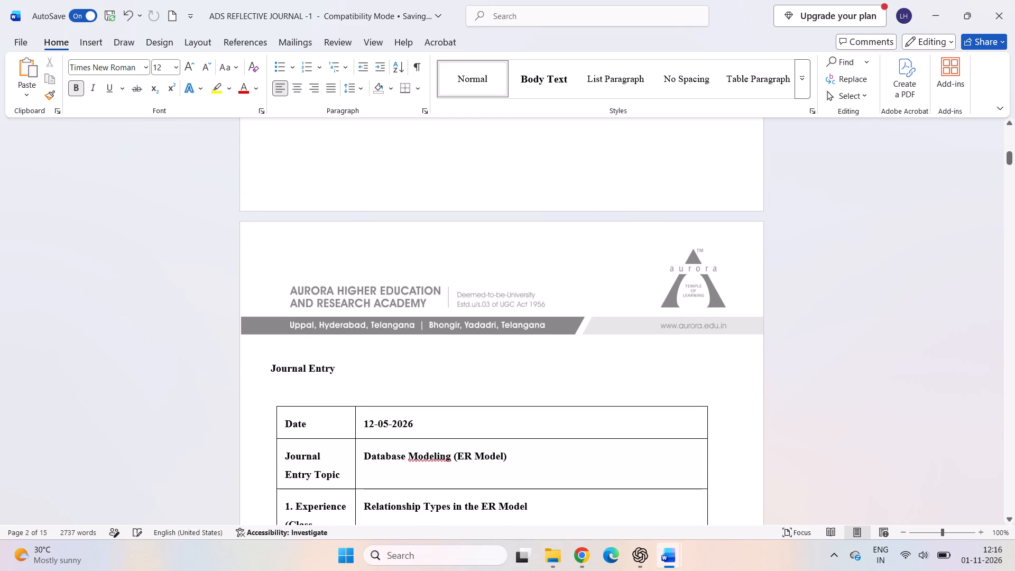
# Delete the Journal Entry heading and the blank lines above the Date row so the pasted table sits just below the cover-page table.
pyautogui.scroll(-2, 274, 464)
pyautogui.scroll(1, 274, 464)
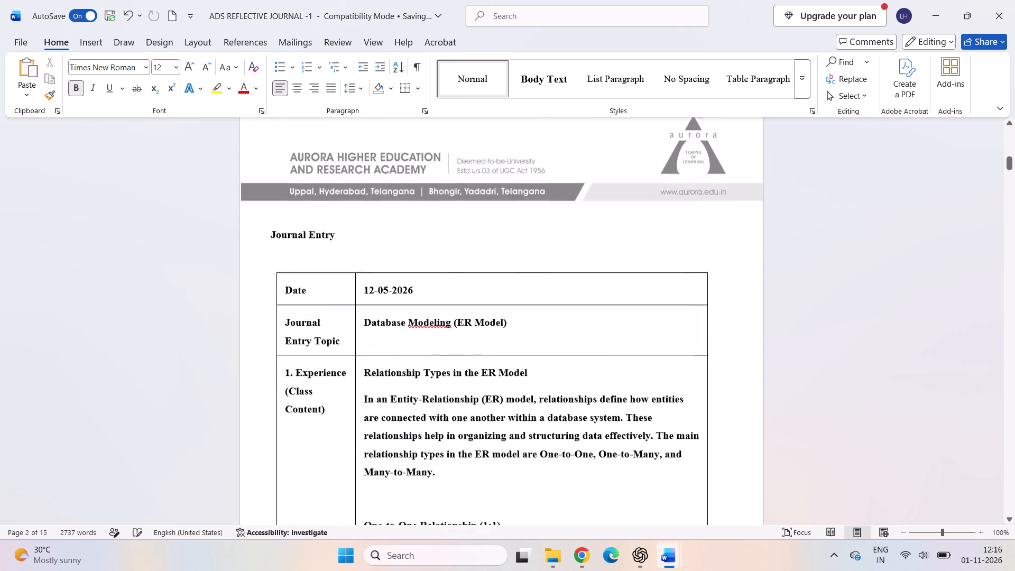
pyautogui.hscroll(1, 274, 464)
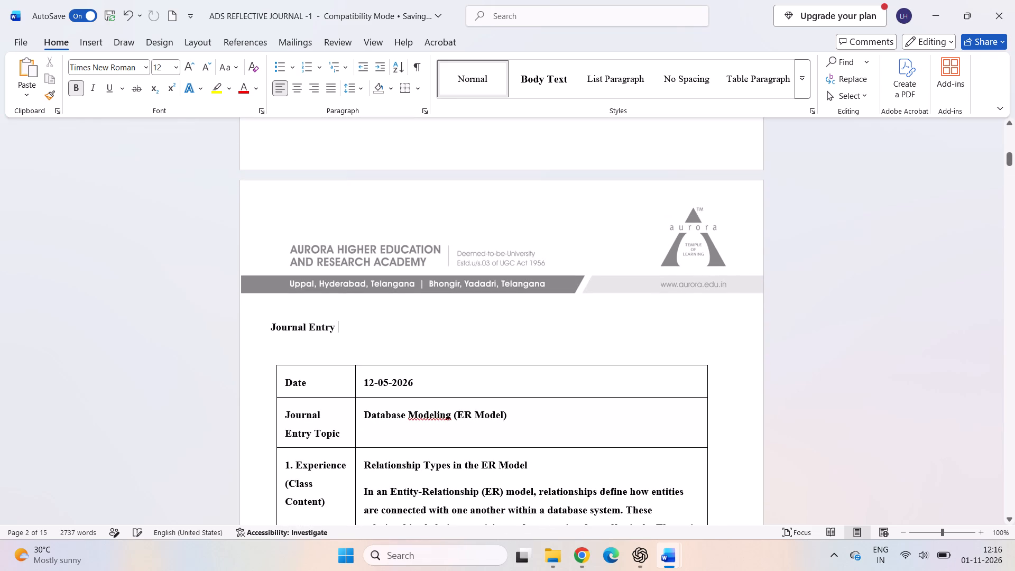
pyautogui.moveTo(341, 334); pyautogui.dragTo(236, 333)
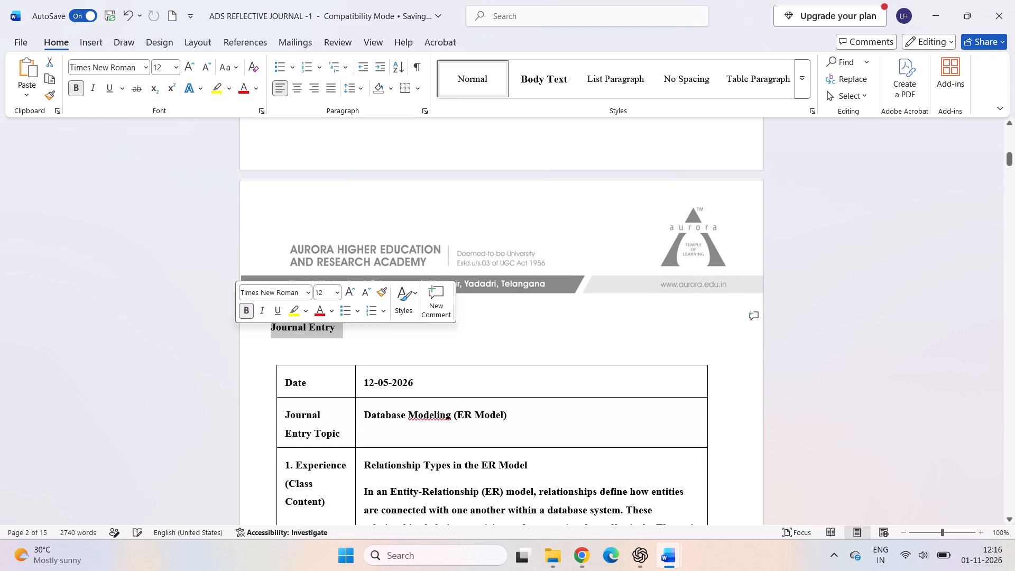
pyautogui.press('BackSpace')
pyautogui.press('BackSpace')
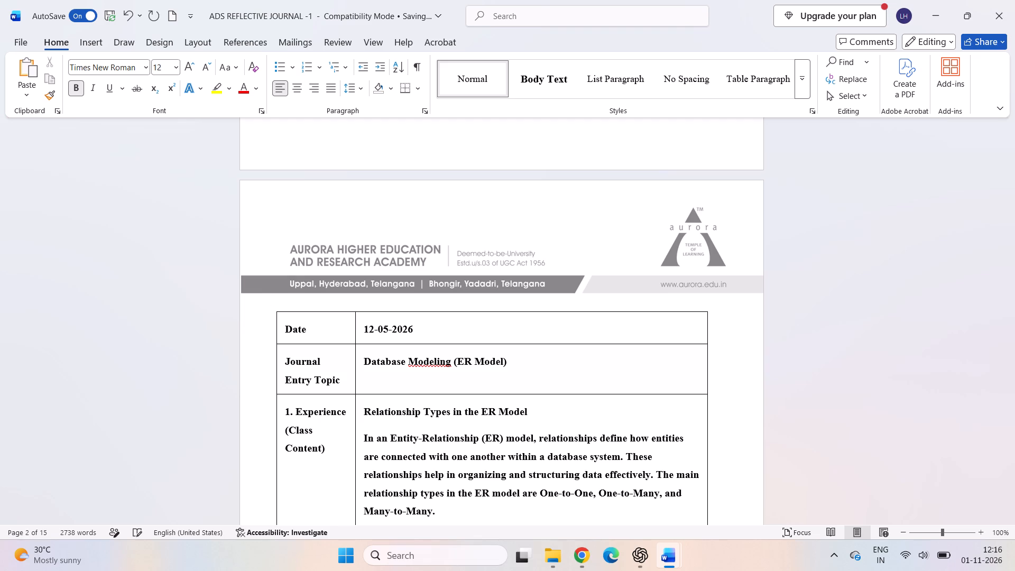
pyautogui.press('BackSpace')
pyautogui.press('BackSpace')
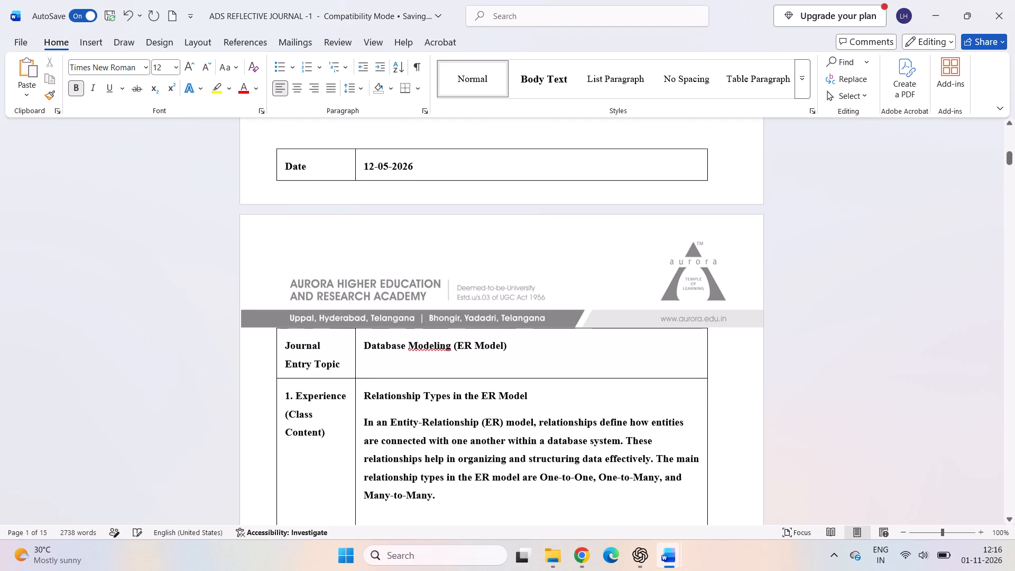
pyautogui.scroll(1, 236, 333)
pyautogui.press('BackSpace')
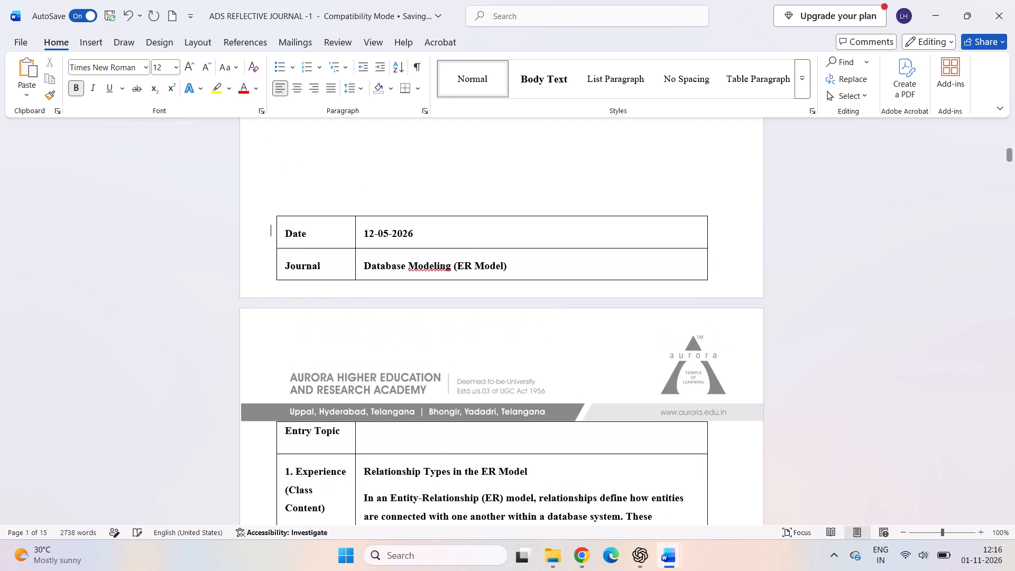
pyautogui.press('BackSpace')
pyautogui.press('BackSpace')
pyautogui.press('BackSpace')
pyautogui.press('BackSpace')
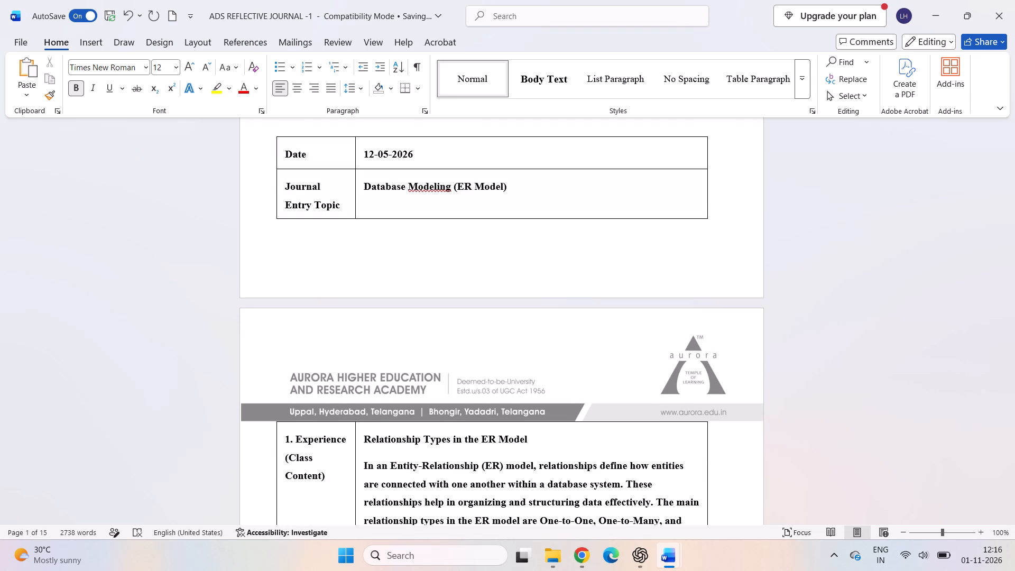
# Fine-tune the outer border of the pasted table's value column to line up with the edge of the cover-page table.
pyautogui.scroll(3, 433, 458)
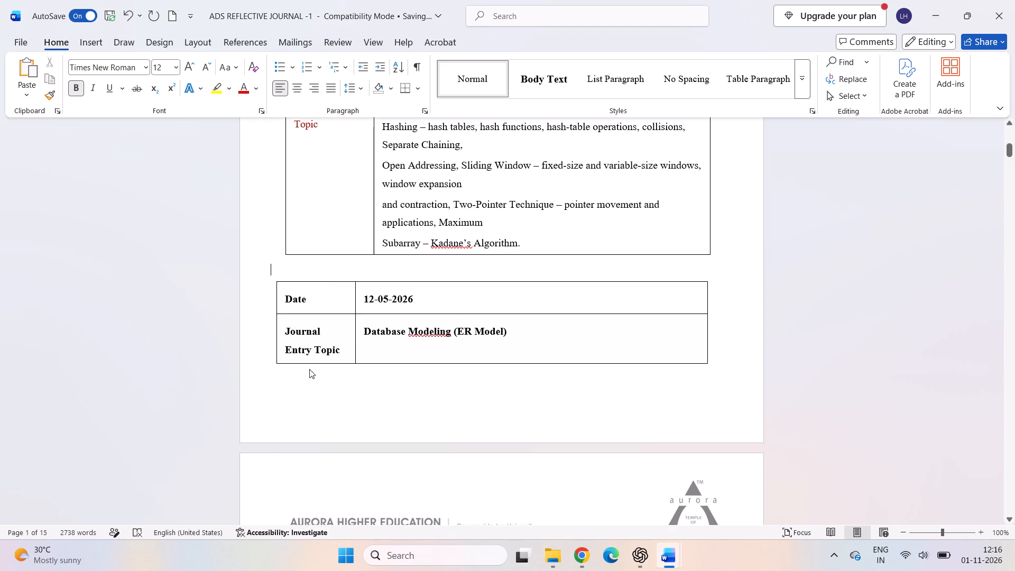
pyautogui.scroll(-1, 292, 389)
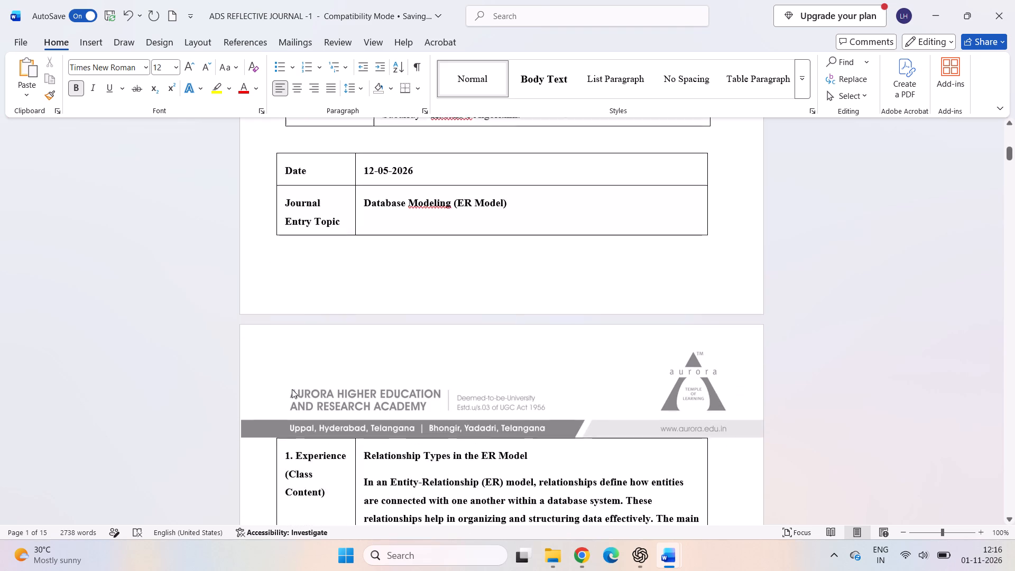
pyautogui.scroll(-1, 292, 389)
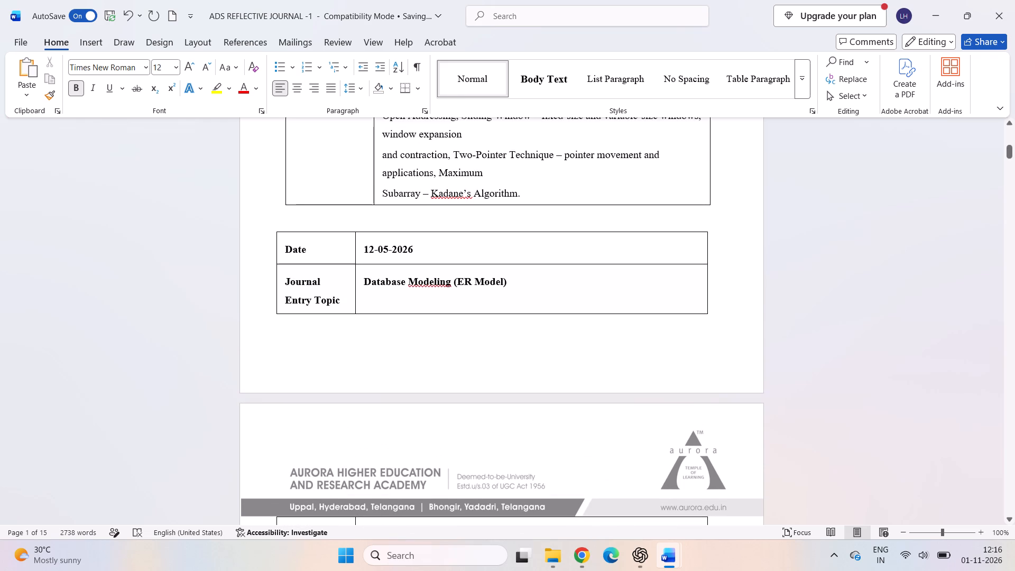
pyautogui.click(707, 253)
pyautogui.moveTo(707, 242); pyautogui.dragTo(712, 242)
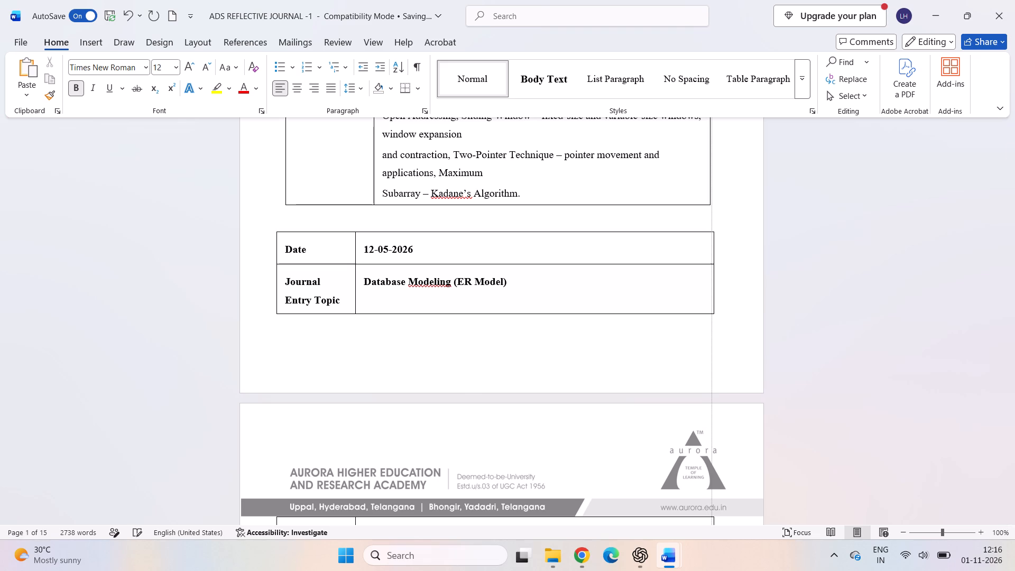
pyautogui.moveTo(712, 242); pyautogui.dragTo(709, 243)
pyautogui.moveTo(709, 243); pyautogui.dragTo(711, 244)
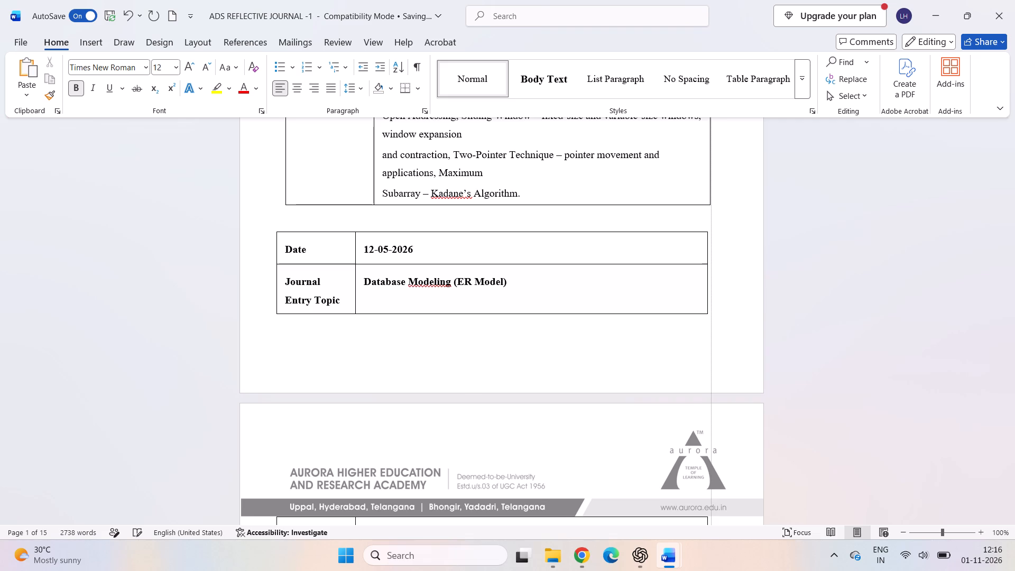
pyautogui.moveTo(711, 244); pyautogui.dragTo(711, 242)
pyautogui.moveTo(711, 242); pyautogui.dragTo(713, 242)
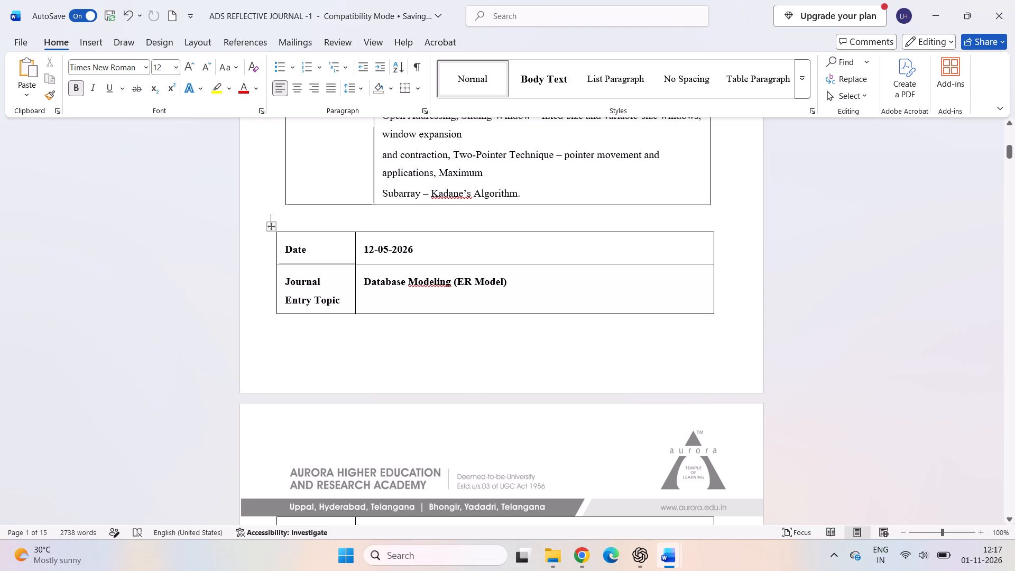
# Move the outer border of the pasted table's label column inward to roughly line up with the cover-page table.
pyautogui.click(278, 280)
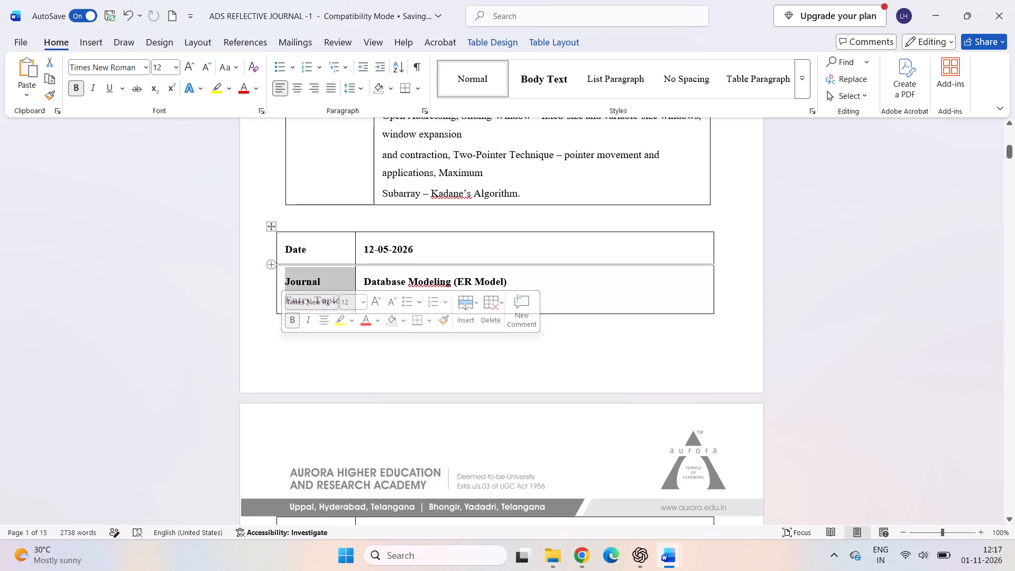
pyautogui.click(289, 241)
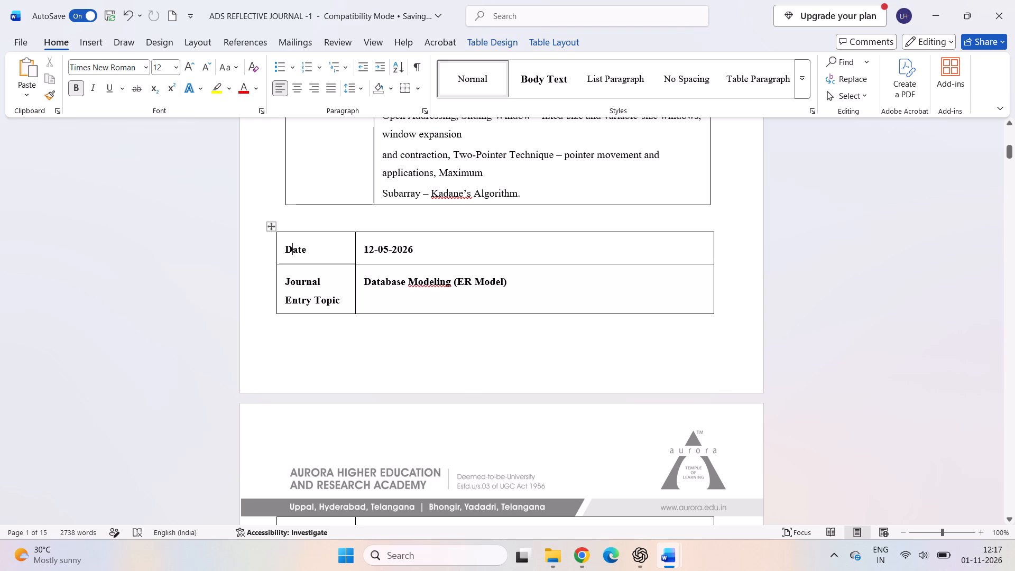
pyautogui.moveTo(276, 291); pyautogui.dragTo(283, 291)
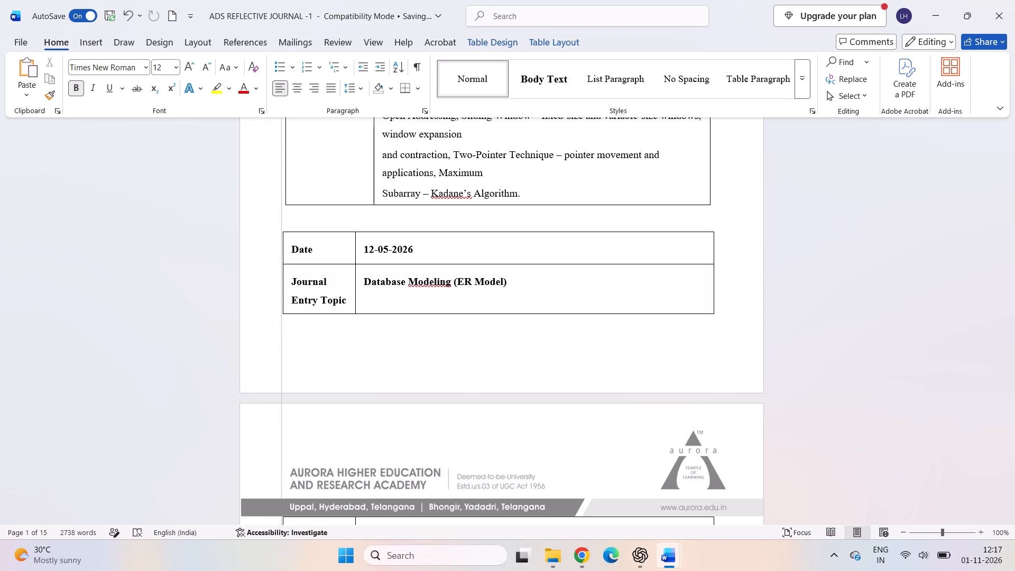
pyautogui.moveTo(283, 291); pyautogui.dragTo(285, 292)
pyautogui.moveTo(285, 292); pyautogui.dragTo(284, 292)
pyautogui.moveTo(284, 292); pyautogui.dragTo(284, 291)
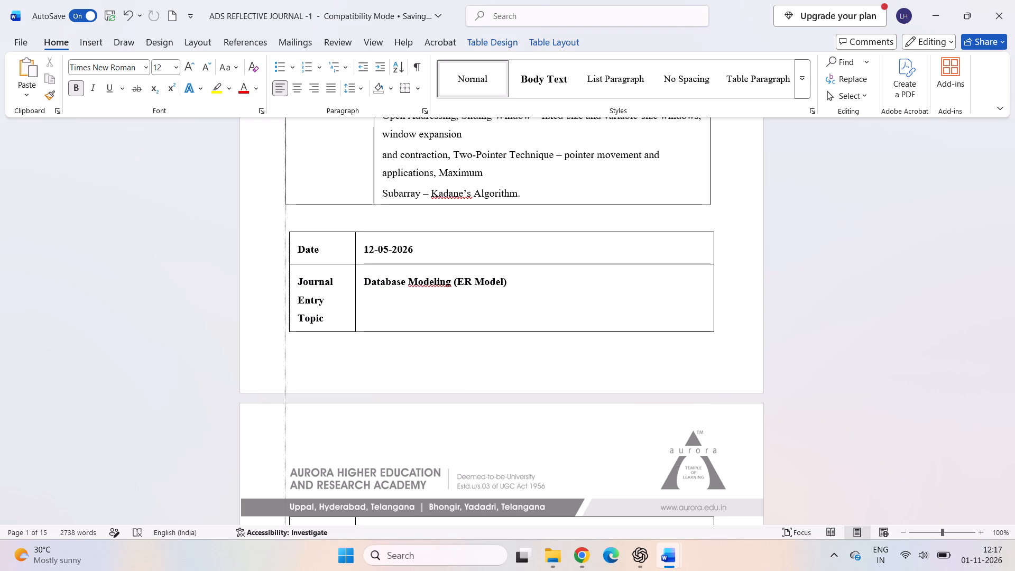
pyautogui.moveTo(284, 291); pyautogui.dragTo(288, 291)
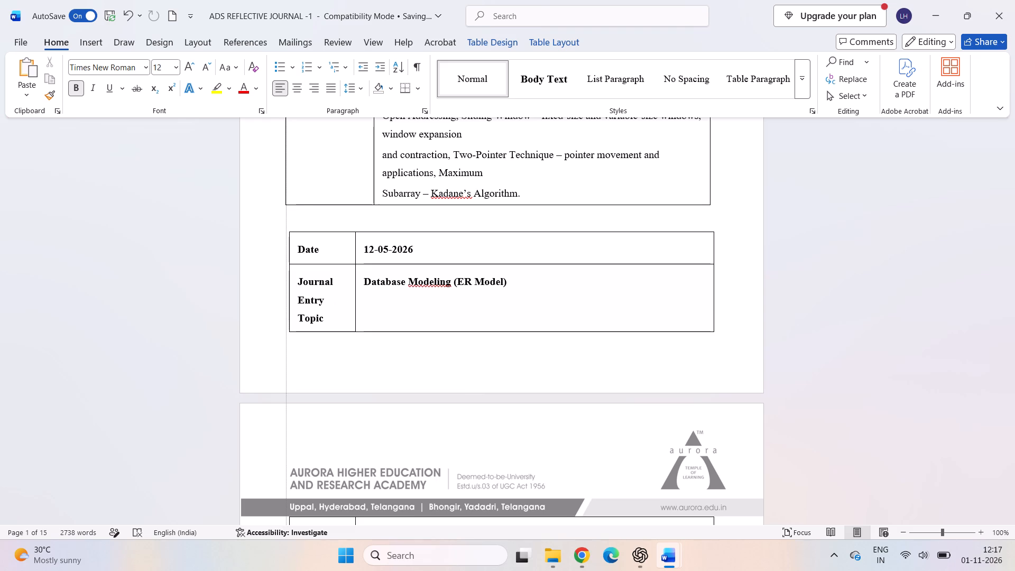
pyautogui.moveTo(288, 291); pyautogui.dragTo(285, 289)
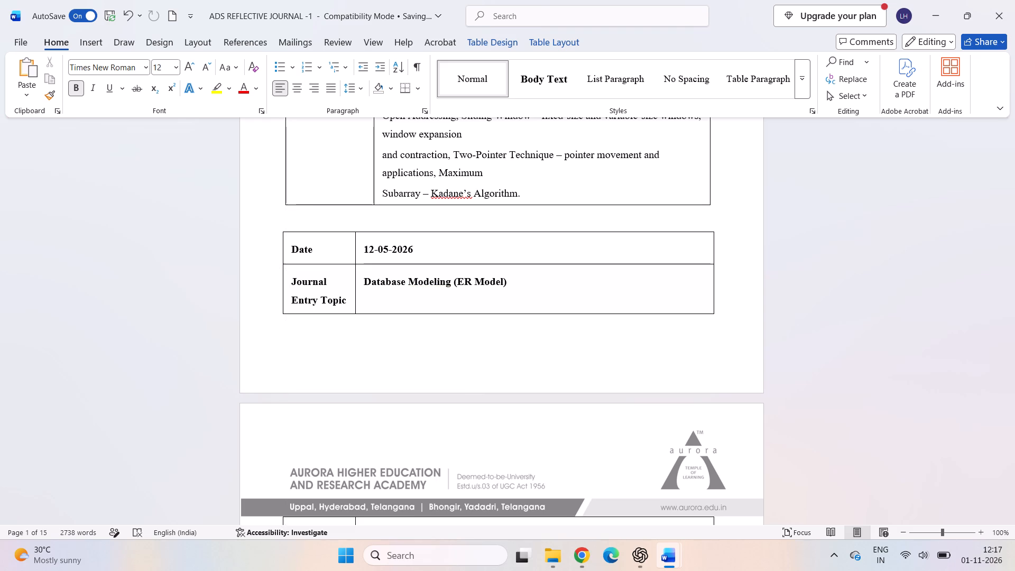
# Insert five blank lines between the cover-page table and the pasted table to push the pasted table onto the next page.
pyautogui.scroll(1, 471, 366)
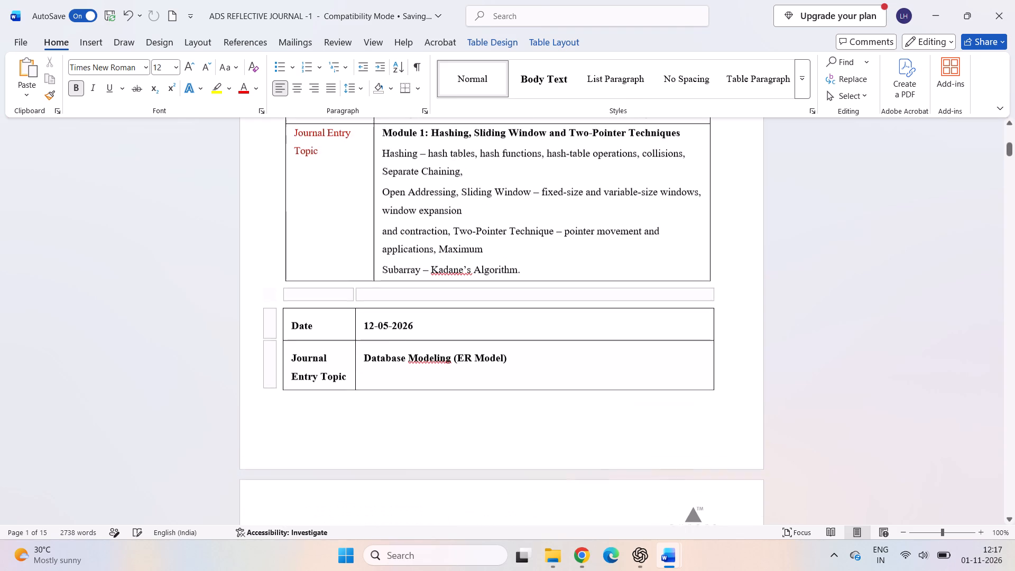
pyautogui.scroll(2, 471, 366)
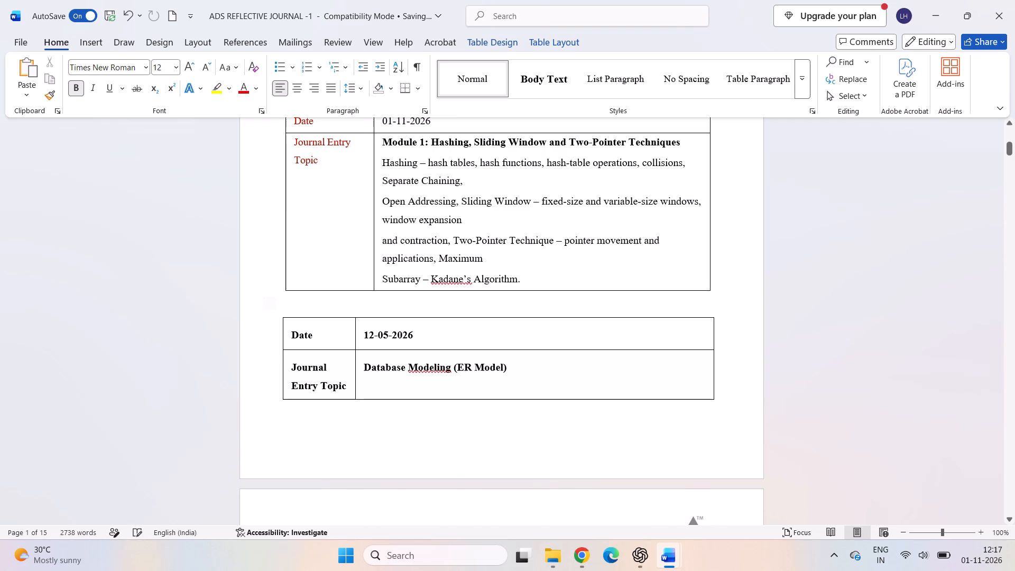
pyautogui.click(283, 315)
pyautogui.press('Return')
pyautogui.press('Return')
pyautogui.press('Return')
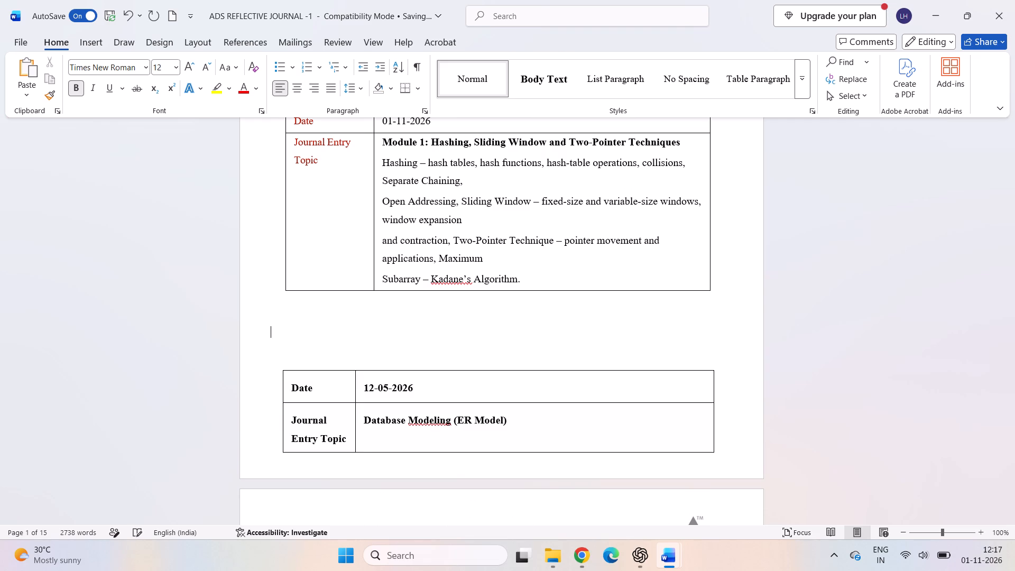
pyautogui.press('Return')
pyautogui.press('Return')
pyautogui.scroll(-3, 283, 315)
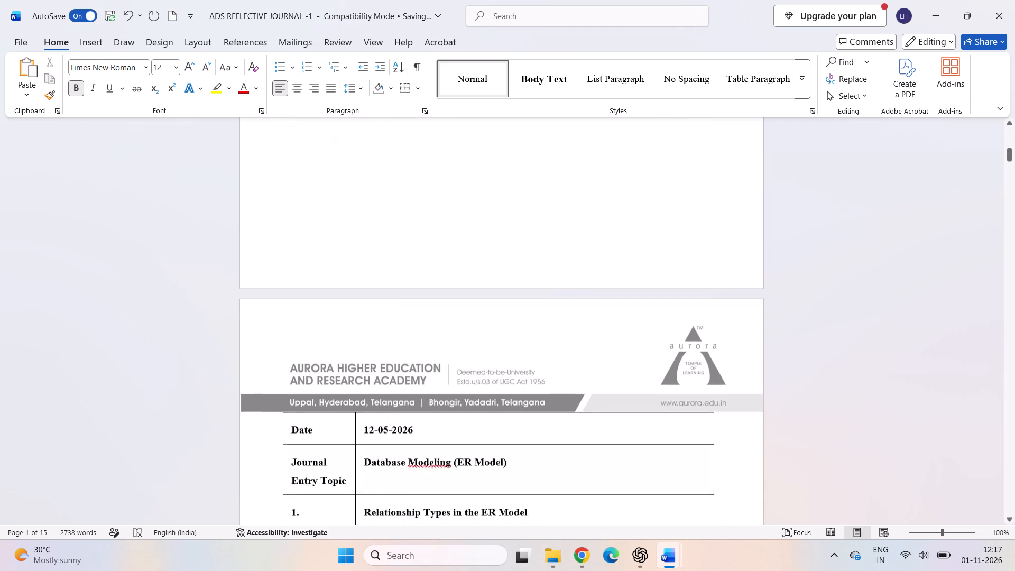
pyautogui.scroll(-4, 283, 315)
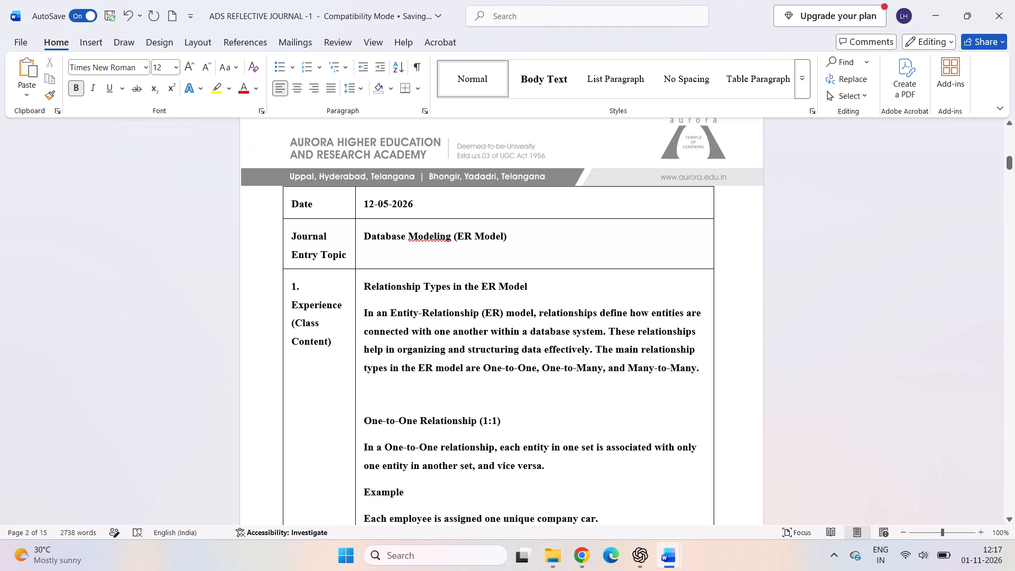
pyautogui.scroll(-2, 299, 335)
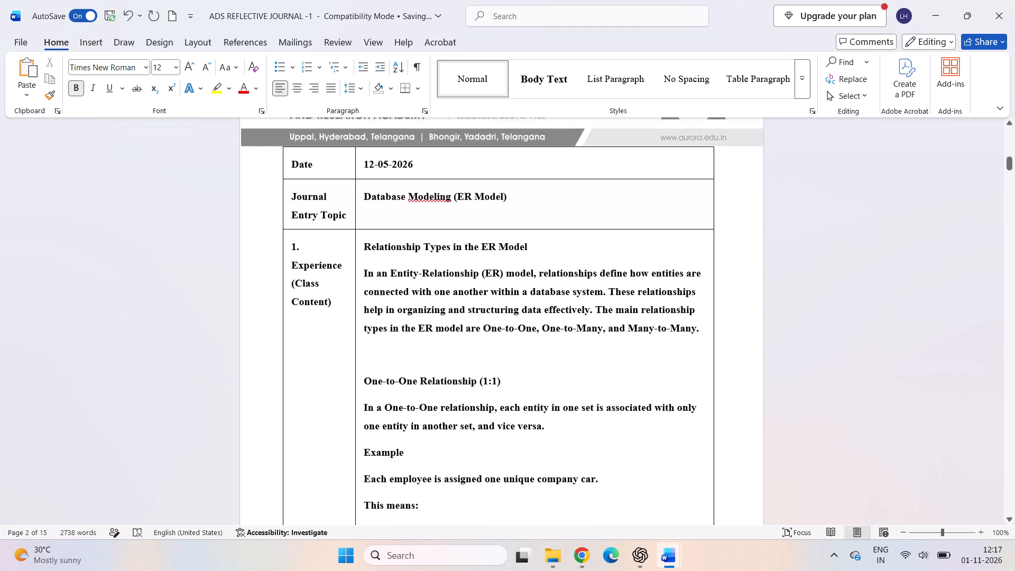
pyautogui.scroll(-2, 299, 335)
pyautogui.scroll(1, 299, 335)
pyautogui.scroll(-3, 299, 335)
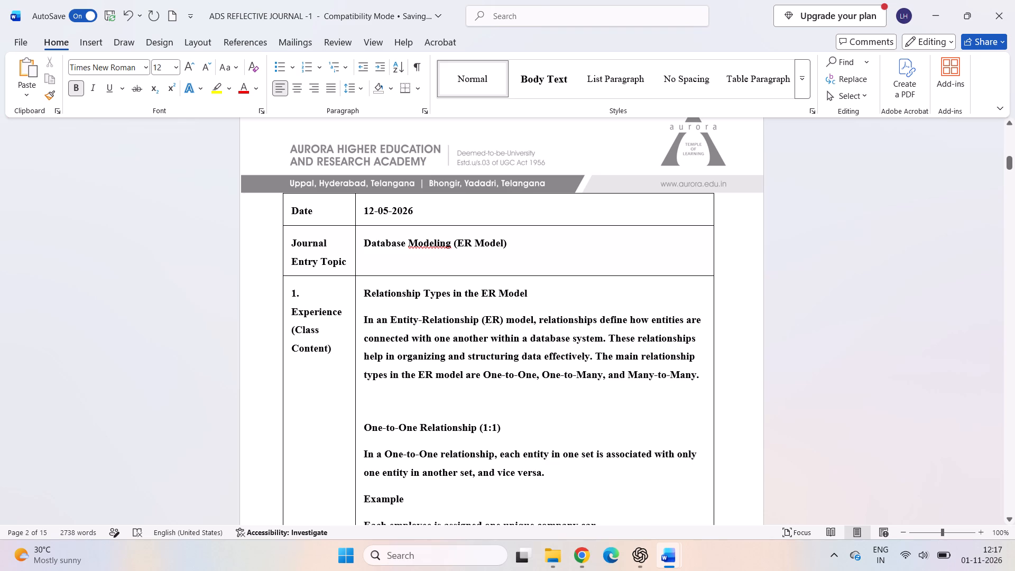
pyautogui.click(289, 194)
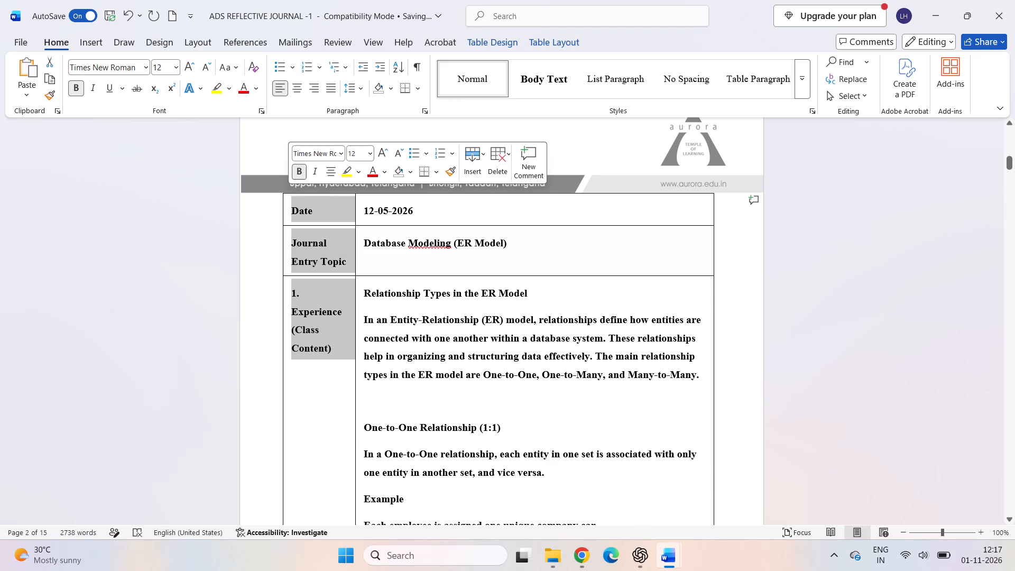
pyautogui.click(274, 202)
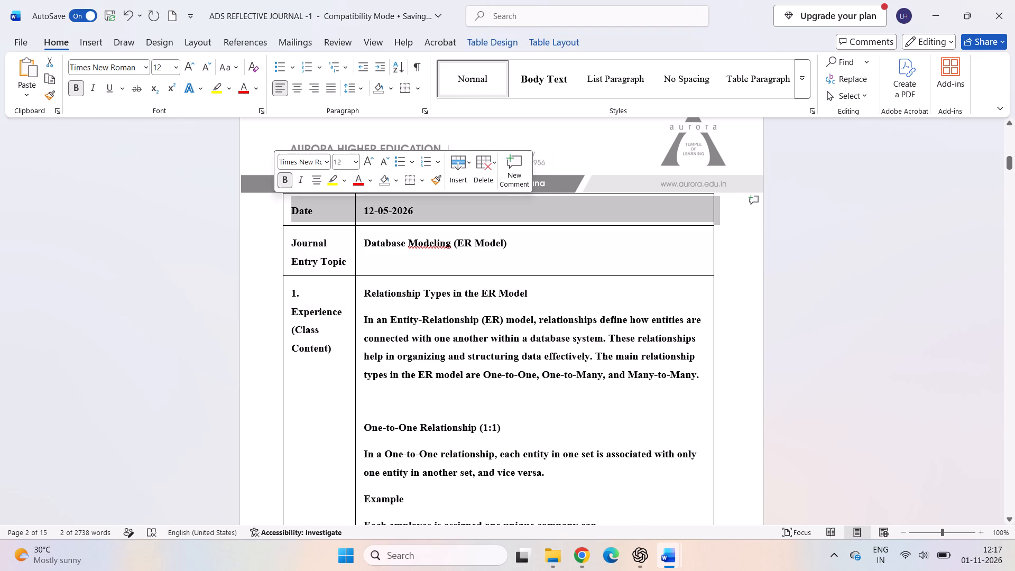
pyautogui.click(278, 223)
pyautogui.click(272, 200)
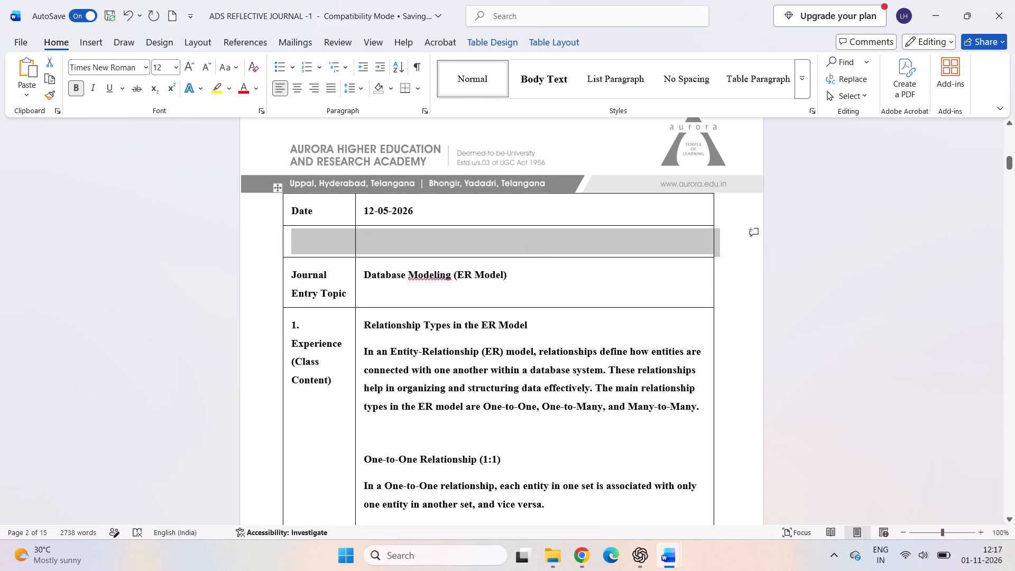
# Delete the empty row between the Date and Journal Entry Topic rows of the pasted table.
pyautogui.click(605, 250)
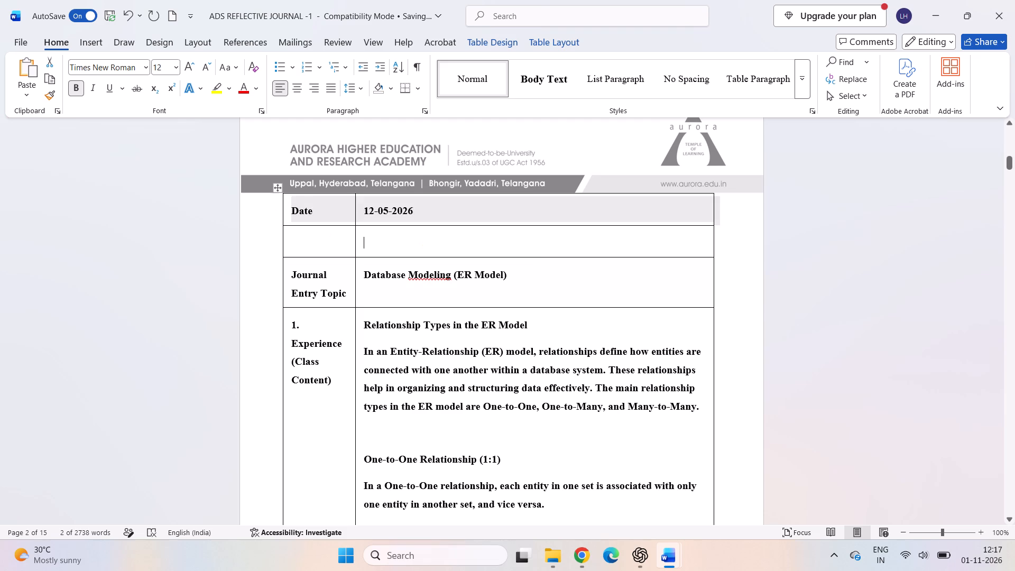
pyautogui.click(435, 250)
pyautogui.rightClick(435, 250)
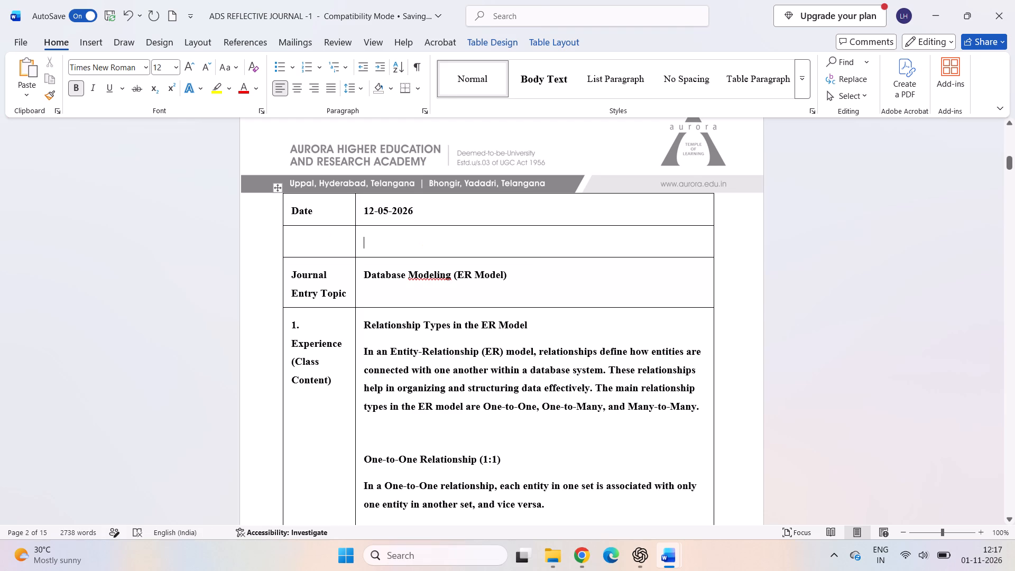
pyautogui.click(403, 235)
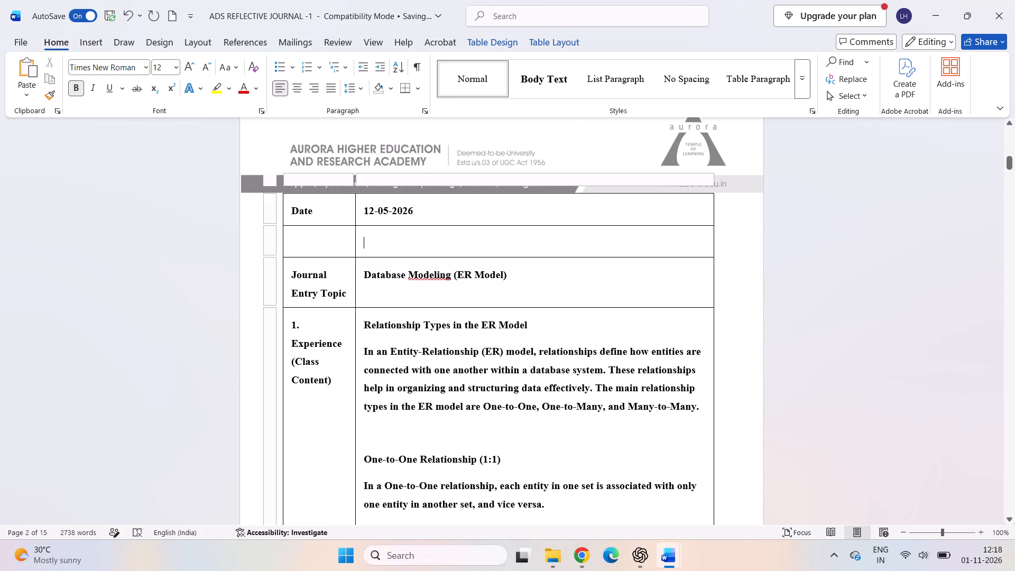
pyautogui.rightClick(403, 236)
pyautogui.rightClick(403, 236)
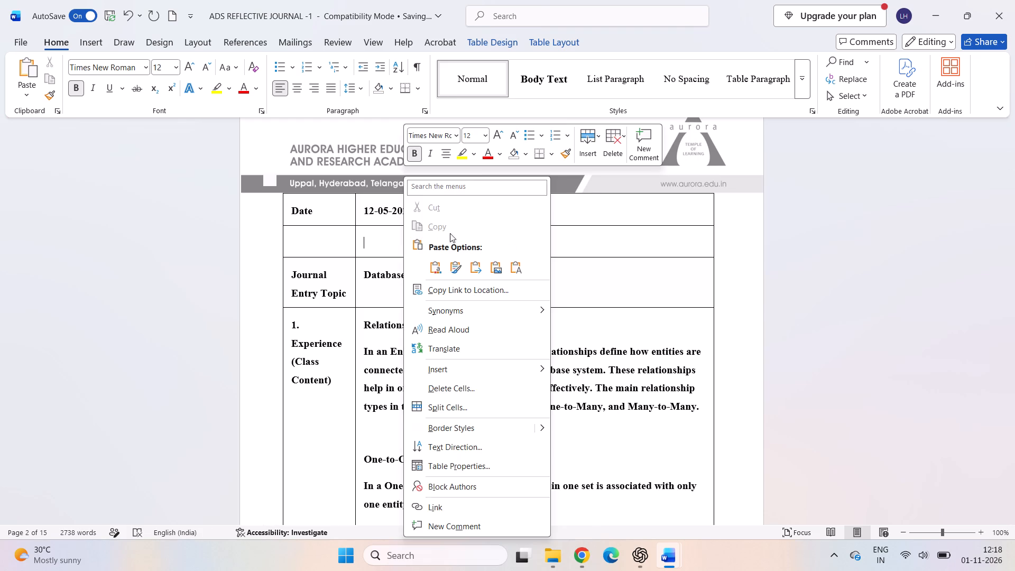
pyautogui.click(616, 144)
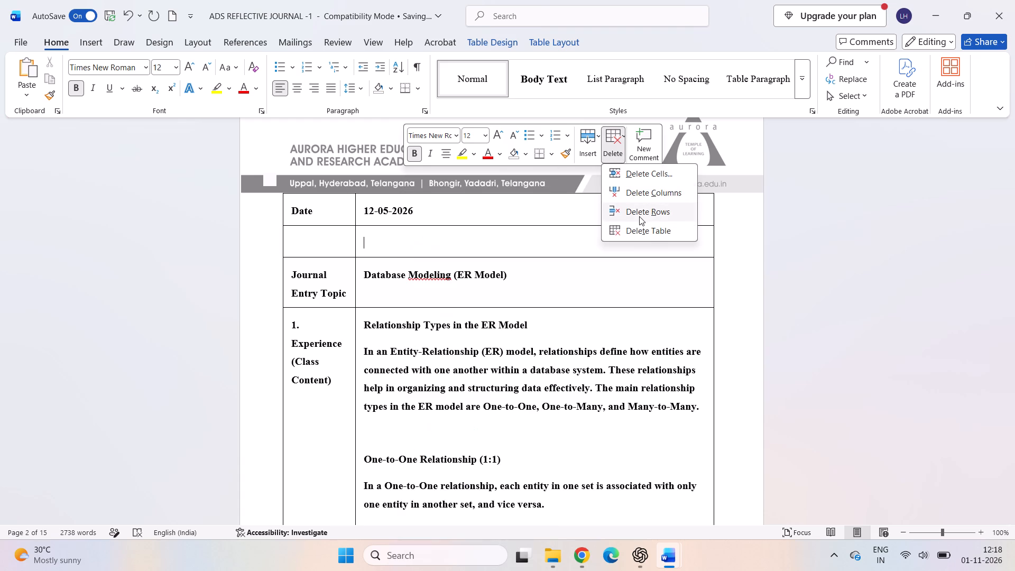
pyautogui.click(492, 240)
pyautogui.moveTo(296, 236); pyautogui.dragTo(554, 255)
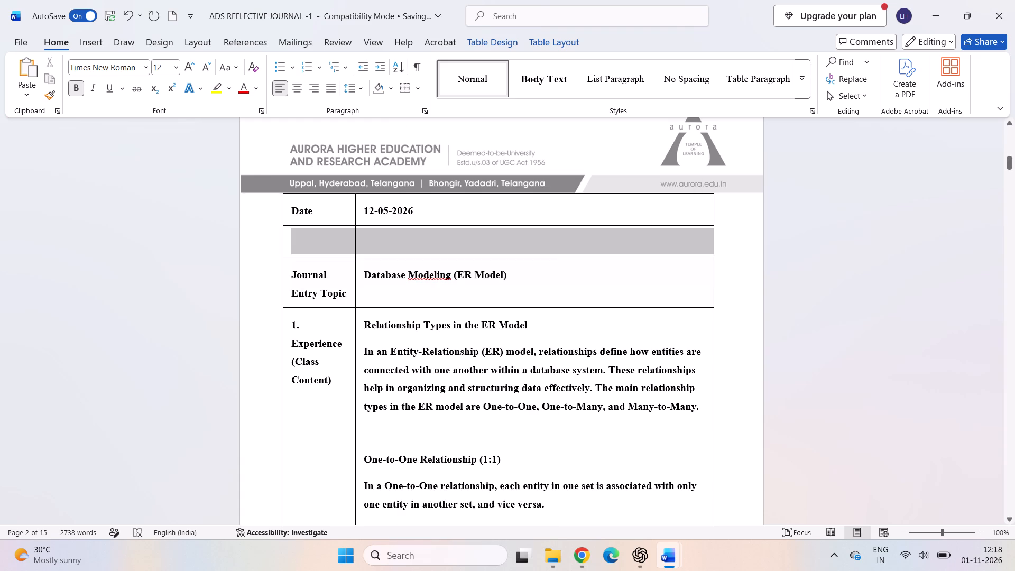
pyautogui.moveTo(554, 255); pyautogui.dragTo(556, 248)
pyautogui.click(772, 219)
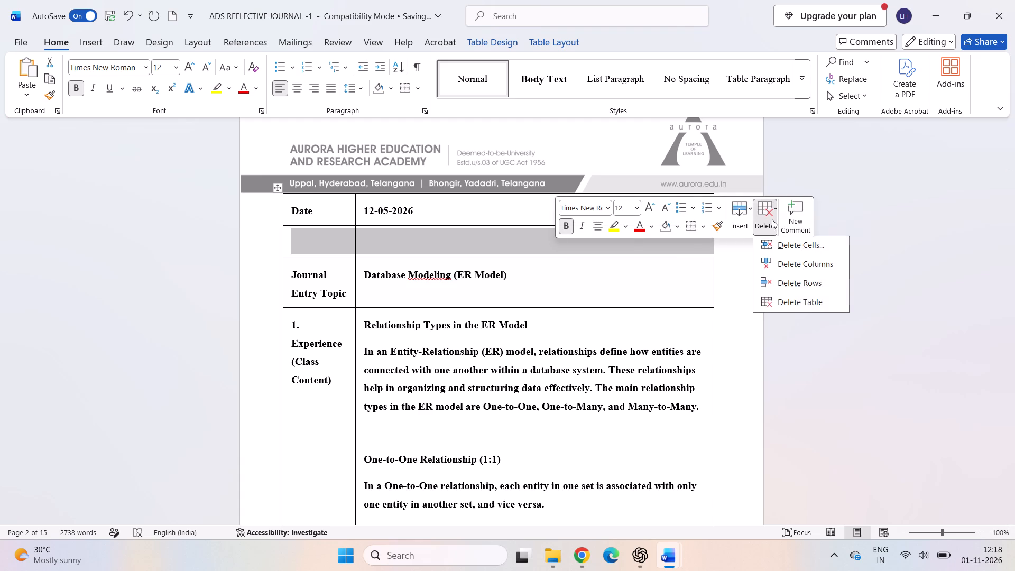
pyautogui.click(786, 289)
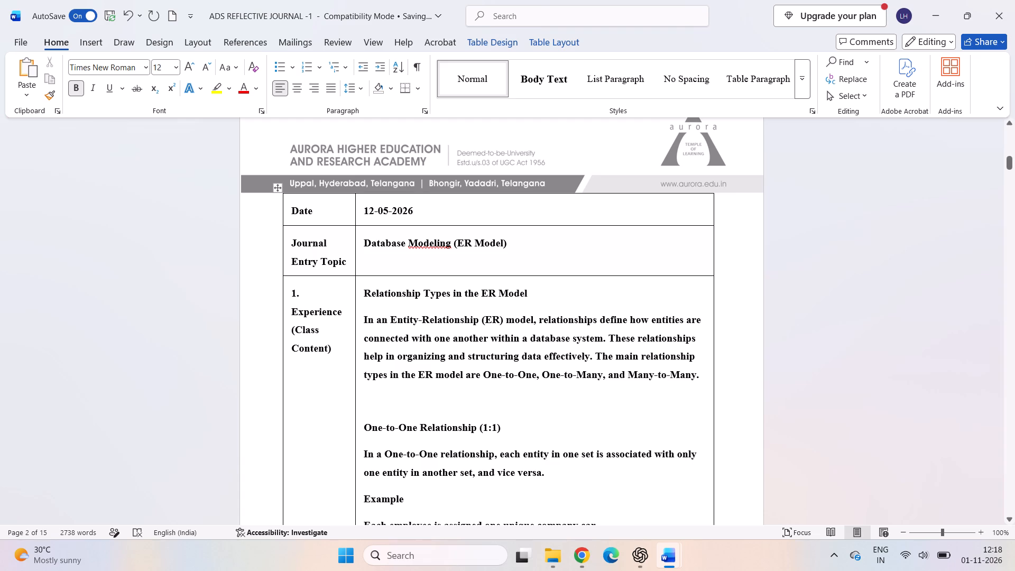
# Delete the Date row, 12-05-2026, from the pasted table.
pyautogui.click(275, 205)
pyautogui.click(260, 326)
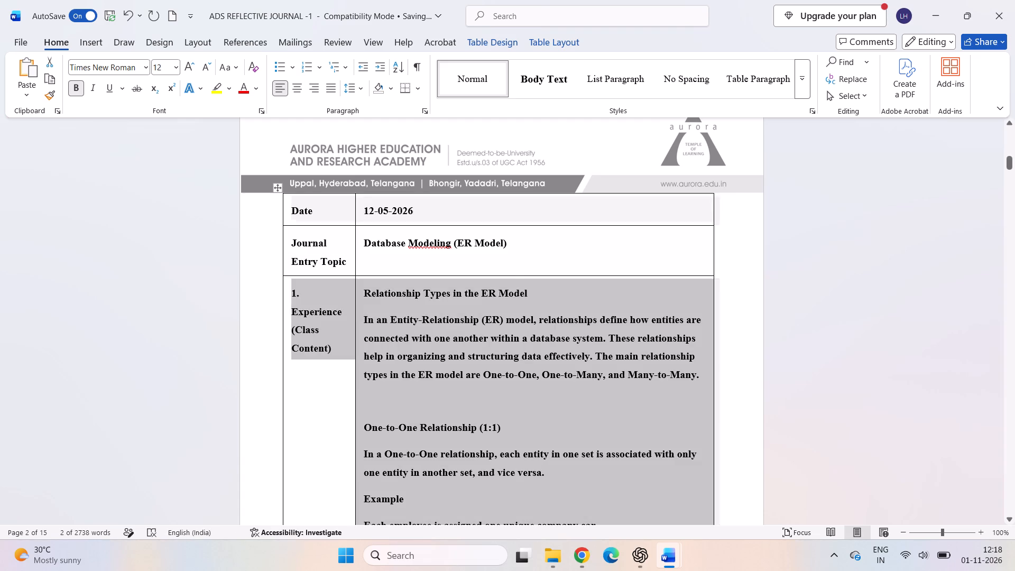
pyautogui.click(275, 219)
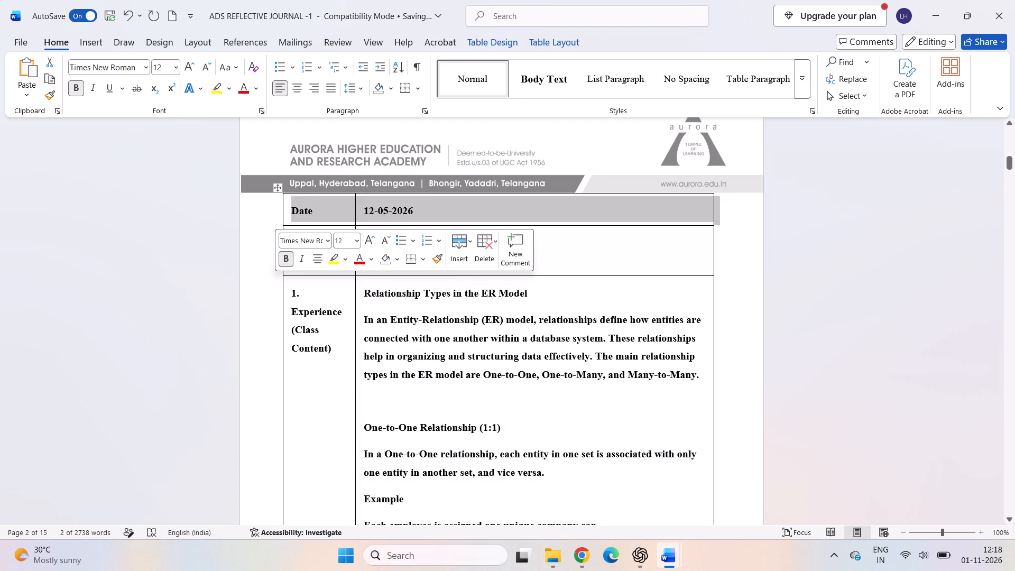
pyautogui.press('BackSpace')
pyautogui.press('BackSpace')
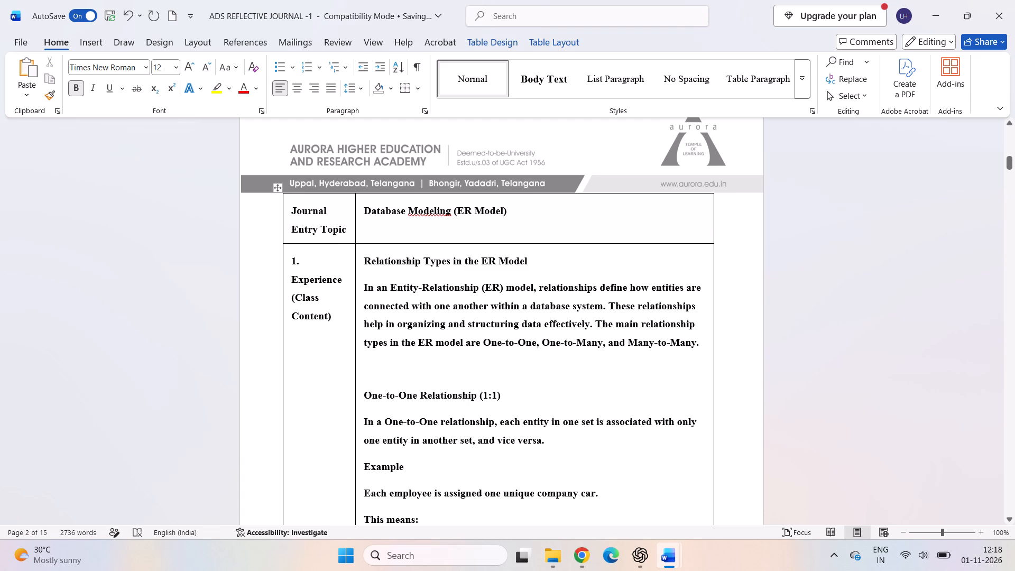
# Delete the entire Journal Entry Topic row, Database Modeling (ER Model), from the pasted table.
pyautogui.scroll(-1, 278, 200)
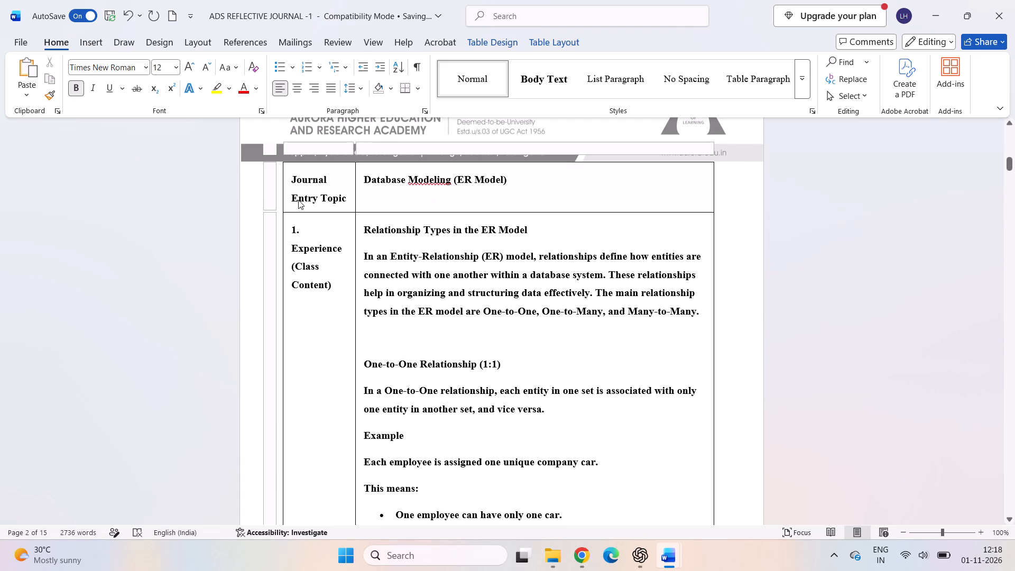
pyautogui.click(319, 182)
pyautogui.press('BackSpace')
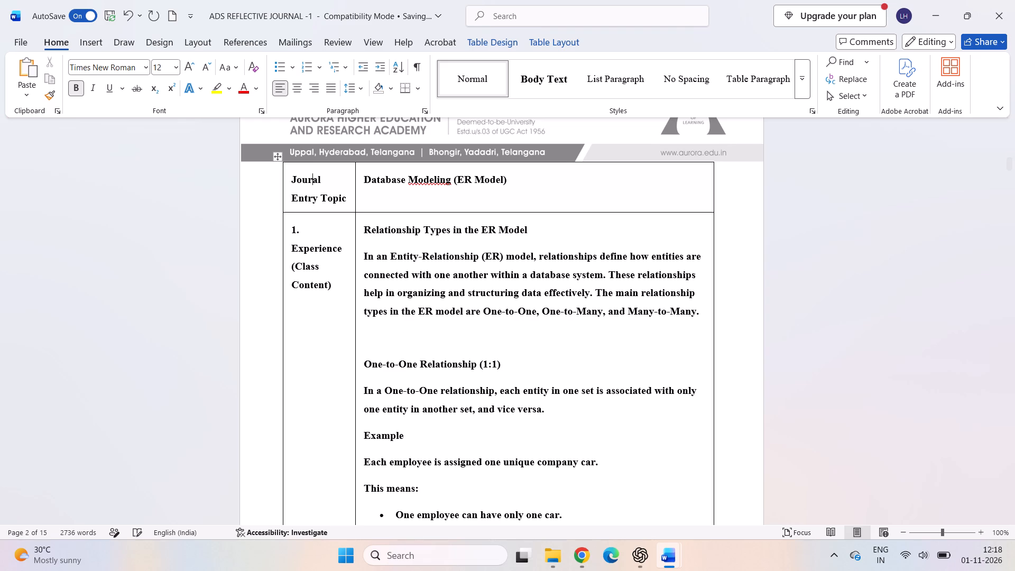
pyautogui.moveTo(297, 179); pyautogui.dragTo(362, 204)
pyautogui.press('BackSpace')
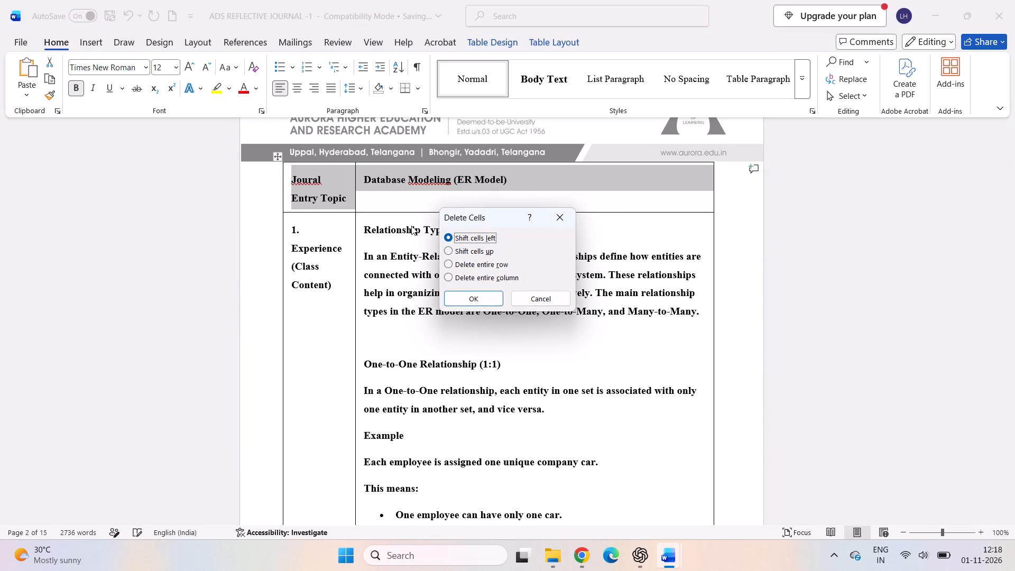
pyautogui.click(491, 264)
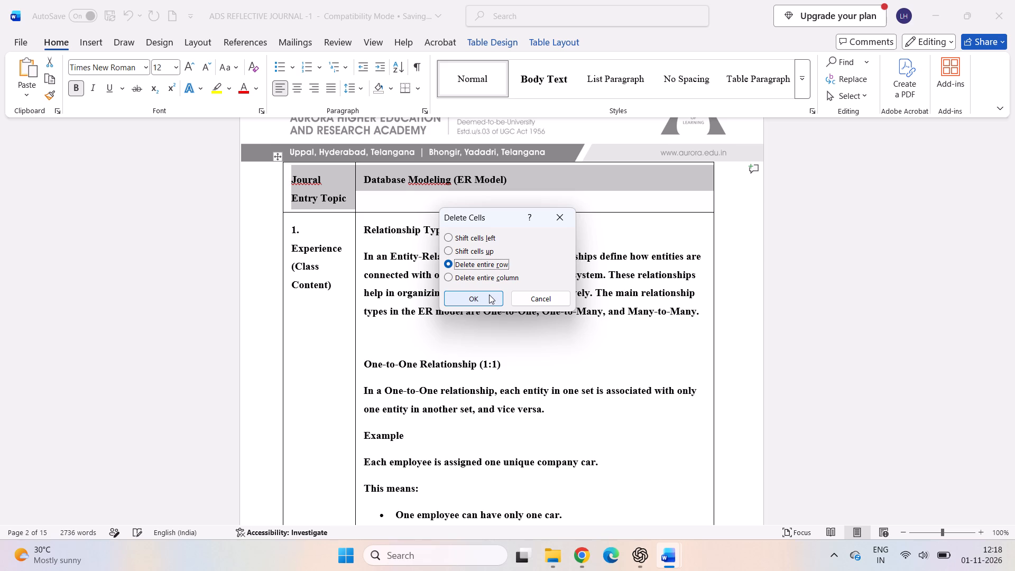
pyautogui.click(489, 294)
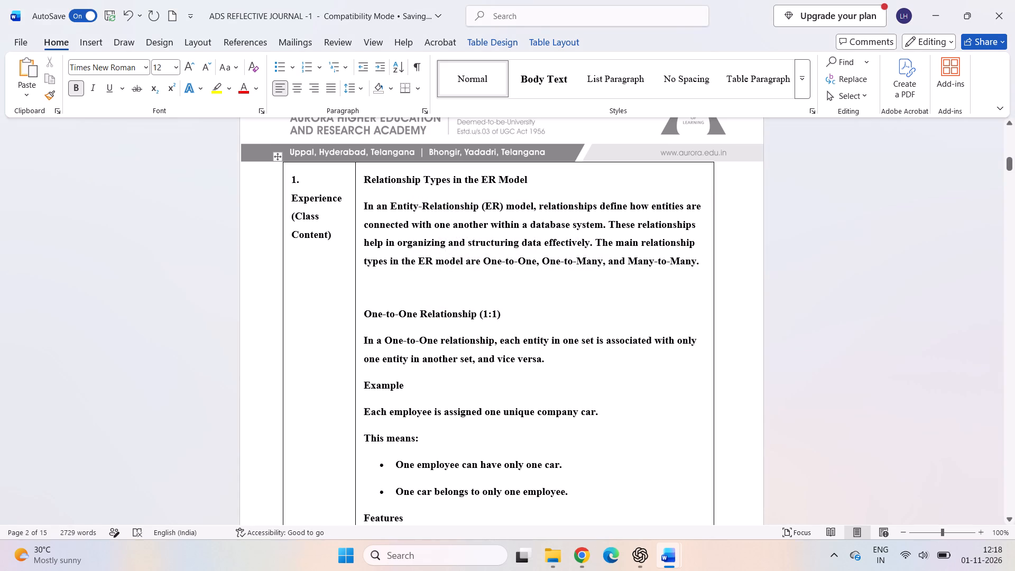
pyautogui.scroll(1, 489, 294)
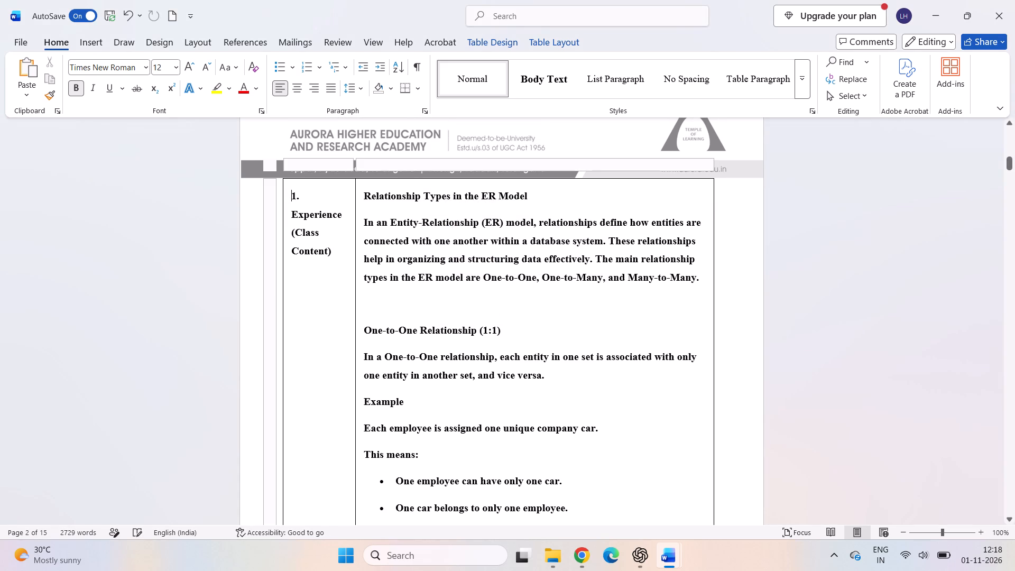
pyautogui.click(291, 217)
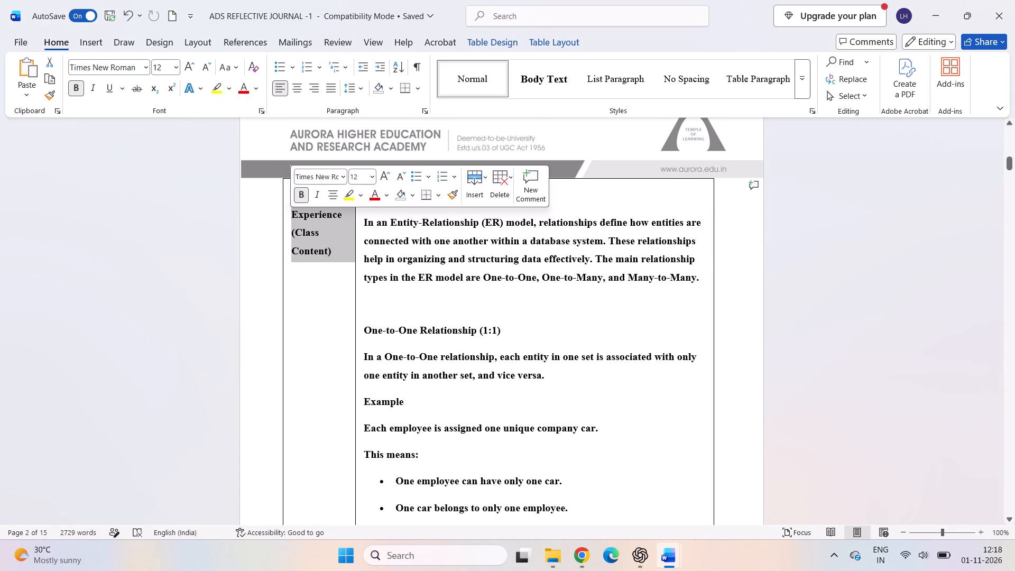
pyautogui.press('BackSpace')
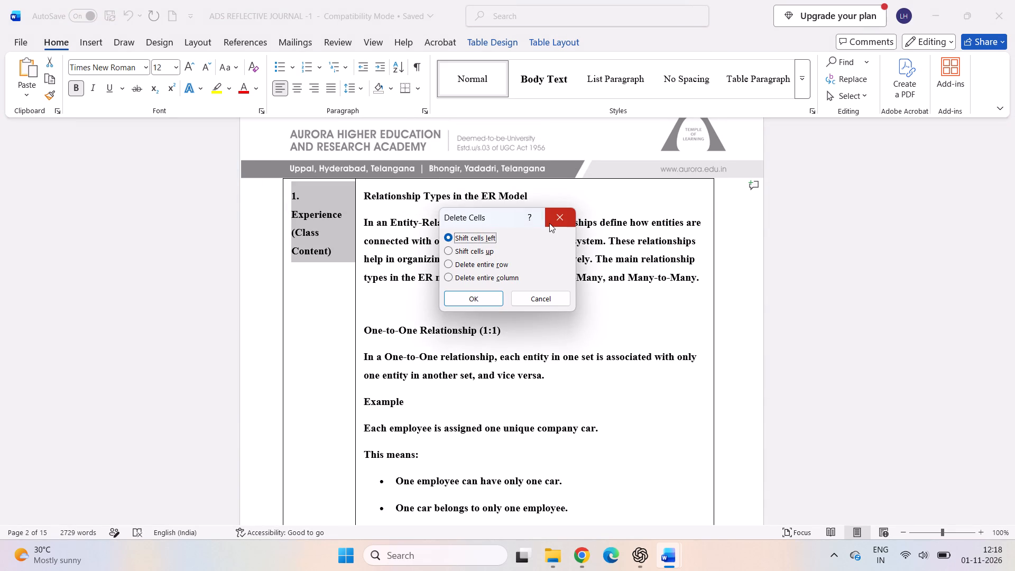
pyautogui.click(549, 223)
# Delete the space between "1." and "Experience" in the first row label of the pasted table.
pyautogui.click(304, 218)
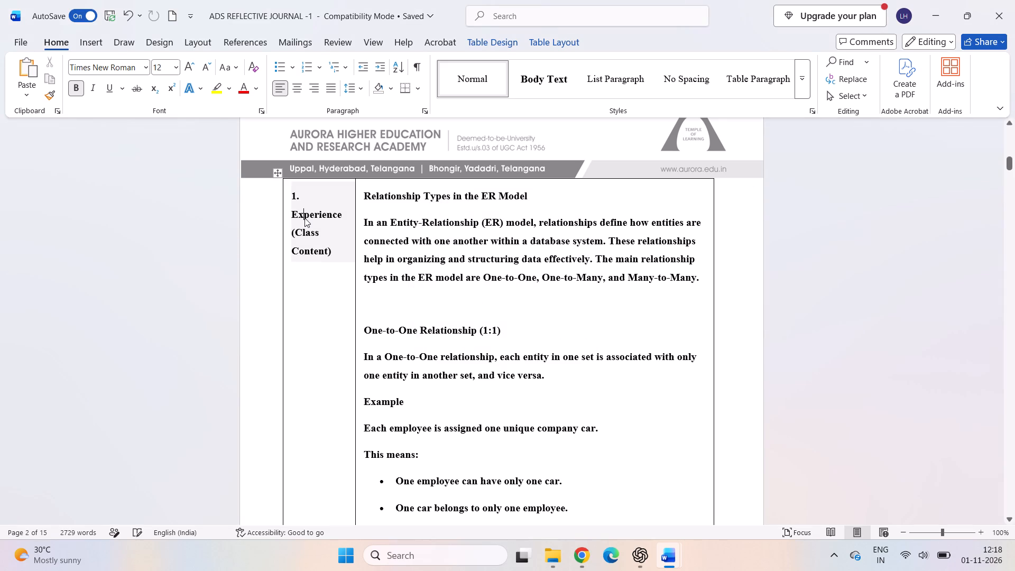
pyautogui.click(291, 213)
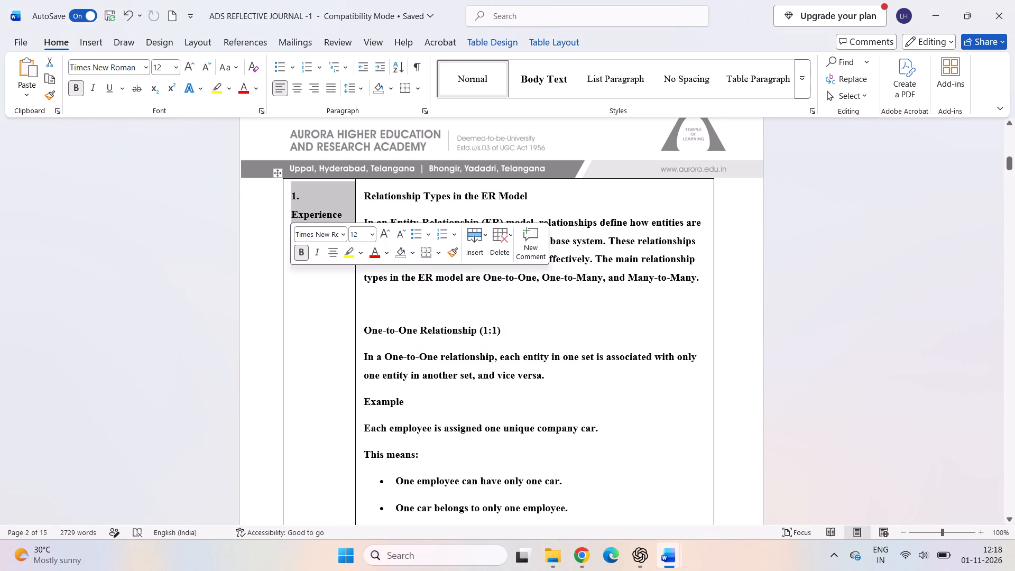
pyautogui.click(306, 199)
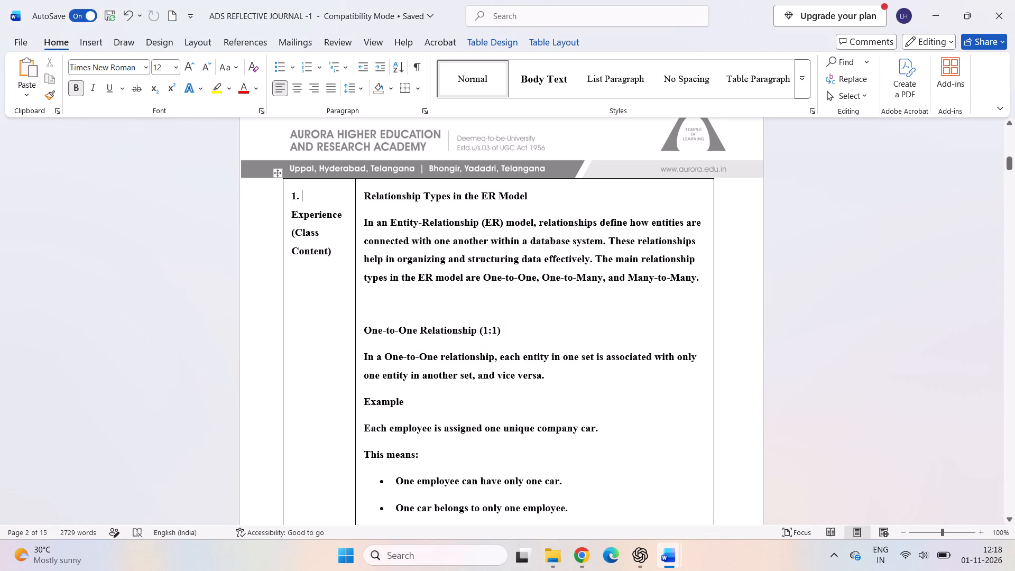
pyautogui.click(292, 213)
pyautogui.press('BackSpace')
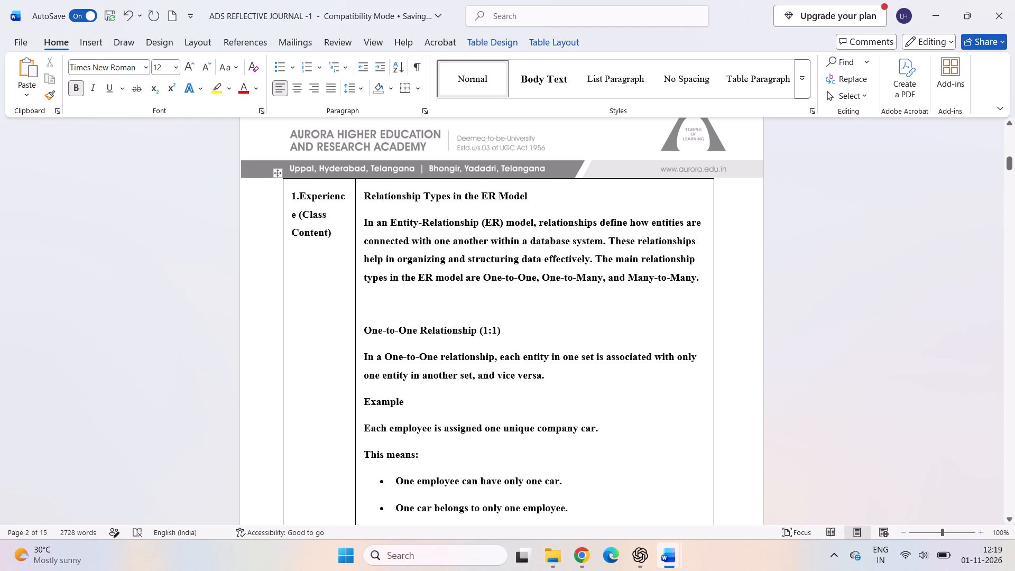
# Widen the pasted table's first column slightly outward so the word "1.Experience" fits on one line.
pyautogui.moveTo(282, 201); pyautogui.dragTo(275, 201)
# Review the pasted table from the Experience row through the Conclusion row, checking the row labels and layout.
pyautogui.scroll(-3, 479, 336)
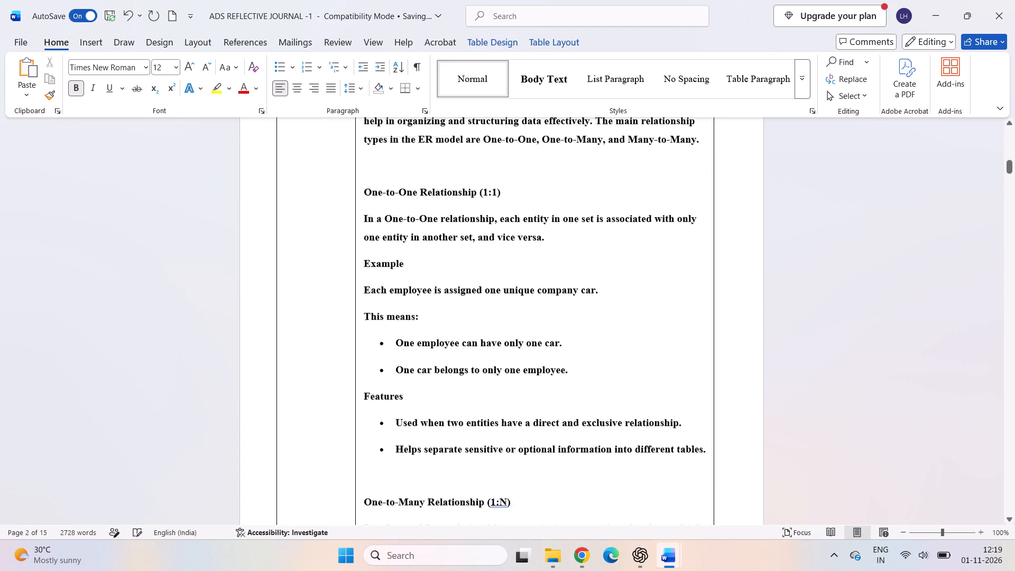
pyautogui.scroll(-9, 479, 336)
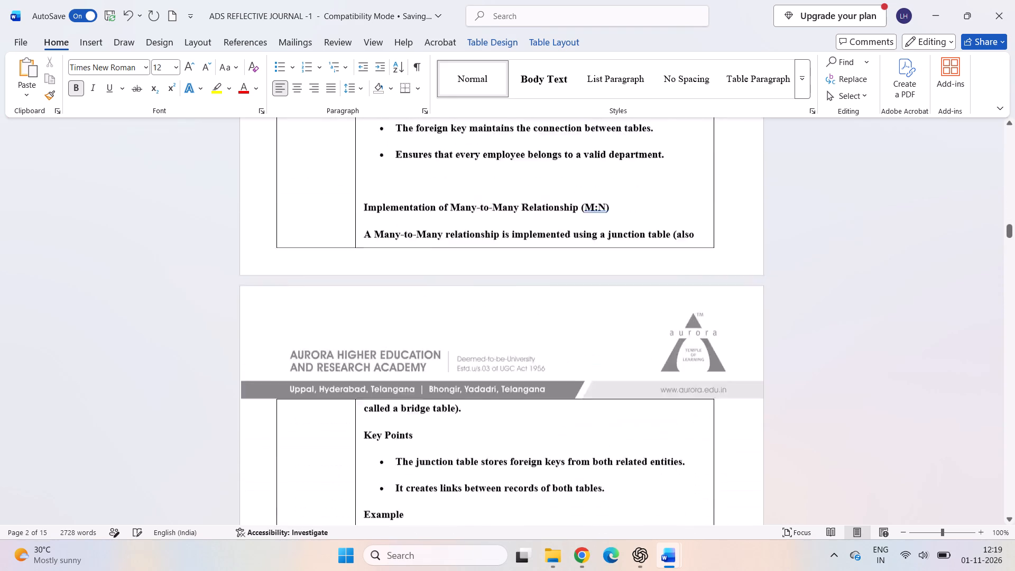
pyautogui.scroll(-4, 479, 336)
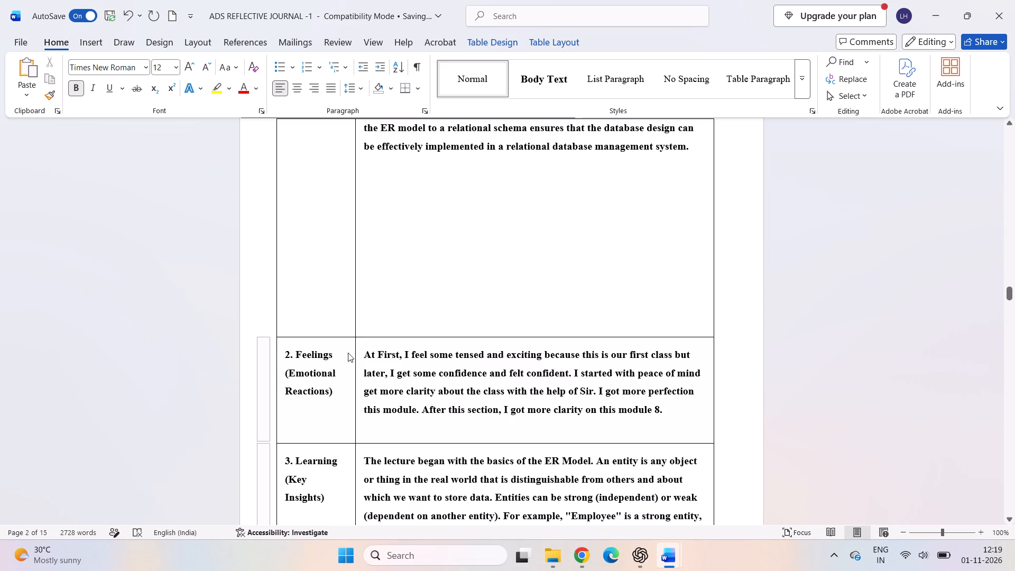
pyautogui.scroll(8, 364, 352)
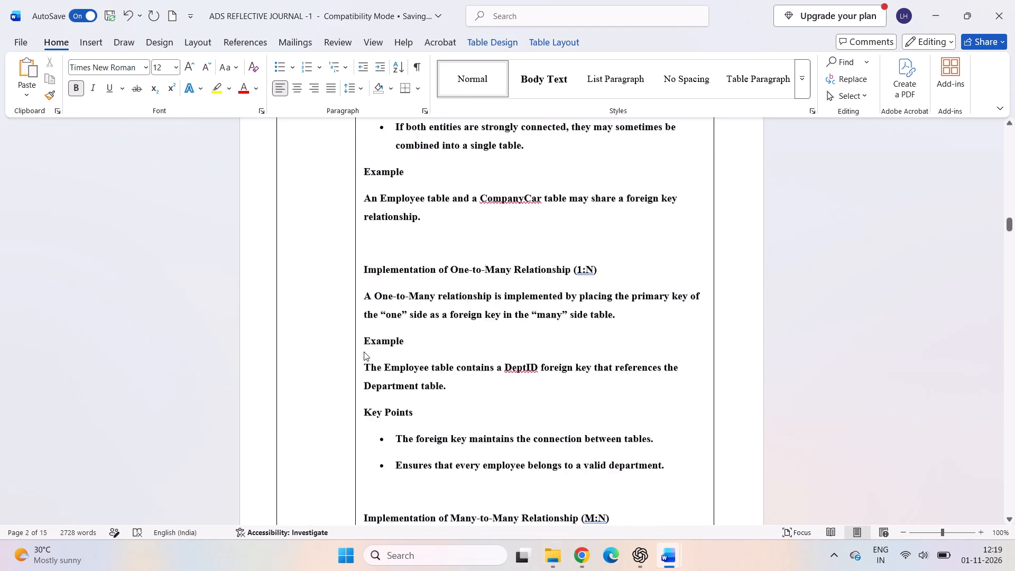
pyautogui.scroll(4, 364, 352)
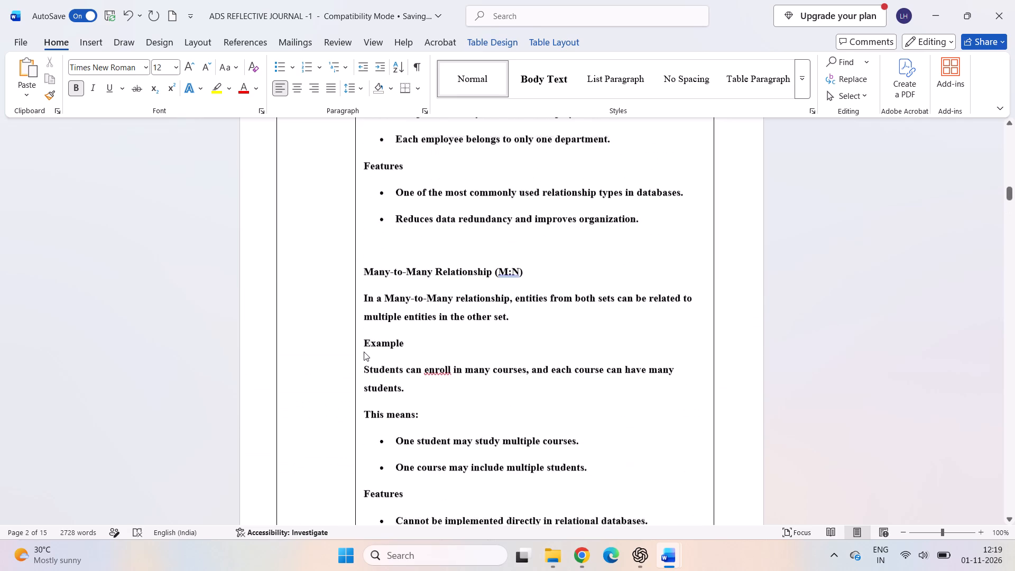
pyautogui.scroll(4, 364, 352)
pyautogui.scroll(-1, 364, 352)
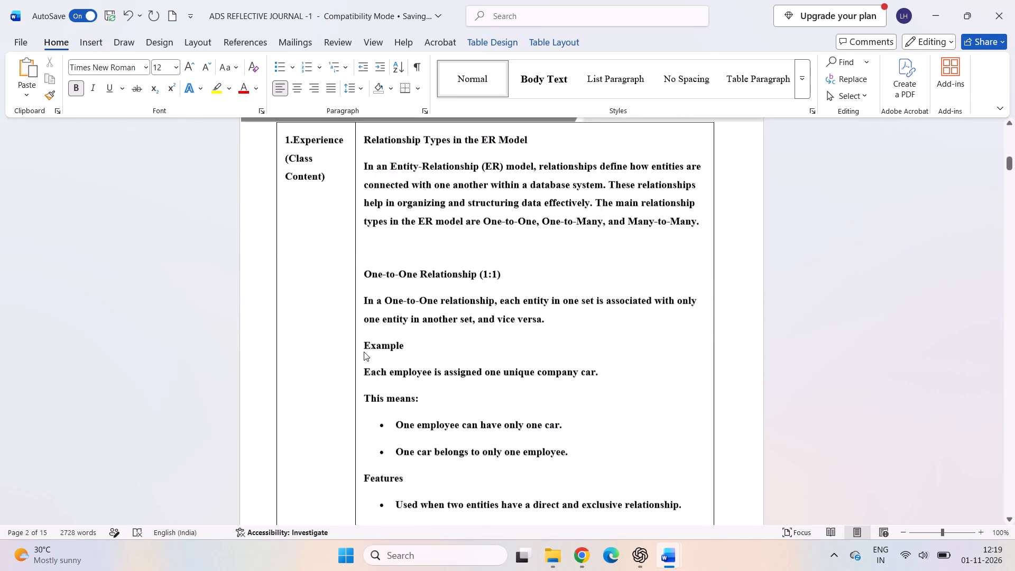
pyautogui.scroll(-6, 364, 352)
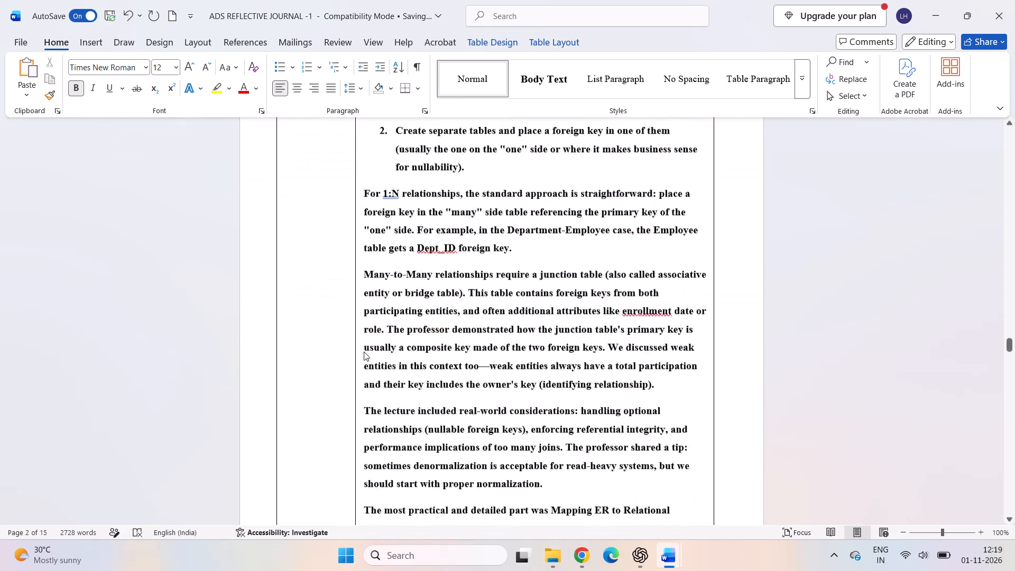
pyautogui.scroll(-4, 364, 352)
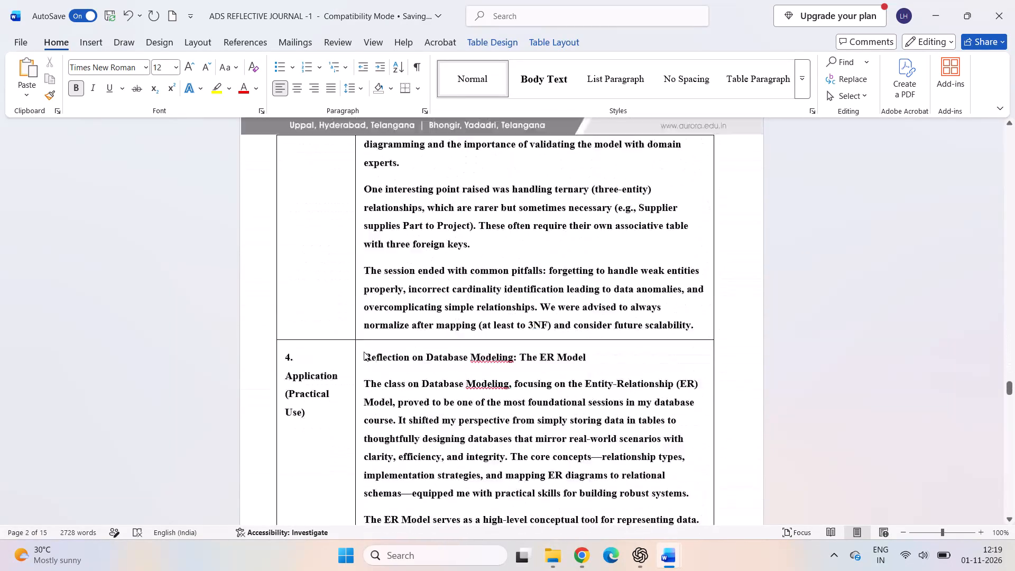
pyautogui.scroll(-4, 364, 352)
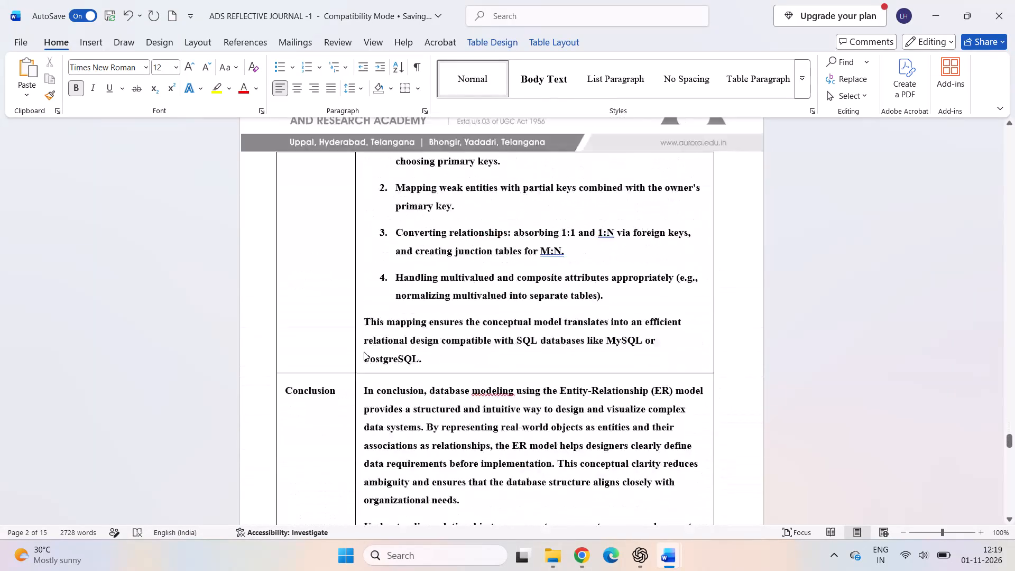
pyautogui.scroll(-6, 364, 352)
pyautogui.scroll(1, 364, 352)
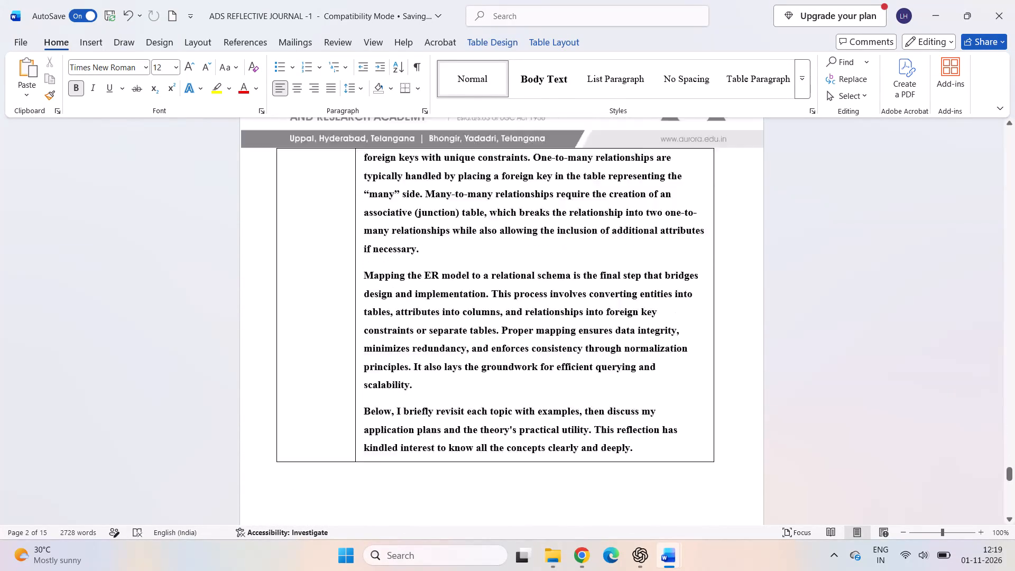
pyautogui.scroll(6, 364, 352)
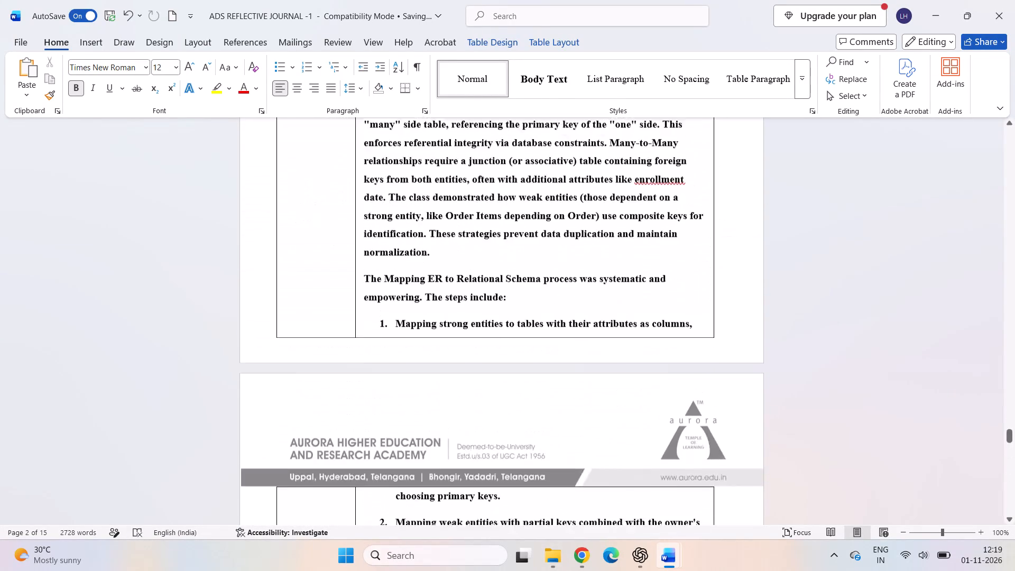
pyautogui.scroll(5, 364, 352)
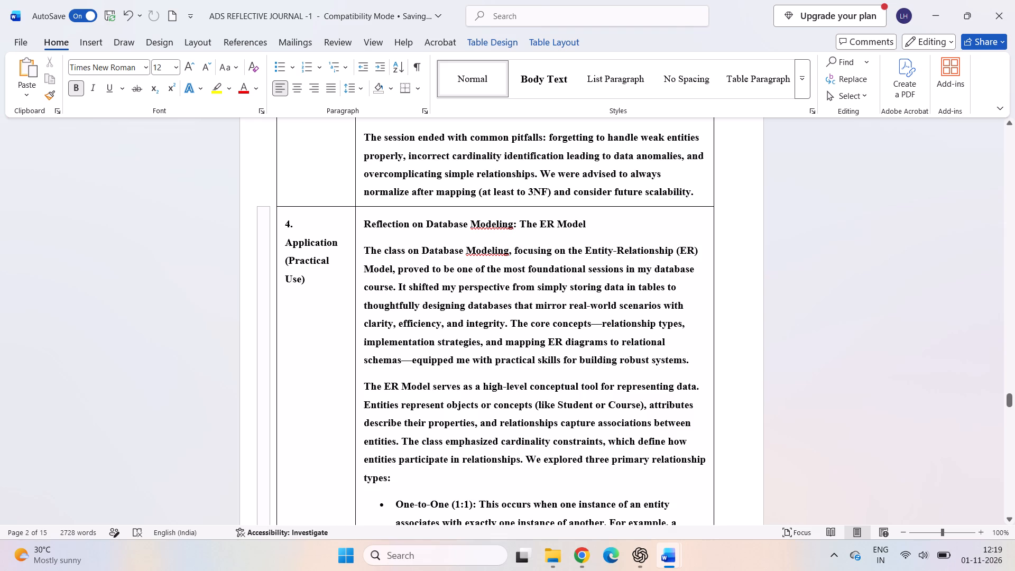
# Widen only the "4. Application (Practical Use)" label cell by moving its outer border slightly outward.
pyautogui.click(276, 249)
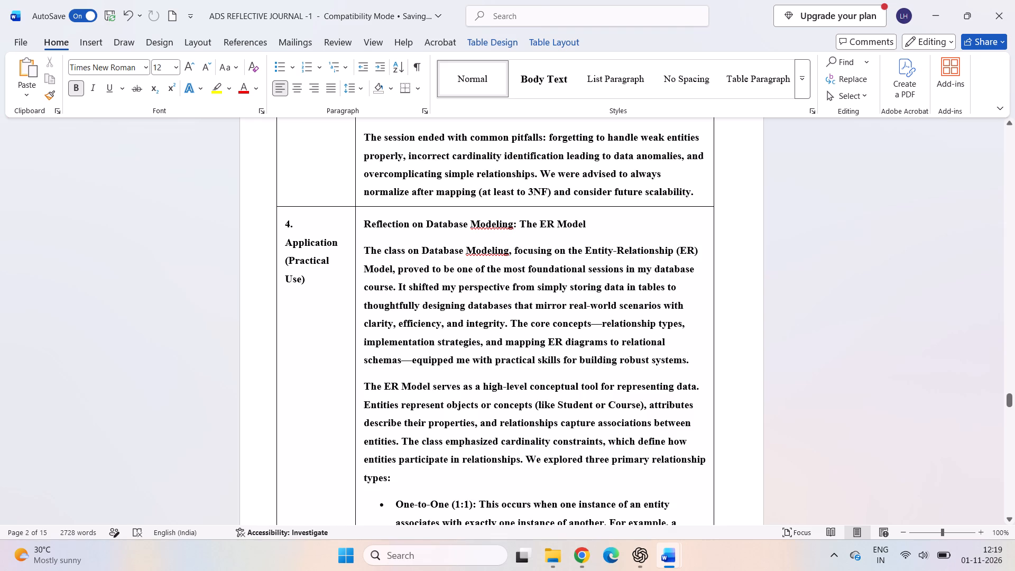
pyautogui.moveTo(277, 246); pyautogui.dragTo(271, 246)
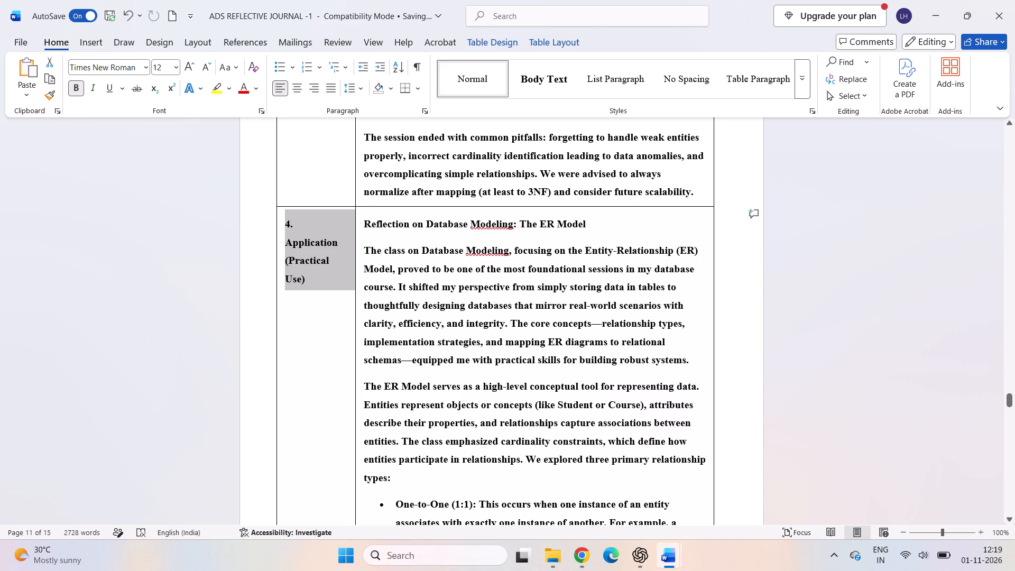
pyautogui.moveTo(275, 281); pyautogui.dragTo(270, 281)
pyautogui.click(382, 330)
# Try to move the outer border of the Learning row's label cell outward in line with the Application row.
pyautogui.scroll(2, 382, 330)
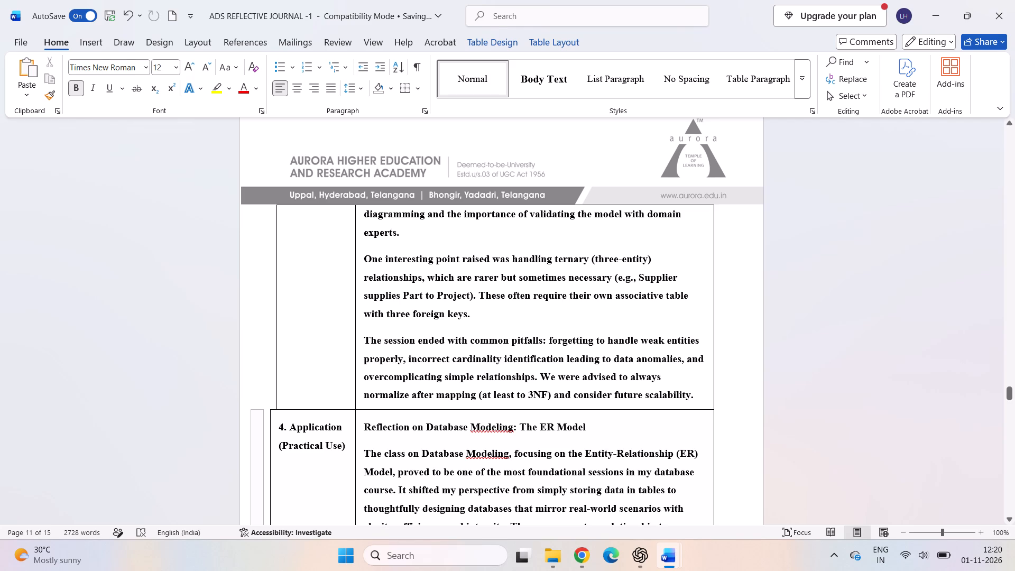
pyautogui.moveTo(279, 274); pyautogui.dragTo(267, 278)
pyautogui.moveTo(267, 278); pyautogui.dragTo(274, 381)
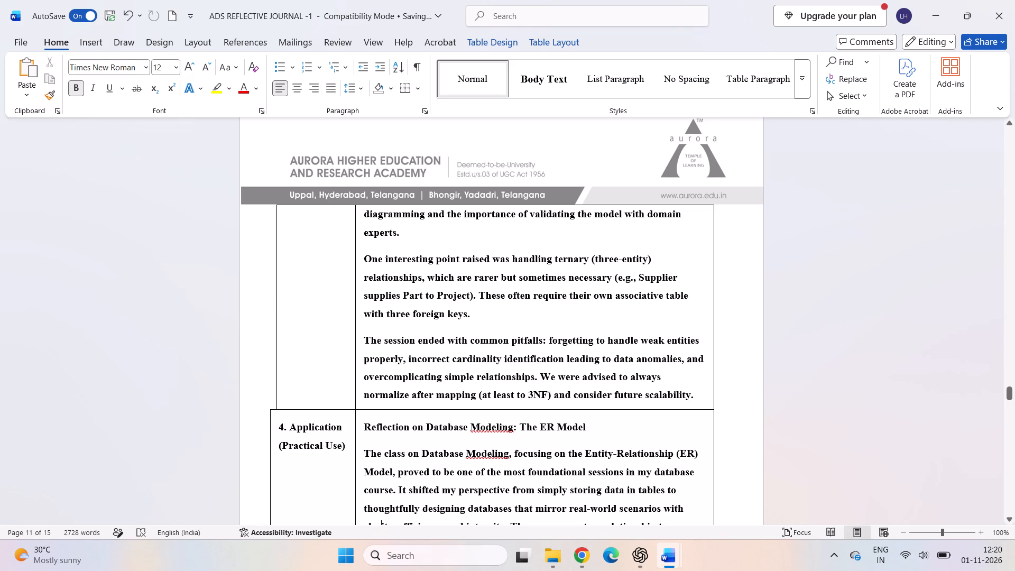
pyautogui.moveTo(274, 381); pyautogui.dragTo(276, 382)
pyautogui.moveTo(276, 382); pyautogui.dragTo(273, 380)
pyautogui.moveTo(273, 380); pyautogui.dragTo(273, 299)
# Remove bold from the word "ended" in the Learning row's last paragraph, "The session ended with common pitfalls".
pyautogui.click(430, 337)
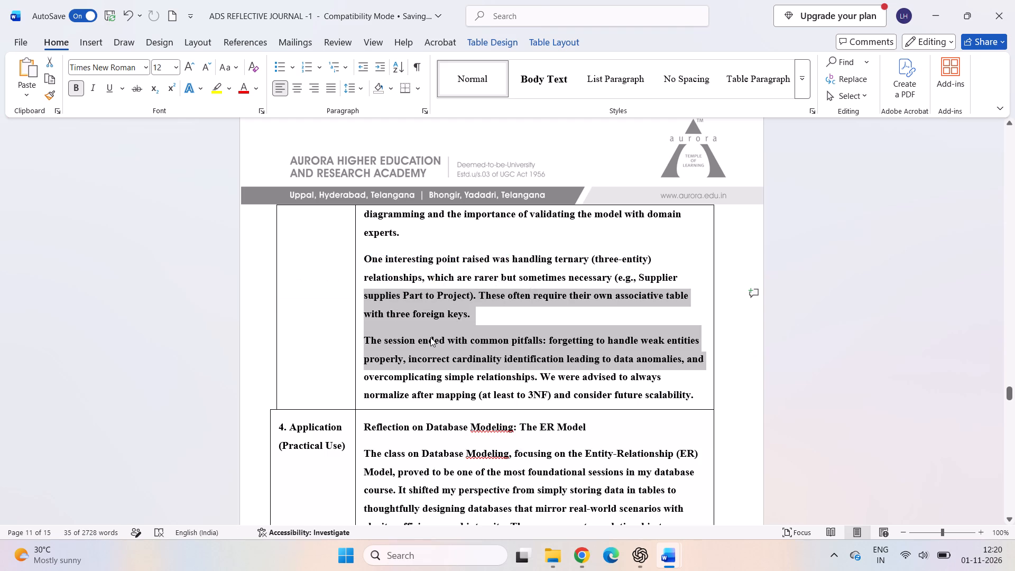
pyautogui.click(278, 285)
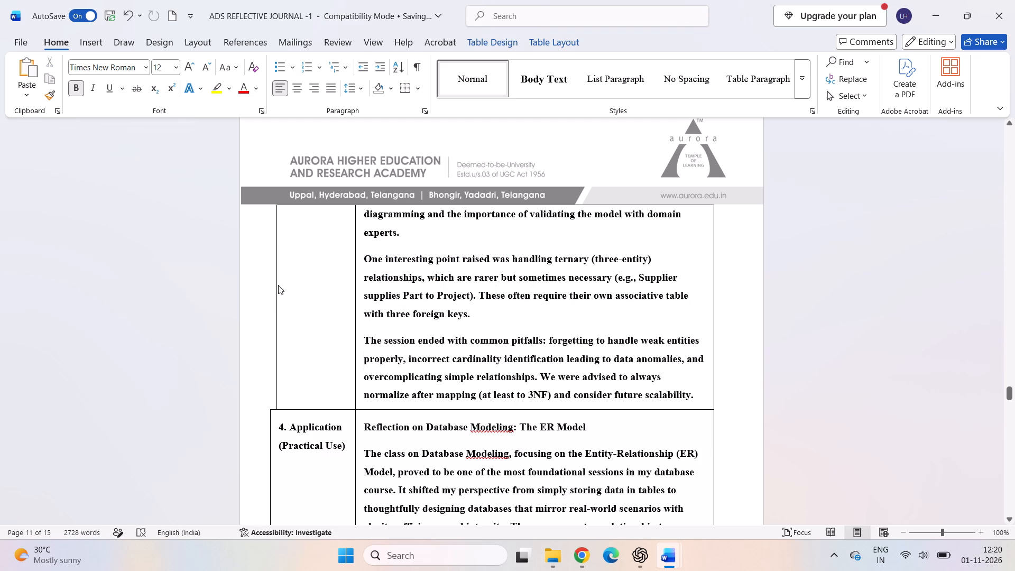
pyautogui.click(77, 92)
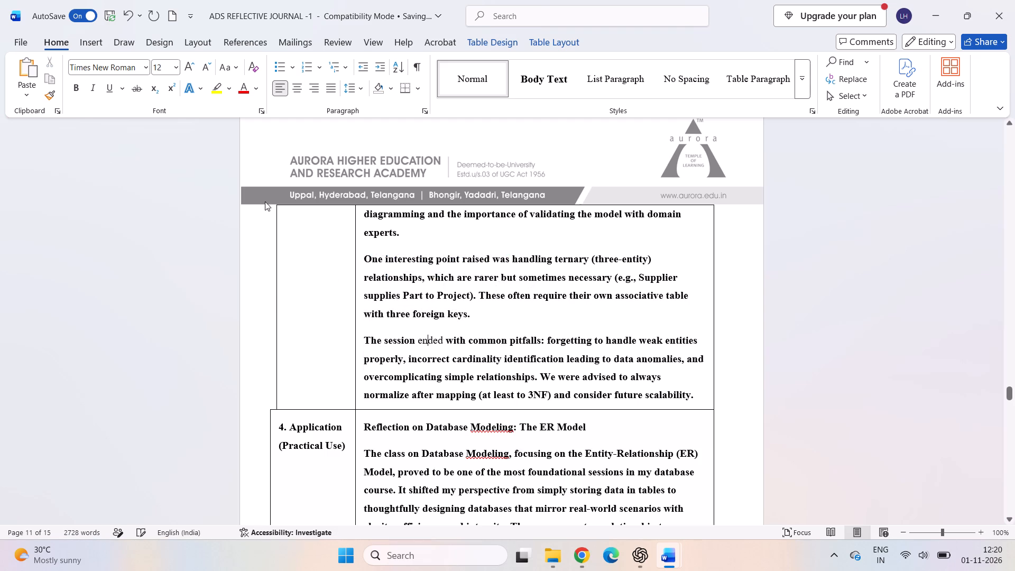
# Bring the outer border of the Application row's label cell back in line with the rows above.
pyautogui.click(276, 240)
pyautogui.scroll(-1, 276, 245)
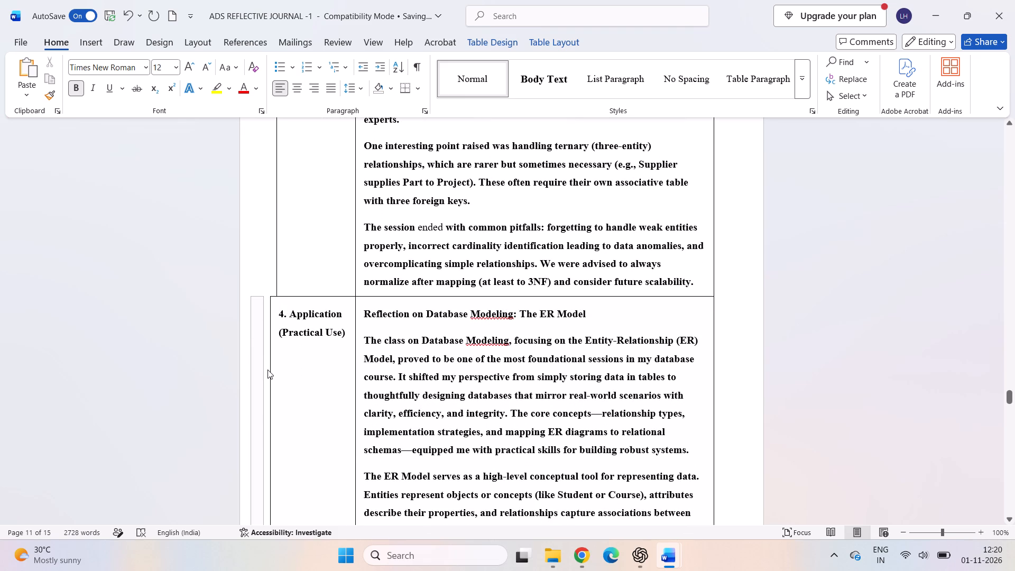
pyautogui.moveTo(270, 296); pyautogui.dragTo(274, 296)
pyautogui.moveTo(274, 296); pyautogui.dragTo(270, 360)
pyautogui.click(270, 360)
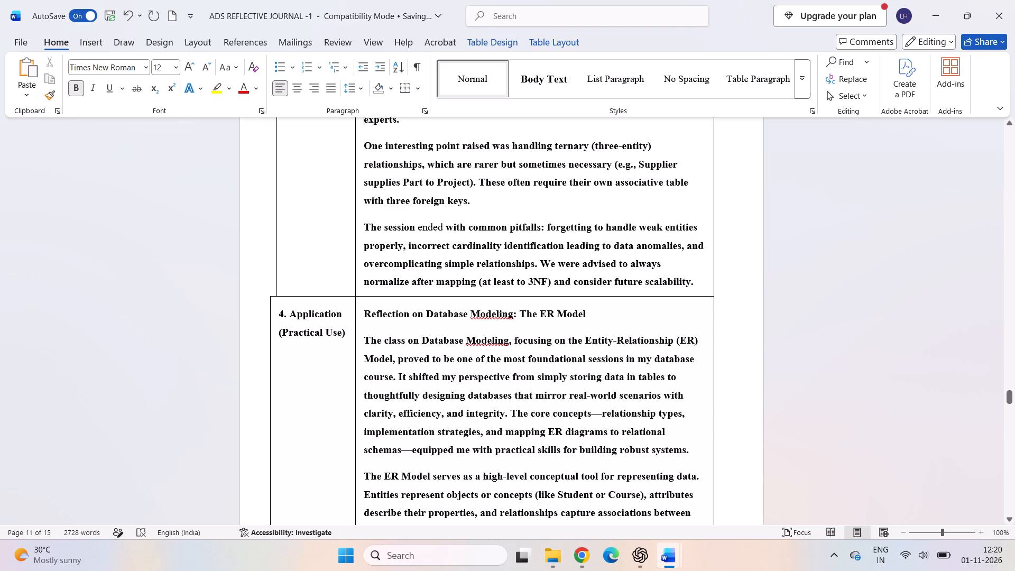
pyautogui.moveTo(276, 272); pyautogui.dragTo(270, 274)
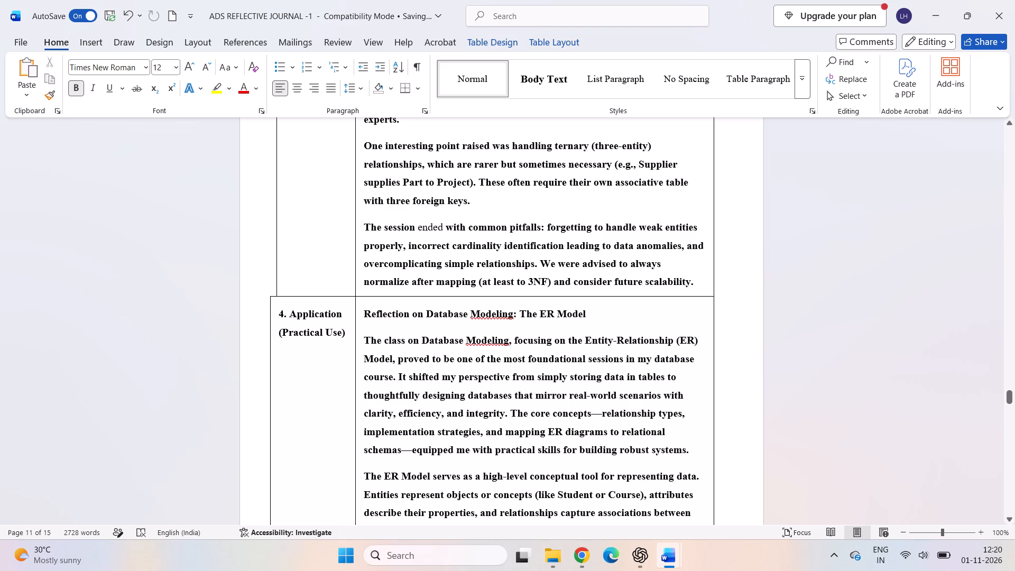
pyautogui.click(270, 330)
pyautogui.scroll(-13, 423, 391)
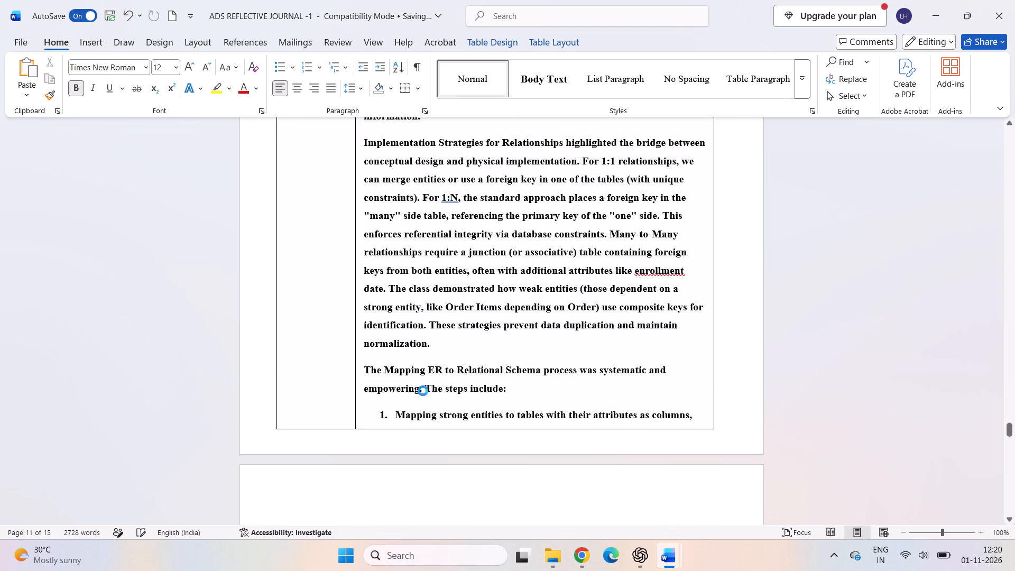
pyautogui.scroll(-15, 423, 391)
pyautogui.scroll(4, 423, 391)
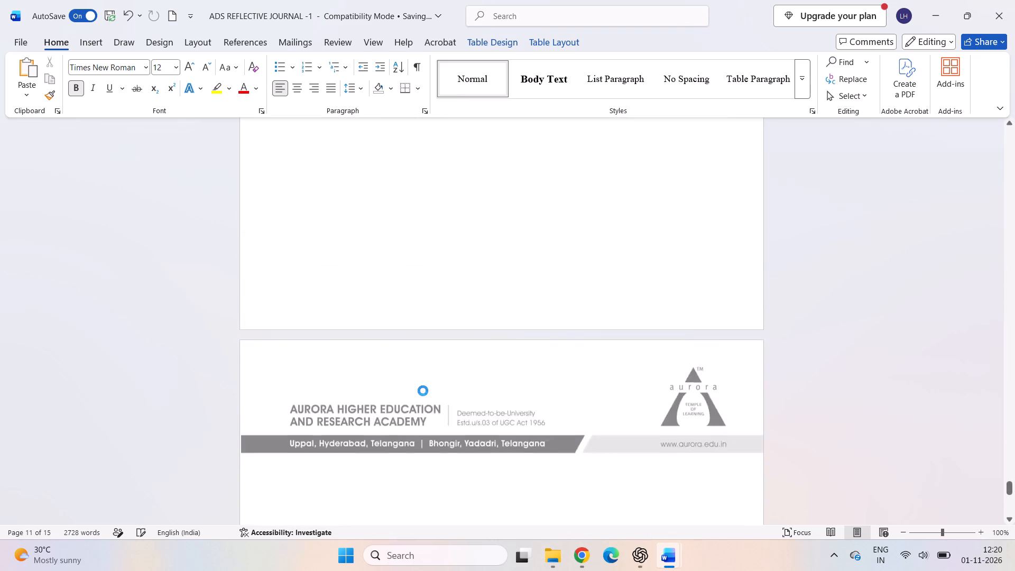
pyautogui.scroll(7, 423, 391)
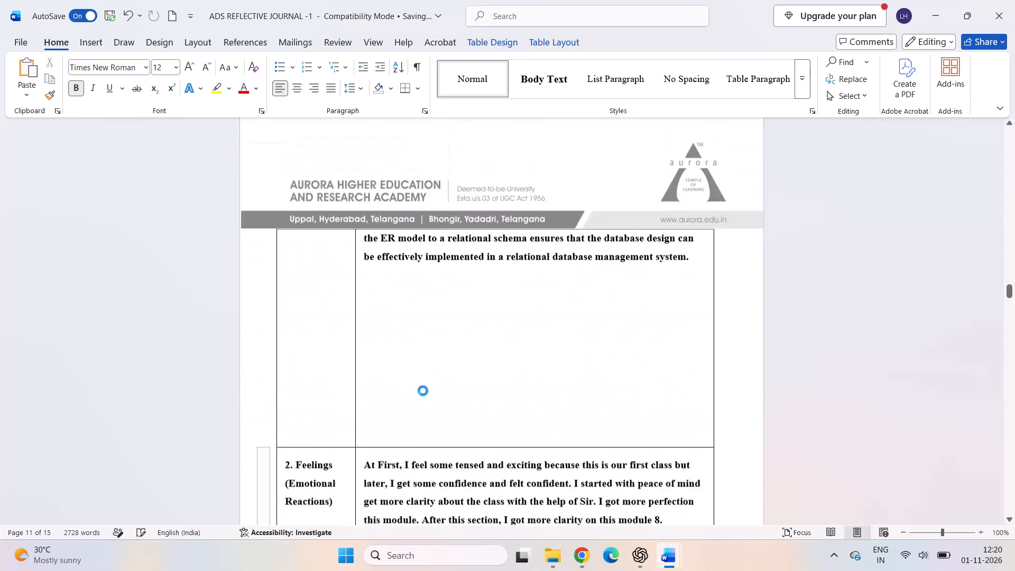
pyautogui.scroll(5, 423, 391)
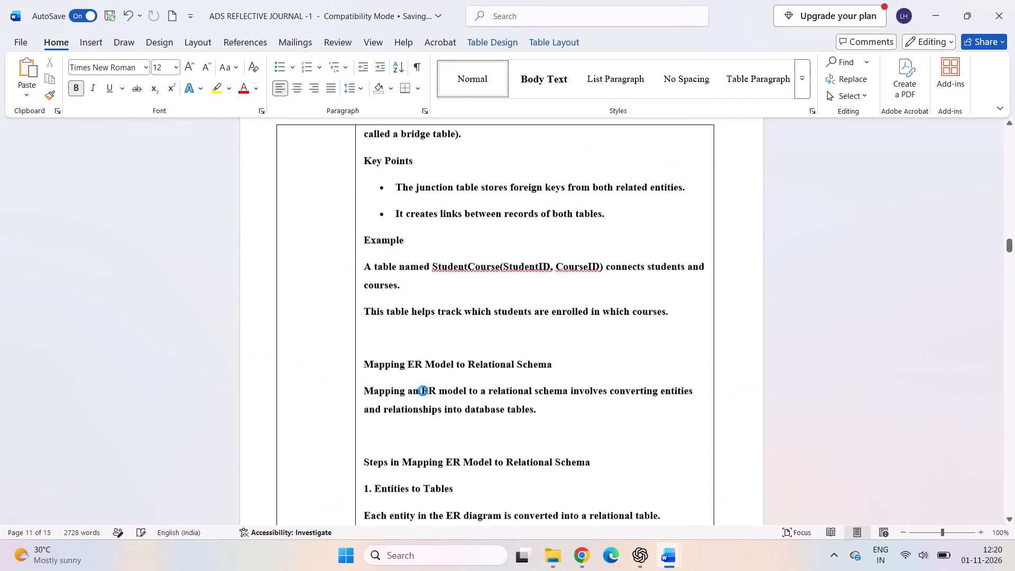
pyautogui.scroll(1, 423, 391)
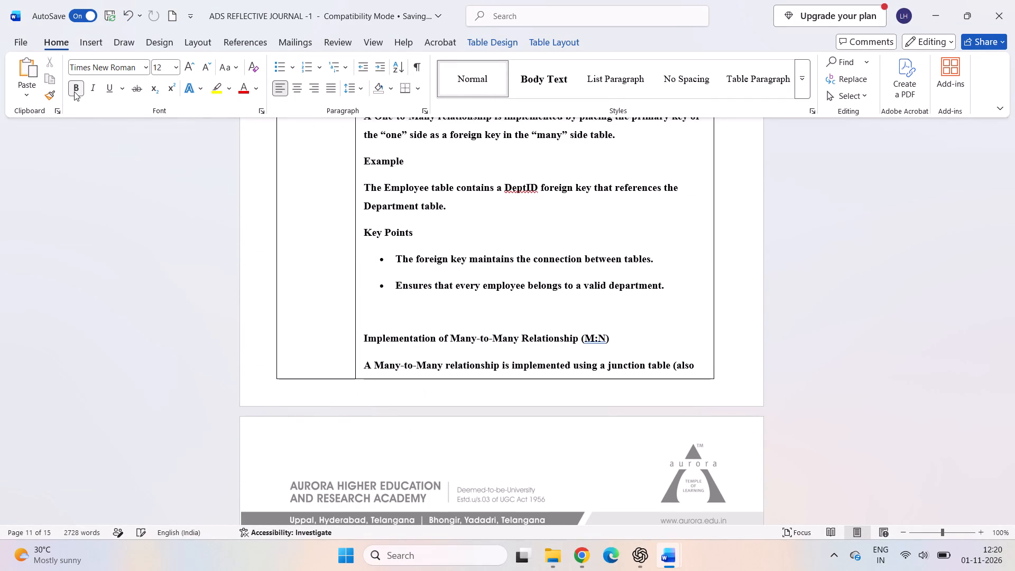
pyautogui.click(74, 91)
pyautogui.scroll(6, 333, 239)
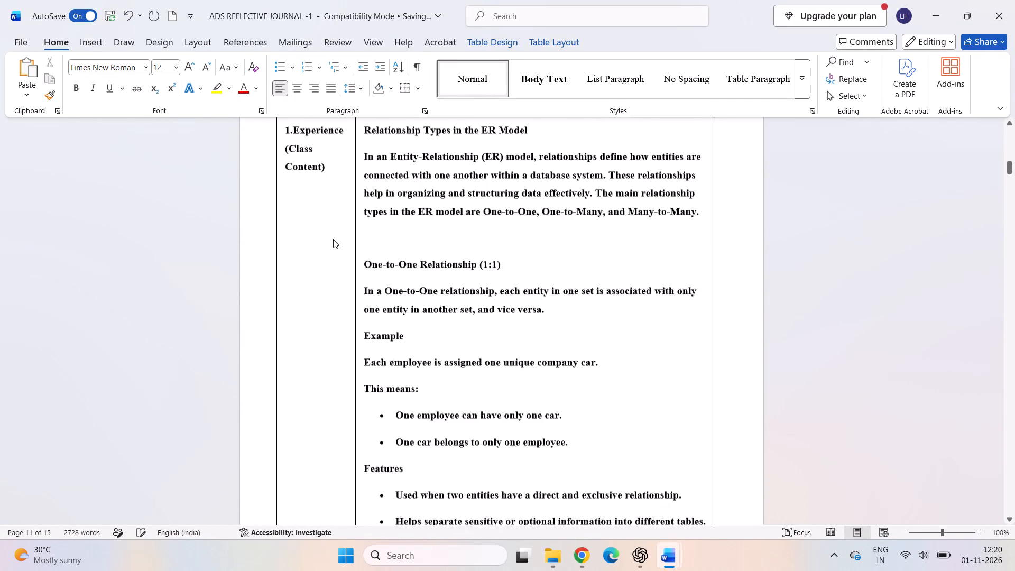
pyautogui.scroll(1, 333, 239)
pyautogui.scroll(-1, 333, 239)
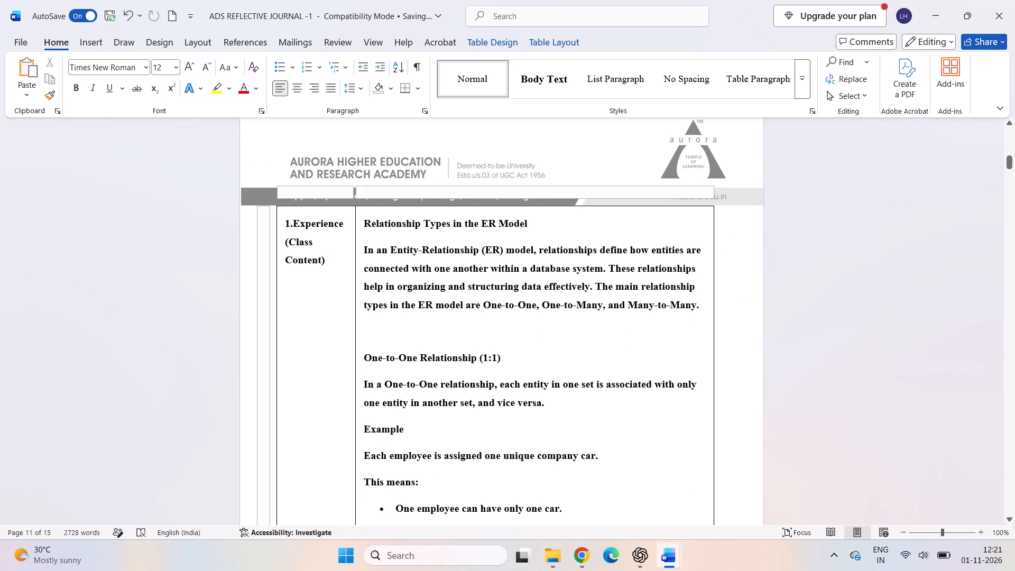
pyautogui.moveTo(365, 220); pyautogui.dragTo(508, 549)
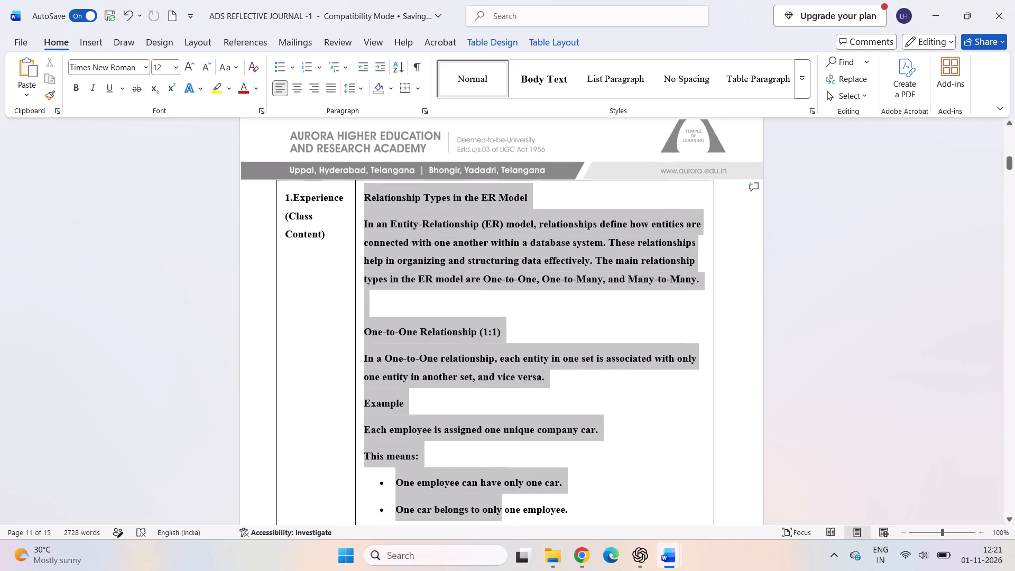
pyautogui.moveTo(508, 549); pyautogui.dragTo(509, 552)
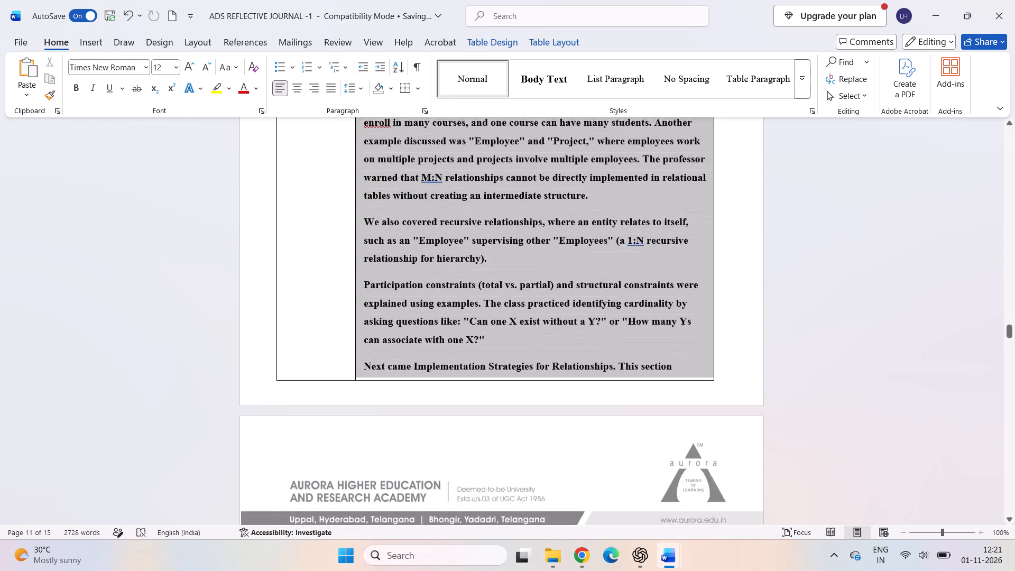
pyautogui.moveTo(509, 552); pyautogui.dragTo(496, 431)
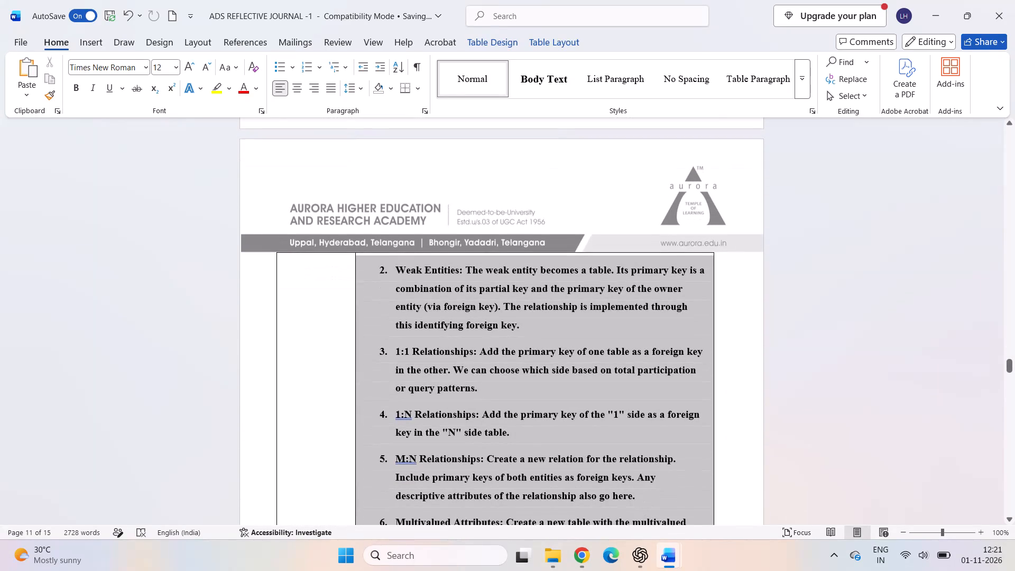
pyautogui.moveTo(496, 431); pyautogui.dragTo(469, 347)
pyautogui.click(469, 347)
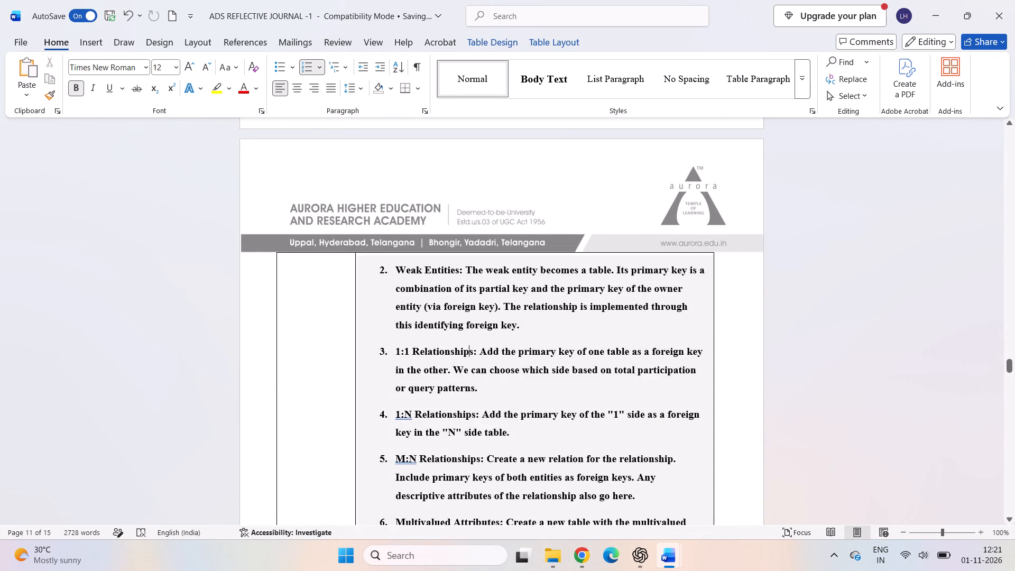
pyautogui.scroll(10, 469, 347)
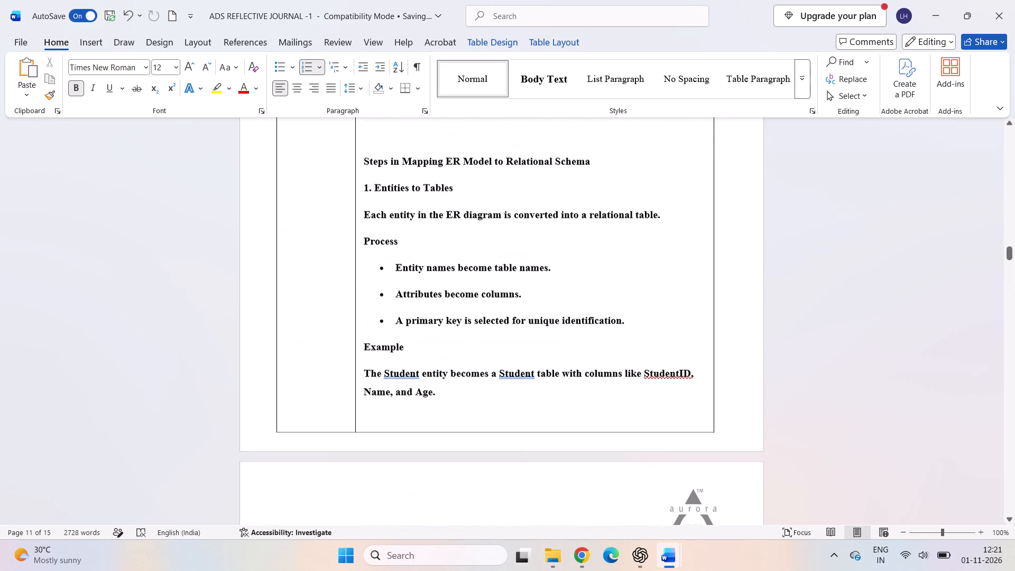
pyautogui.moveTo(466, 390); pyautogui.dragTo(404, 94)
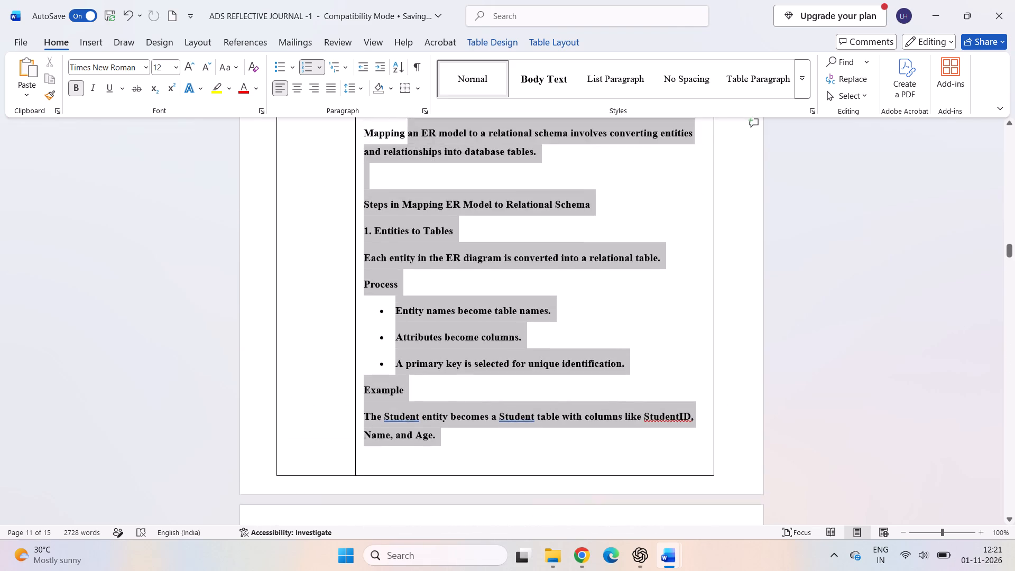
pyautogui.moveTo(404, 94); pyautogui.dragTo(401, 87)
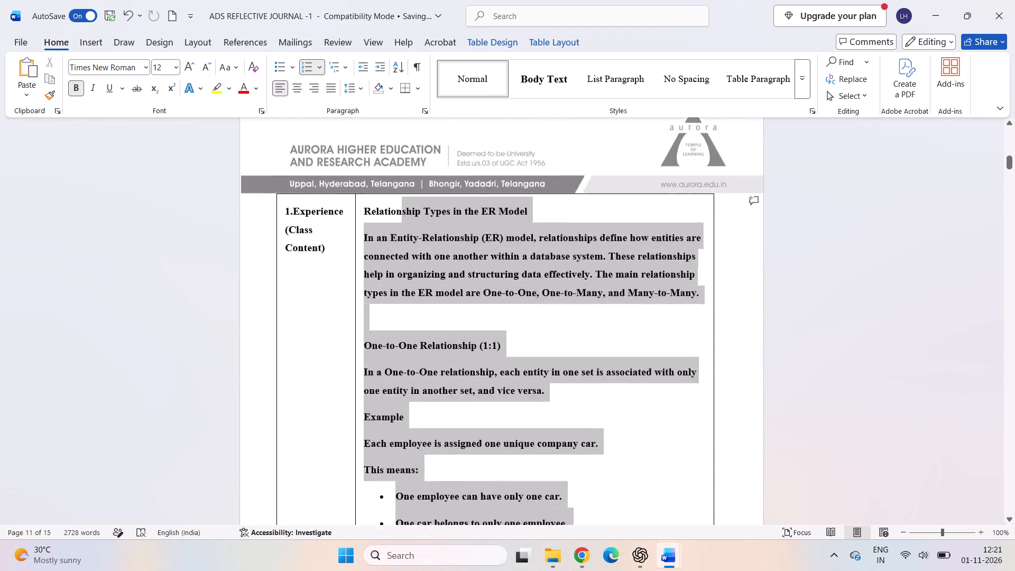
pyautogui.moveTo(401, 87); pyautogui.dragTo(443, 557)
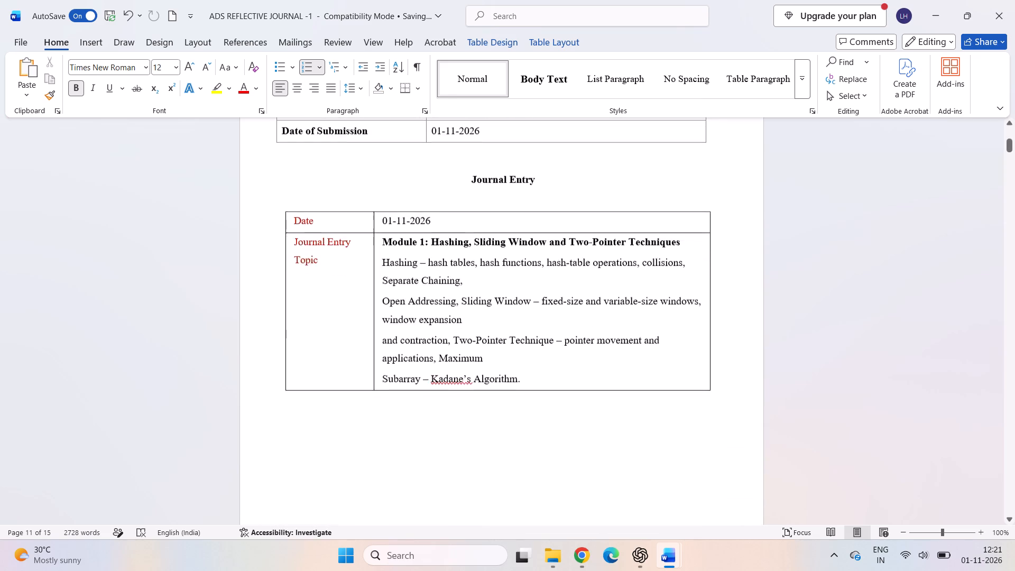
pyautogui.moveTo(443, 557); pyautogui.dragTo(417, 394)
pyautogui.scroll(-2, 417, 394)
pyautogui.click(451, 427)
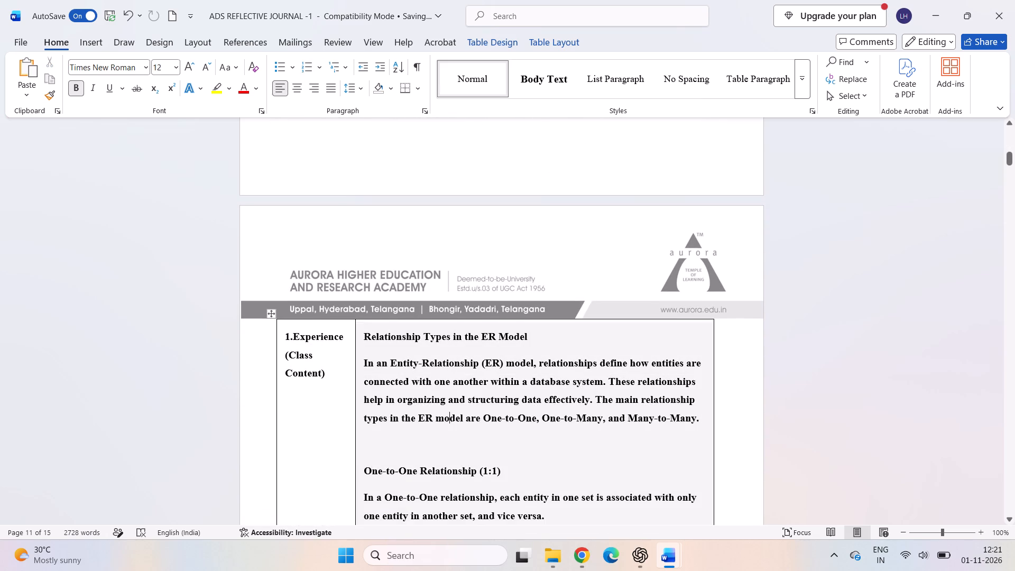
# Delete the Experience row's text from "Relationship Types in the ER Model" down to just before "3. Relationship Attributes to Columns".
pyautogui.moveTo(364, 336); pyautogui.dragTo(499, 570)
pyautogui.press('BackSpace')
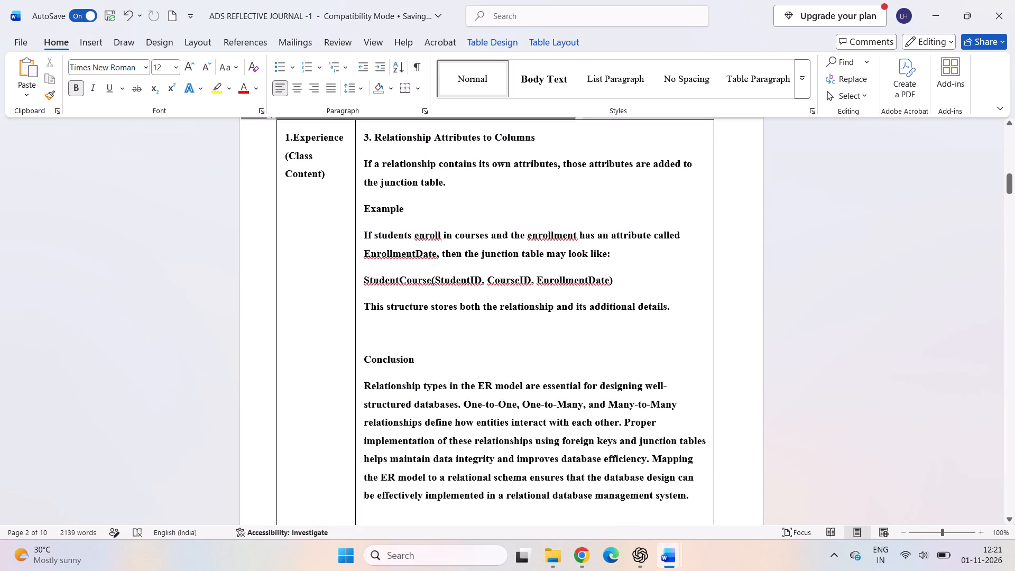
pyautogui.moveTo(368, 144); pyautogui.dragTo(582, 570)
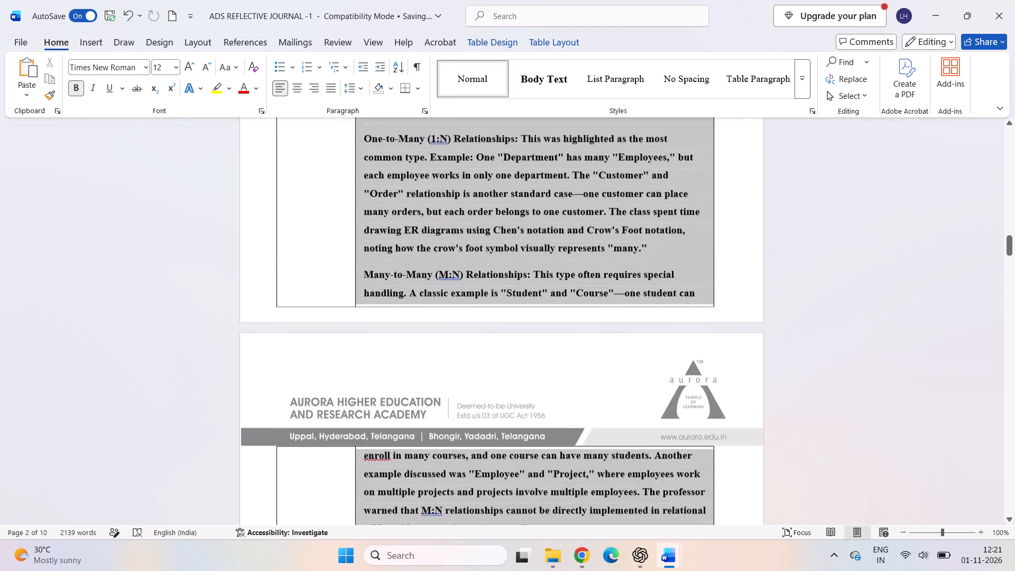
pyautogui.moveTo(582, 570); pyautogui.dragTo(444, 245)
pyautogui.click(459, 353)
# Delete the Learning row's text from "The lecture began with the basics" down to just before the "M:N Relationships" mapping rule.
pyautogui.scroll(2, 459, 353)
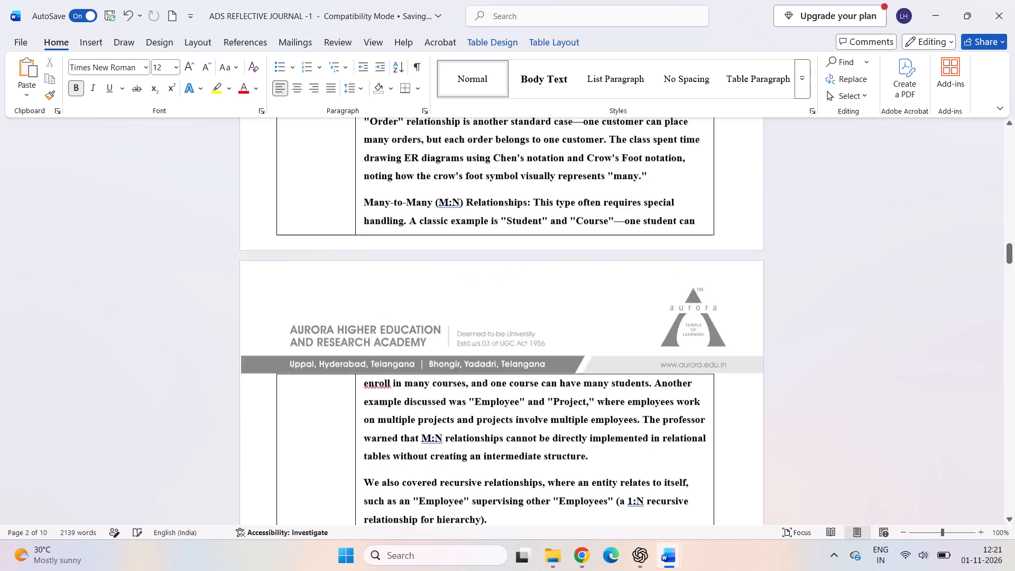
pyautogui.scroll(4, 459, 353)
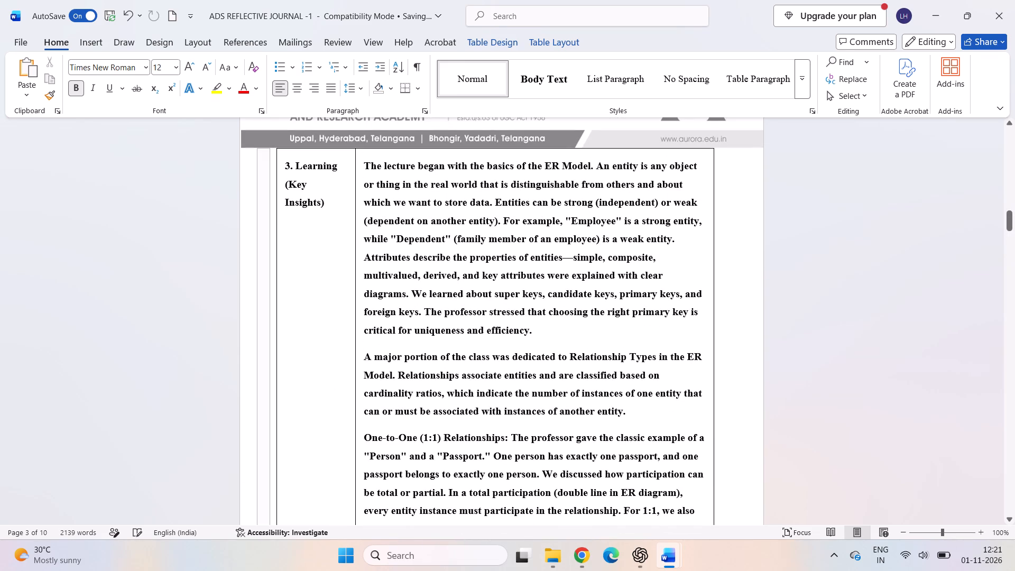
pyautogui.moveTo(361, 161); pyautogui.dragTo(521, 491)
pyautogui.click(478, 393)
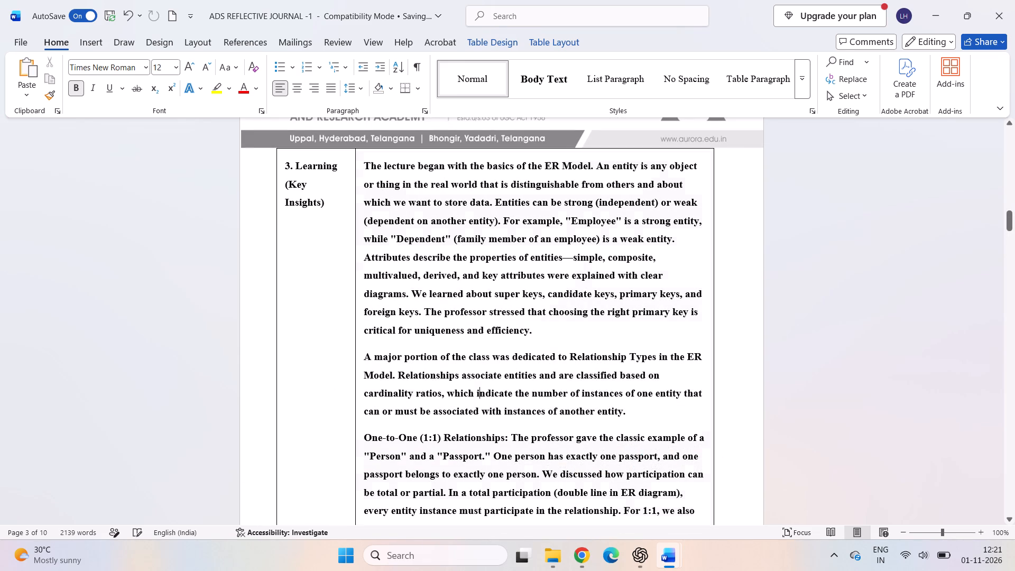
pyautogui.moveTo(366, 163); pyautogui.dragTo(538, 570)
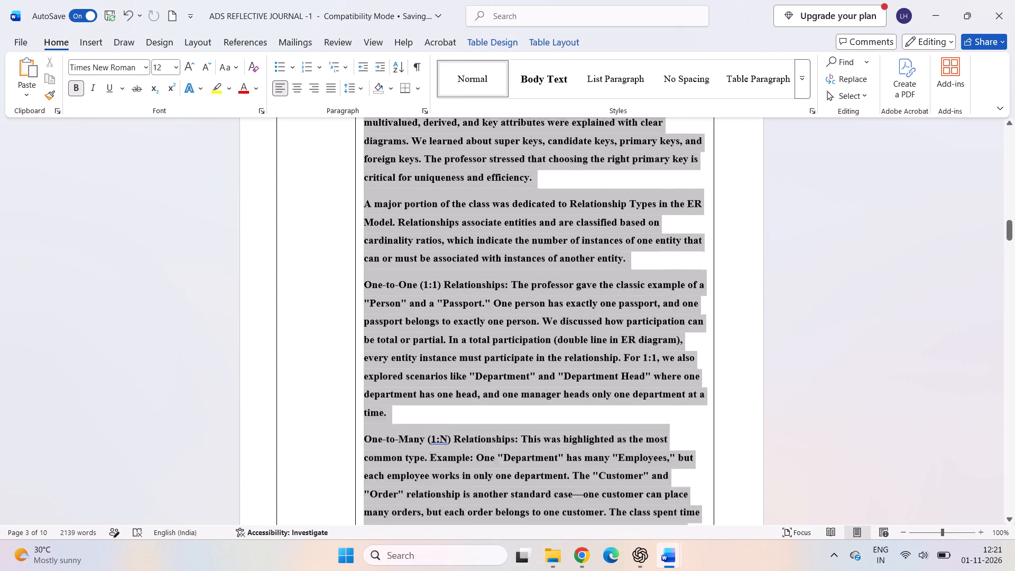
pyautogui.moveTo(538, 570); pyautogui.dragTo(512, 478)
pyautogui.press('BackSpace')
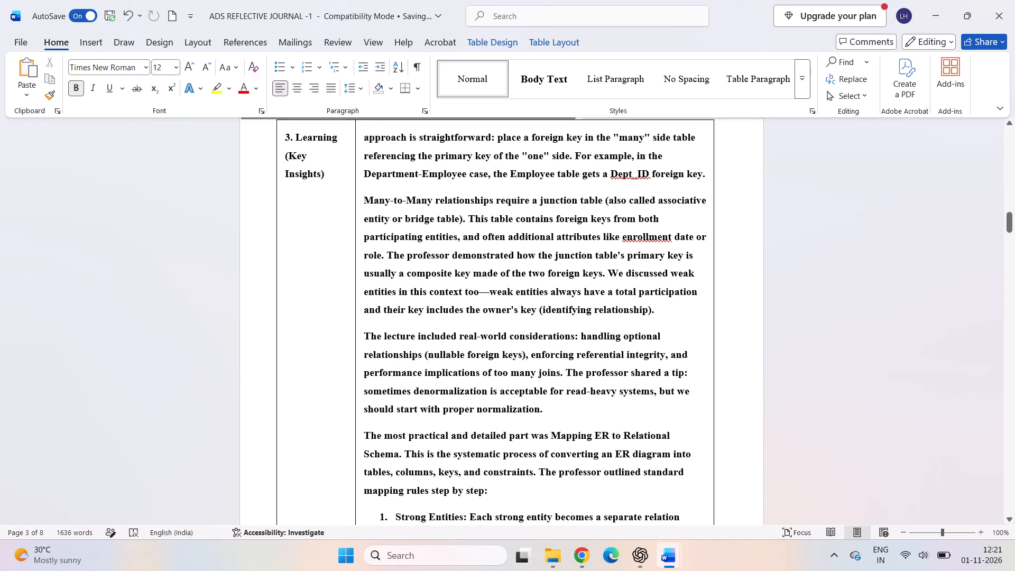
pyautogui.moveTo(366, 139); pyautogui.dragTo(537, 570)
pyautogui.press('BackSpace')
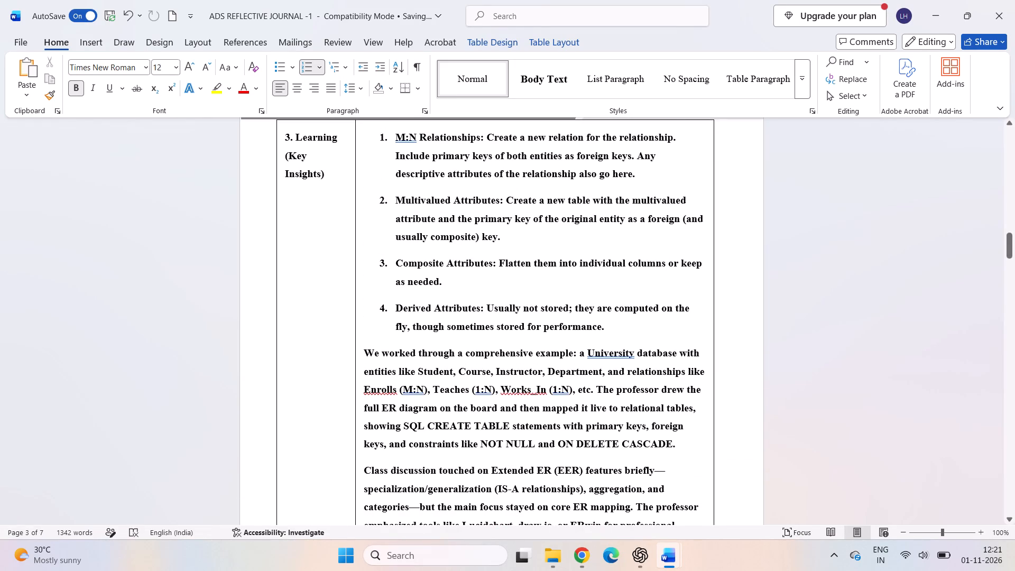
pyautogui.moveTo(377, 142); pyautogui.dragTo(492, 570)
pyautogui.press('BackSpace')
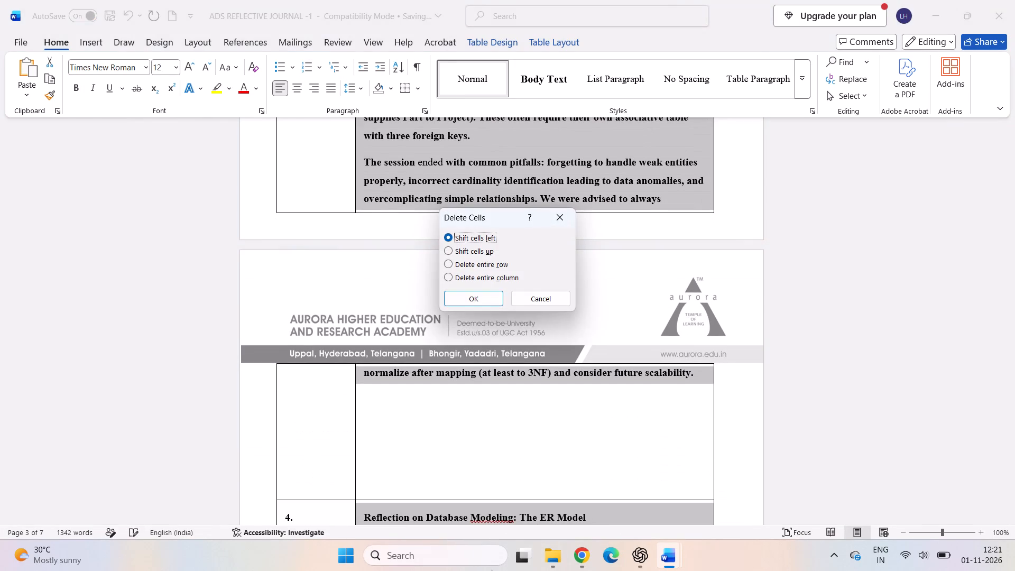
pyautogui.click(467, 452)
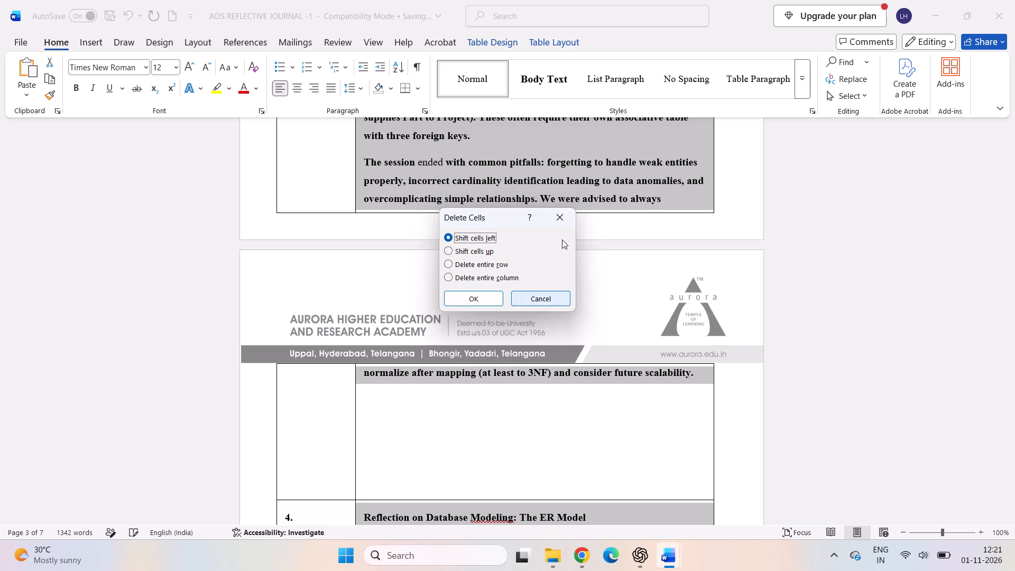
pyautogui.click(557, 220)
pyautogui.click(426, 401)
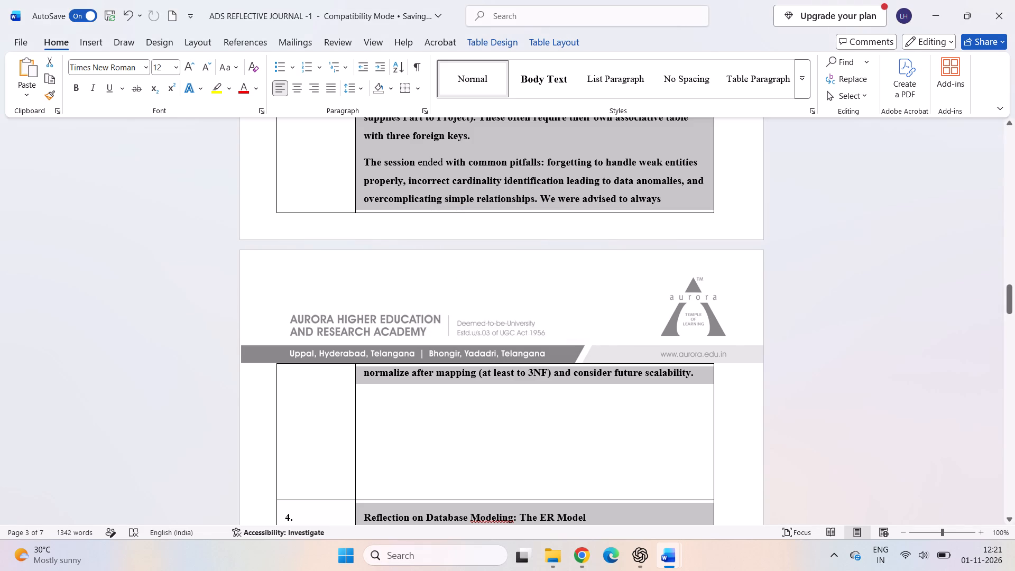
# Delete the Learning row's remaining text from "M:N Relationships" down to just before the closing advice about normalizing after mapping.
pyautogui.scroll(5, 426, 401)
pyautogui.click(379, 303)
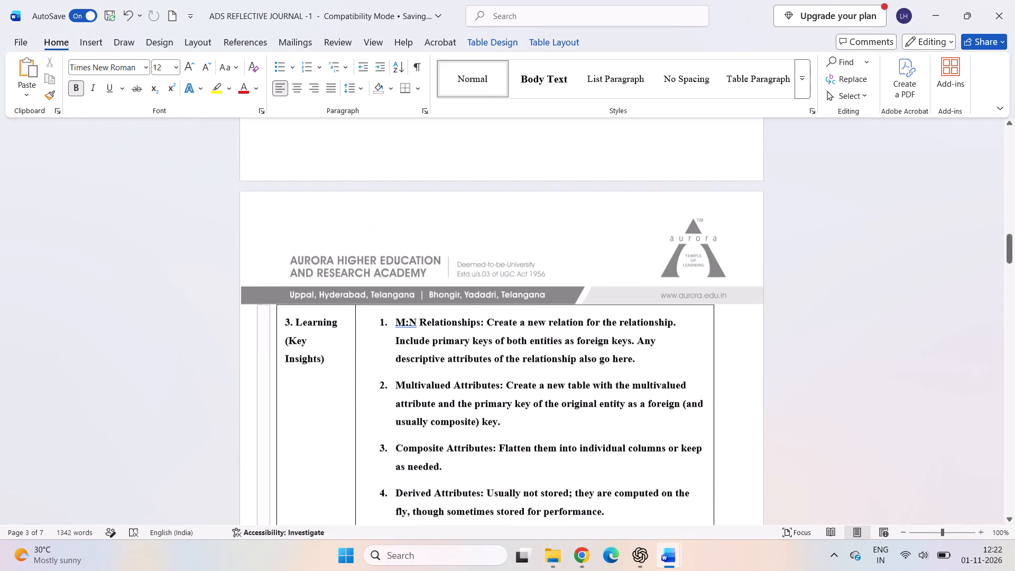
pyautogui.moveTo(379, 320); pyautogui.dragTo(487, 498)
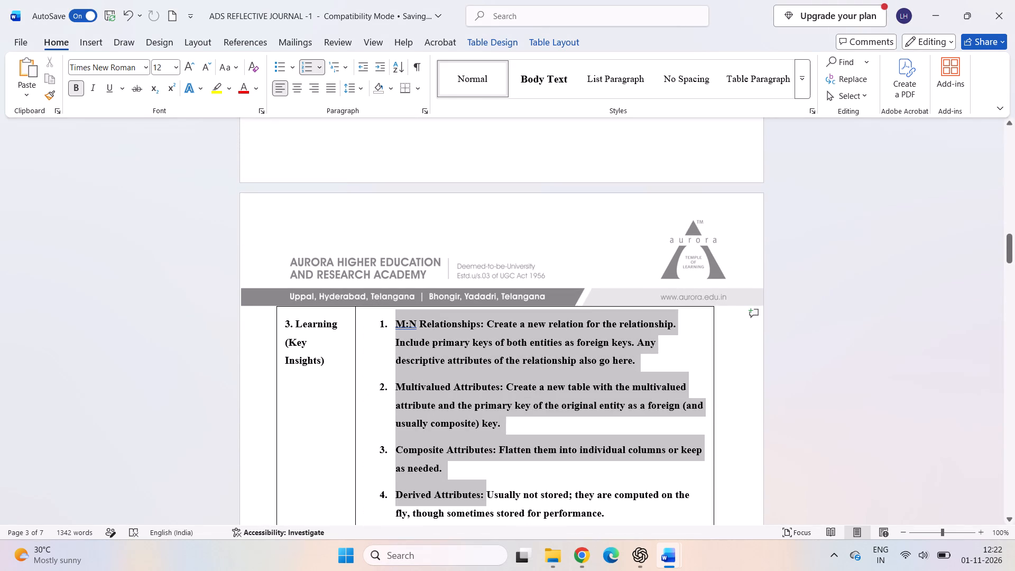
pyautogui.moveTo(487, 498); pyautogui.dragTo(517, 447)
pyautogui.press('BackSpace')
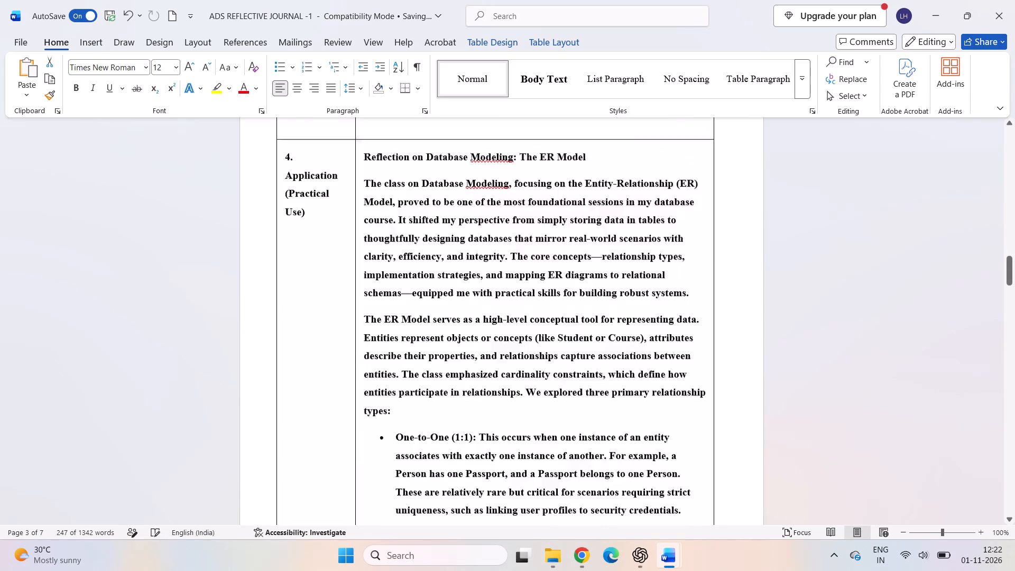
# Clear all the ER Model reflection text from the content cell of the "4. Application (Practical Use)" row.
pyautogui.moveTo(367, 273); pyautogui.dragTo(379, 287)
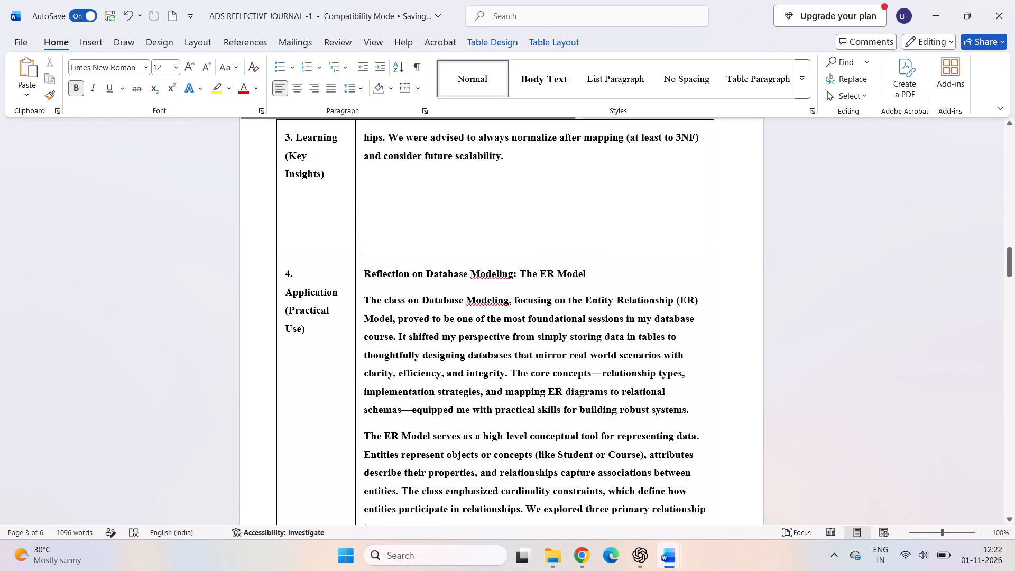
pyautogui.moveTo(379, 287); pyautogui.dragTo(541, 570)
pyautogui.press('BackSpace')
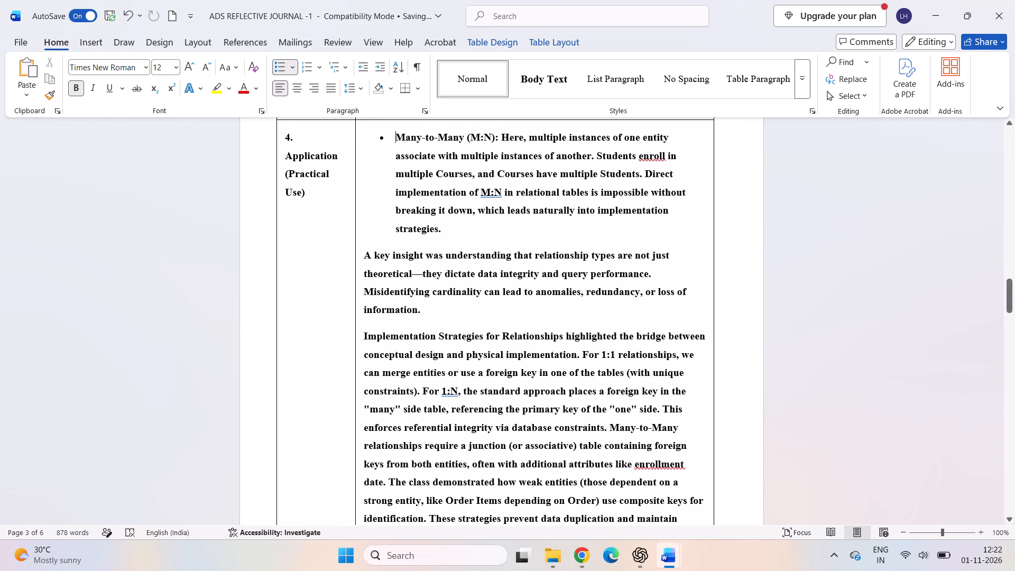
pyautogui.moveTo(377, 138); pyautogui.dragTo(522, 559)
pyautogui.press('BackSpace')
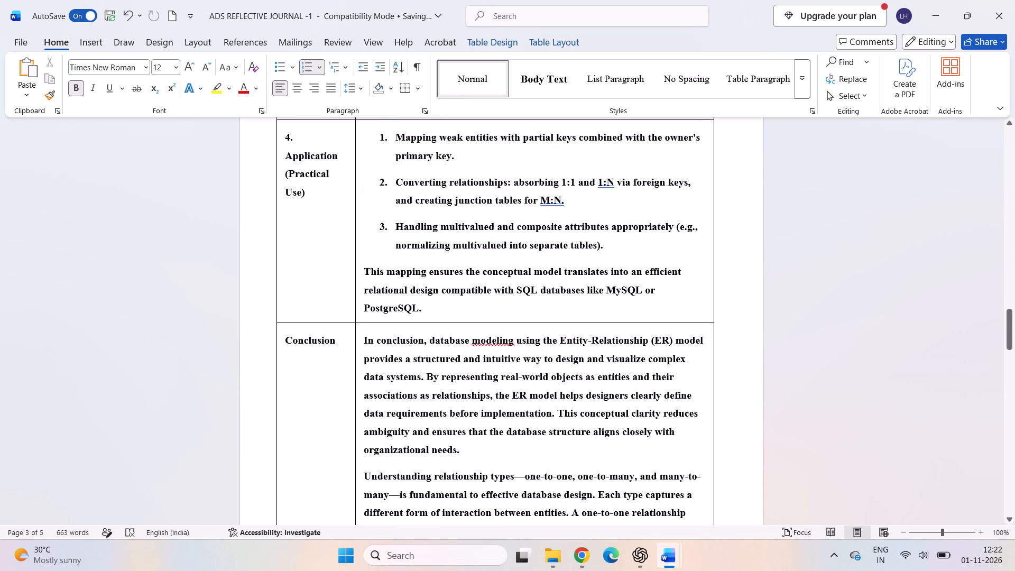
pyautogui.moveTo(376, 132); pyautogui.dragTo(450, 316)
pyautogui.press('BackSpace')
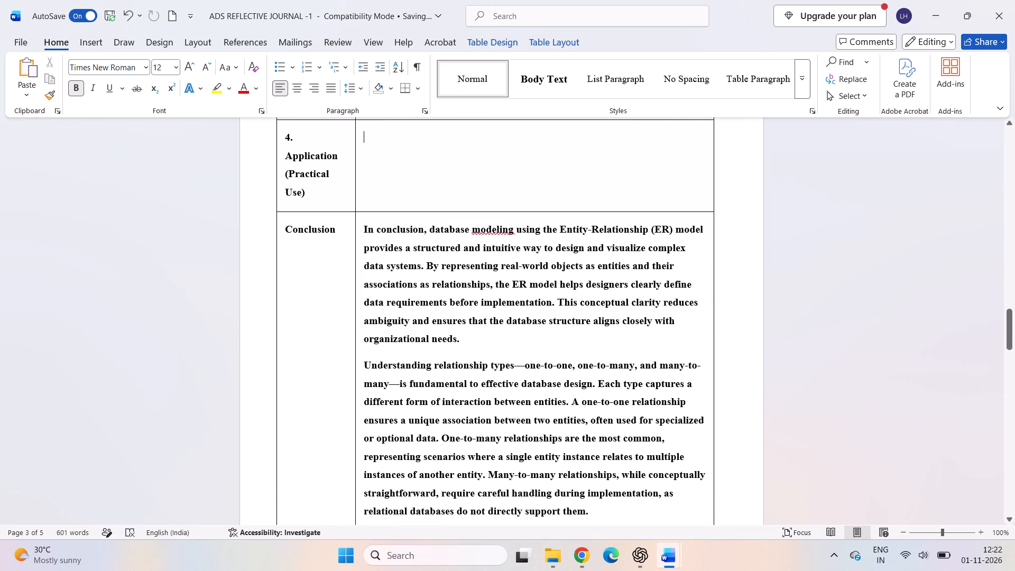
# Clear all the database modeling text from the Conclusion row's content cell, keeping the cell and its label.
pyautogui.moveTo(366, 230); pyautogui.dragTo(372, 242)
pyautogui.moveTo(372, 242); pyautogui.dragTo(602, 551)
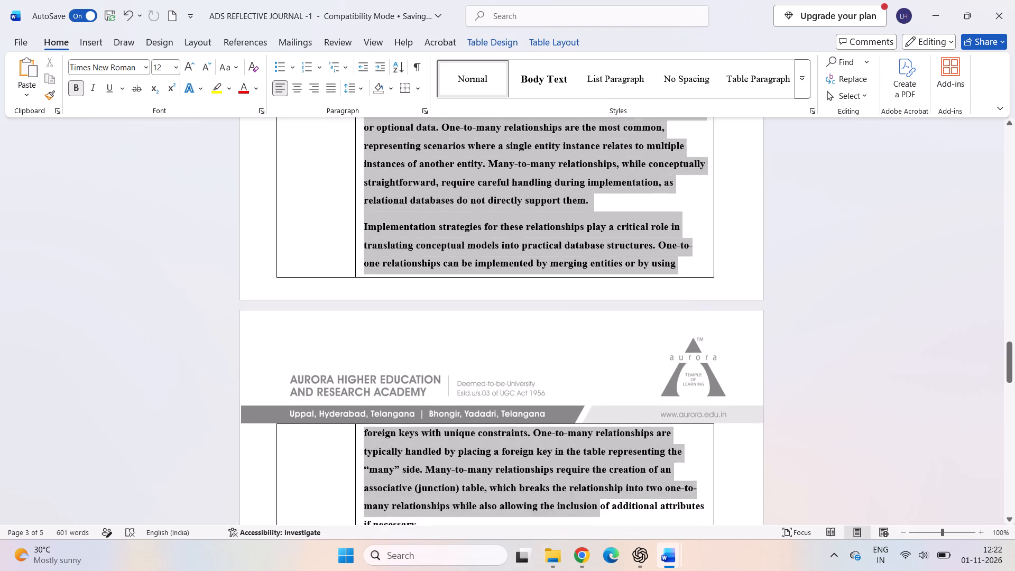
pyautogui.moveTo(602, 551); pyautogui.dragTo(566, 420)
pyautogui.press('BackSpace')
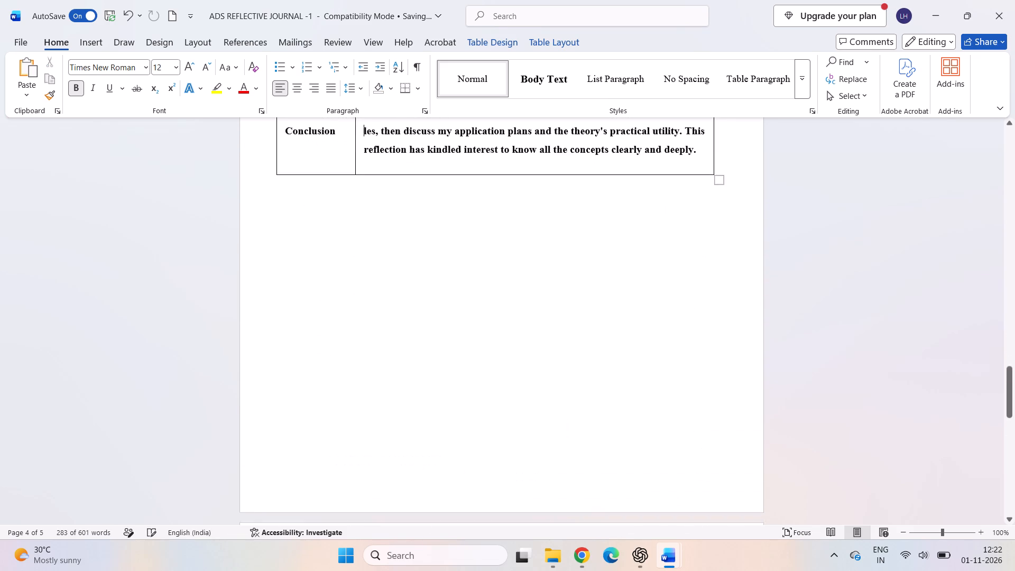
pyautogui.scroll(3, 477, 298)
pyautogui.moveTo(361, 331); pyautogui.dragTo(611, 352)
pyautogui.press('BackSpace')
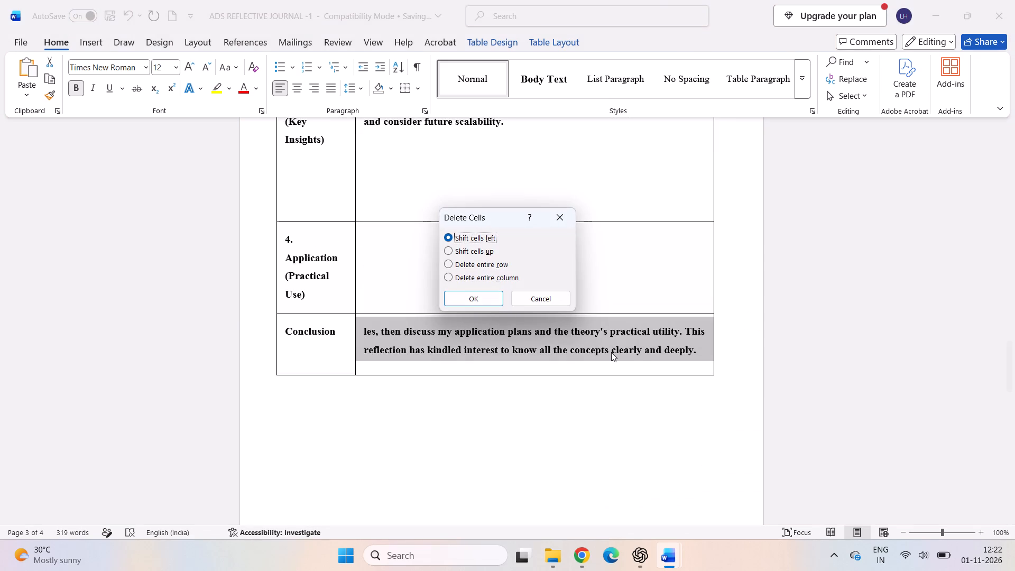
pyautogui.click(562, 214)
pyautogui.click(423, 344)
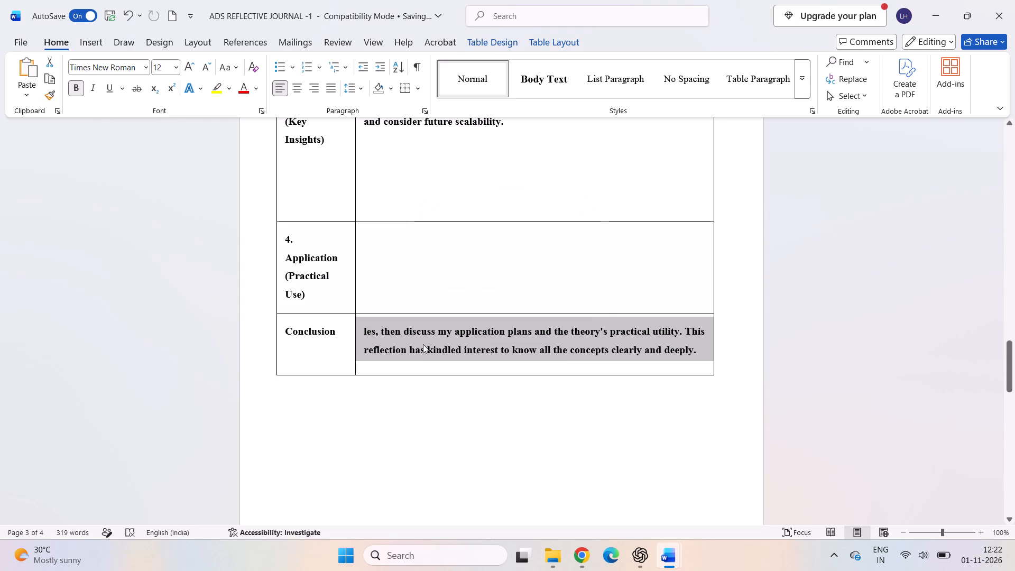
pyautogui.moveTo(366, 329); pyautogui.dragTo(643, 347)
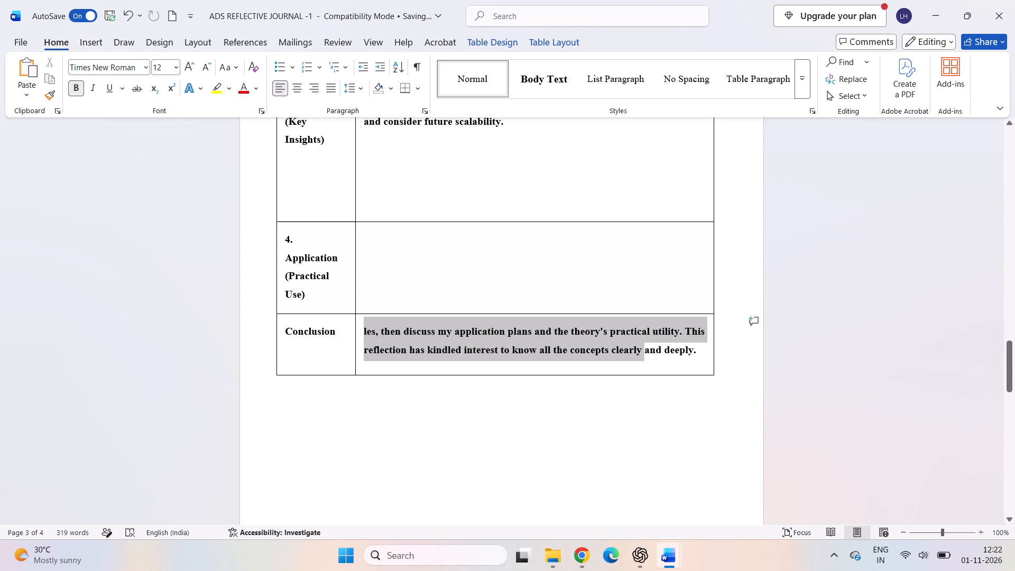
pyautogui.moveTo(643, 347); pyautogui.dragTo(705, 348)
pyautogui.press('BackSpace')
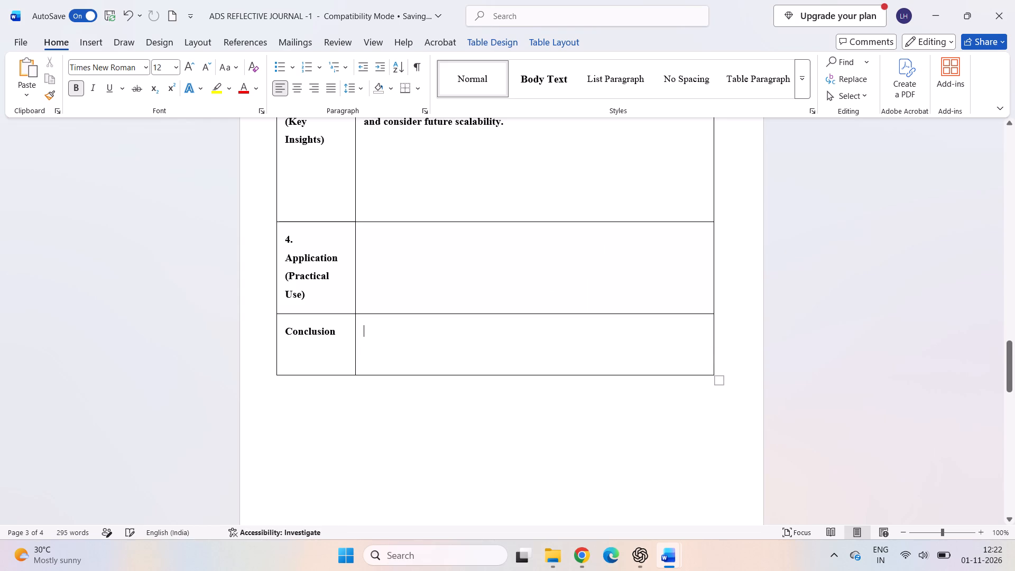
# Delete the remaining advice about normalizing after mapping from the Learning row's content cell and turn off bold there.
pyautogui.scroll(2, 585, 278)
pyautogui.moveTo(363, 308); pyautogui.dragTo(471, 360)
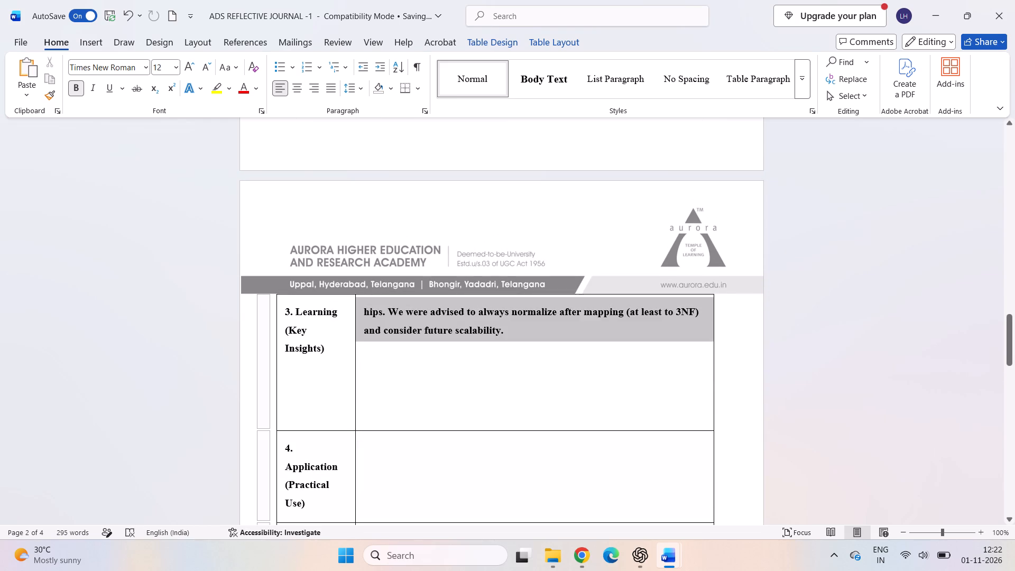
pyautogui.moveTo(471, 360); pyautogui.dragTo(511, 366)
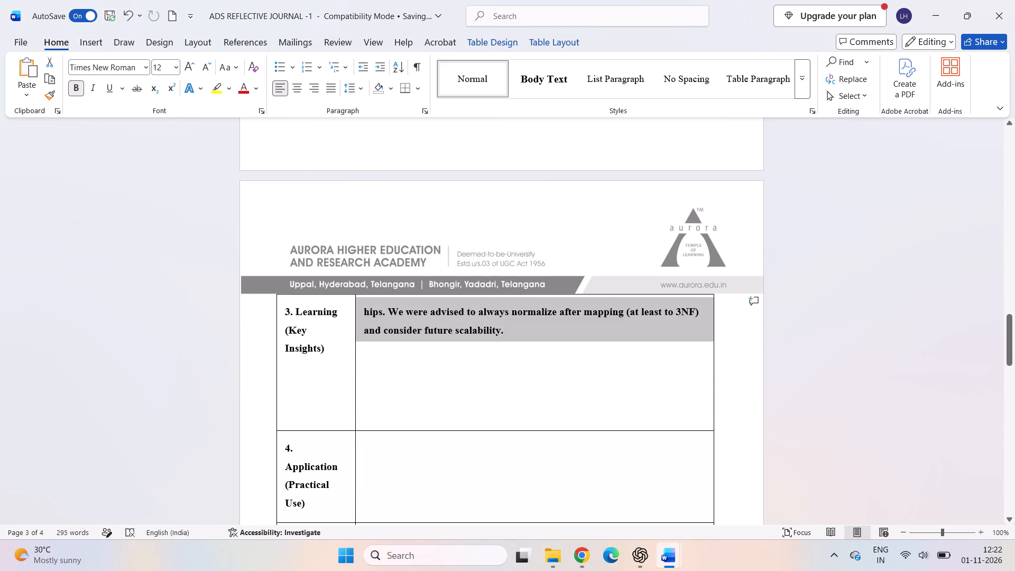
pyautogui.click(426, 358)
pyautogui.moveTo(364, 307); pyautogui.dragTo(505, 343)
pyautogui.press('BackSpace')
pyautogui.click(81, 88)
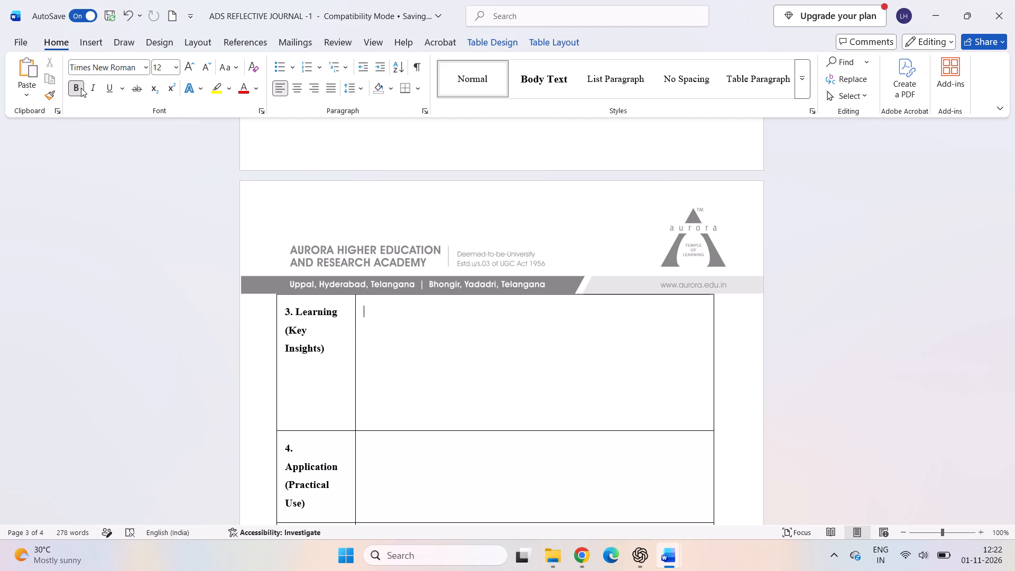
# Remove bold from the Feelings row's paragraph starting "At First, I feel some tensed" and delete the paragraph.
pyautogui.scroll(4, 398, 242)
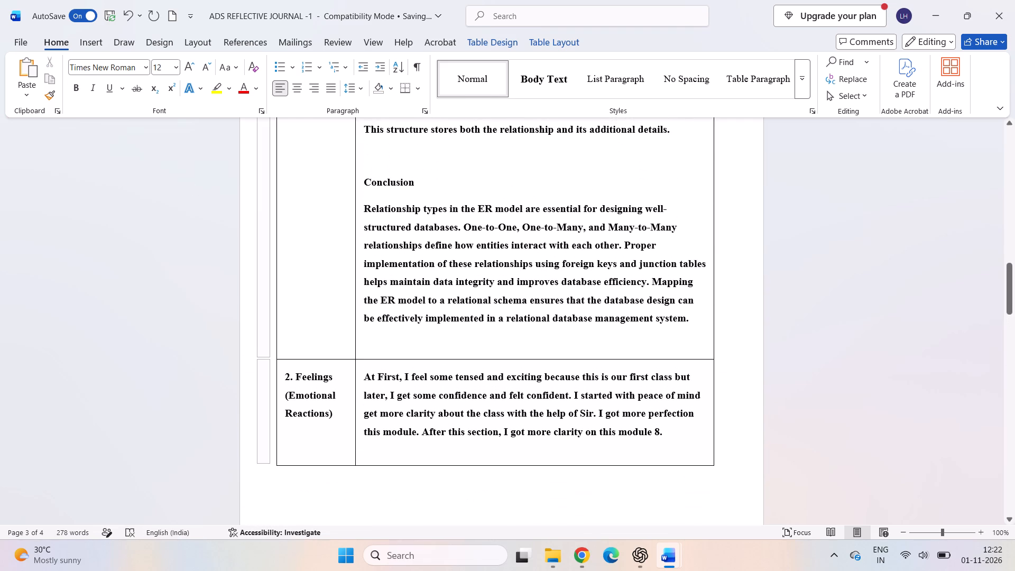
pyautogui.moveTo(365, 381); pyautogui.dragTo(652, 432)
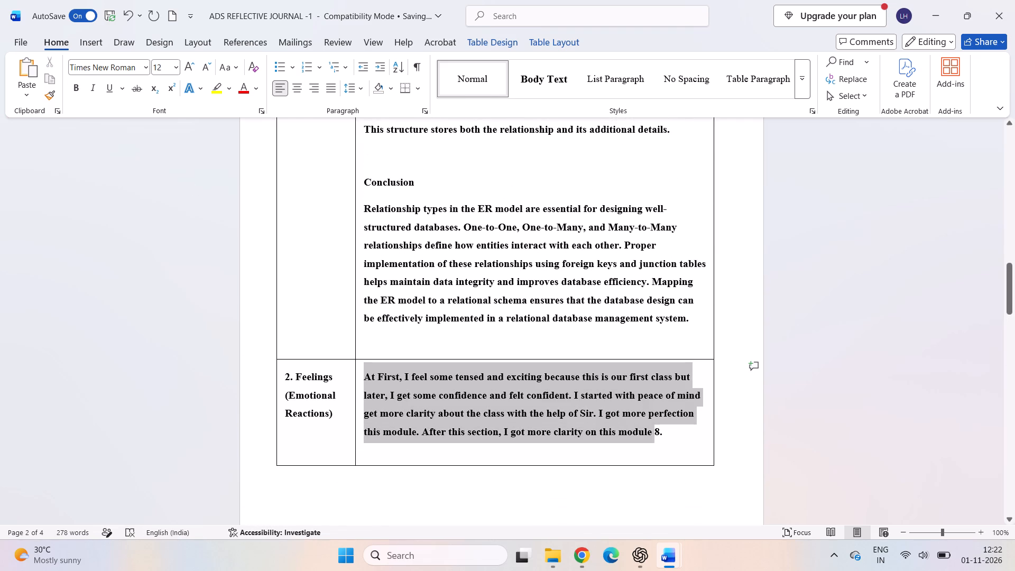
pyautogui.moveTo(652, 432); pyautogui.dragTo(663, 434)
pyautogui.click(676, 414)
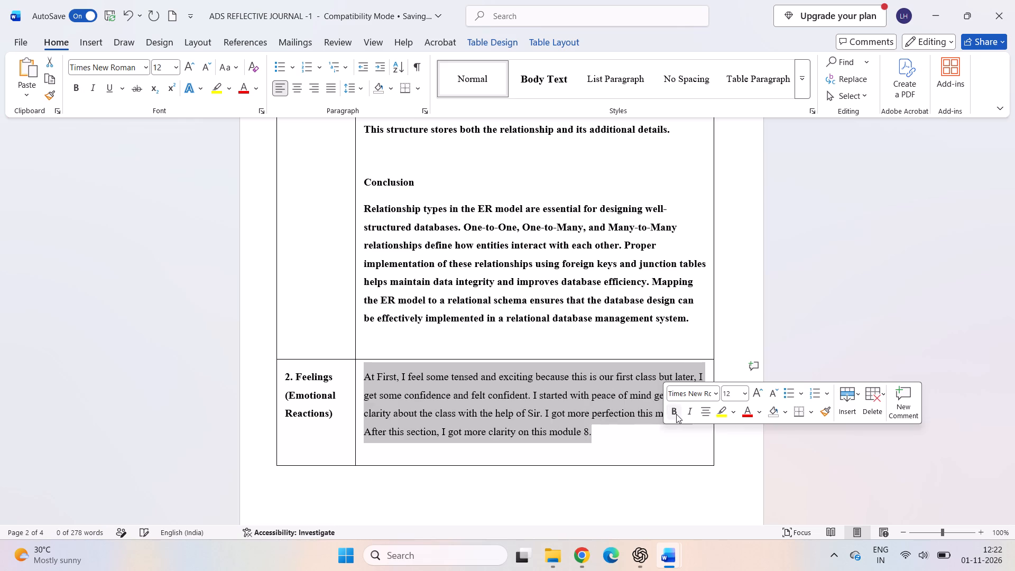
pyautogui.press('BackSpace')
# Delete the Experience row's remaining text from "3. Relationship Attributes to Columns" through the end of its Conclusion paragraph.
pyautogui.scroll(2, 567, 332)
pyautogui.scroll(1, 460, 279)
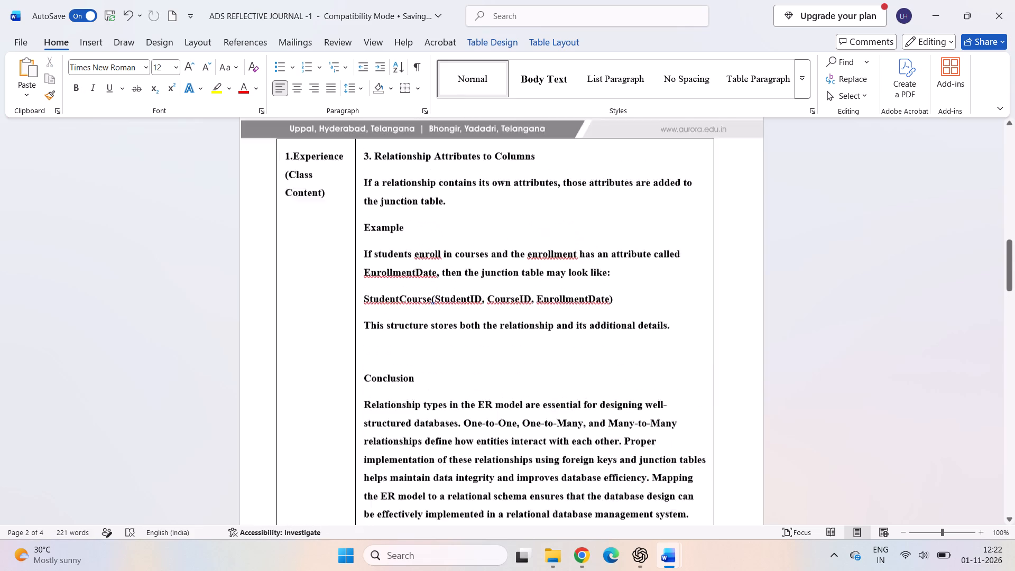
pyautogui.scroll(1, 460, 279)
pyautogui.moveTo(361, 204); pyautogui.dragTo(536, 570)
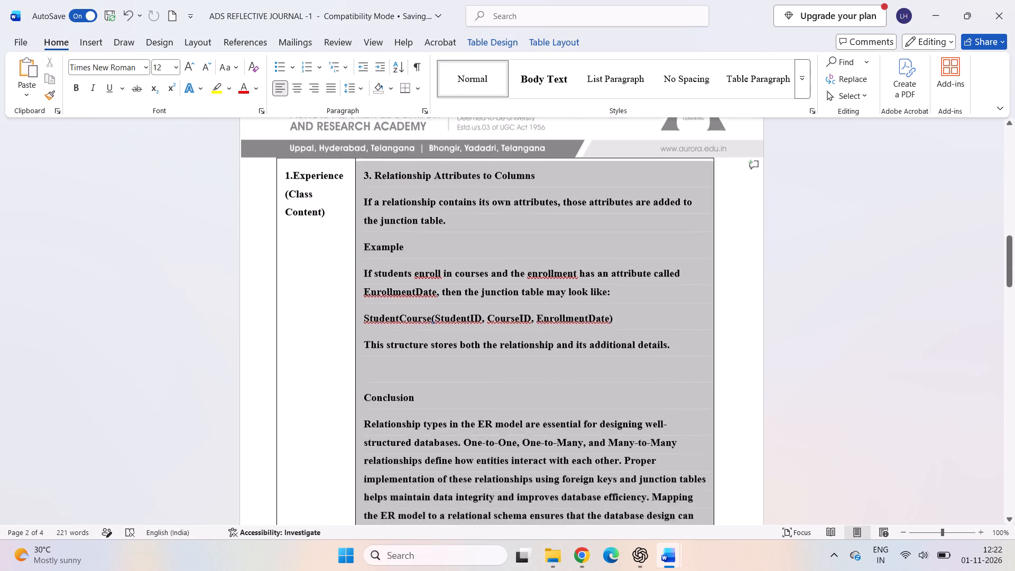
pyautogui.moveTo(536, 570); pyautogui.dragTo(523, 450)
pyautogui.scroll(3, 453, 298)
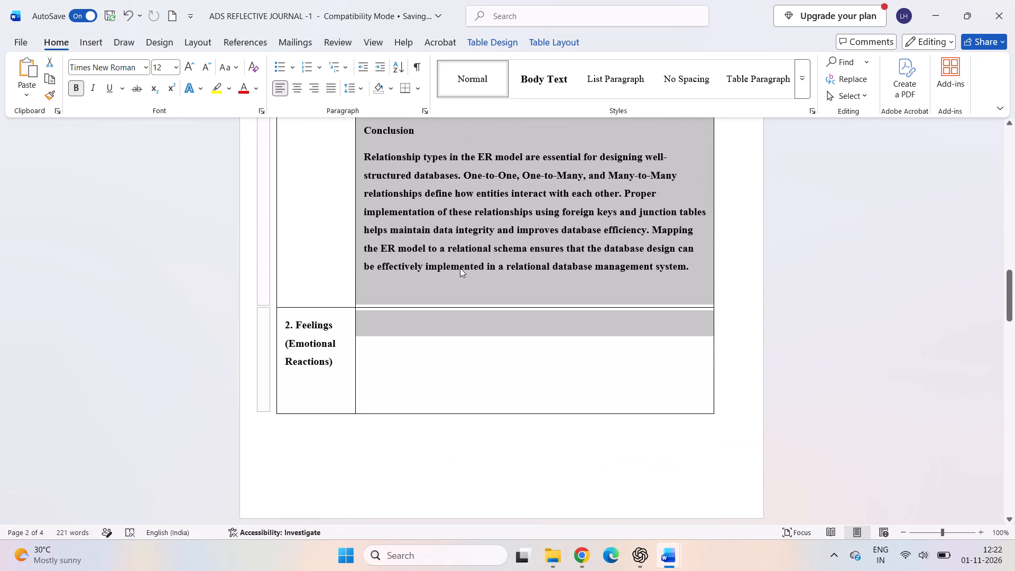
pyautogui.click(460, 268)
pyautogui.scroll(4, 460, 268)
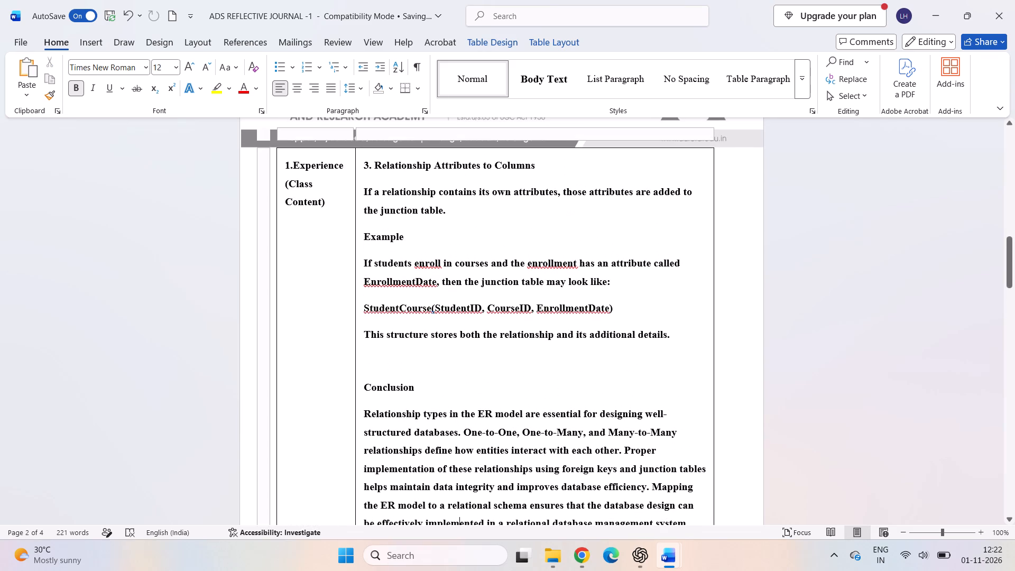
pyautogui.moveTo(364, 167); pyautogui.dragTo(625, 490)
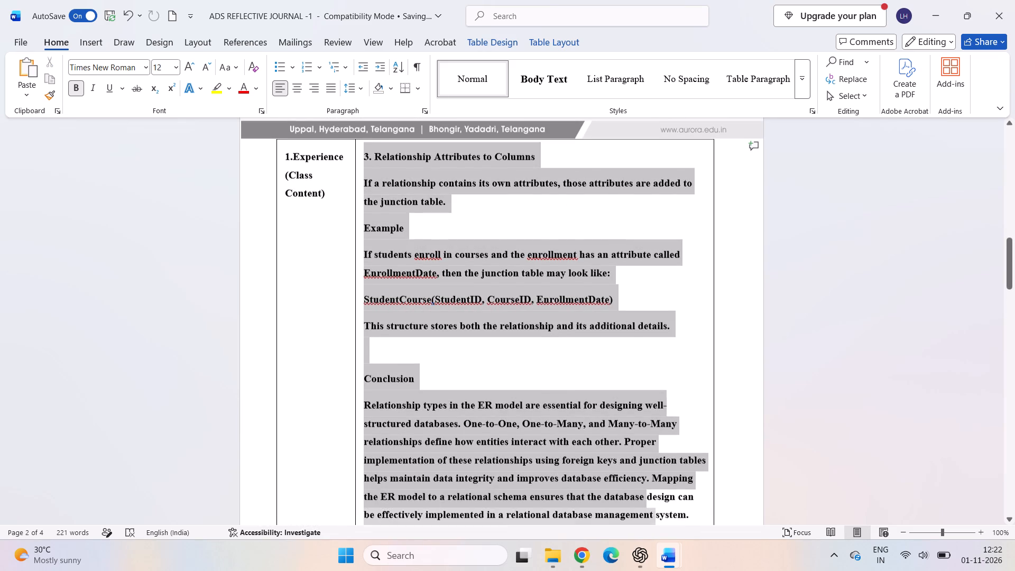
pyautogui.moveTo(625, 490); pyautogui.dragTo(626, 484)
pyautogui.press('BackSpace')
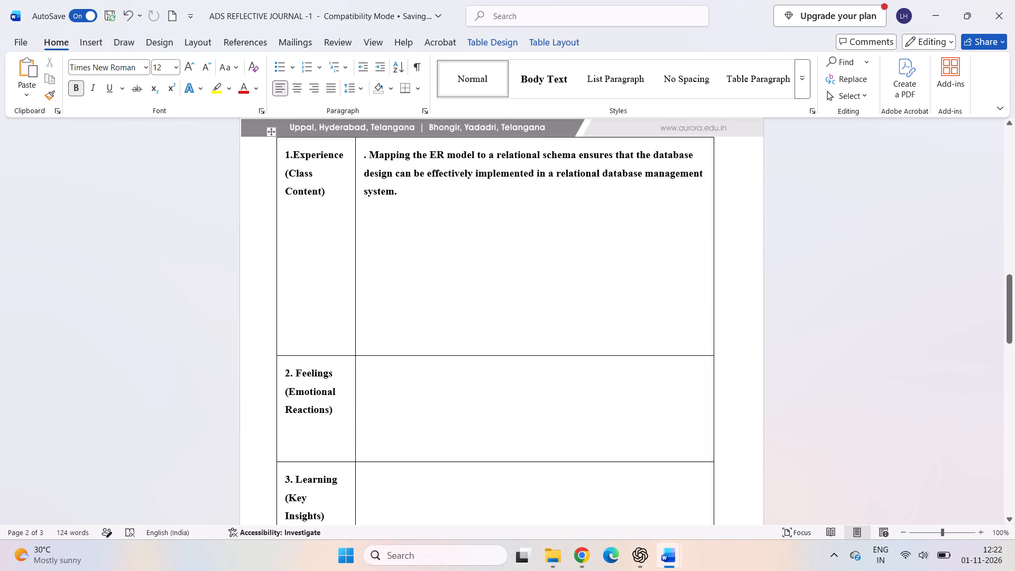
pyautogui.moveTo(362, 153); pyautogui.dragTo(431, 261)
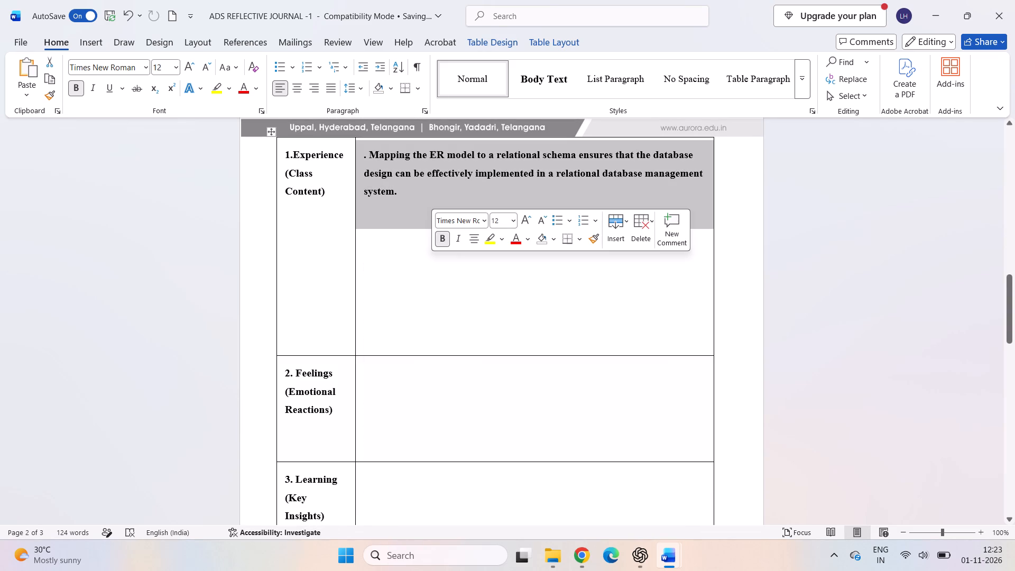
pyautogui.click(413, 262)
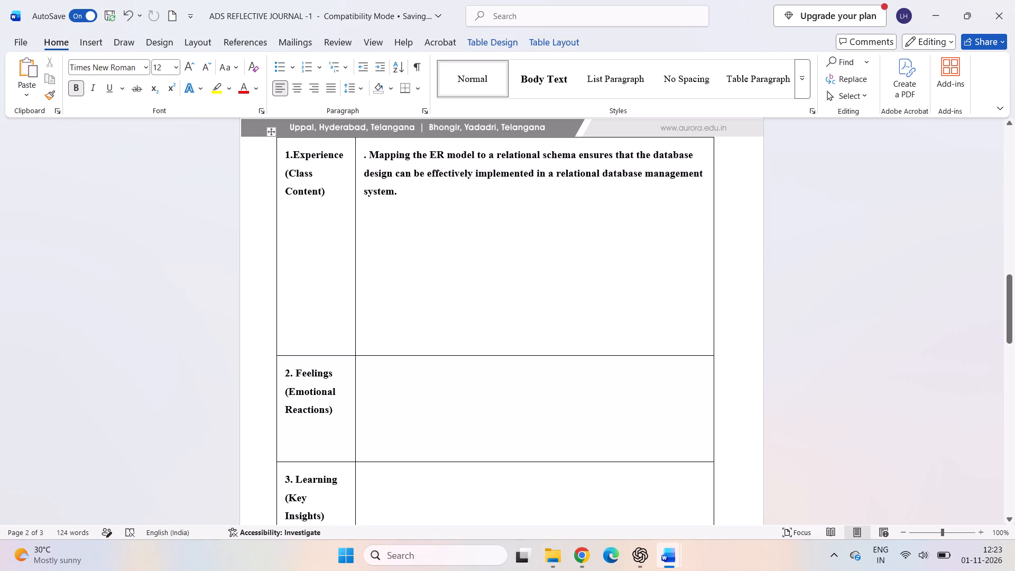
pyautogui.moveTo(367, 154); pyautogui.dragTo(392, 204)
pyautogui.press('BackSpace')
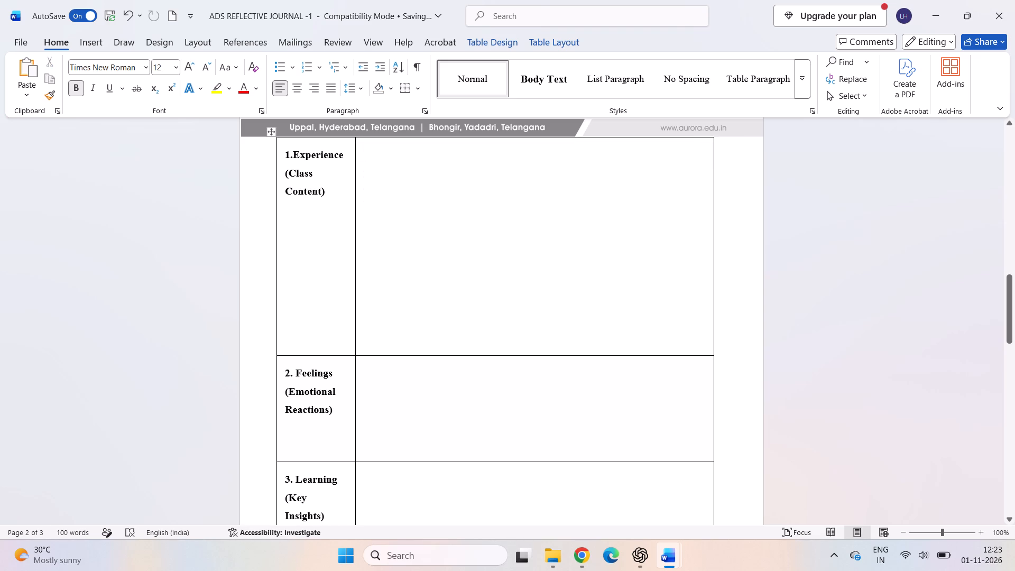
# Widen the journal table slightly by moving its left and right outer borders outward.
pyautogui.moveTo(276, 155); pyautogui.dragTo(268, 155)
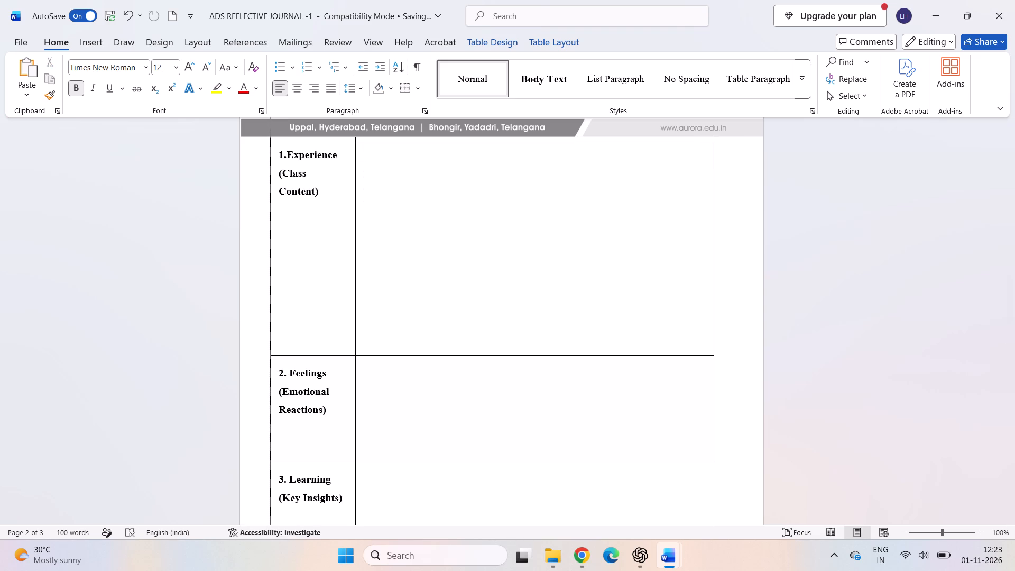
pyautogui.moveTo(268, 155); pyautogui.dragTo(266, 156)
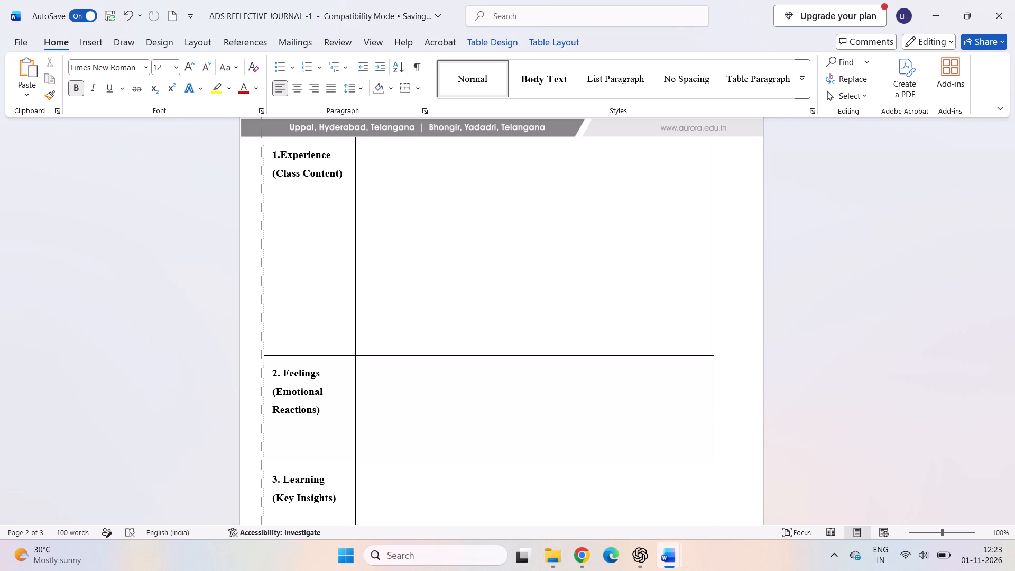
pyautogui.moveTo(266, 156); pyautogui.dragTo(269, 156)
pyautogui.scroll(-1, 578, 277)
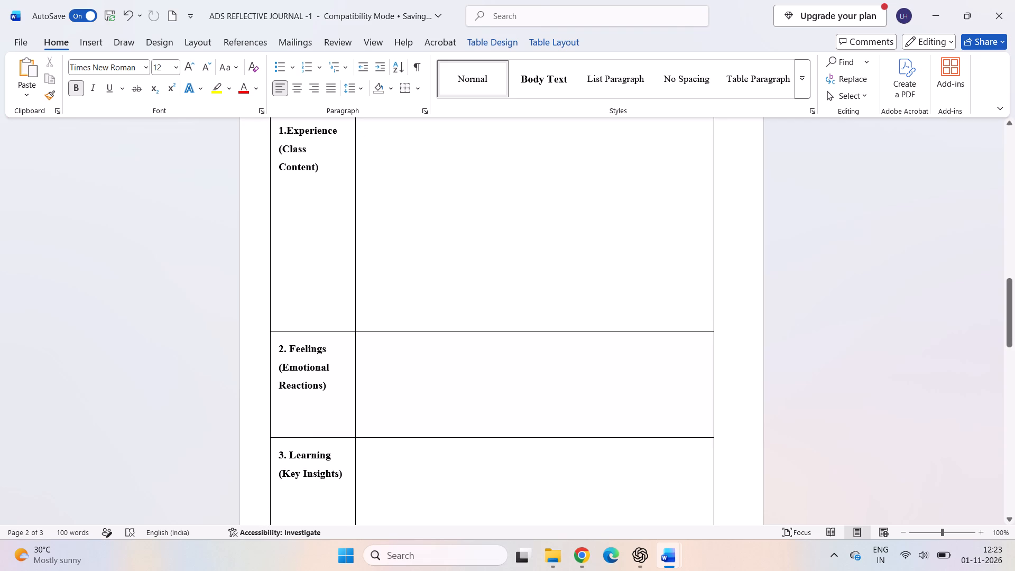
pyautogui.moveTo(713, 270); pyautogui.dragTo(722, 269)
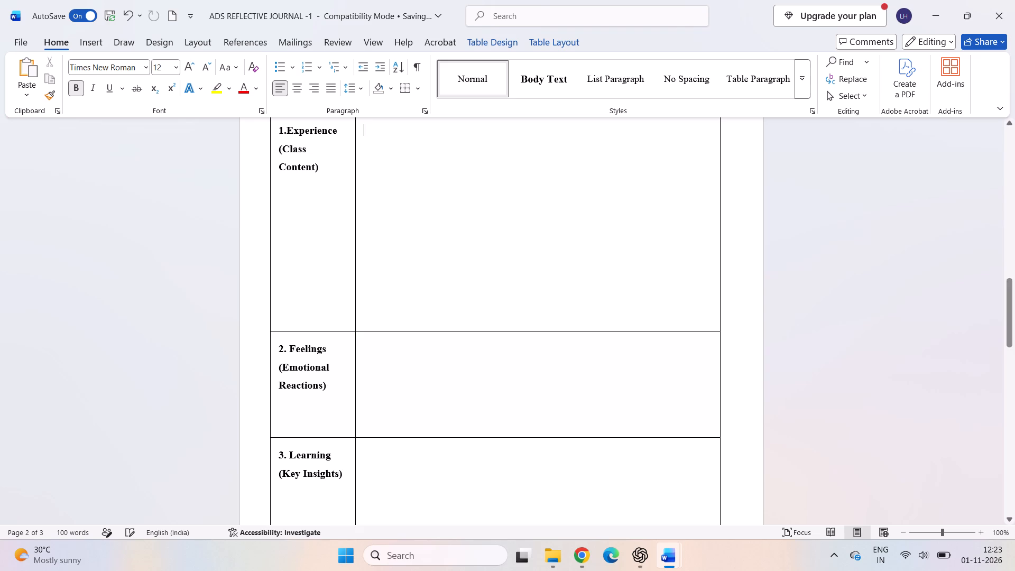
# Set the font color of the Experience, Feelings, Learning and Application row labels to red.
pyautogui.scroll(-2, 650, 342)
pyautogui.scroll(3, 466, 355)
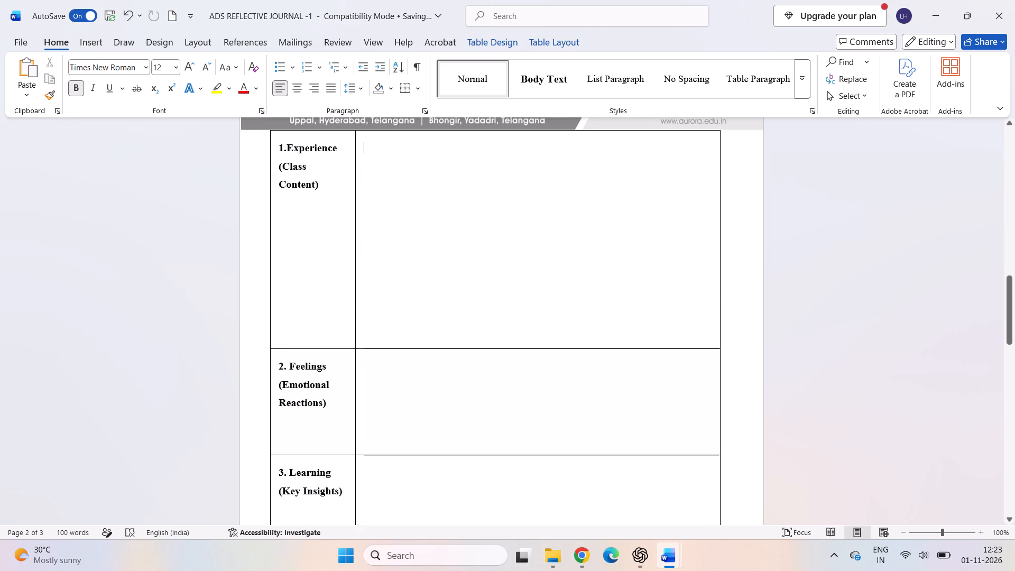
pyautogui.moveTo(280, 146); pyautogui.dragTo(322, 187)
pyautogui.click(401, 169)
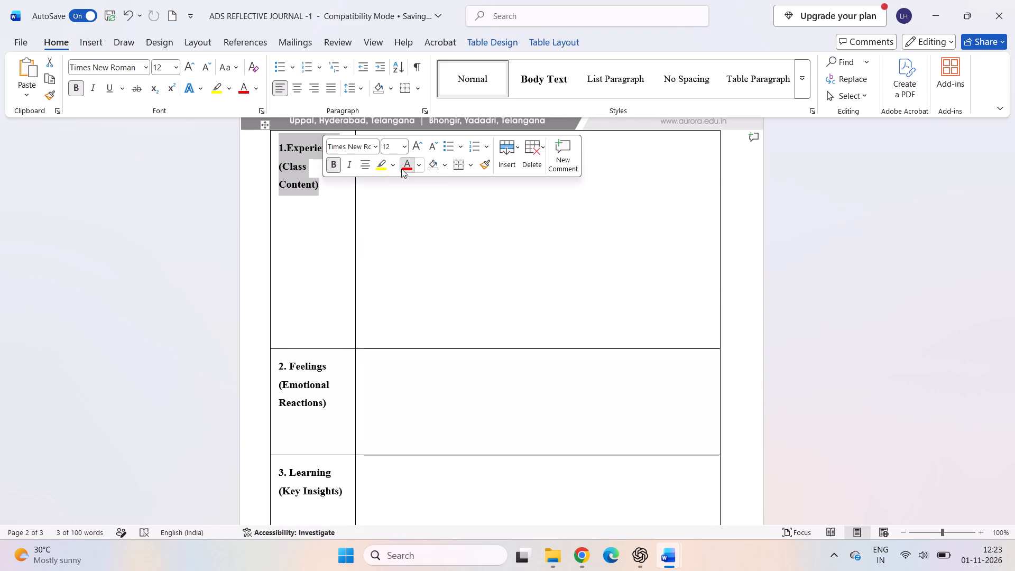
pyautogui.moveTo(279, 364); pyautogui.dragTo(335, 410)
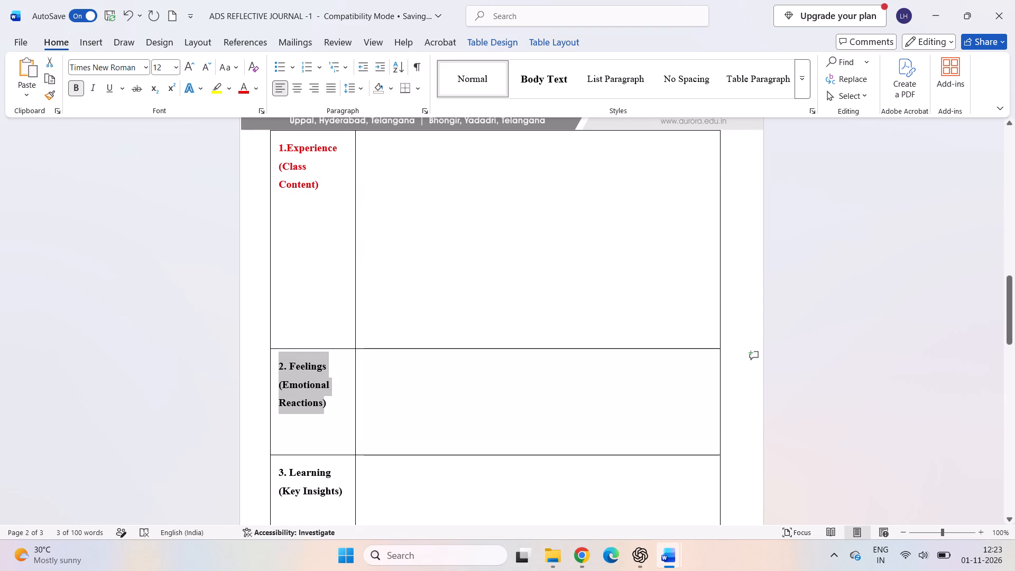
pyautogui.moveTo(335, 410); pyautogui.dragTo(335, 410)
pyautogui.click(414, 388)
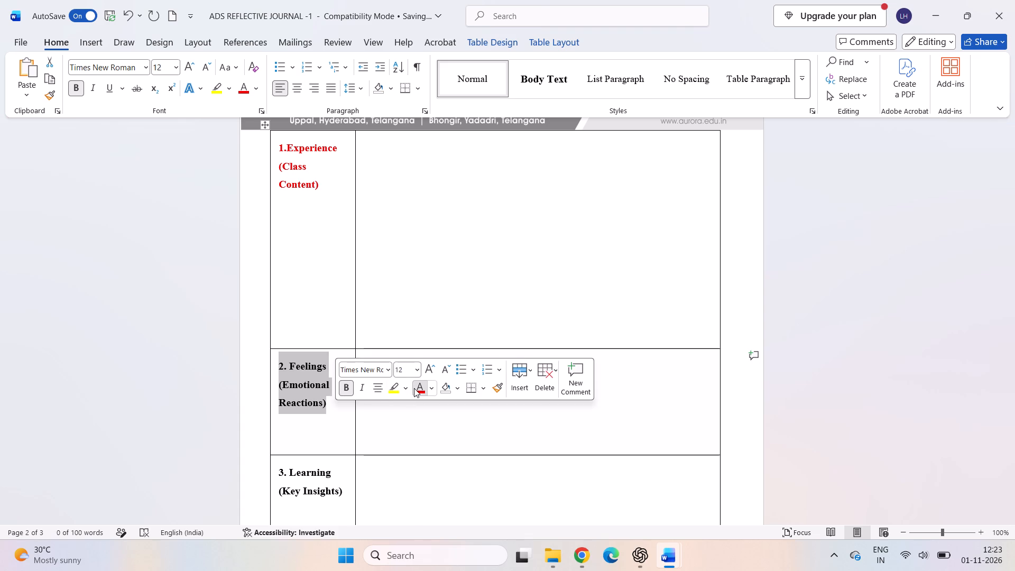
pyautogui.scroll(-10, 414, 388)
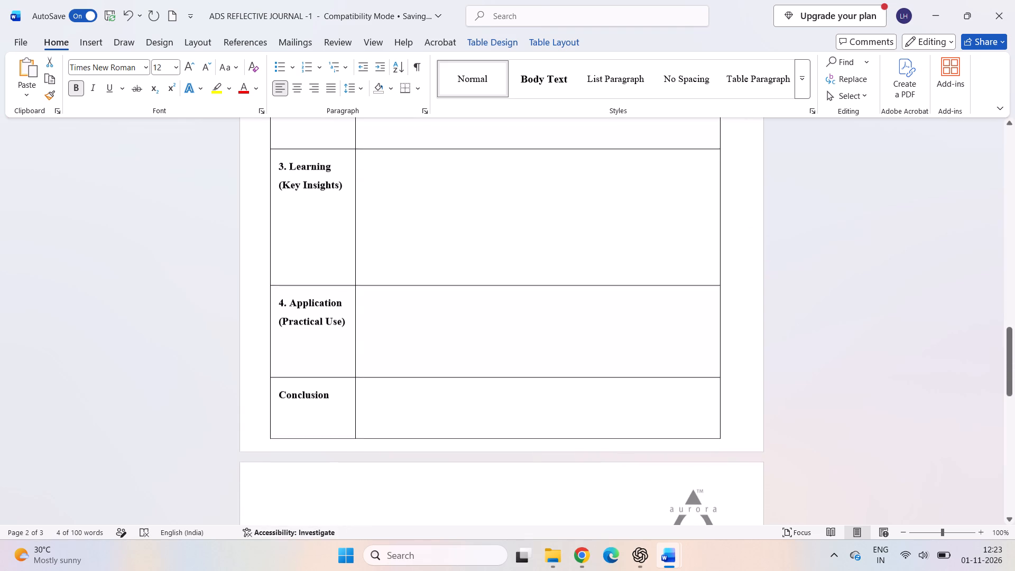
pyautogui.moveTo(278, 156); pyautogui.dragTo(303, 168)
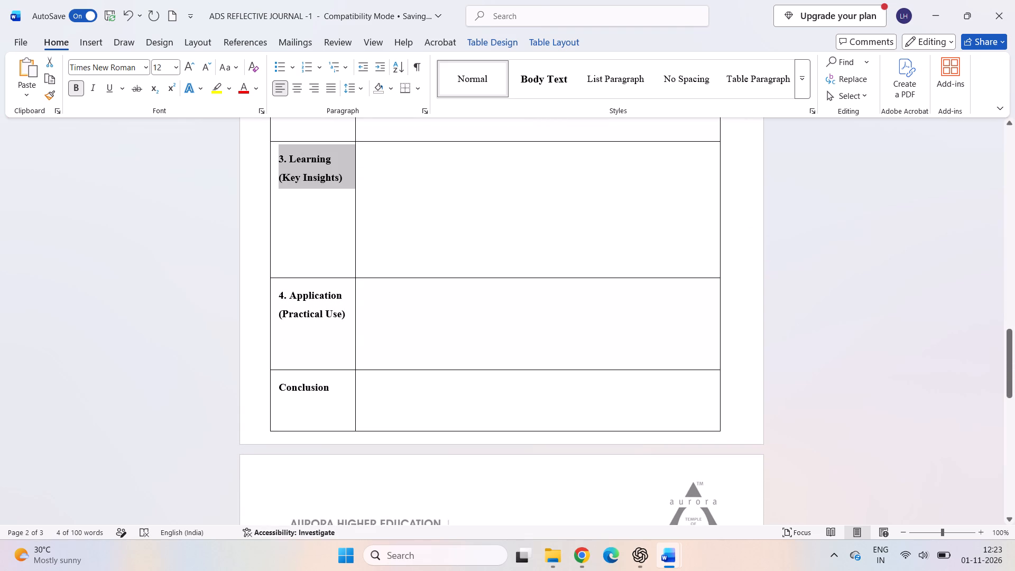
pyautogui.moveTo(303, 168); pyautogui.dragTo(303, 168)
pyautogui.click(385, 149)
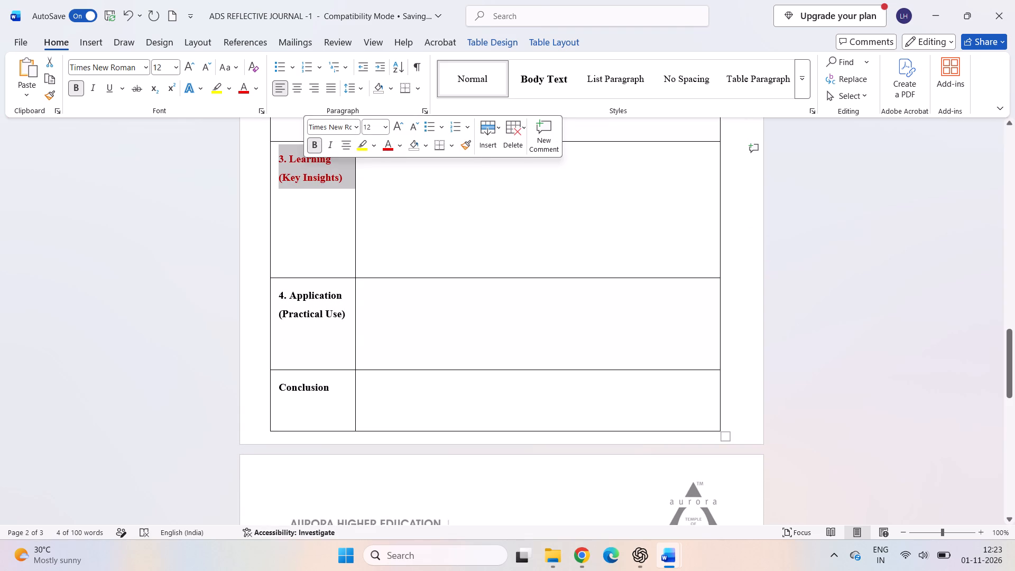
pyautogui.moveTo(278, 294); pyautogui.dragTo(320, 326)
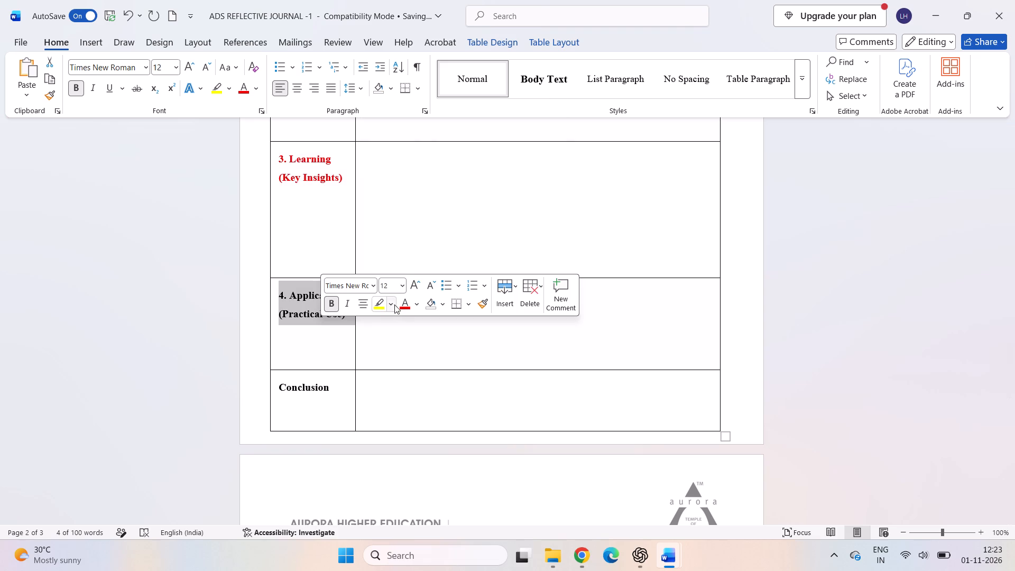
pyautogui.click(405, 306)
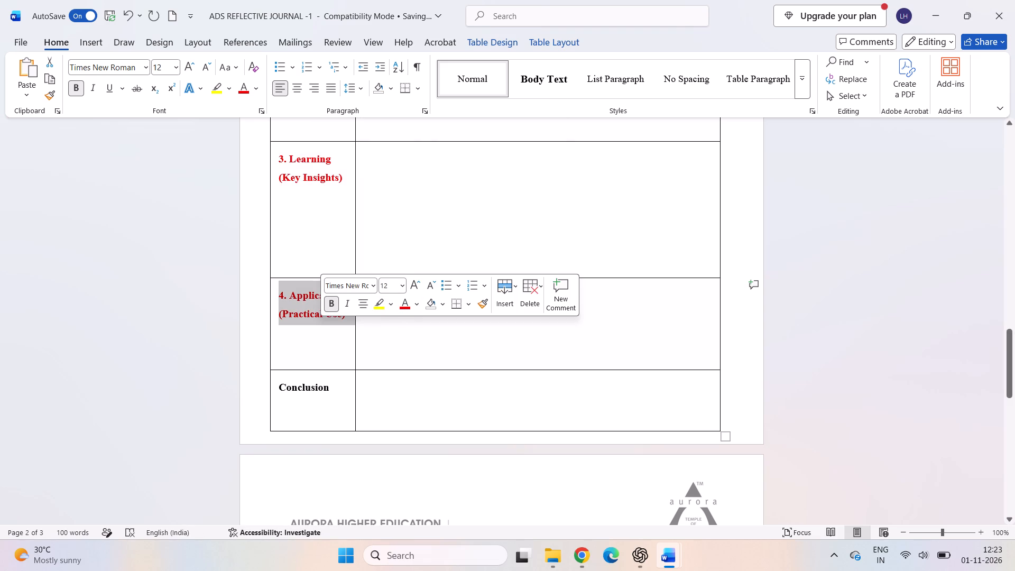
# Set the font color of the Conclusion row label to red.
pyautogui.moveTo(281, 387); pyautogui.dragTo(335, 391)
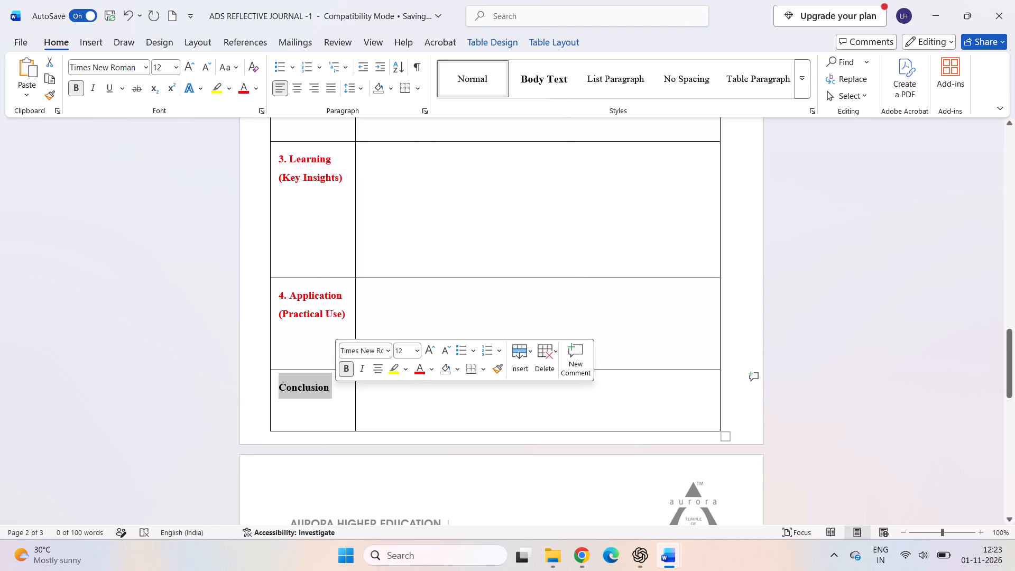
pyautogui.click(420, 364)
pyautogui.click(426, 458)
# Look through the document from the student details tables to the Conclusion row to check the emptied, restyled journal table.
pyautogui.scroll(-2, 426, 458)
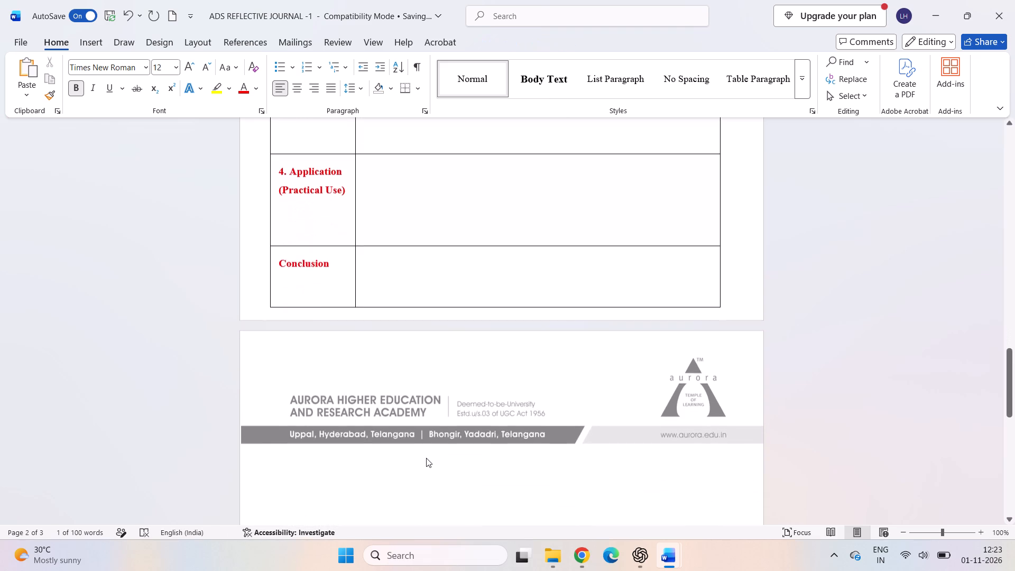
pyautogui.scroll(8, 426, 458)
pyautogui.scroll(-2, 426, 458)
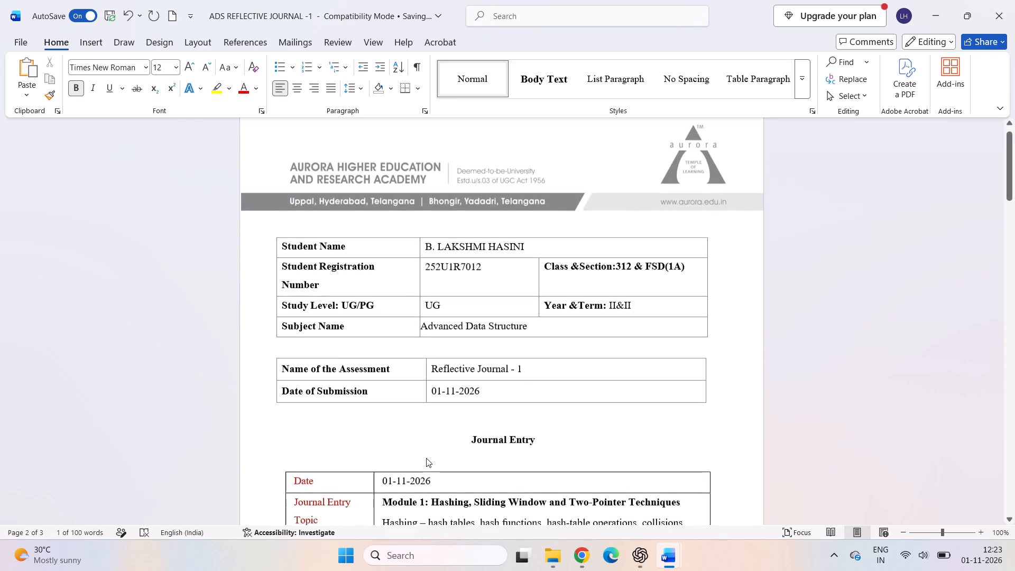
pyautogui.scroll(-6, 426, 458)
pyautogui.scroll(1, 426, 458)
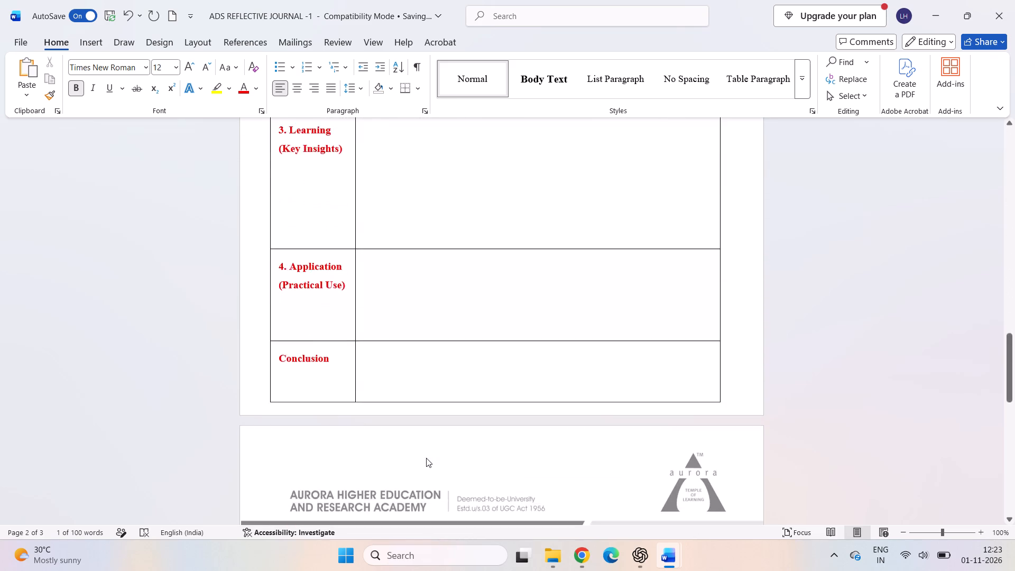
pyautogui.scroll(1, 426, 458)
pyautogui.scroll(-5, 426, 458)
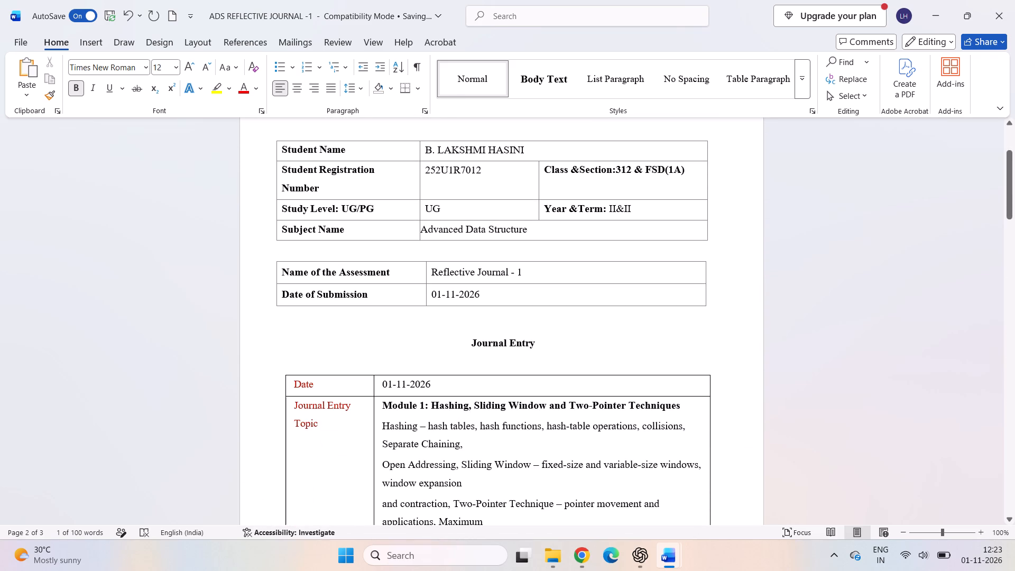
pyautogui.click(77, 90)
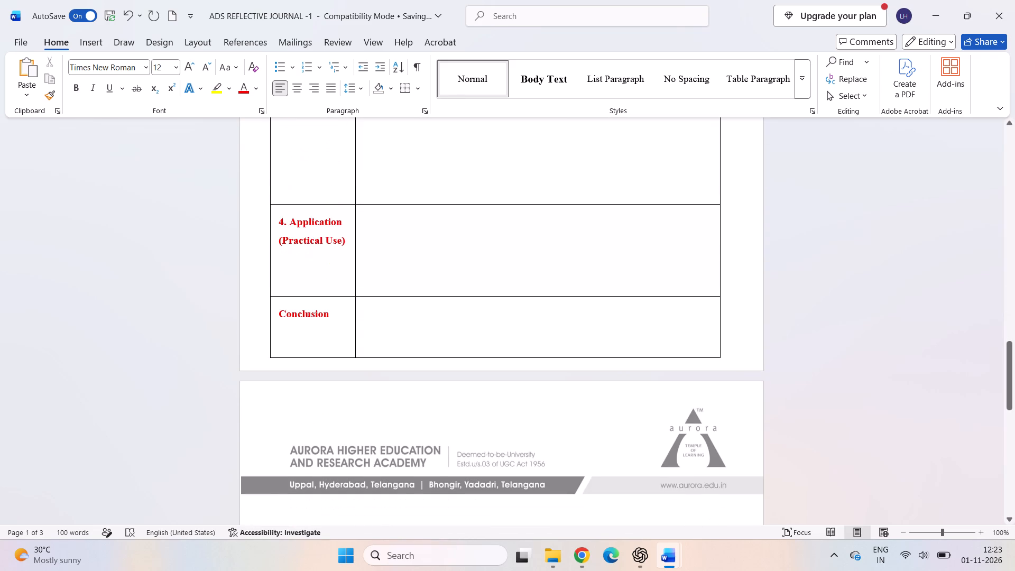
pyautogui.scroll(5, 450, 311)
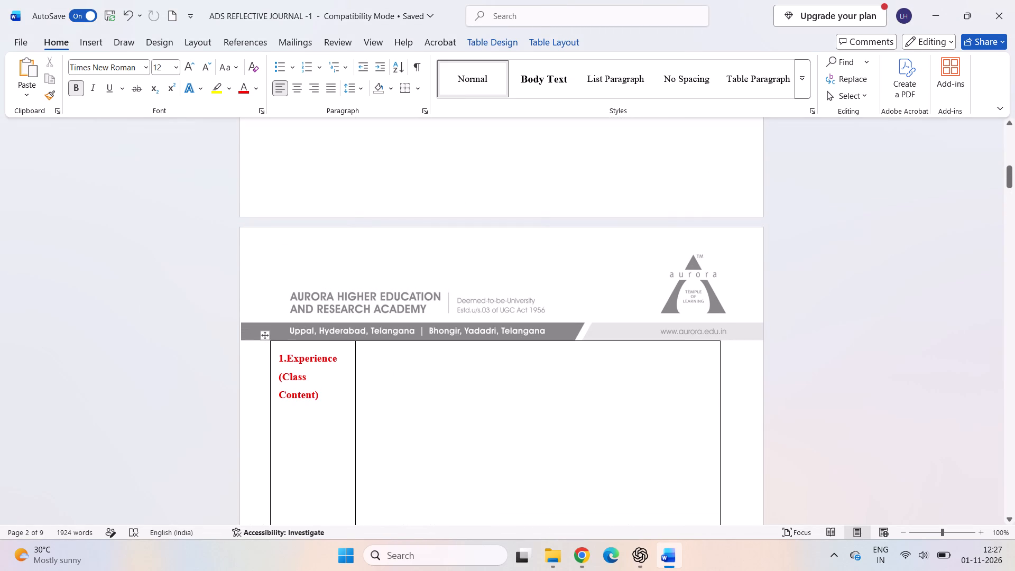
pyautogui.click(379, 366)
pyautogui.hotkey('ctrl', 'v')
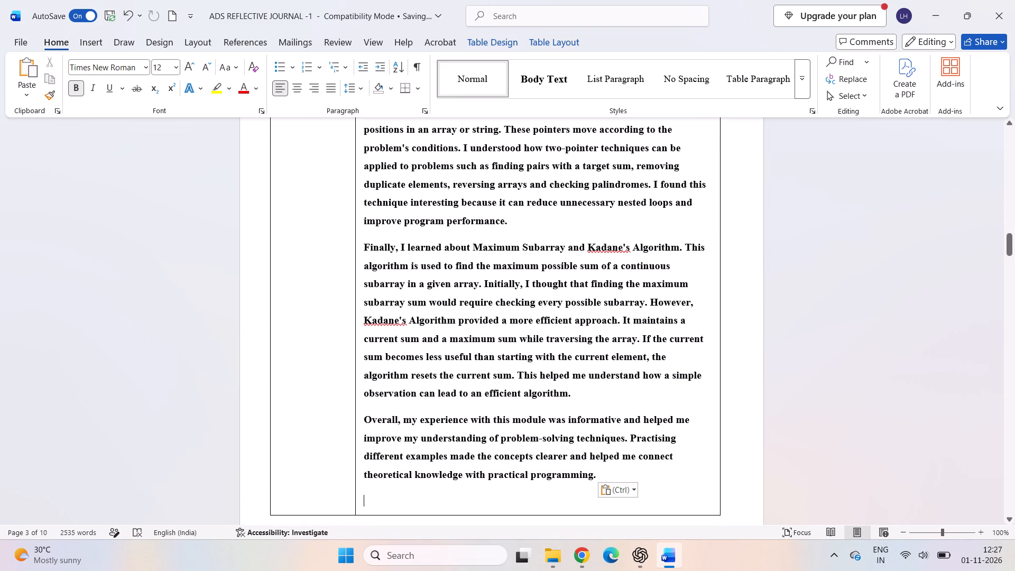
# Remove the bold formatting from all the pasted text in the Experience row.
pyautogui.moveTo(608, 473); pyautogui.dragTo(361, 96)
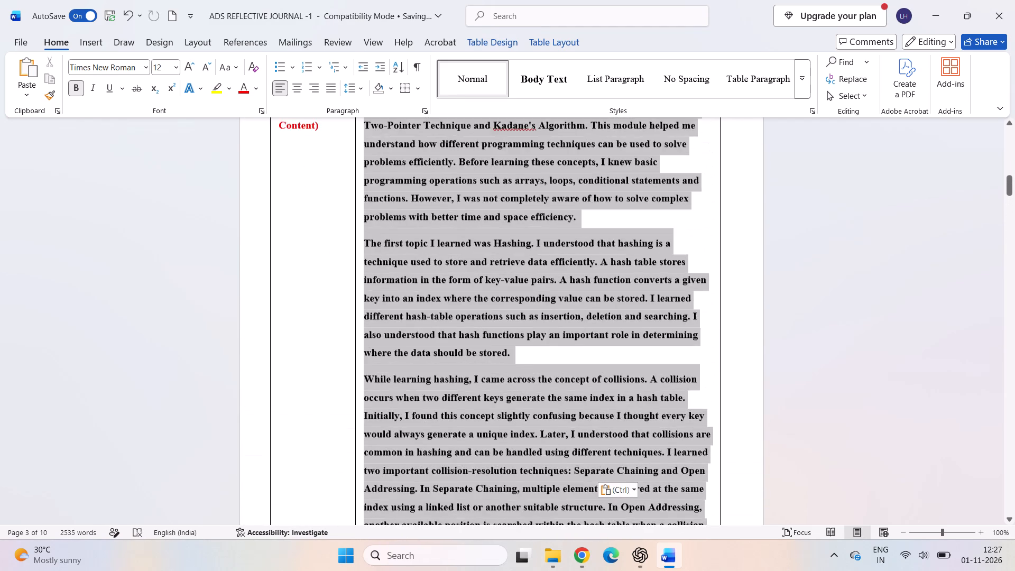
pyautogui.moveTo(361, 96); pyautogui.dragTo(381, 243)
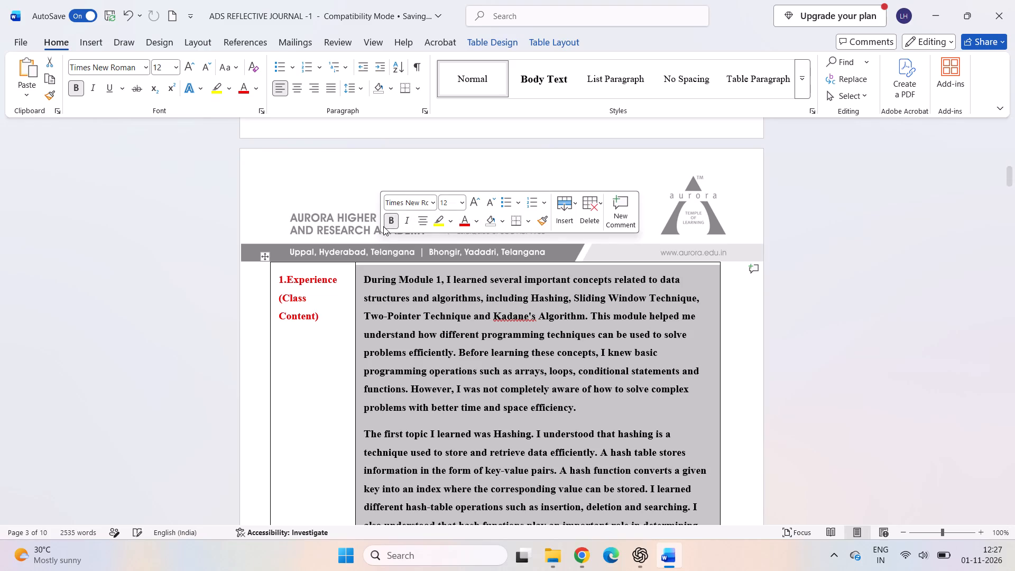
pyautogui.click(383, 225)
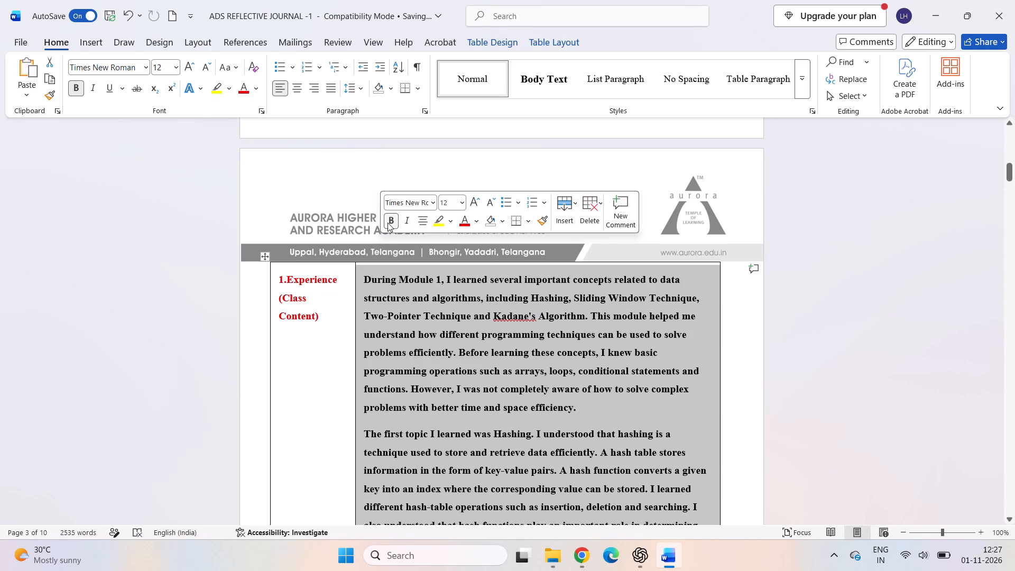
pyautogui.click(387, 223)
pyautogui.click(448, 329)
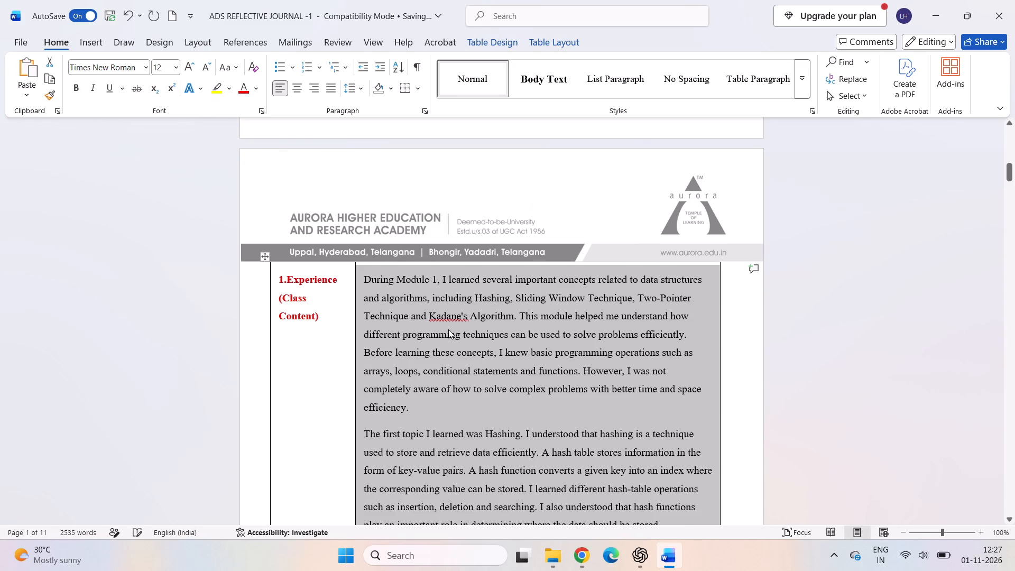
# Review the filled journal table from the Experience row through to the end of the document.
pyautogui.scroll(-6, 549, 360)
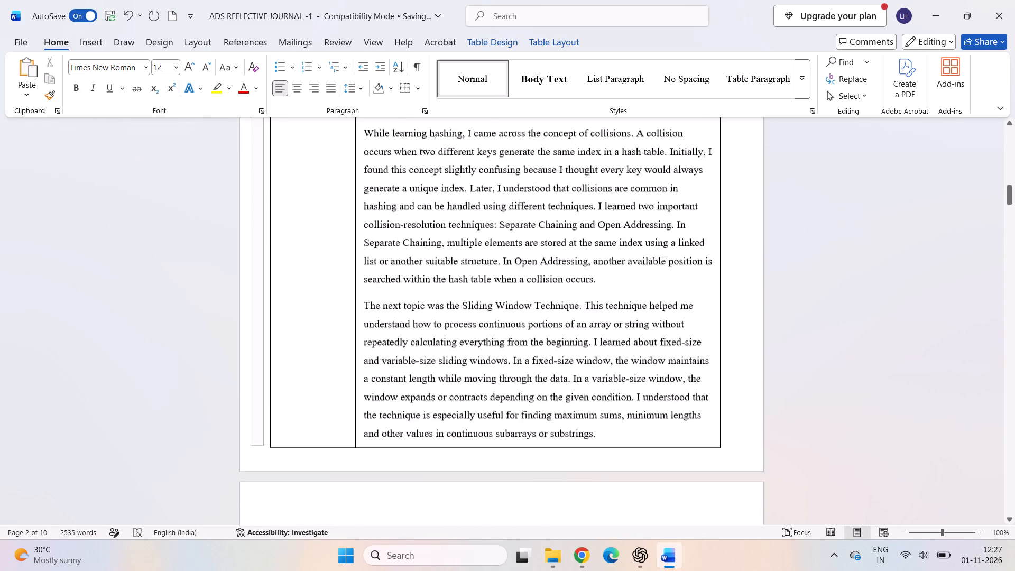
pyautogui.scroll(-5, 549, 360)
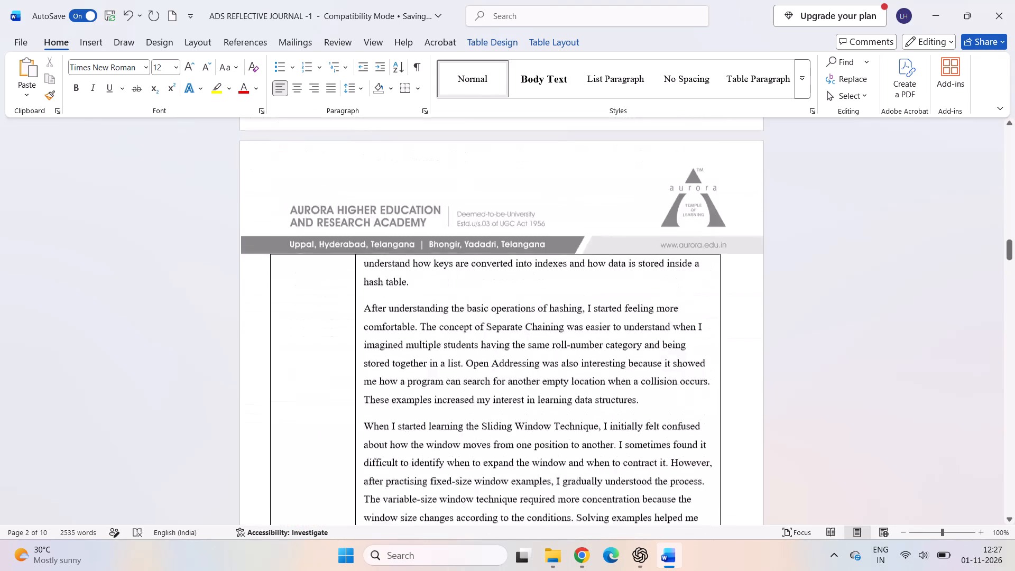
pyautogui.scroll(-8, 549, 360)
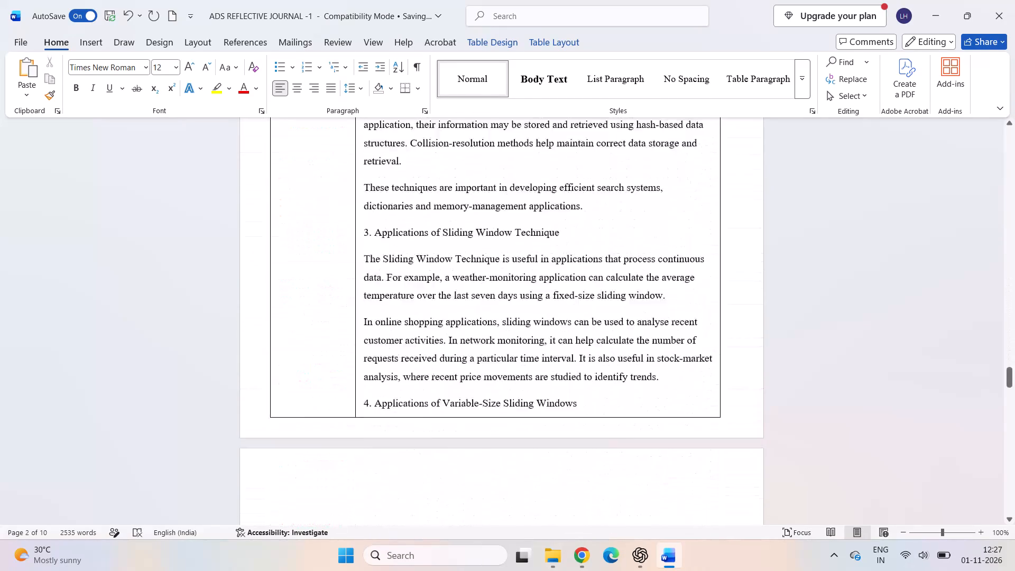
pyautogui.scroll(-4, 549, 360)
pyautogui.scroll(4, 549, 360)
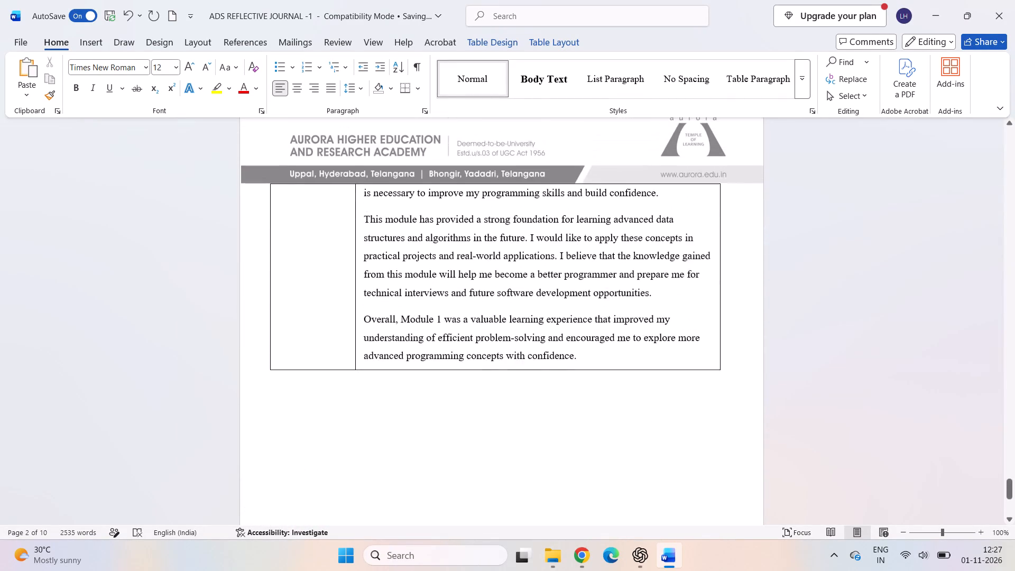
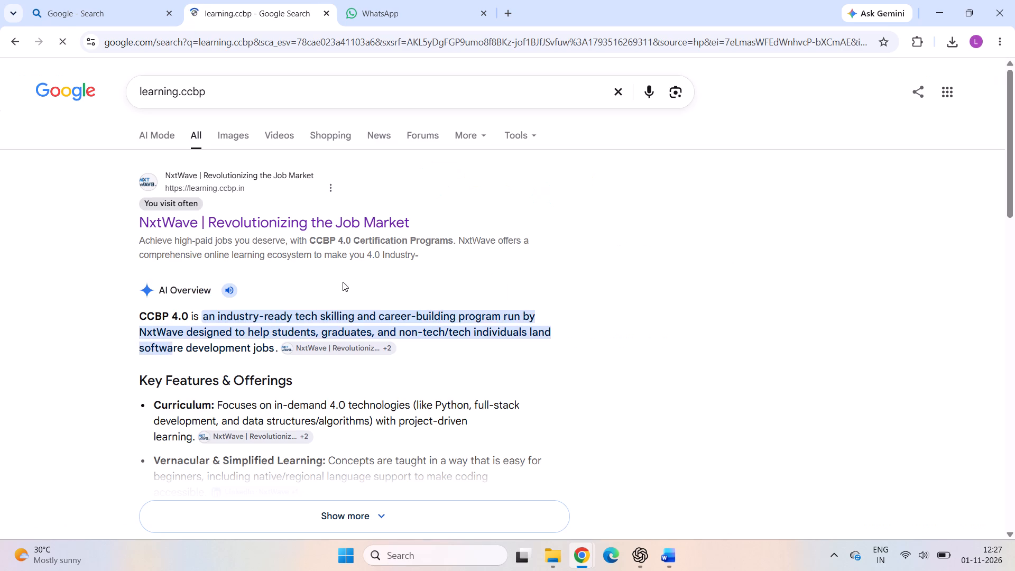
# Open the NxtWave learning portal from the search results and complete the Face ID verification.
pyautogui.click(319, 220)
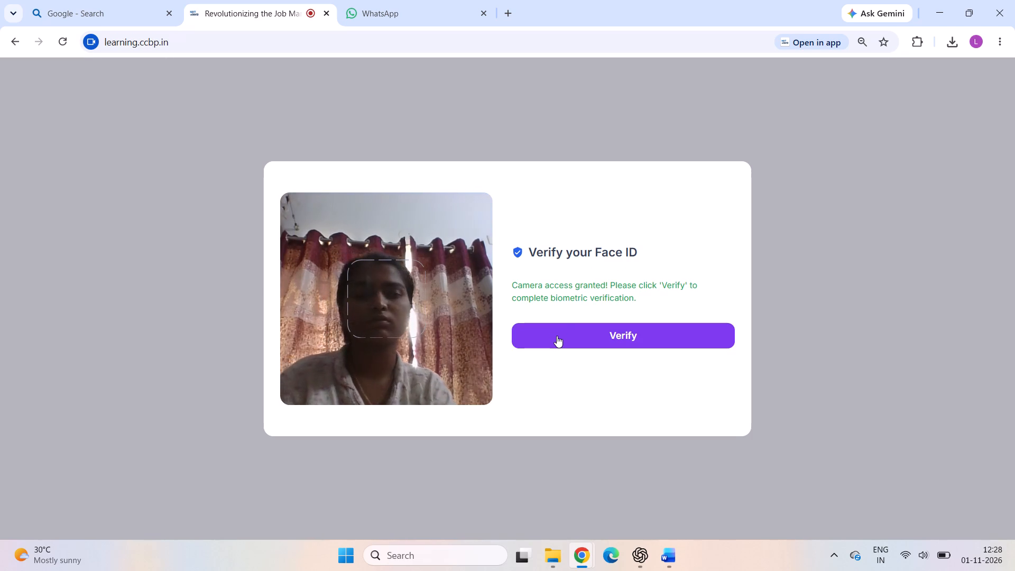
pyautogui.click(557, 336)
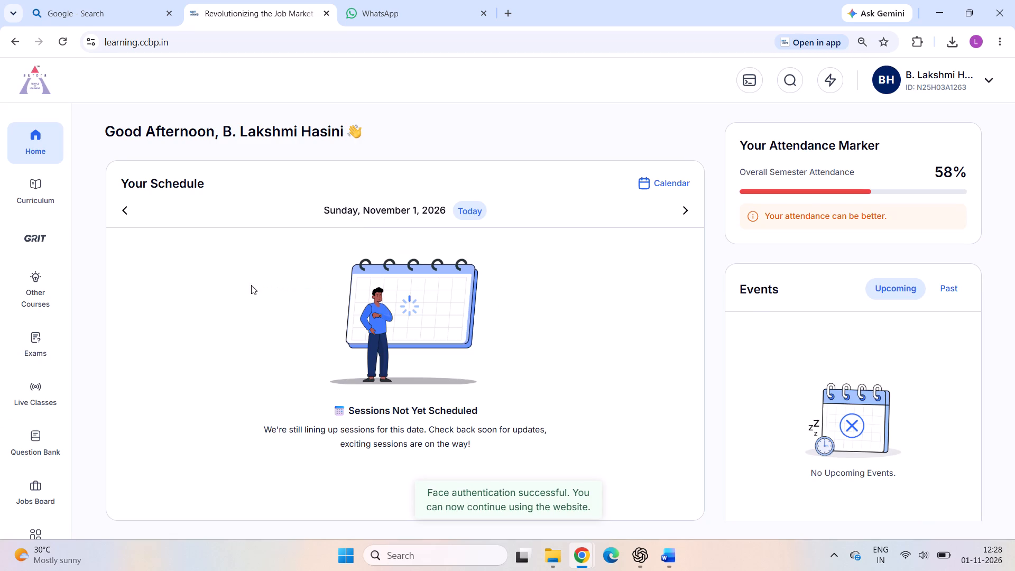
# In the Year 2 - Term 2 curriculum, open the Design and Analysis of Algorithms course under Advanced Data Structures.
pyautogui.click(34, 197)
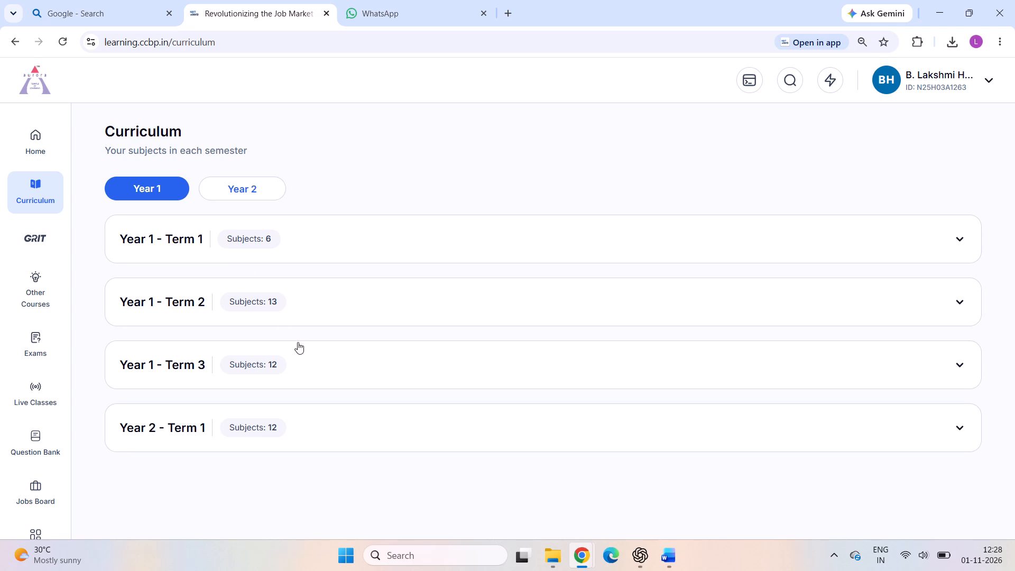
pyautogui.click(237, 186)
pyautogui.click(239, 229)
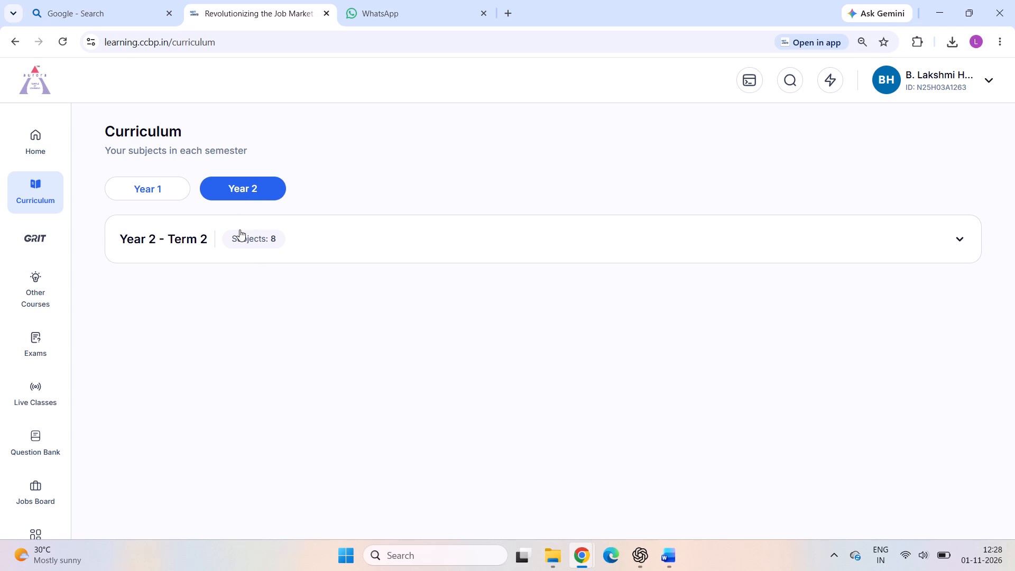
pyautogui.scroll(-2, 251, 397)
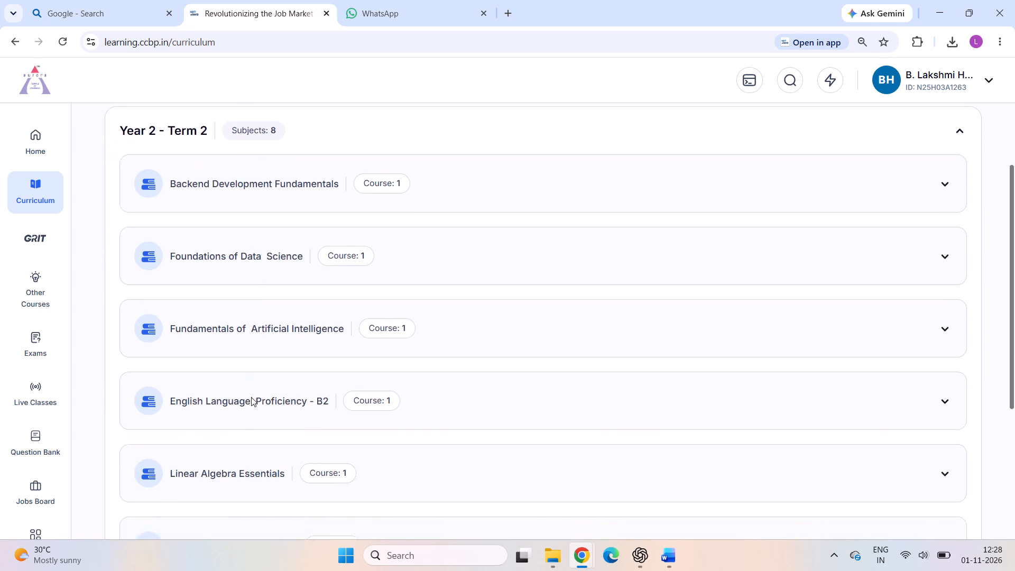
pyautogui.scroll(-4, 251, 397)
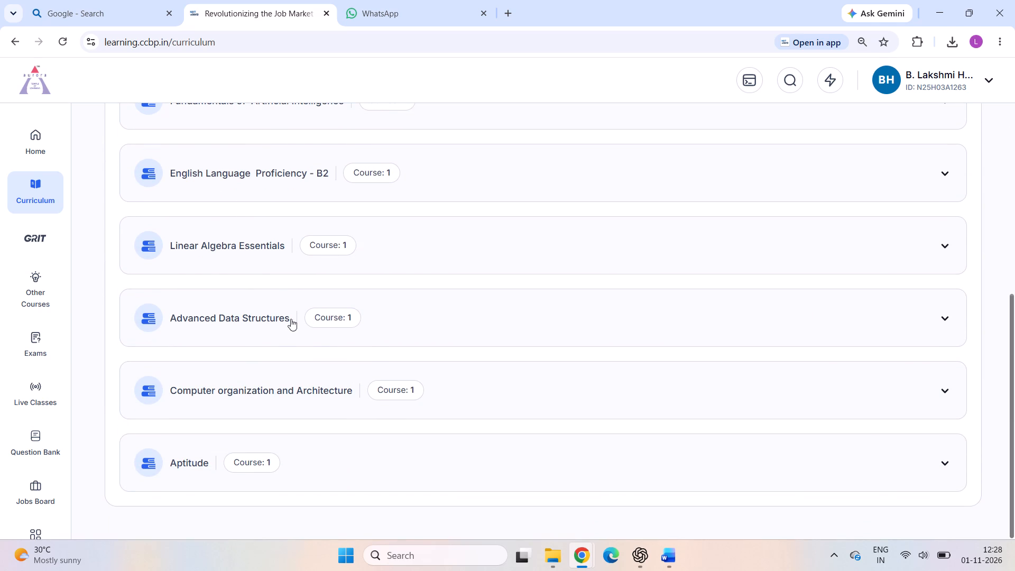
pyautogui.click(331, 321)
pyautogui.click(390, 384)
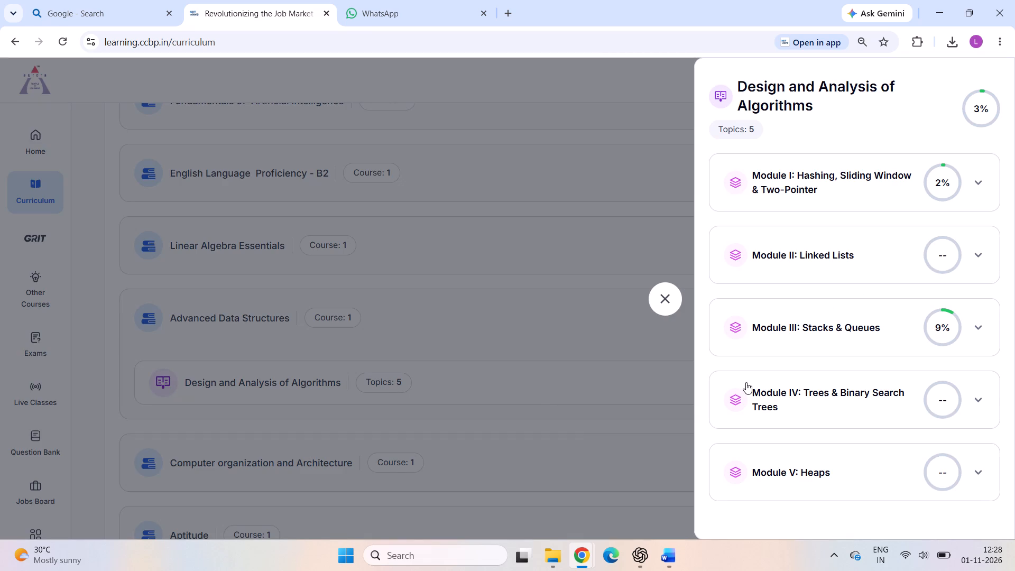
# Open the Most Frequent Element question from Module I's first Coding Practice set.
pyautogui.click(971, 186)
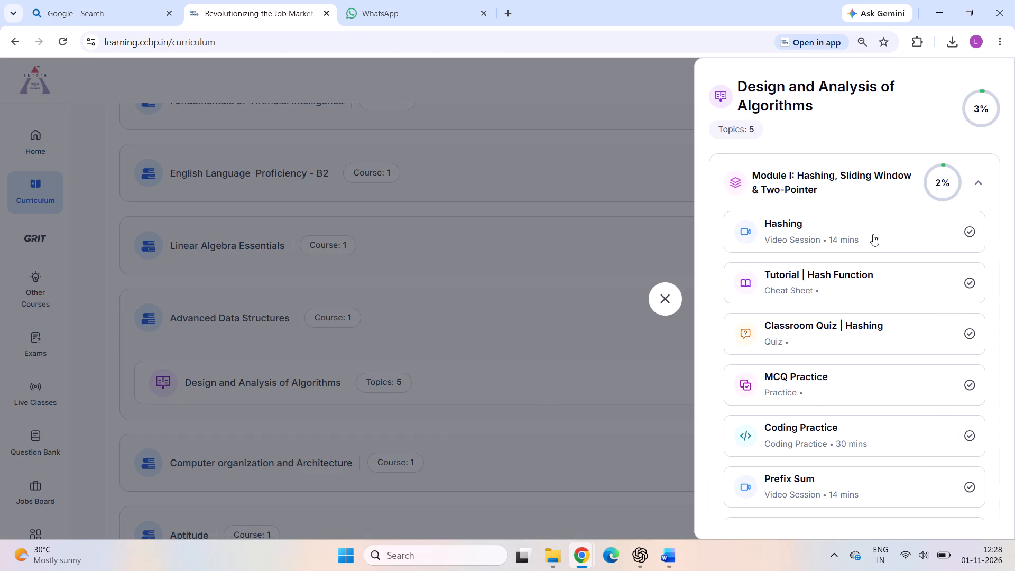
pyautogui.click(836, 425)
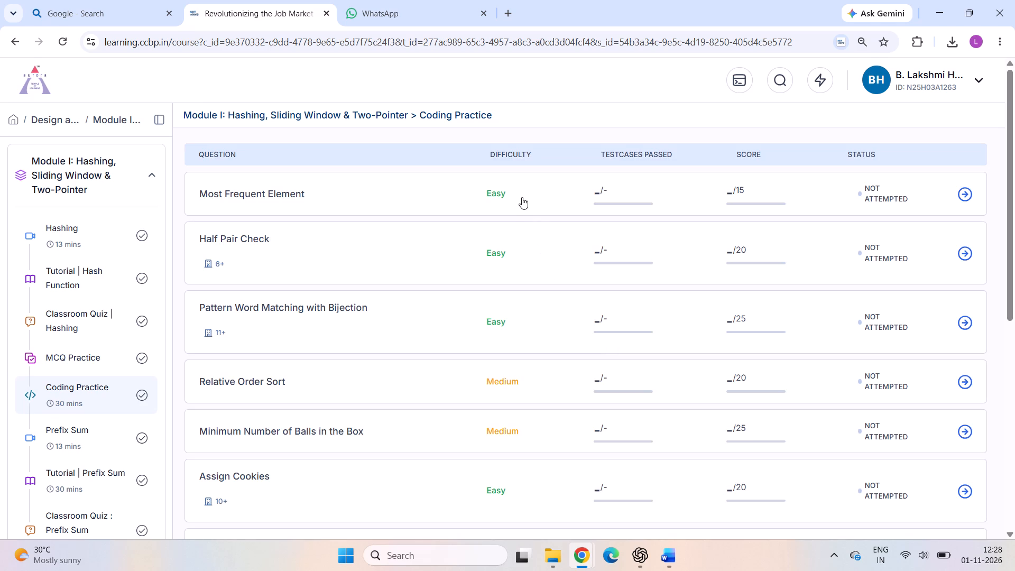
pyautogui.click(521, 197)
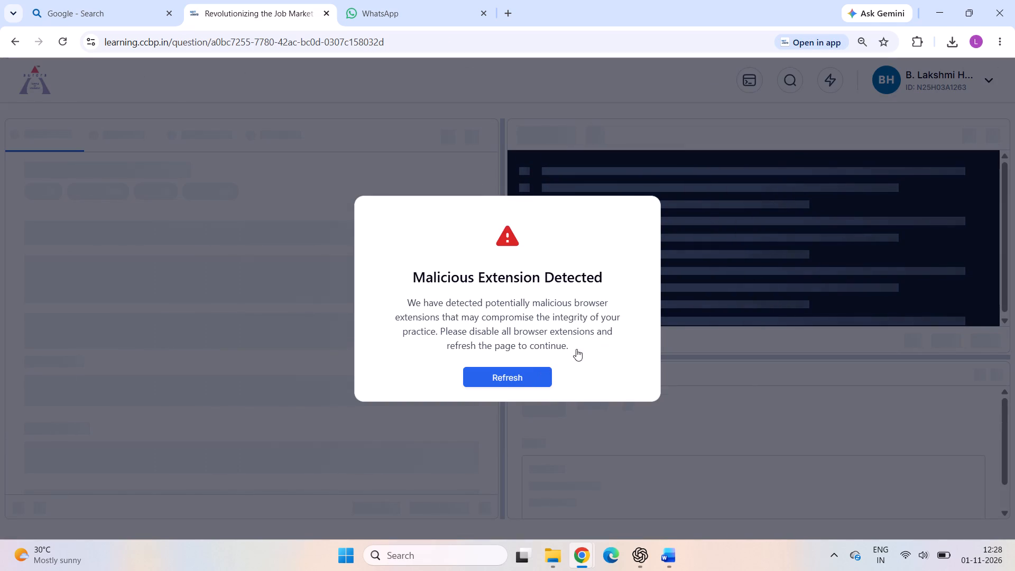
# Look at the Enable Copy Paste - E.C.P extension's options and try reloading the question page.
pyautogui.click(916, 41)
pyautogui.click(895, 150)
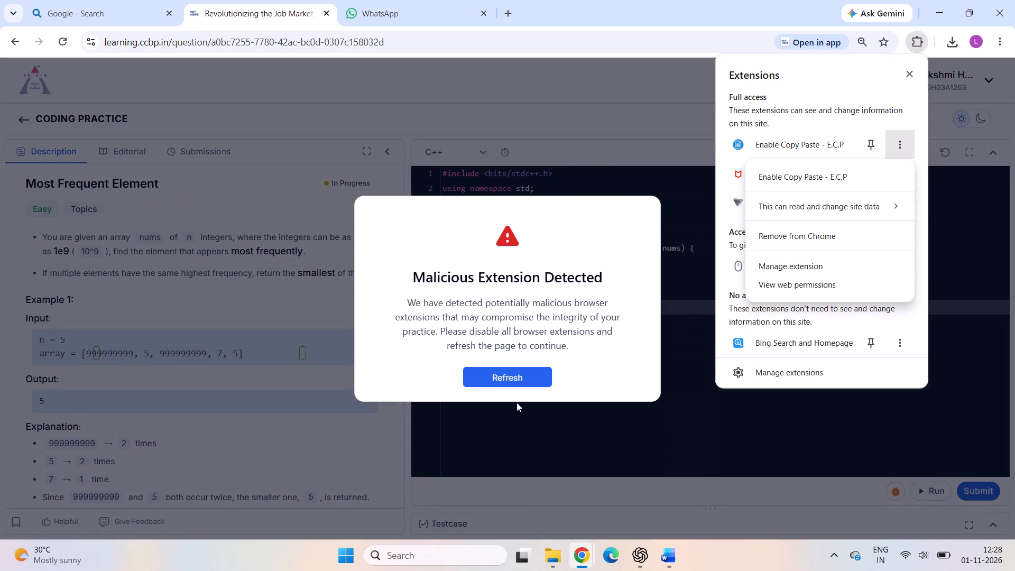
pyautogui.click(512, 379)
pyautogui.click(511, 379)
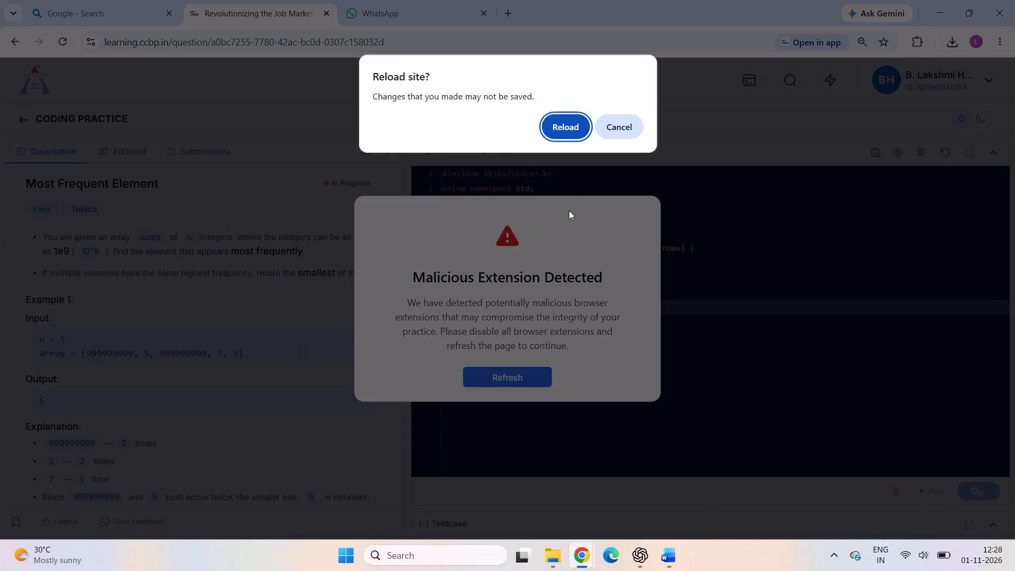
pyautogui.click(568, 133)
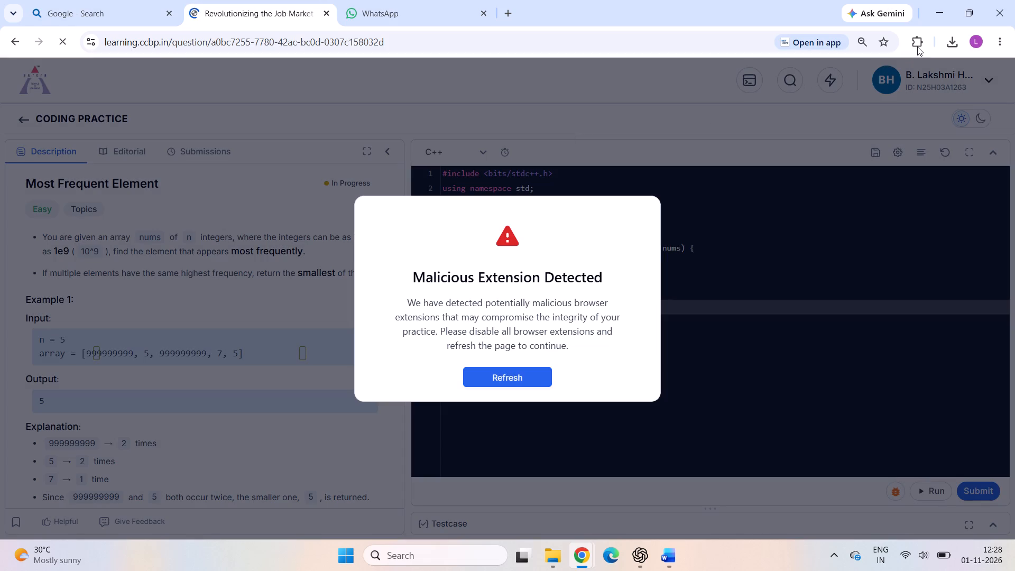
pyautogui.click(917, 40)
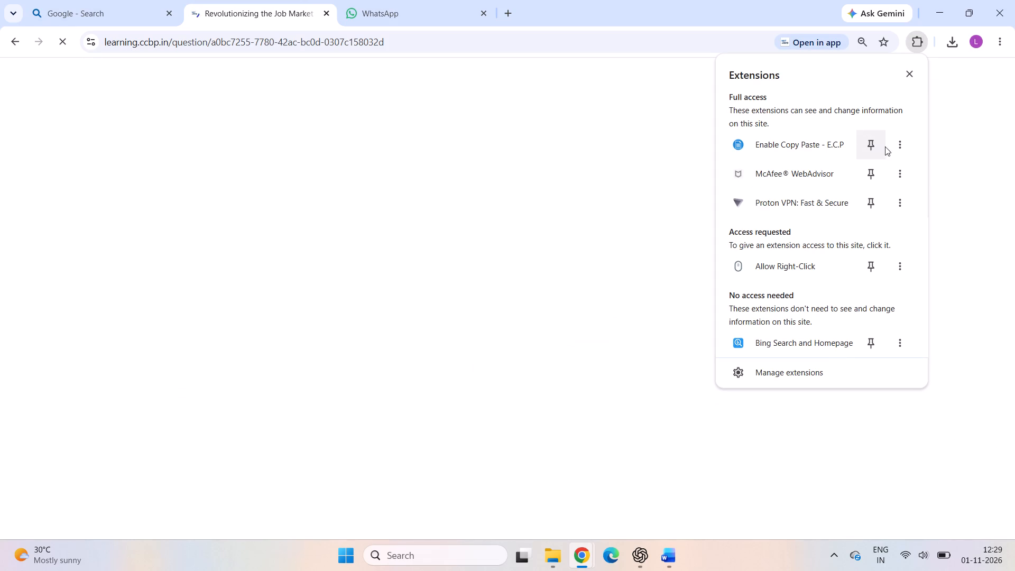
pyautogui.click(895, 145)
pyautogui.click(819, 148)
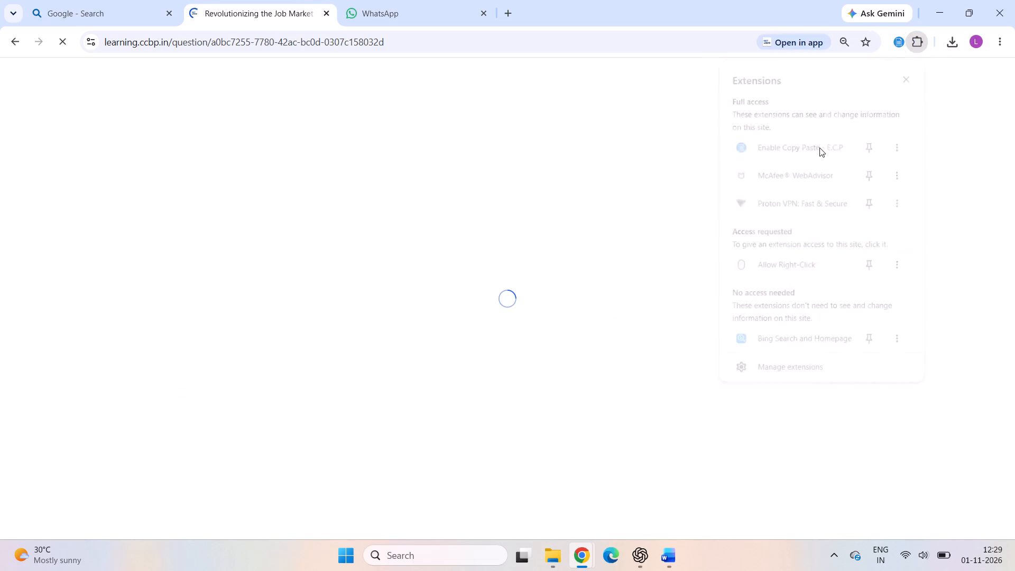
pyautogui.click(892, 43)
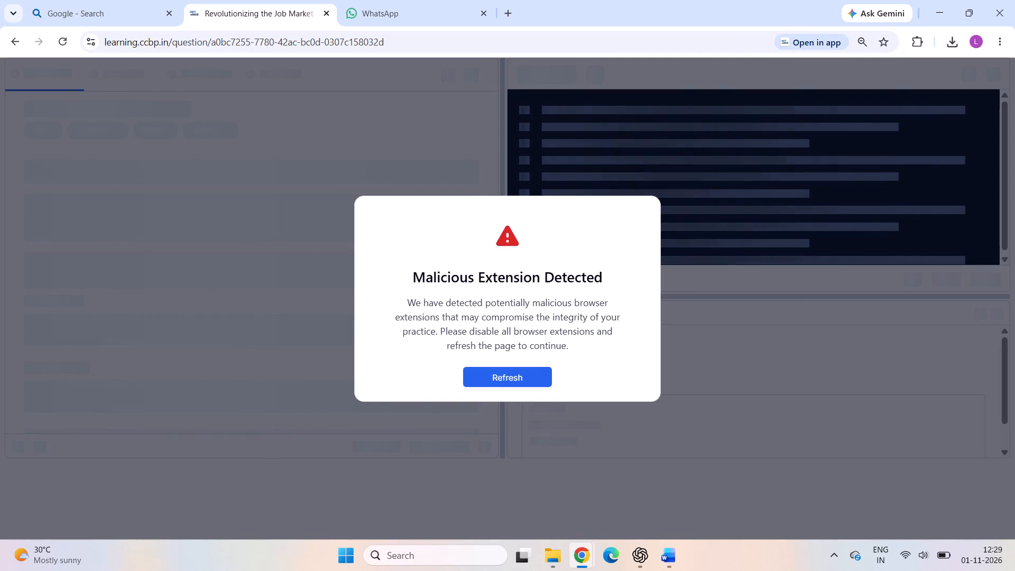
# Remove the Proton VPN: Fast & Secure extension from Chrome and reload the question page.
pyautogui.click(919, 44)
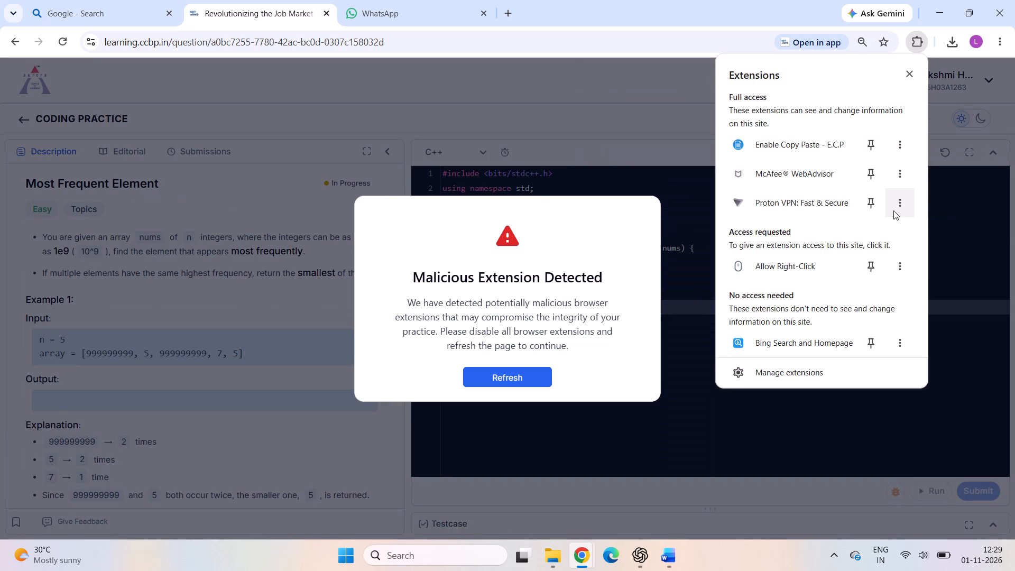
pyautogui.click(893, 210)
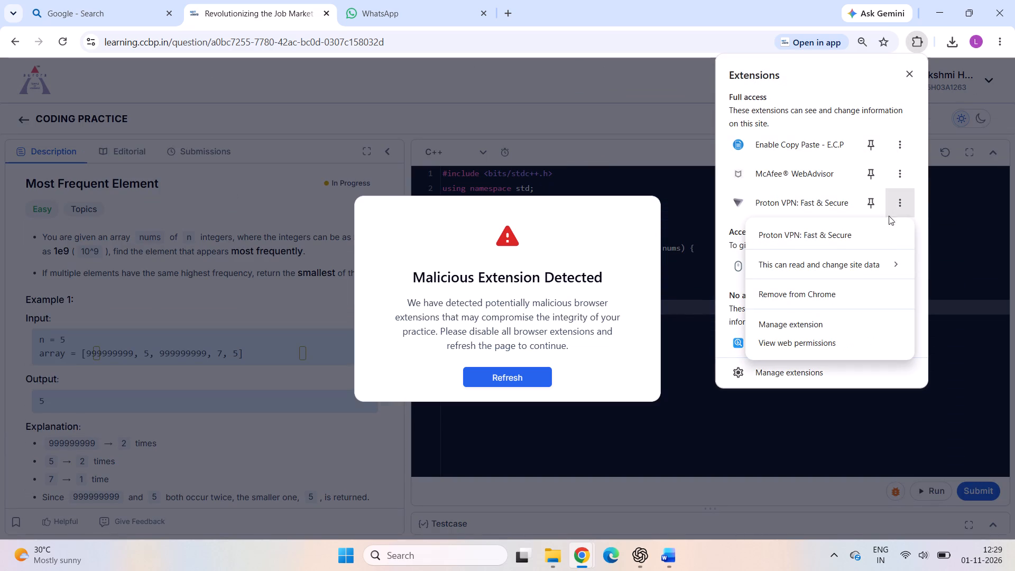
pyautogui.click(854, 289)
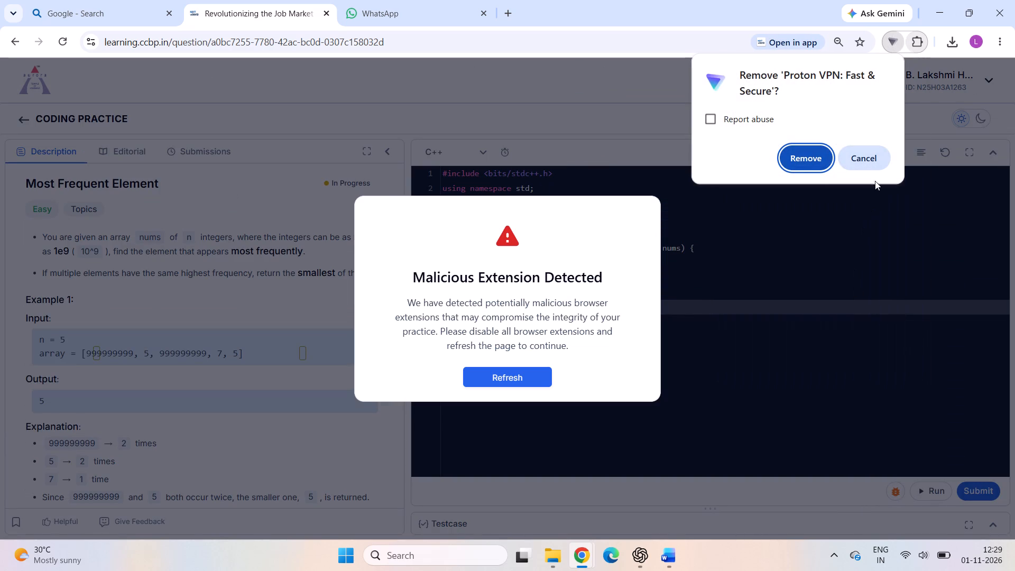
pyautogui.click(792, 161)
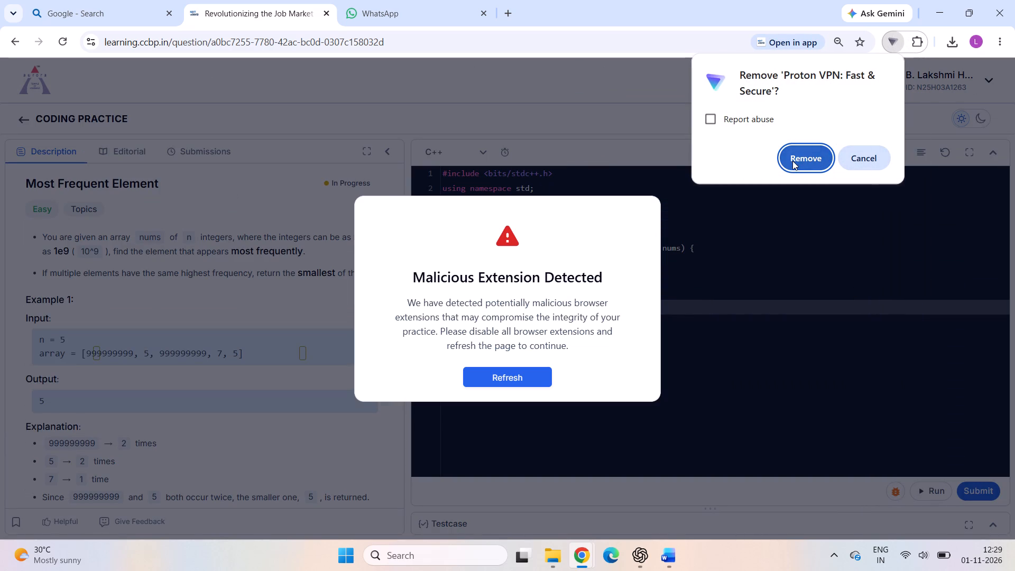
pyautogui.click(529, 377)
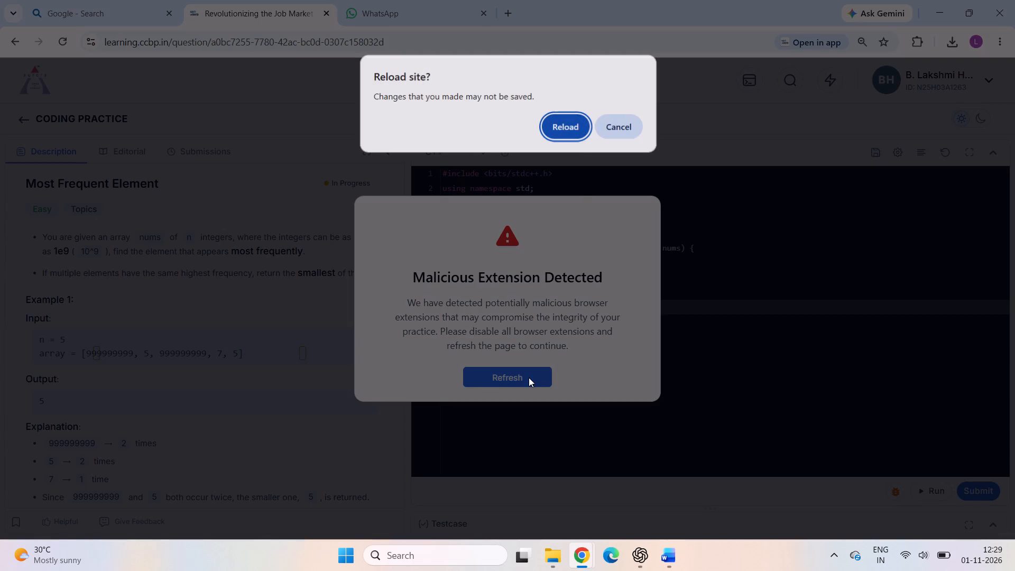
pyautogui.click(573, 138)
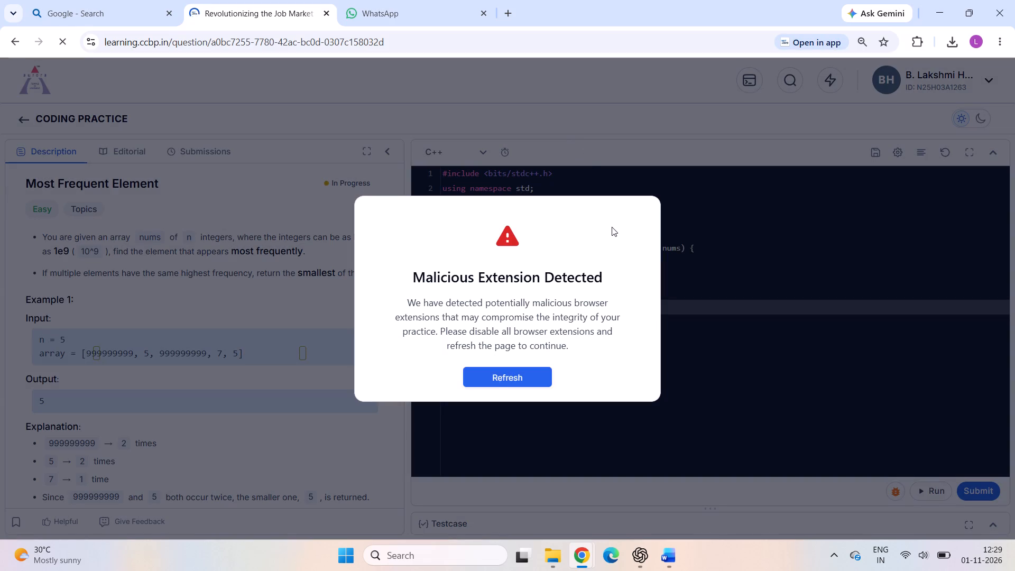
# Disable the Enable Copy Paste - E.C.P extension in its own settings and reload the question page.
pyautogui.click(916, 44)
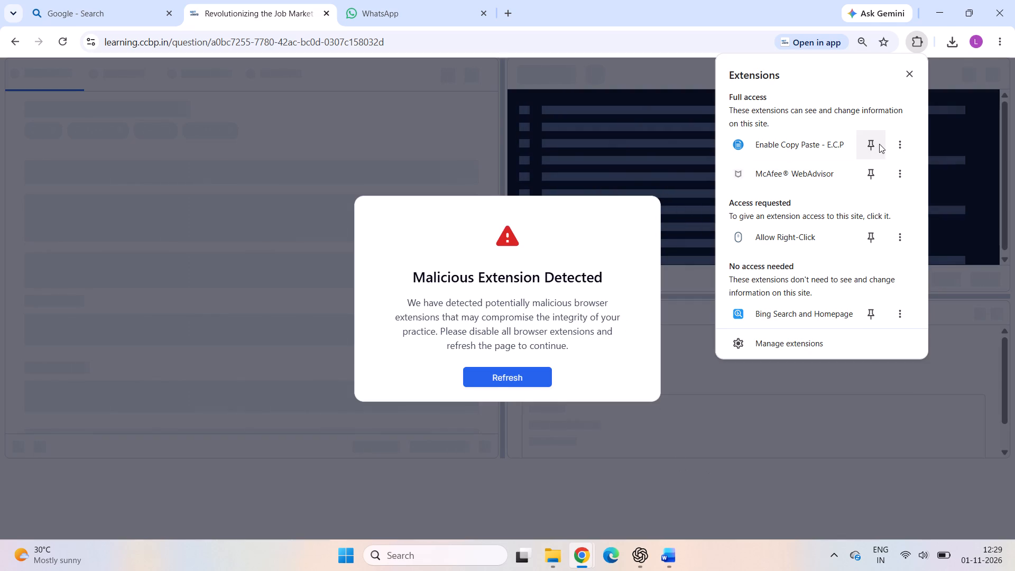
pyautogui.click(901, 146)
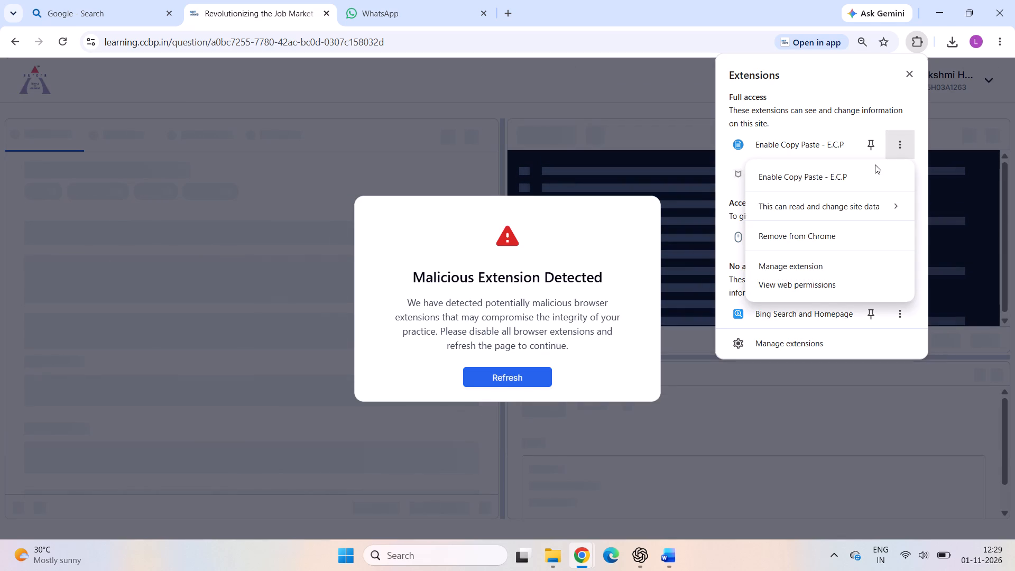
pyautogui.click(809, 152)
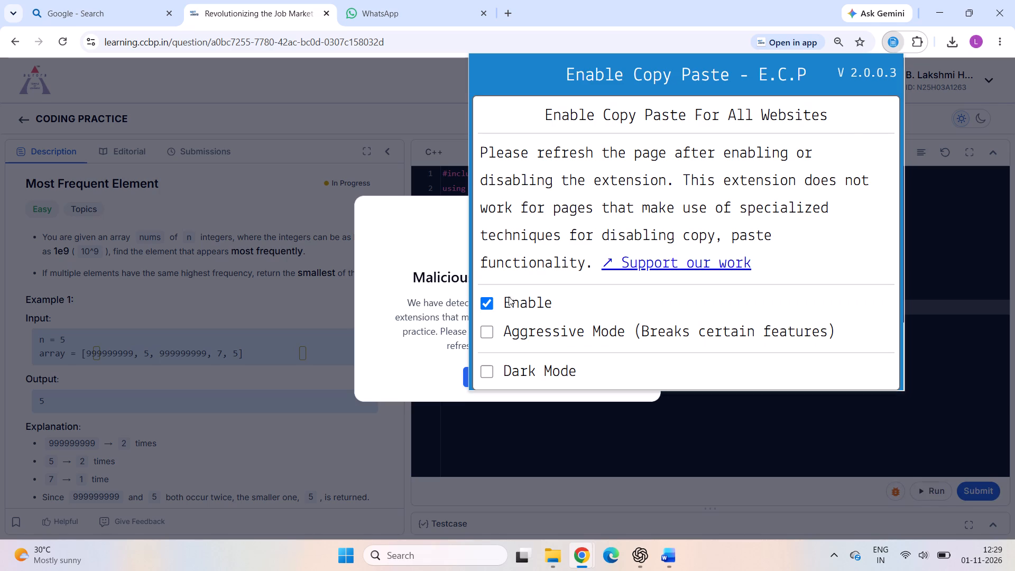
pyautogui.click(484, 301)
pyautogui.click(353, 369)
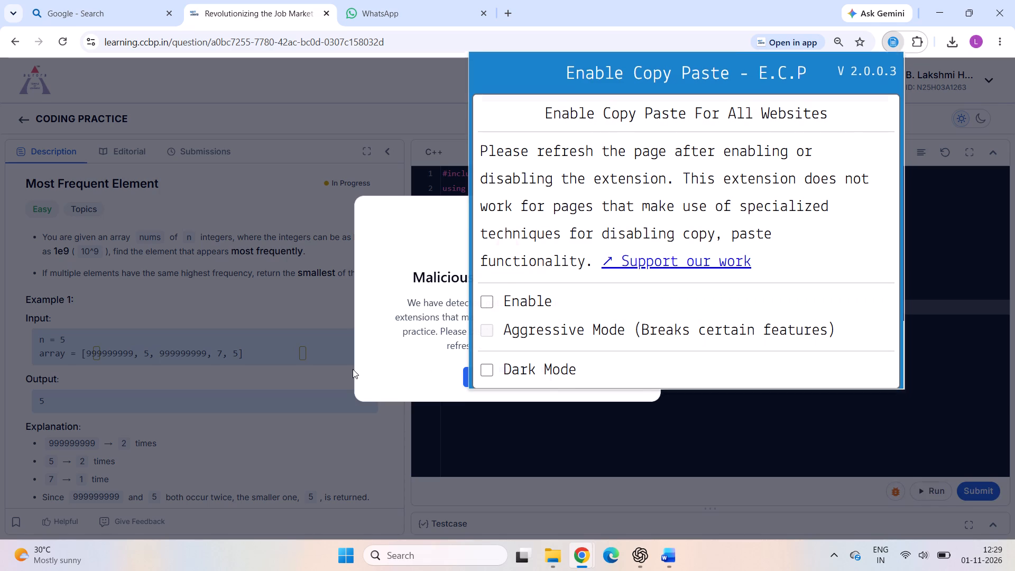
pyautogui.click(501, 384)
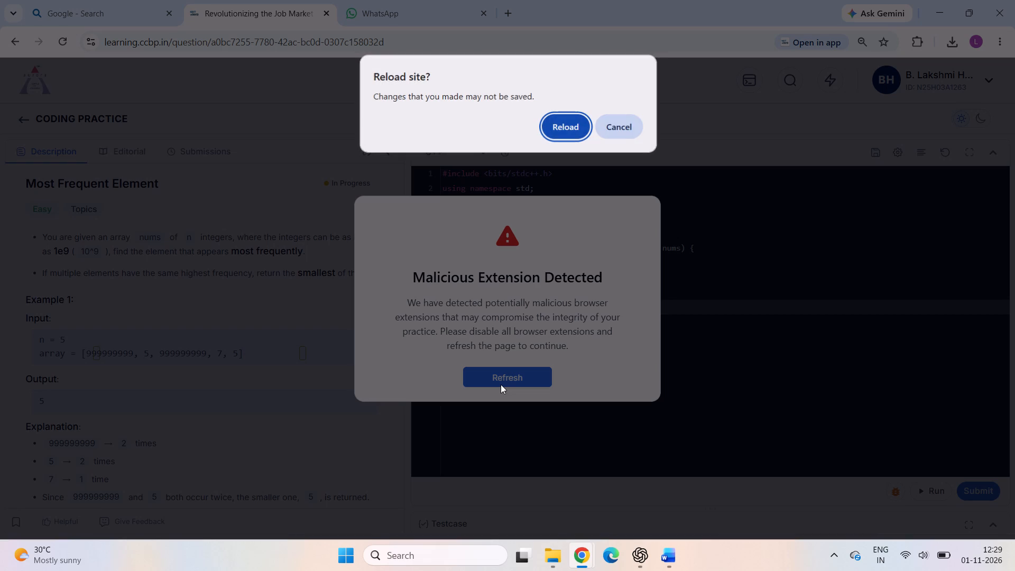
pyautogui.click(558, 137)
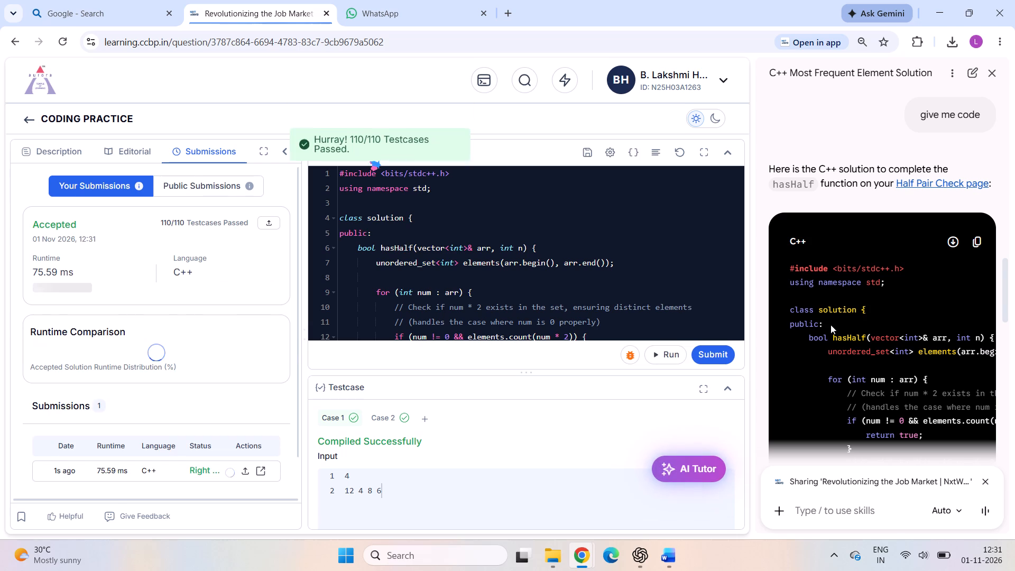
# Leave Half Pair Check with its code saved, close Gemini, and open the Pattern Word Matching with Bijection question.
pyautogui.click(23, 121)
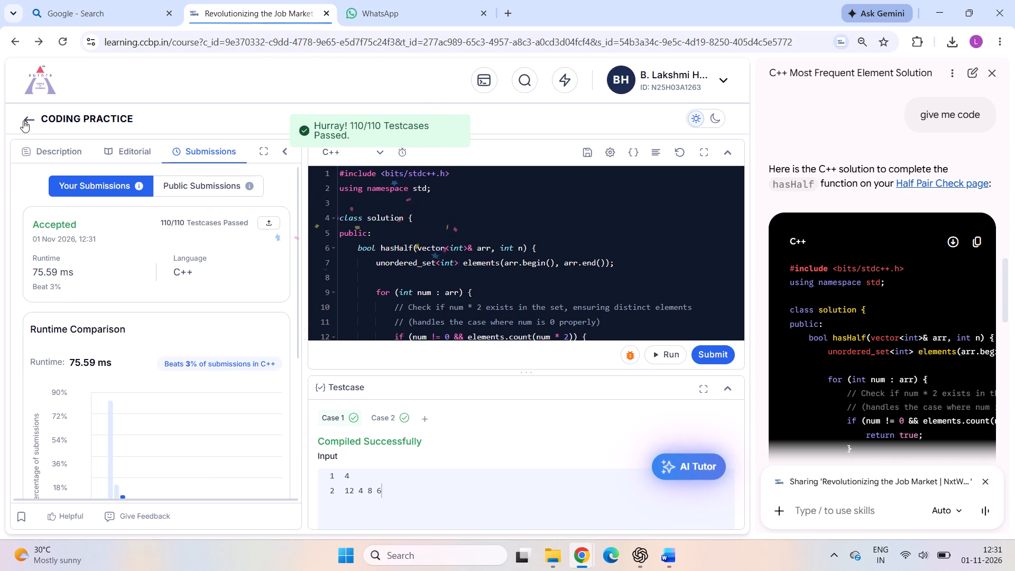
pyautogui.click(468, 312)
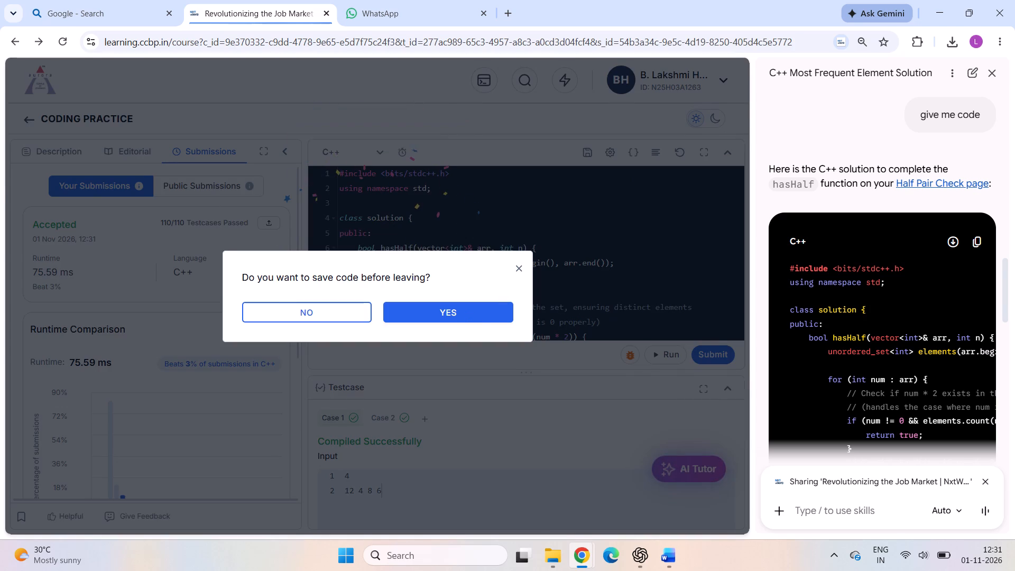
pyautogui.click(995, 74)
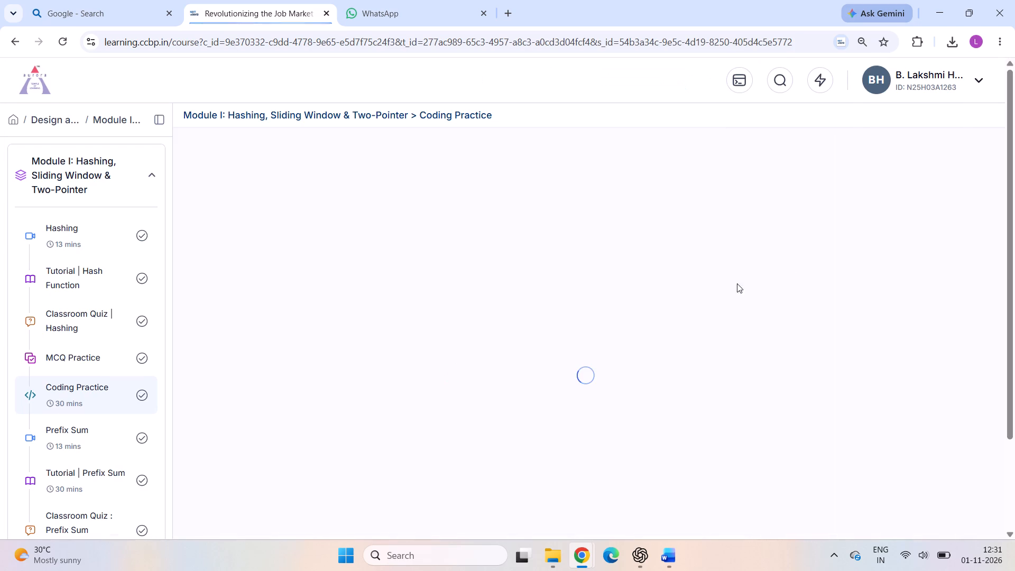
pyautogui.scroll(-1, 600, 315)
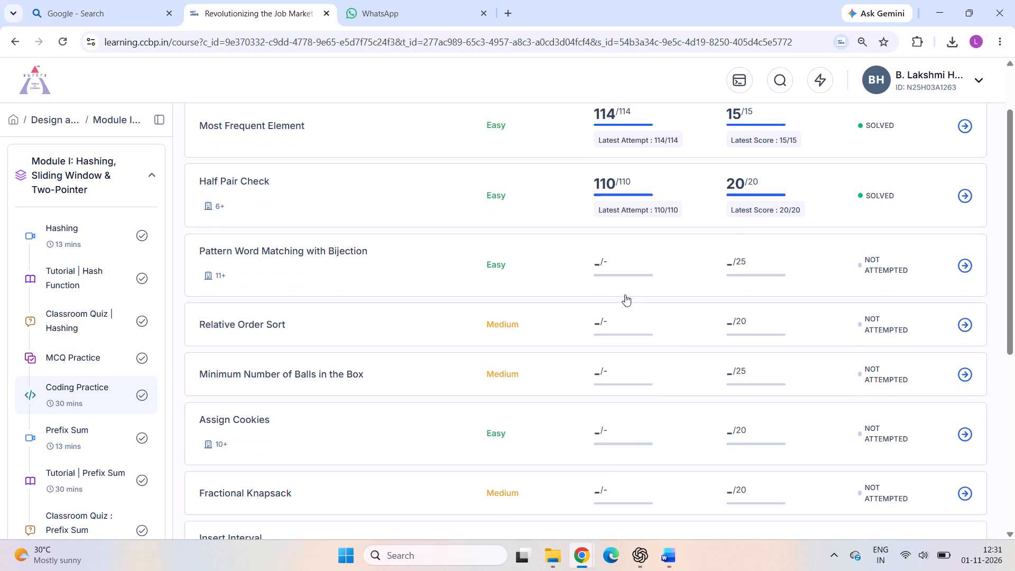
pyautogui.click(619, 259)
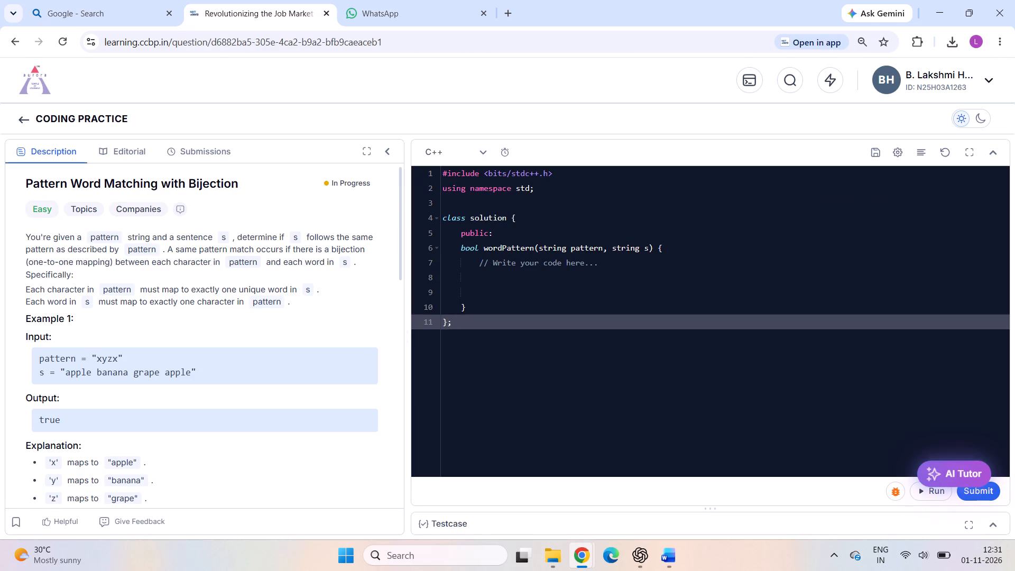
# Ask Gemini "give me code" for the Pattern Word Matching with Bijection question on the shared page.
pyautogui.click(864, 19)
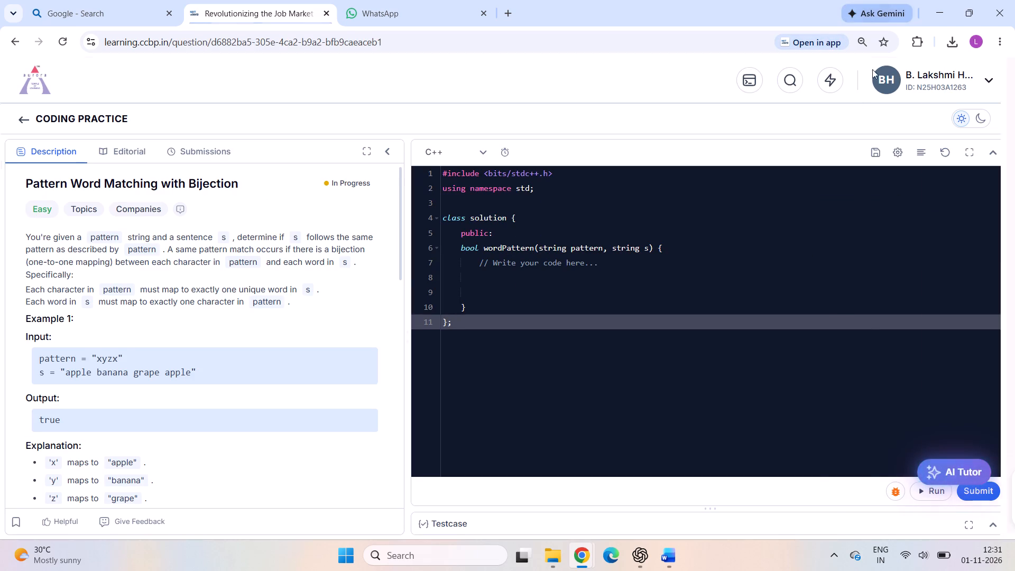
pyautogui.click(817, 503)
pyautogui.write('give me code')
pyautogui.press('Return')
pyautogui.press('Return')
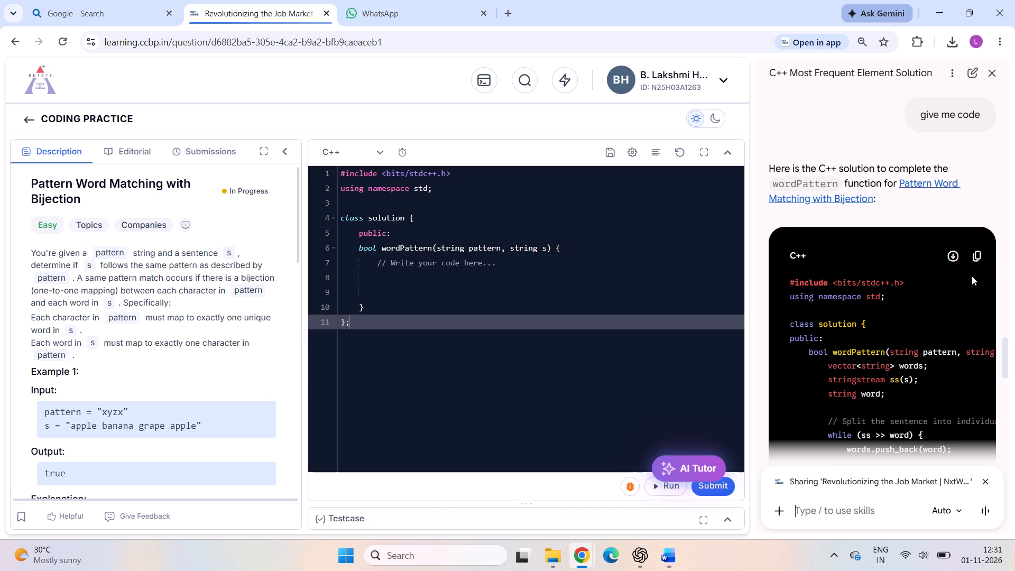
# Copy Gemini's C++ wordPattern solution and replace all the starter code in the Pattern Word Matching with Bijection editor with it.
pyautogui.click(979, 252)
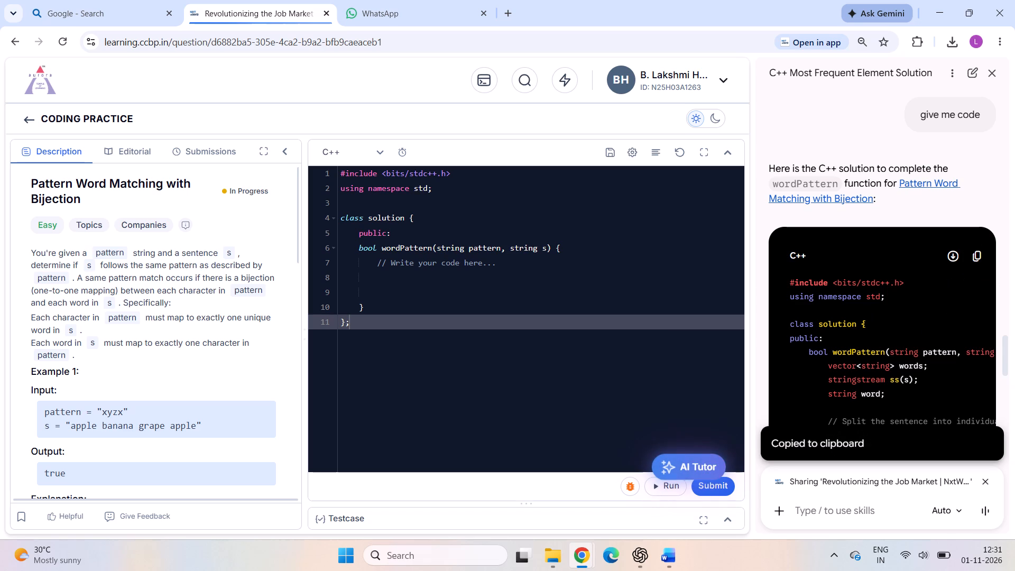
pyautogui.moveTo(342, 172); pyautogui.dragTo(438, 432)
pyautogui.press('BackSpace')
pyautogui.hotkey('ctrl', 'v')
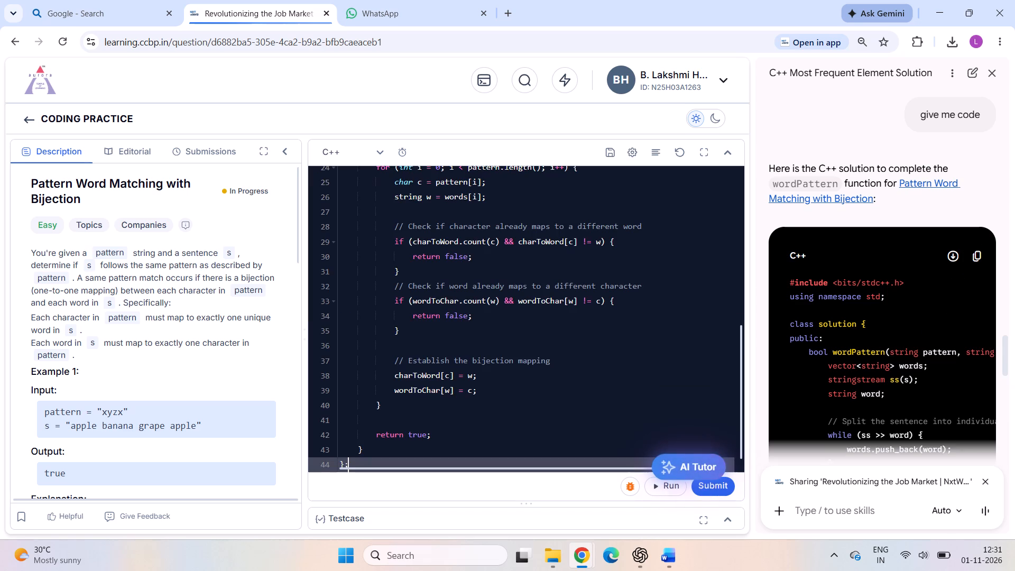
# Run the Pattern Word Matching with Bijection solution against the sample test cases, close Gemini, and submit the solution.
pyautogui.scroll(9, 353, 293)
pyautogui.scroll(14, 353, 293)
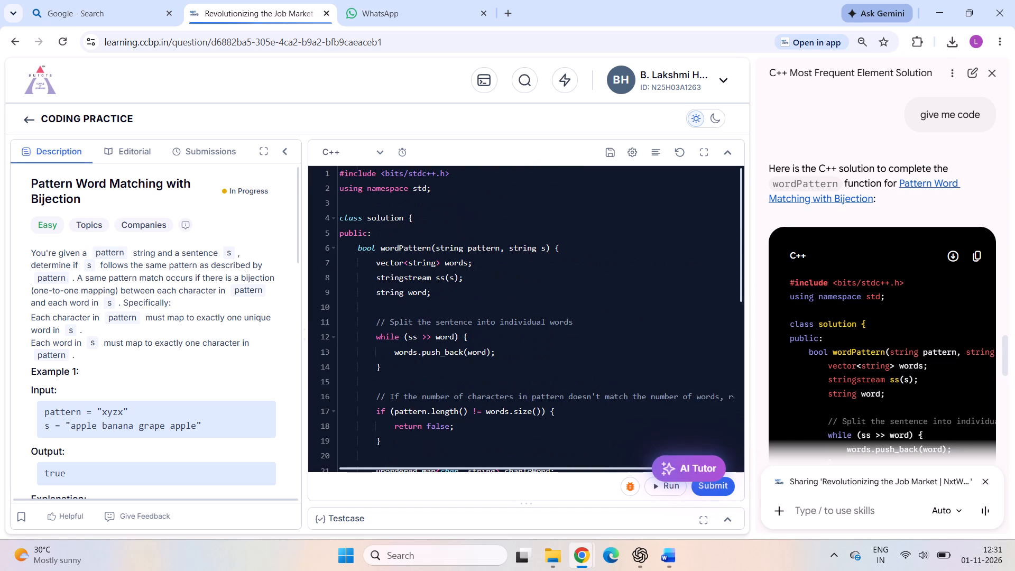
pyautogui.click(661, 486)
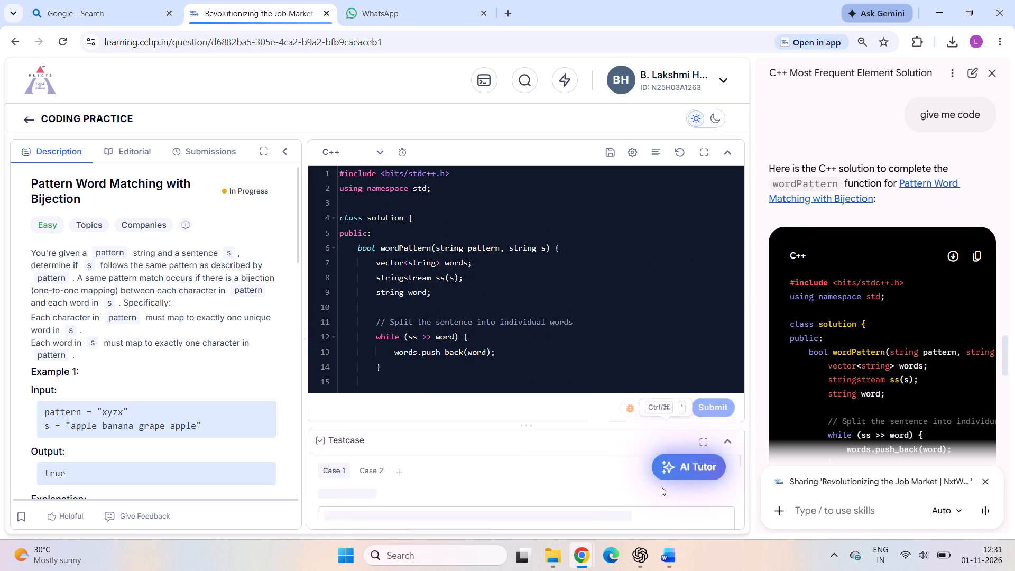
pyautogui.click(993, 69)
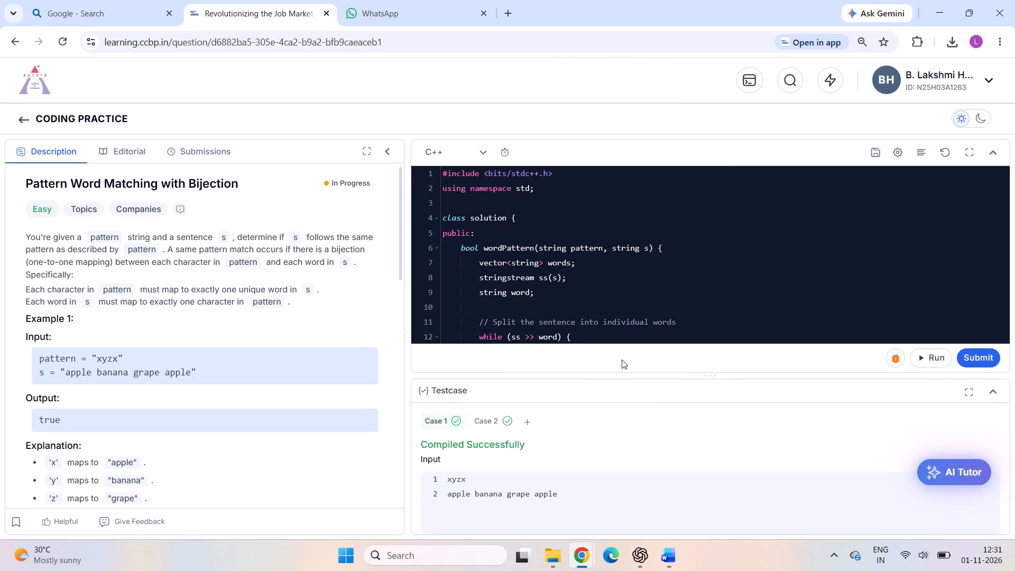
pyautogui.click(978, 350)
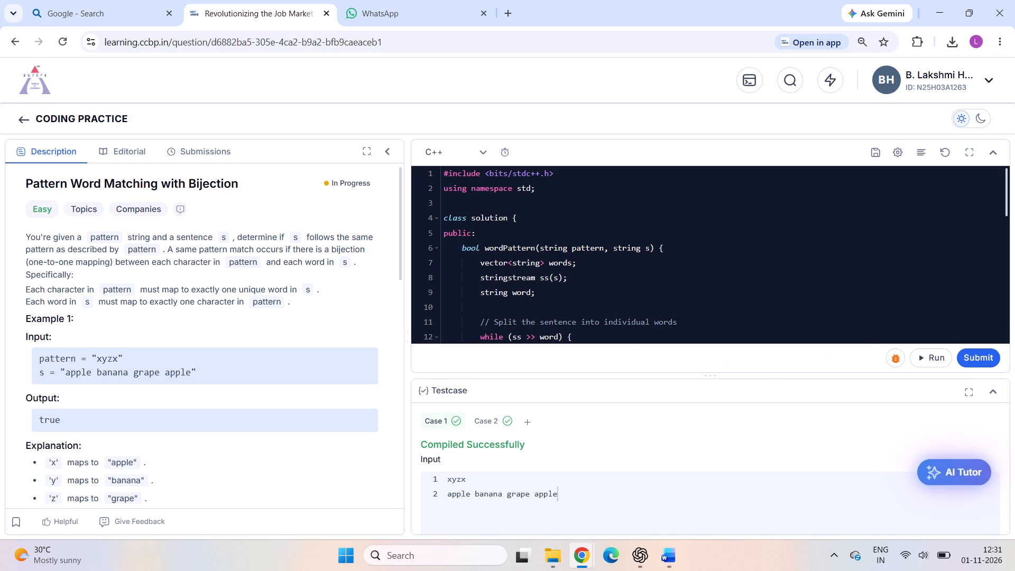
pyautogui.click(973, 354)
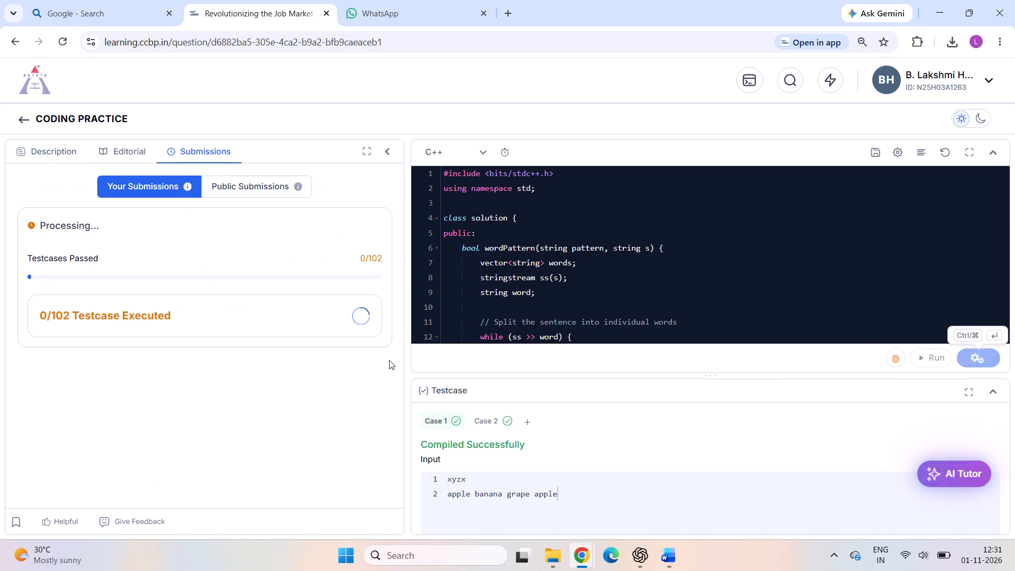
# Return to the Module I Coding Practice list and check the status of its questions.
pyautogui.click(23, 125)
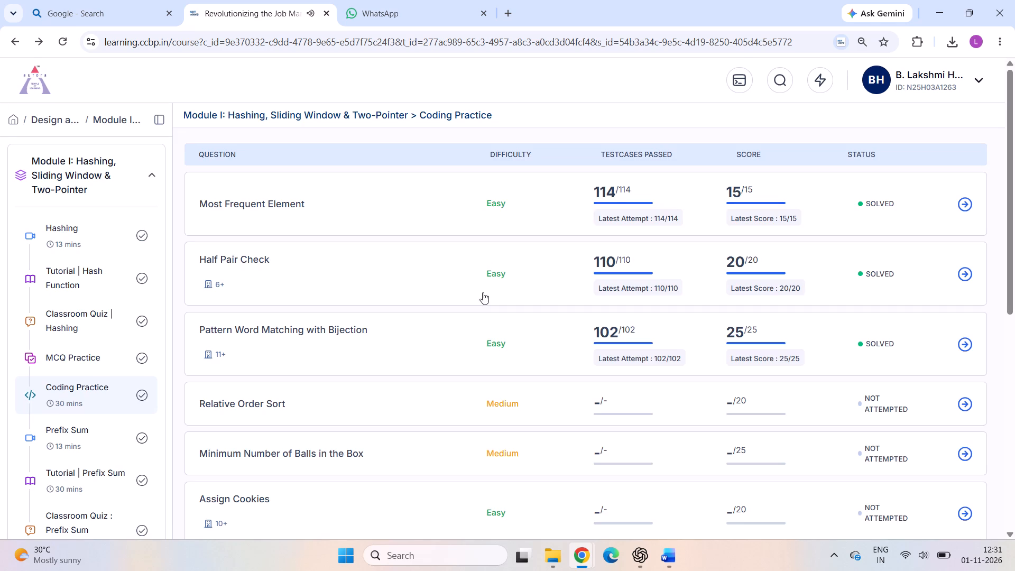
pyautogui.scroll(-3, 483, 292)
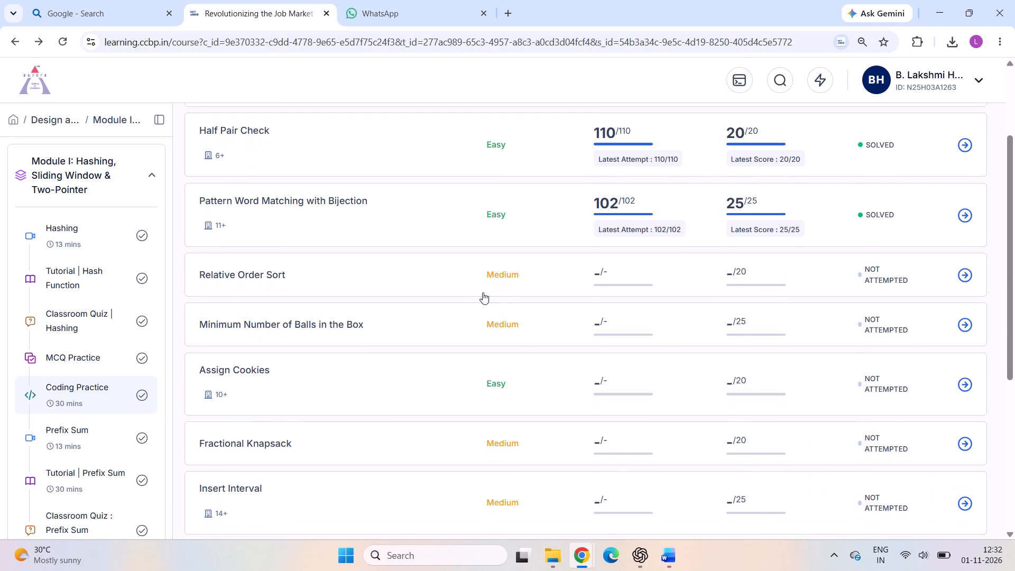
pyautogui.scroll(6, 483, 292)
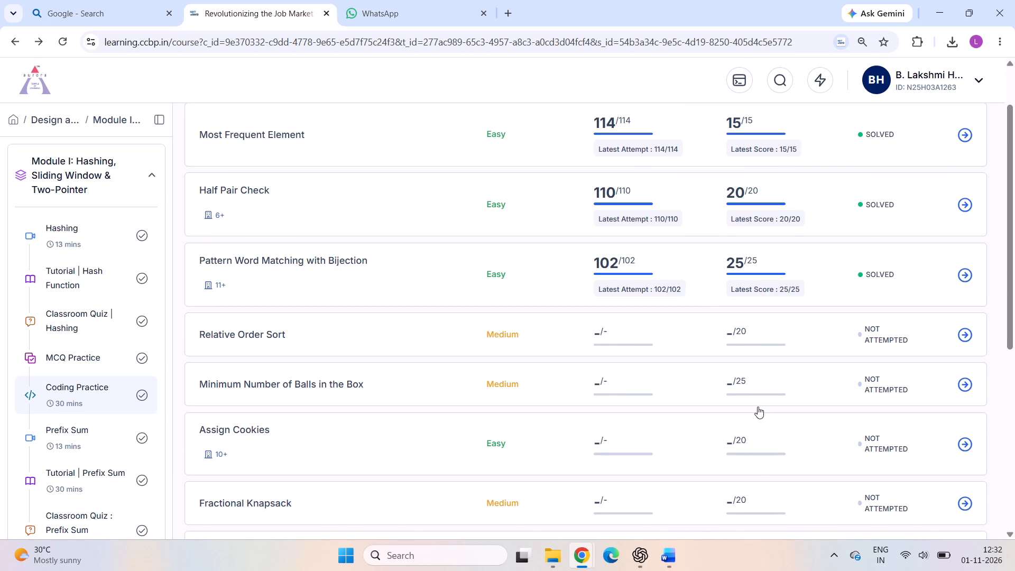
# Switch to the ADS REFLECTIVE JOURNAL -1 document and review its student details, journal topic and Experience section.
pyautogui.click(681, 498)
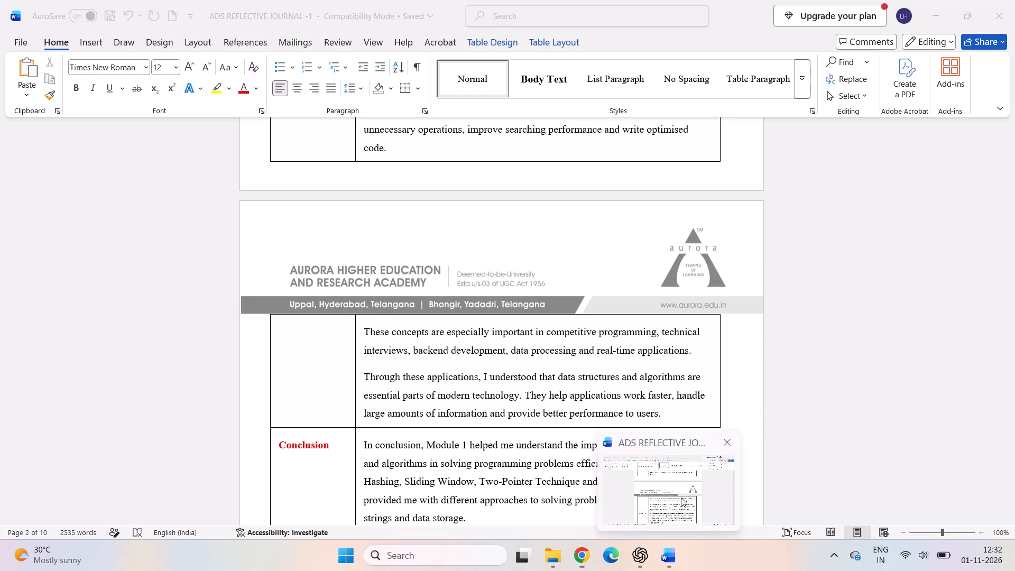
pyautogui.scroll(11, 501, 322)
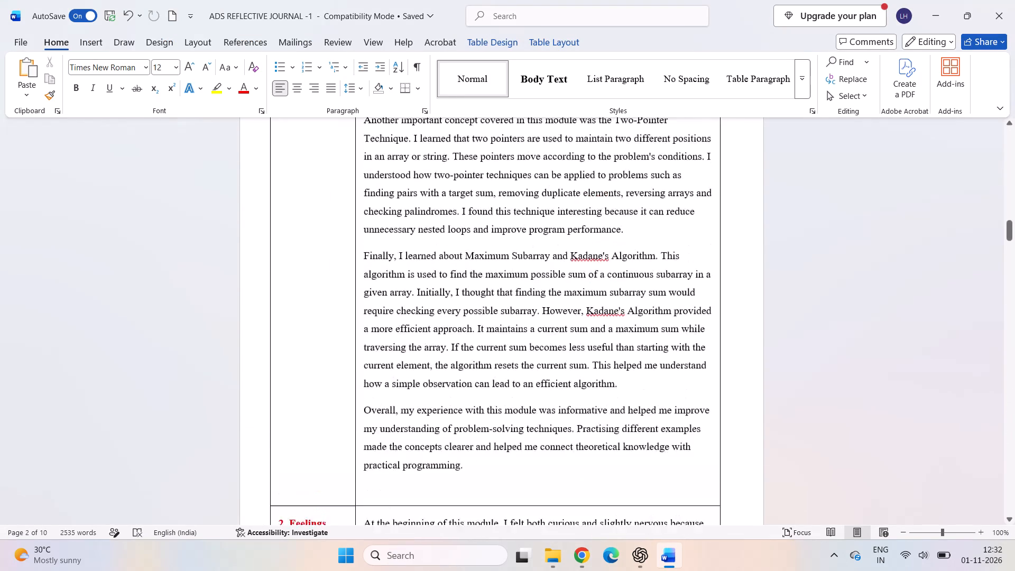
pyautogui.scroll(6, 501, 322)
pyautogui.scroll(-2, 501, 322)
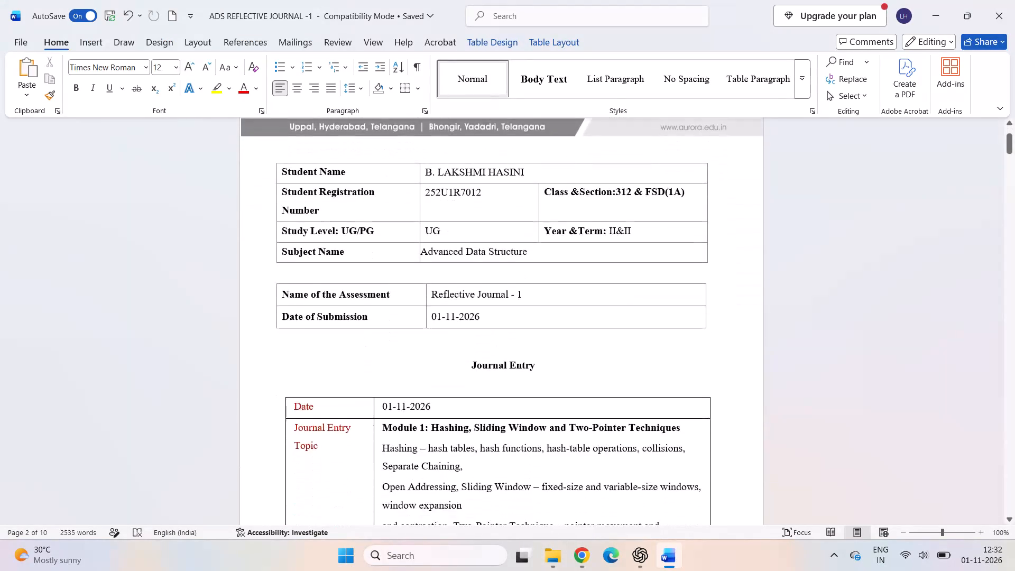
pyautogui.scroll(-2, 501, 322)
pyautogui.scroll(3, 501, 322)
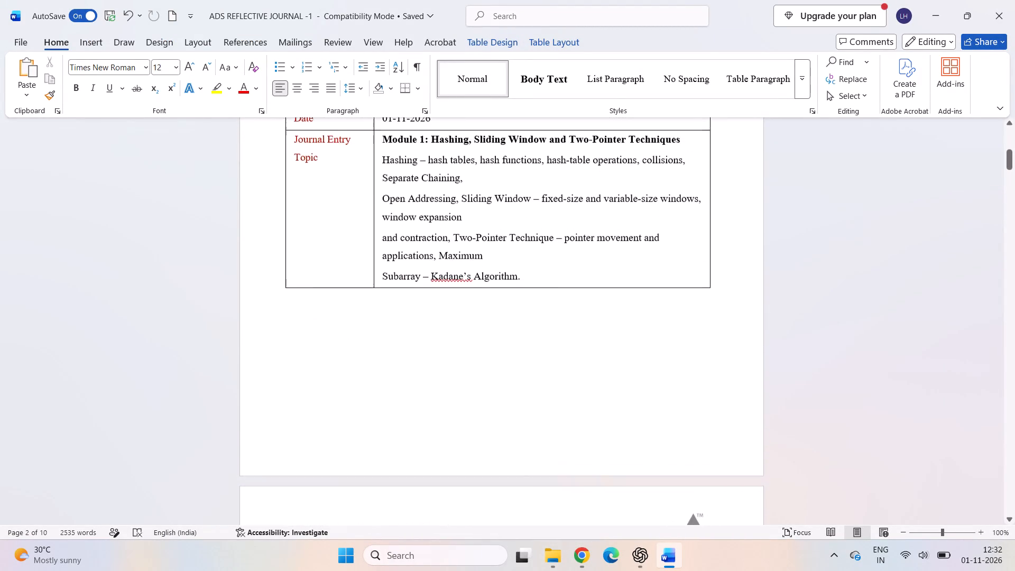
pyautogui.scroll(2, 501, 322)
pyautogui.scroll(-2, 500, 313)
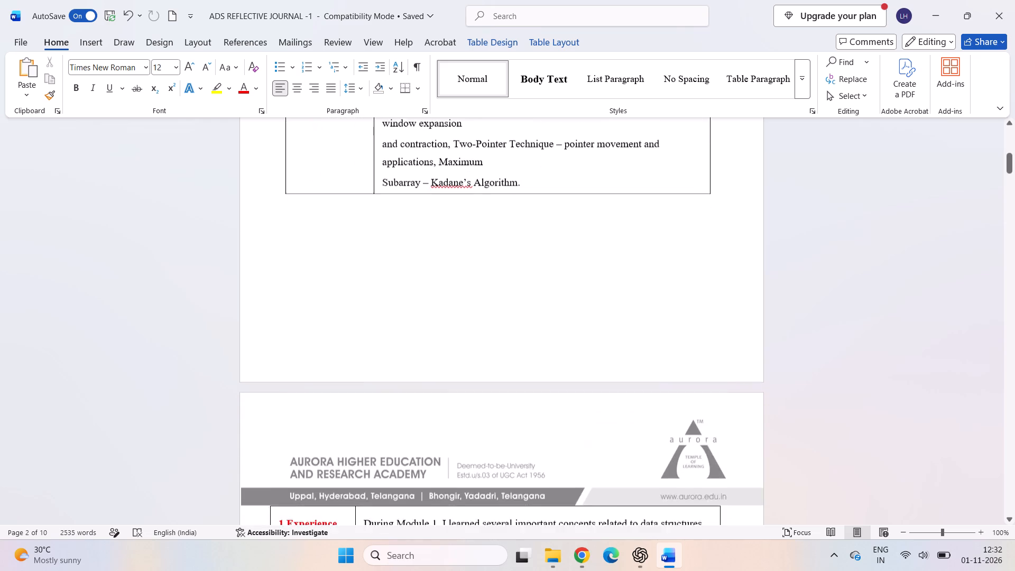
pyautogui.scroll(-1, 500, 313)
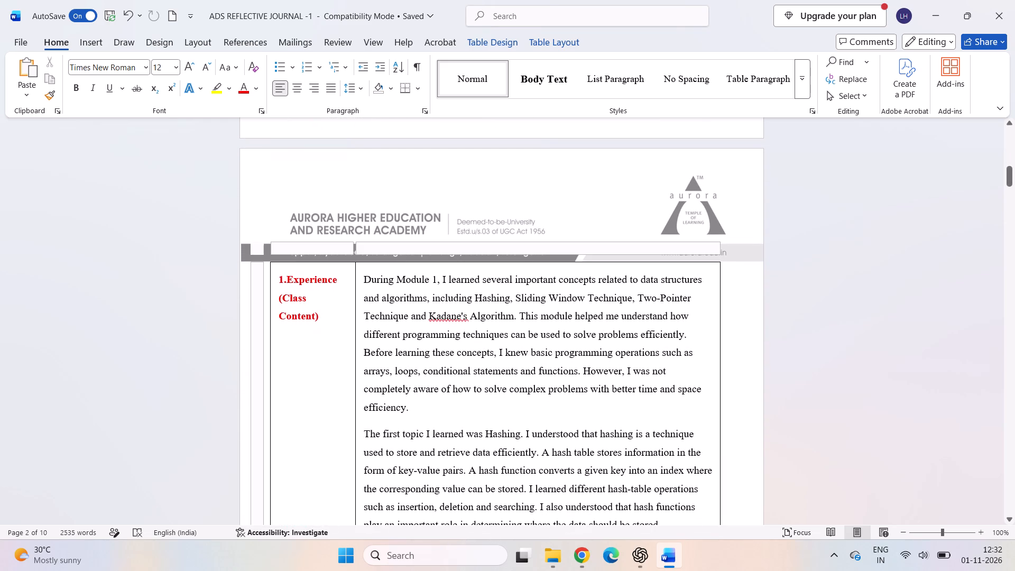
pyautogui.click(271, 229)
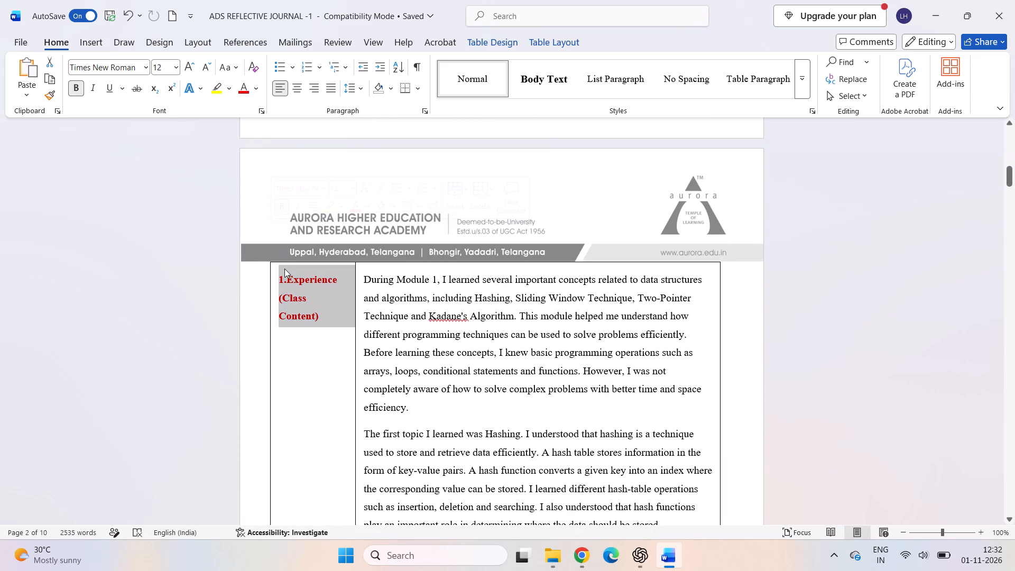
pyautogui.click(311, 385)
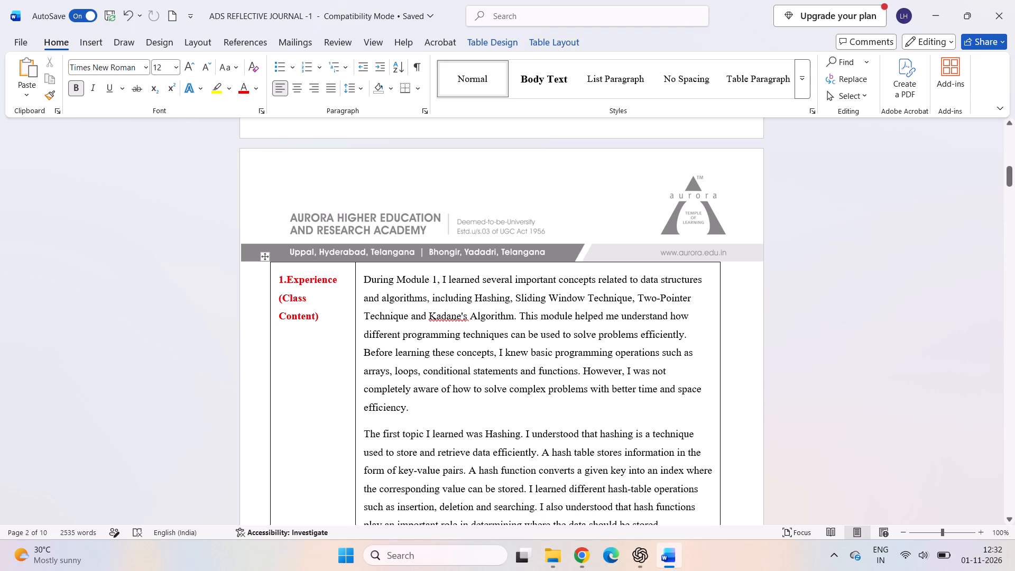
pyautogui.scroll(-5, 338, 437)
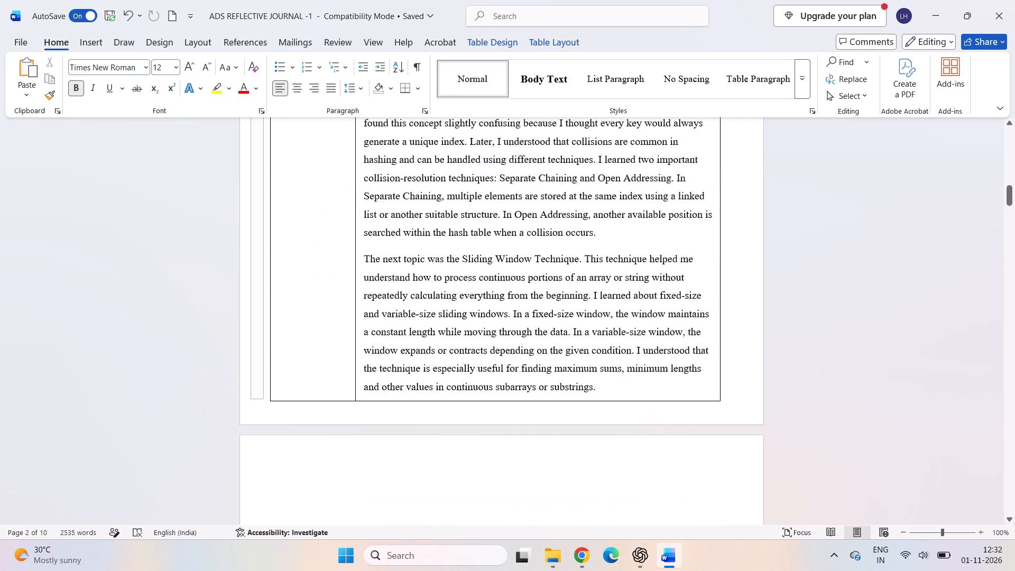
pyautogui.scroll(-2, 338, 437)
pyautogui.scroll(7, 338, 437)
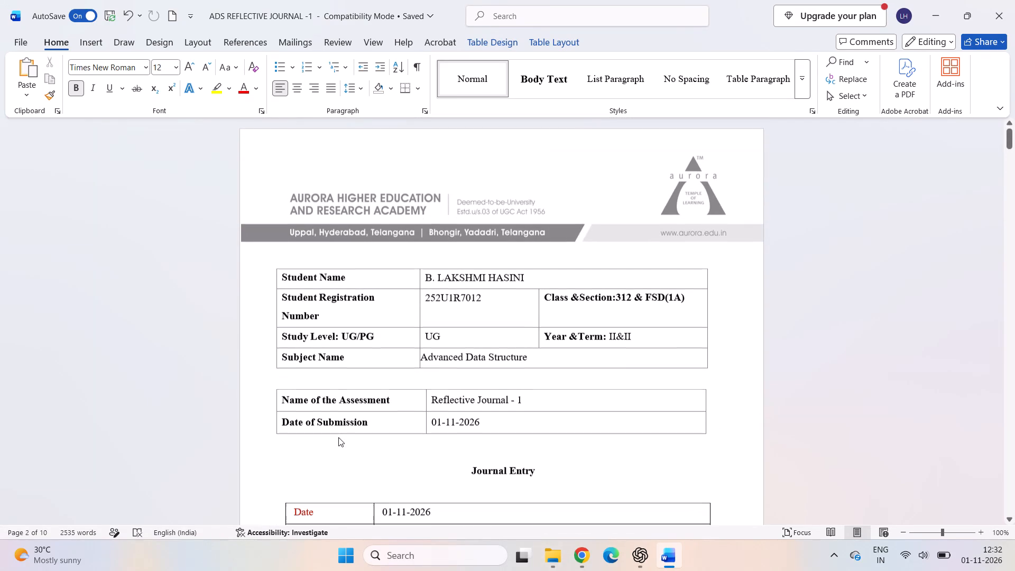
pyautogui.scroll(-2, 338, 437)
pyautogui.scroll(1, 338, 437)
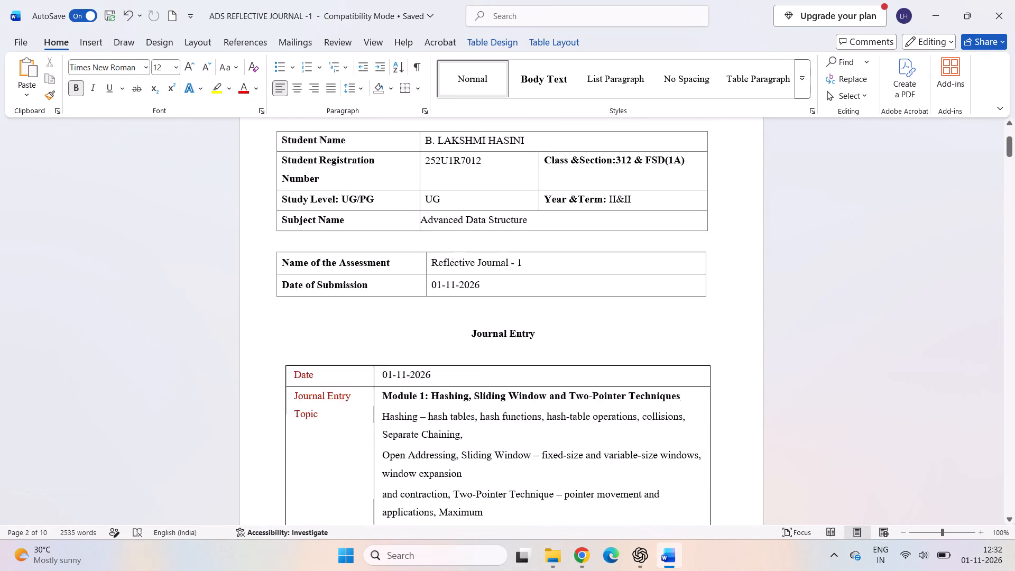
pyautogui.scroll(1, 338, 437)
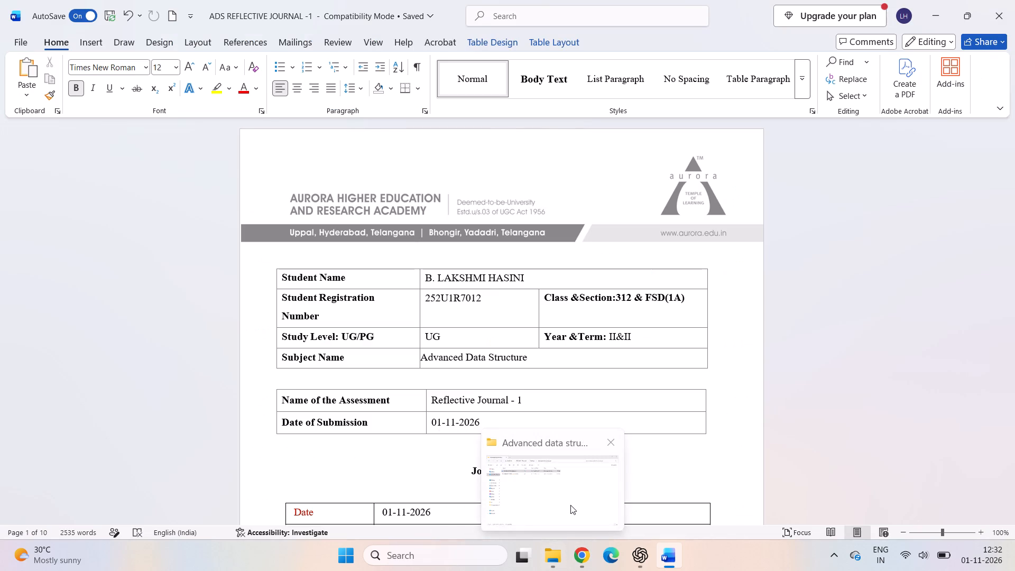
# In File Explorer, go to the Desktop's AI folder and delete the web report PDF dated 16-02-2026.
pyautogui.click(570, 505)
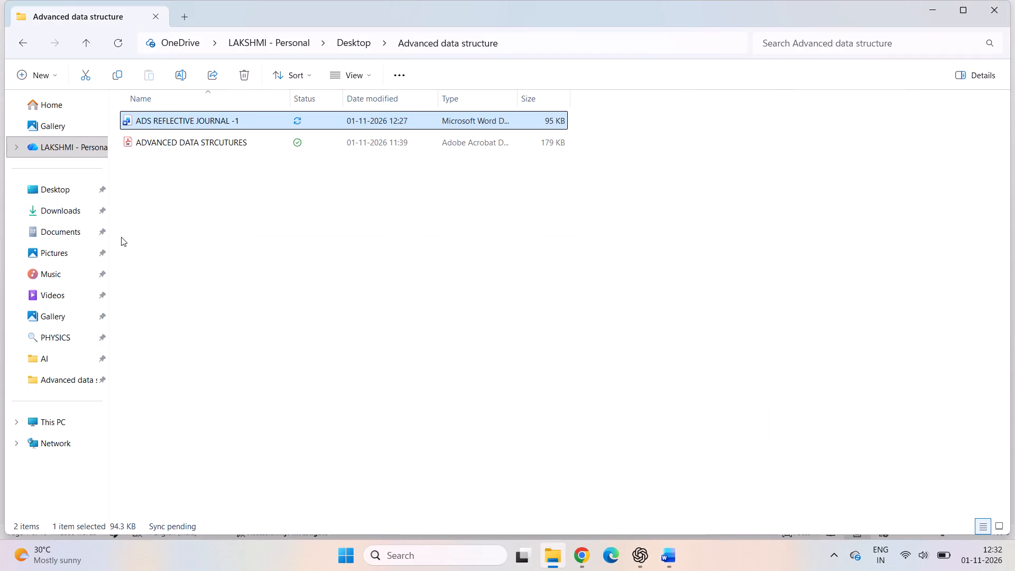
pyautogui.click(65, 189)
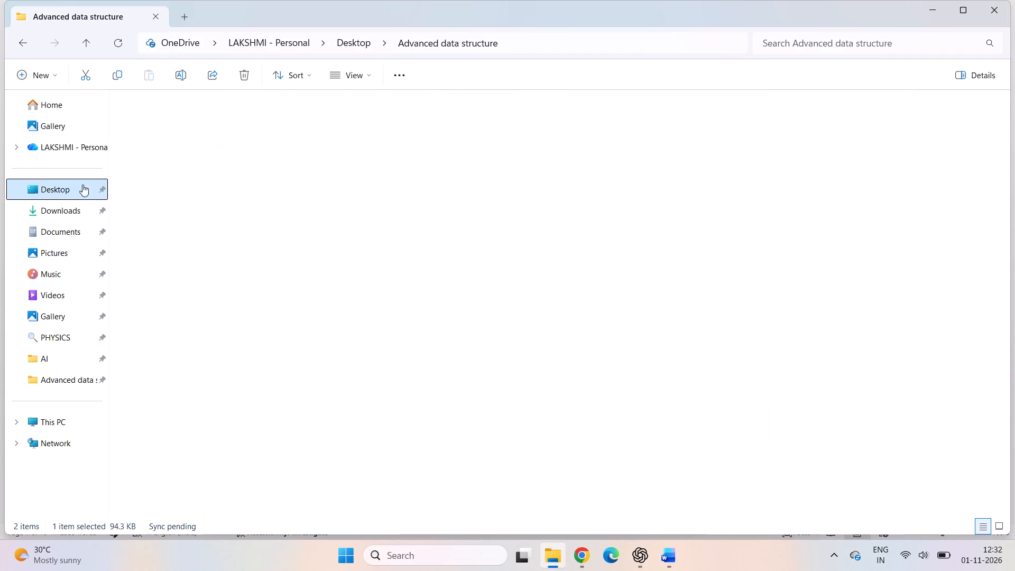
pyautogui.doubleClick(170, 142)
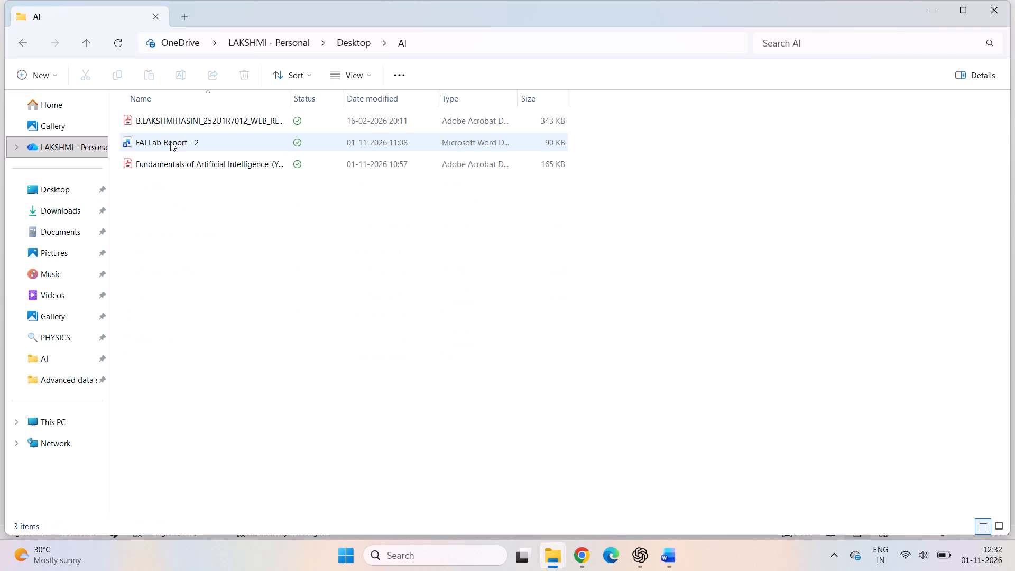
pyautogui.click(170, 123)
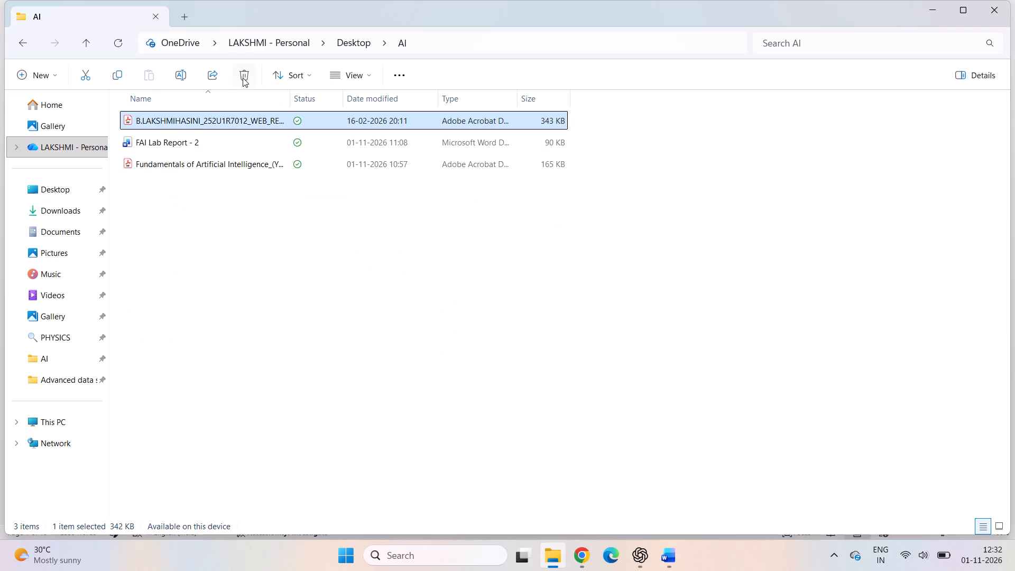
pyautogui.click(243, 78)
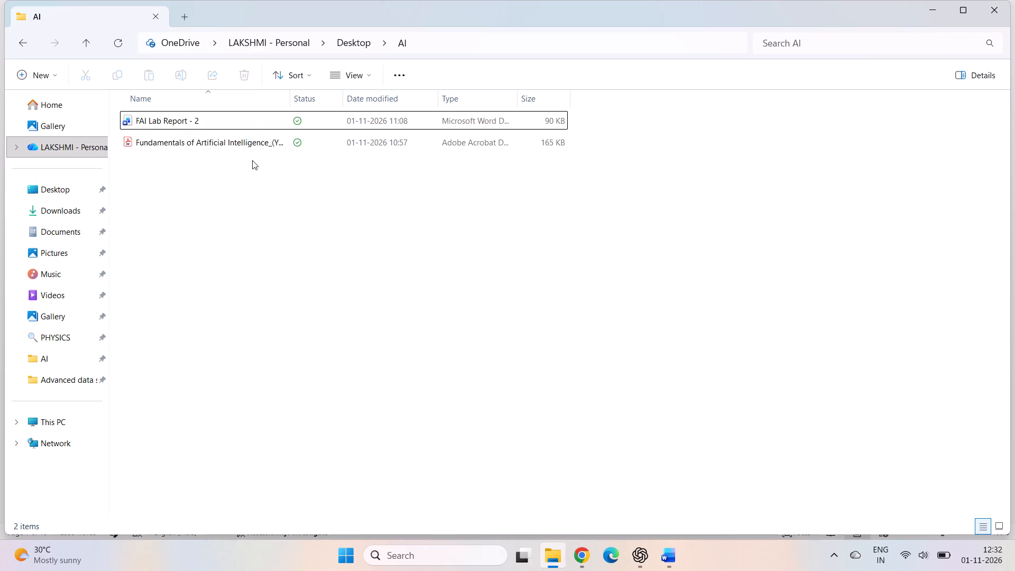
# Open FAI Lab Report - 2 and copy its cover page content from "Bachelor of Technology" through "(2025-26)", including the logo.
pyautogui.doubleClick(230, 116)
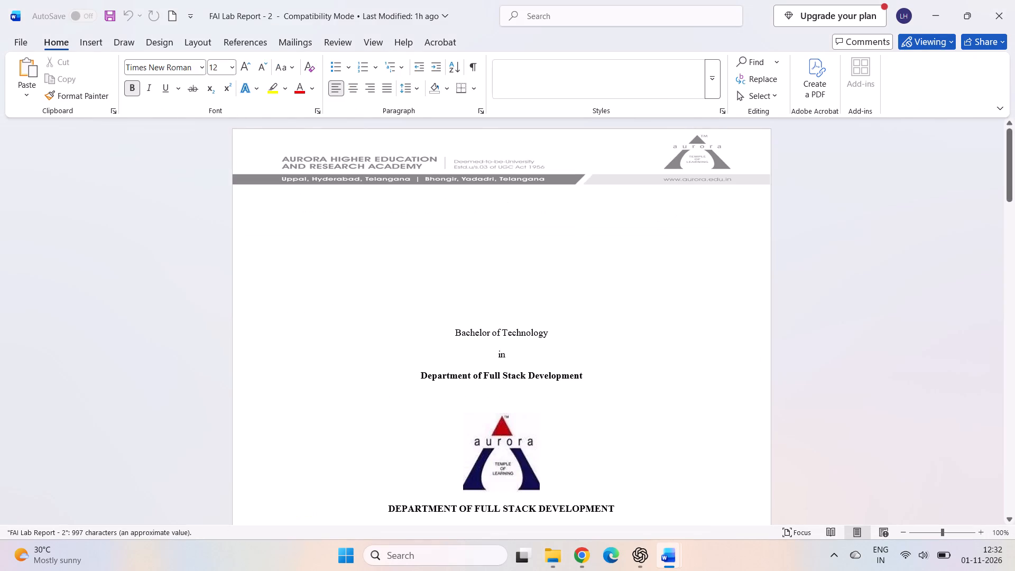
pyautogui.scroll(-4, 436, 259)
pyautogui.scroll(1, 436, 259)
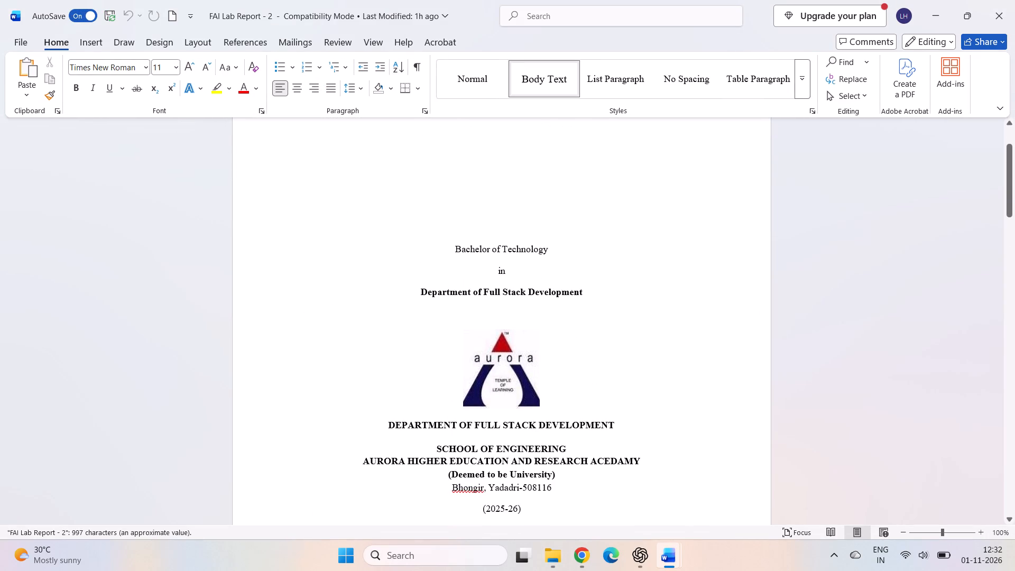
pyautogui.moveTo(439, 237); pyautogui.dragTo(580, 514)
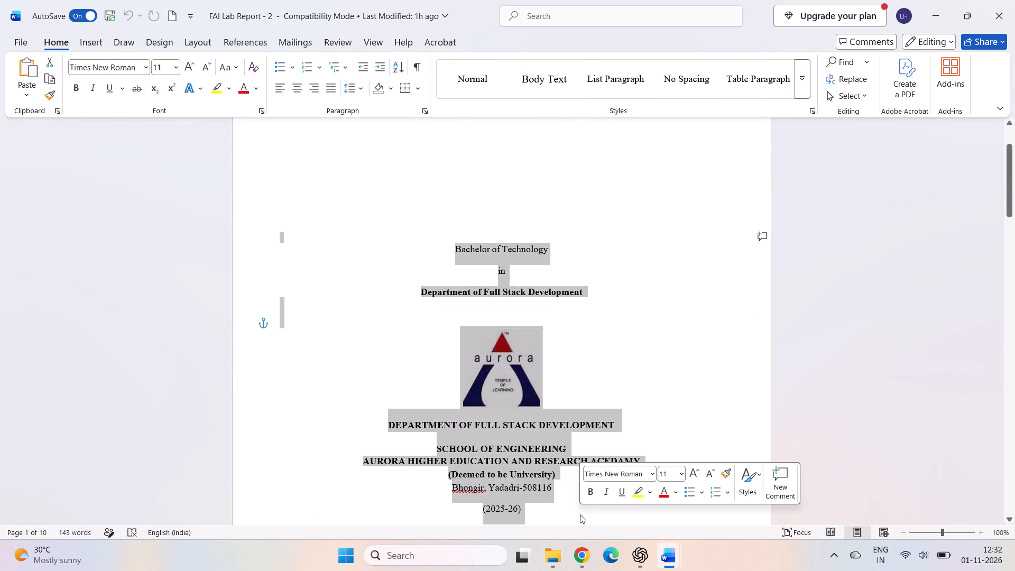
pyautogui.hotkey('ctrl', 'c')
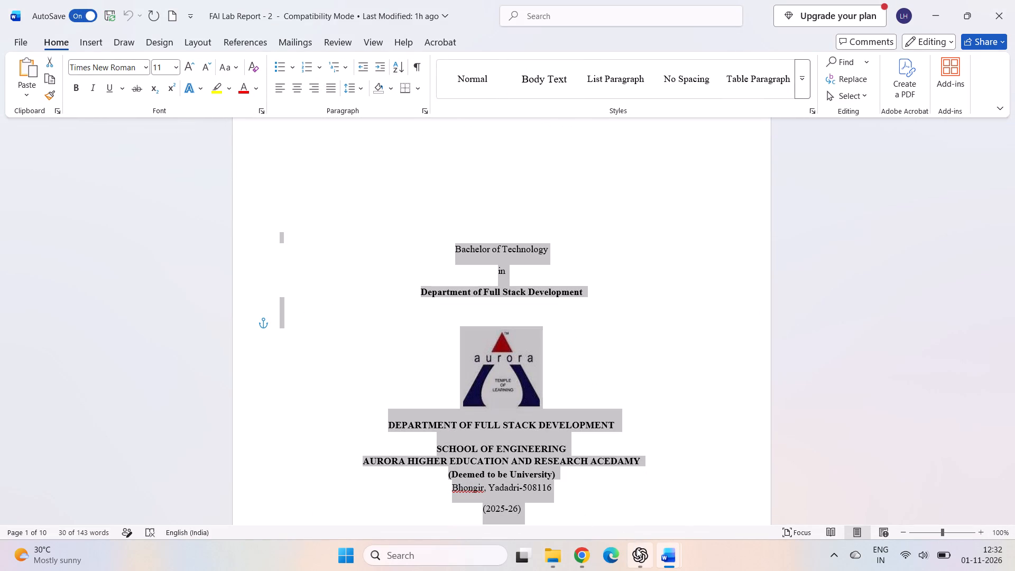
pyautogui.click(549, 504)
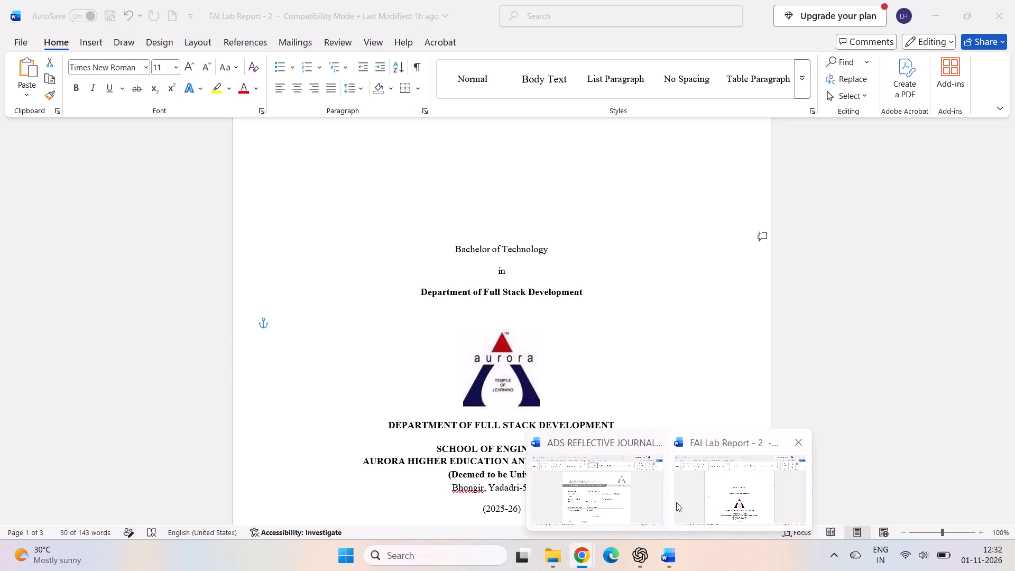
# In the ADS reflective journal, delete the student details table and the assessment name and submission date table on the first page.
pyautogui.click(650, 506)
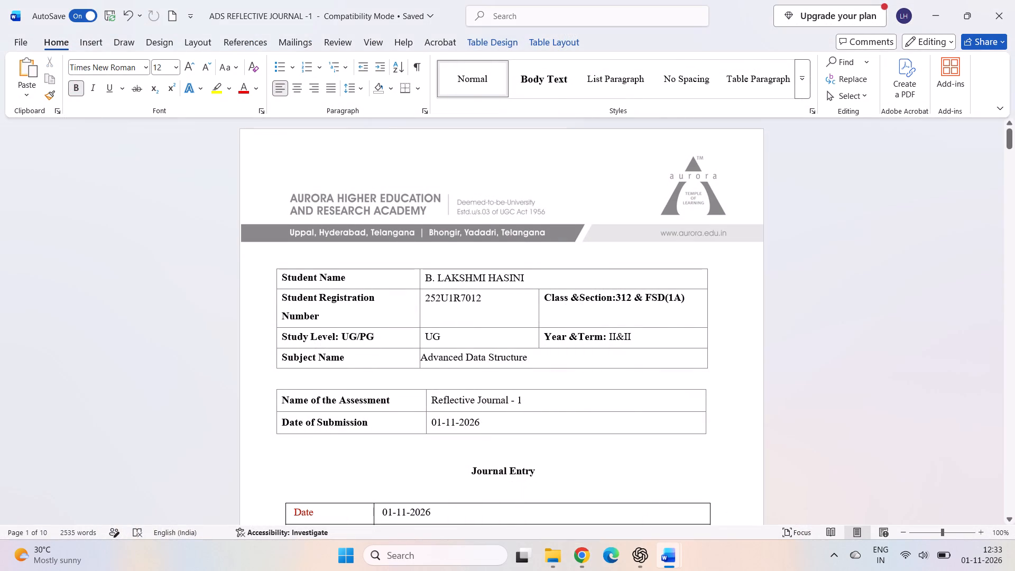
pyautogui.scroll(-1, 392, 337)
pyautogui.moveTo(389, 199); pyautogui.dragTo(472, 370)
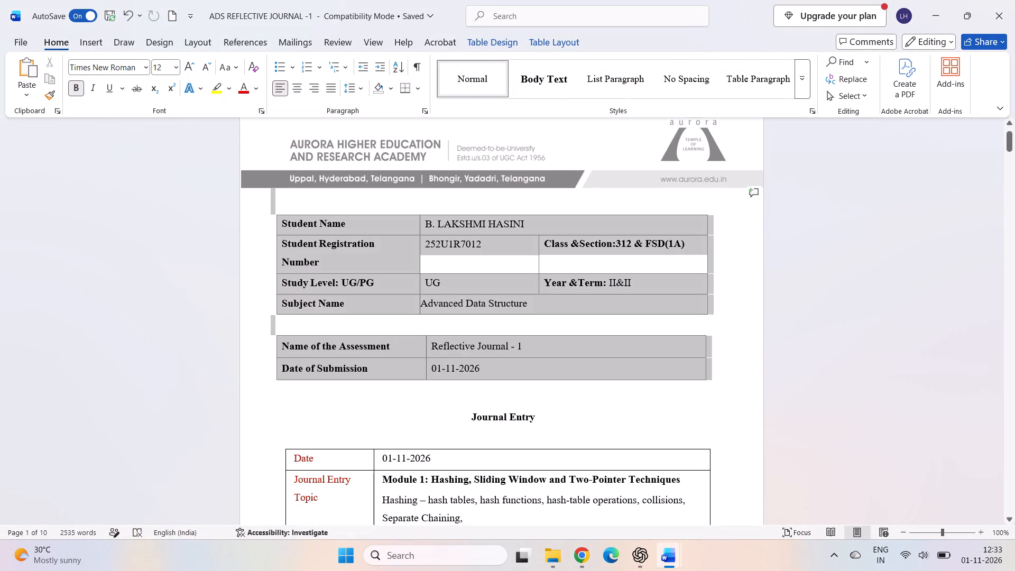
pyautogui.moveTo(472, 370); pyautogui.dragTo(550, 386)
pyautogui.press('BackSpace')
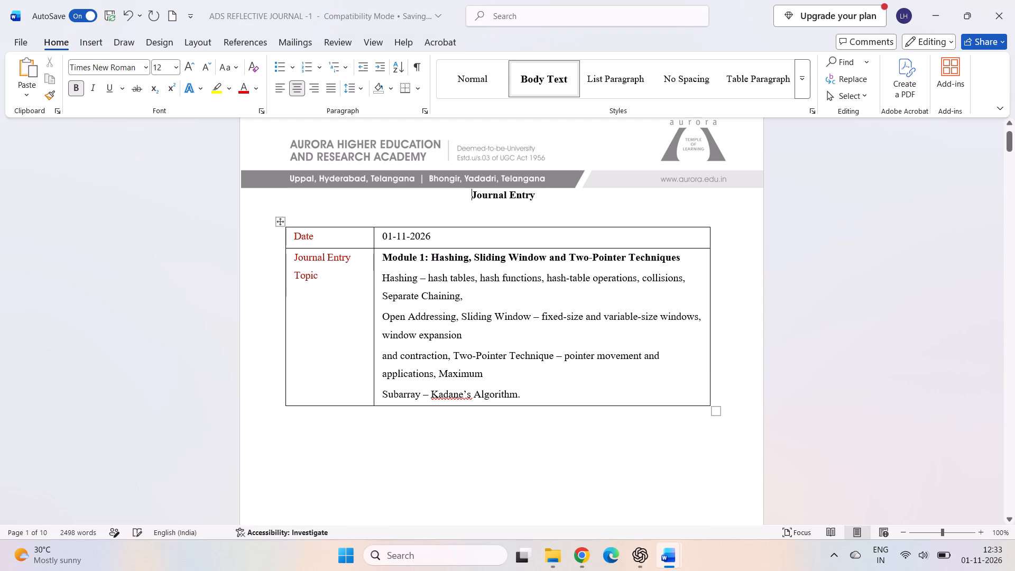
# Insert blank lines above the "Journal Entry" heading until it moves onto the second page, leaving the first page empty.
pyautogui.press('Return')
pyautogui.press('Return')
pyautogui.press('Return')
pyautogui.press('Return')
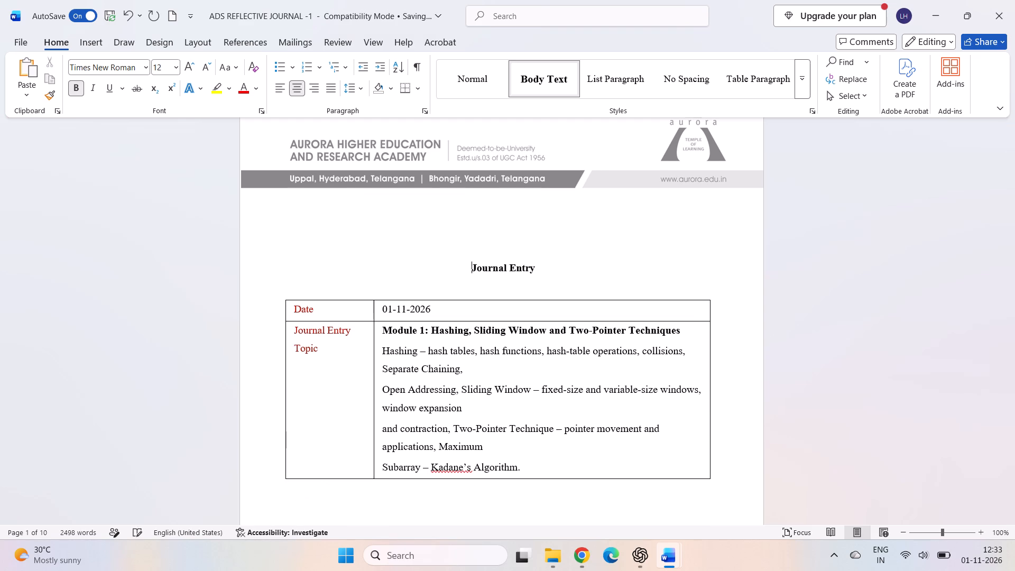
pyautogui.press('Return')
pyautogui.press('Return')
pyautogui.press('Return')
pyautogui.press('Return')
pyautogui.press('Return')
pyautogui.press('Return')
pyautogui.press('Return')
pyautogui.press('Return')
pyautogui.press('Return')
pyautogui.scroll(-1, 472, 202)
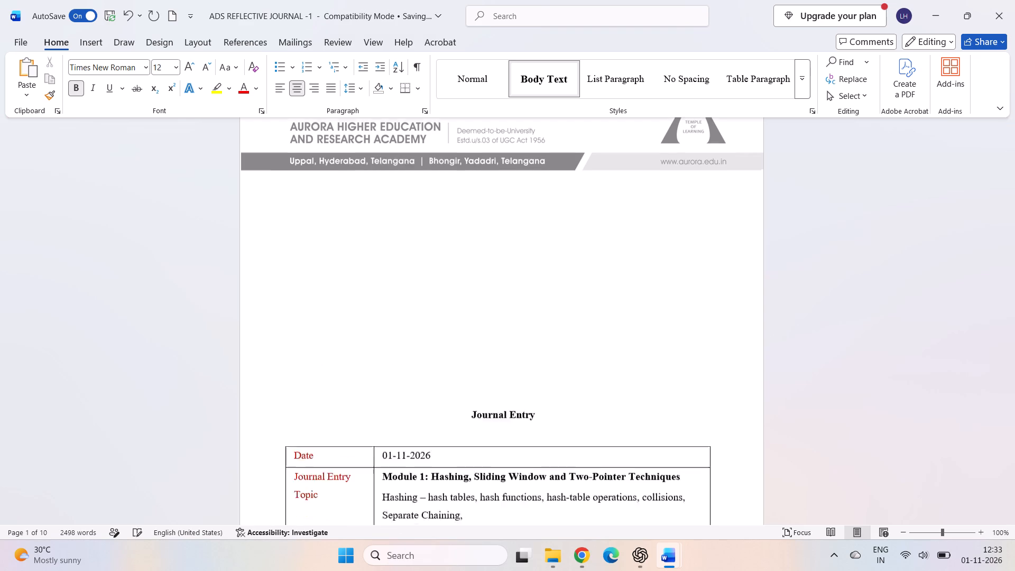
pyautogui.scroll(-2, 472, 202)
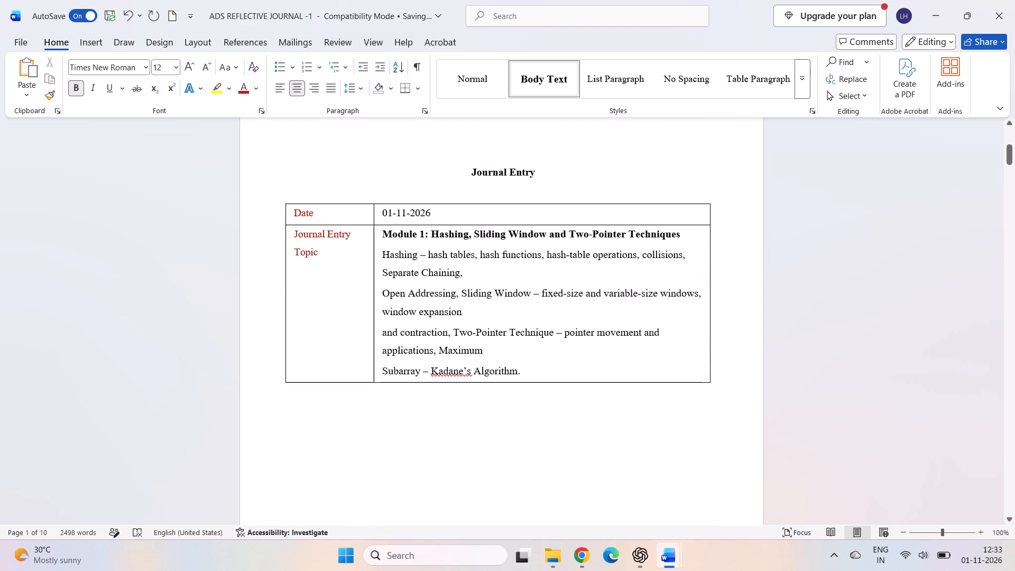
pyautogui.press('Return')
pyautogui.press('Return')
pyautogui.press('Return')
pyautogui.press('Return')
pyautogui.press('Return')
pyautogui.press('Return')
pyautogui.press('Return')
pyautogui.press('Return')
pyautogui.press('Return')
pyautogui.press('Return')
pyautogui.press('Return')
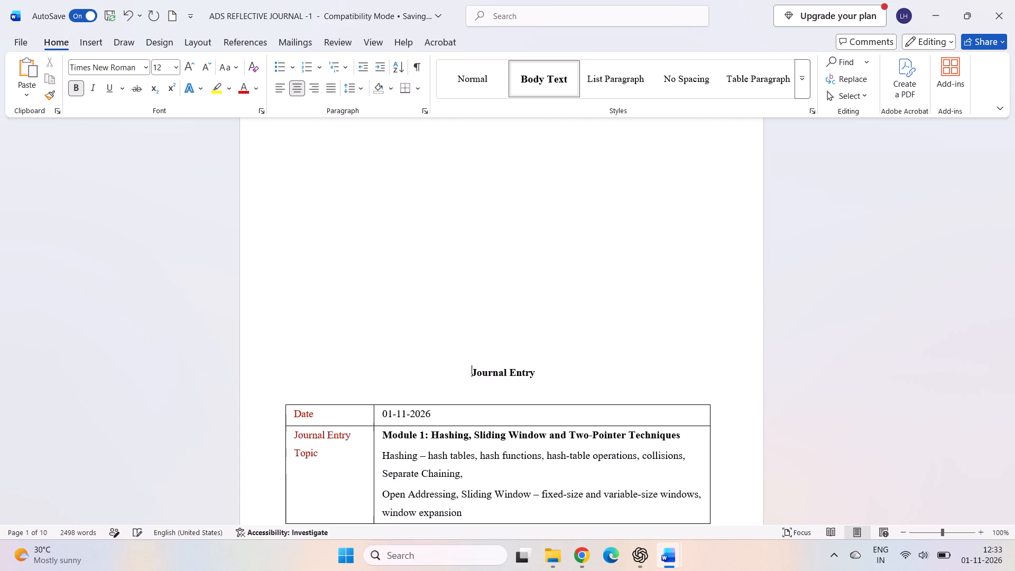
pyautogui.press('Return')
pyautogui.press('Return')
pyautogui.press('Return')
pyautogui.press('Return')
pyautogui.press('Return')
pyautogui.press('Return')
pyautogui.press('Return')
pyautogui.press('Return')
pyautogui.press('Return')
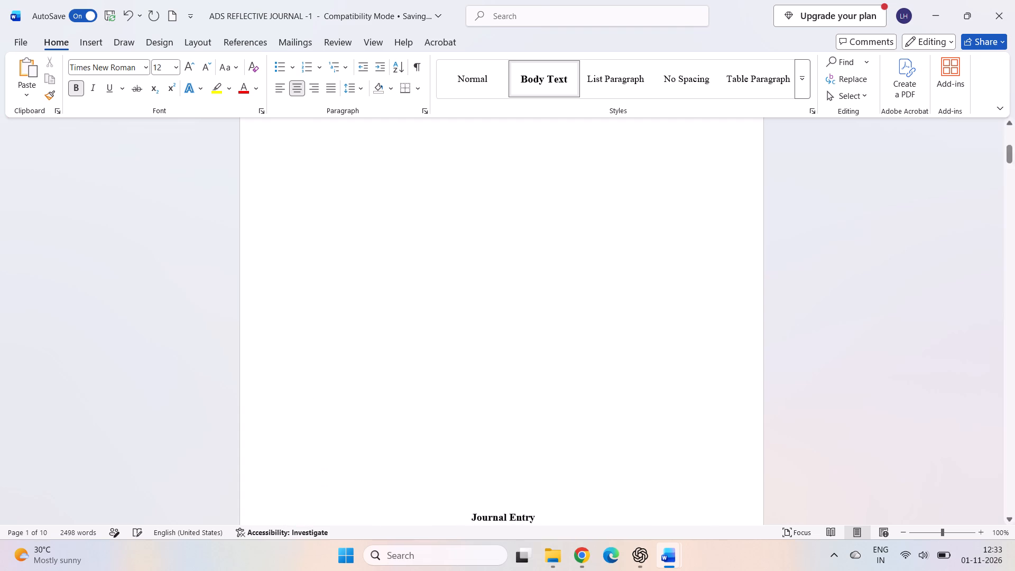
pyautogui.press('Return')
pyautogui.press('Return')
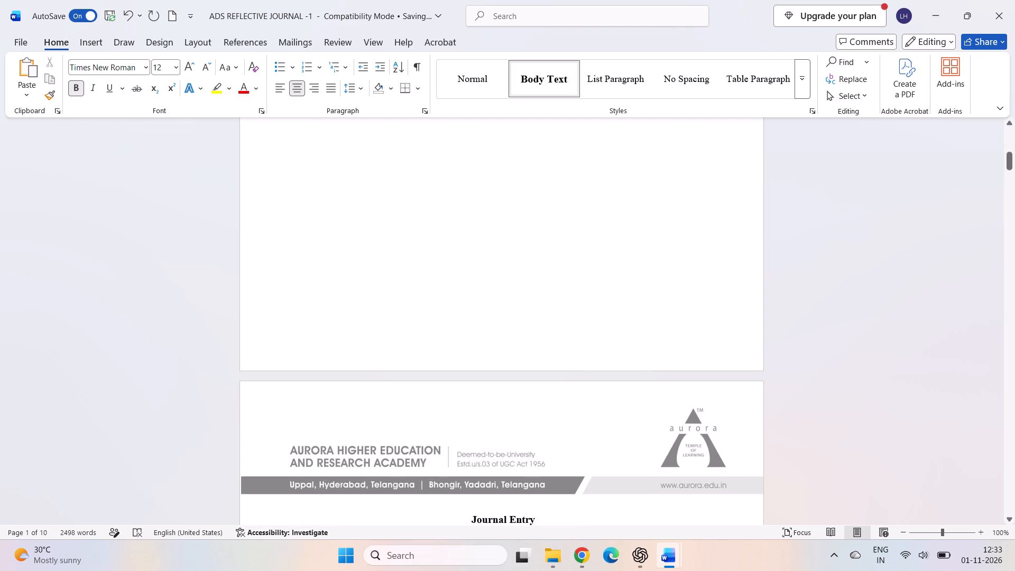
# Adjust the blank lines at the top of the journal's empty first page and paste the copied lab report cover content there.
pyautogui.scroll(4, 461, 261)
pyautogui.click(344, 312)
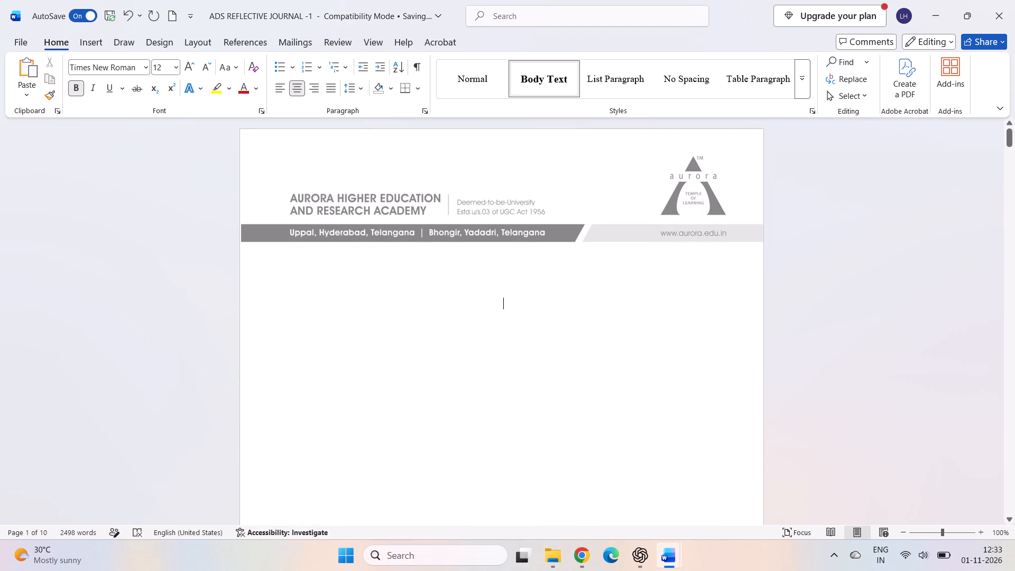
pyautogui.press('BackSpace')
pyautogui.press('BackSpace')
pyautogui.press('BackSpace')
pyautogui.press('BackSpace')
pyautogui.press('BackSpace')
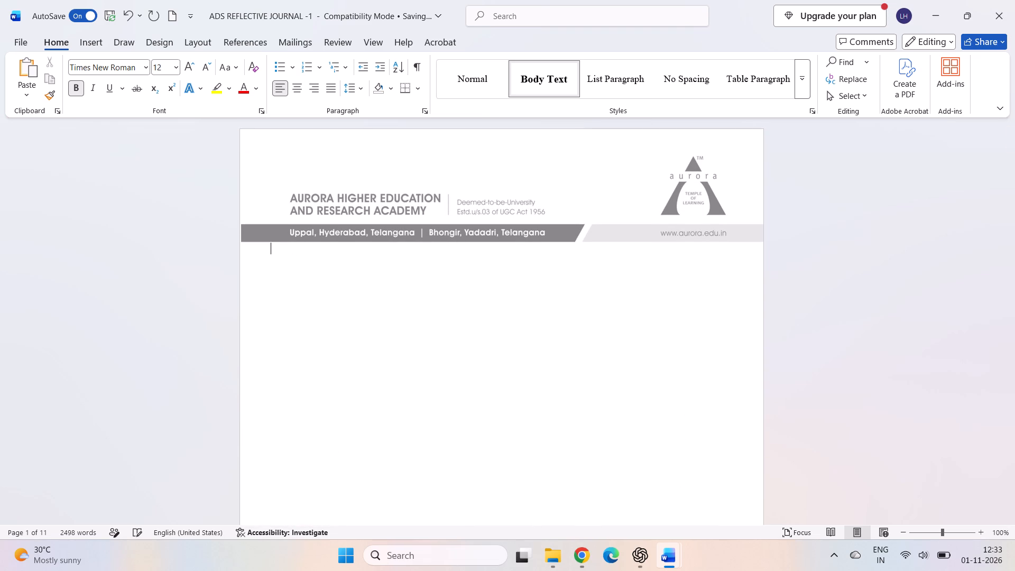
pyautogui.press('Return')
pyautogui.press('Return')
pyautogui.press('Return')
pyautogui.press('Return')
pyautogui.hotkey('ctrl', 'v')
pyautogui.scroll(-7, 496, 364)
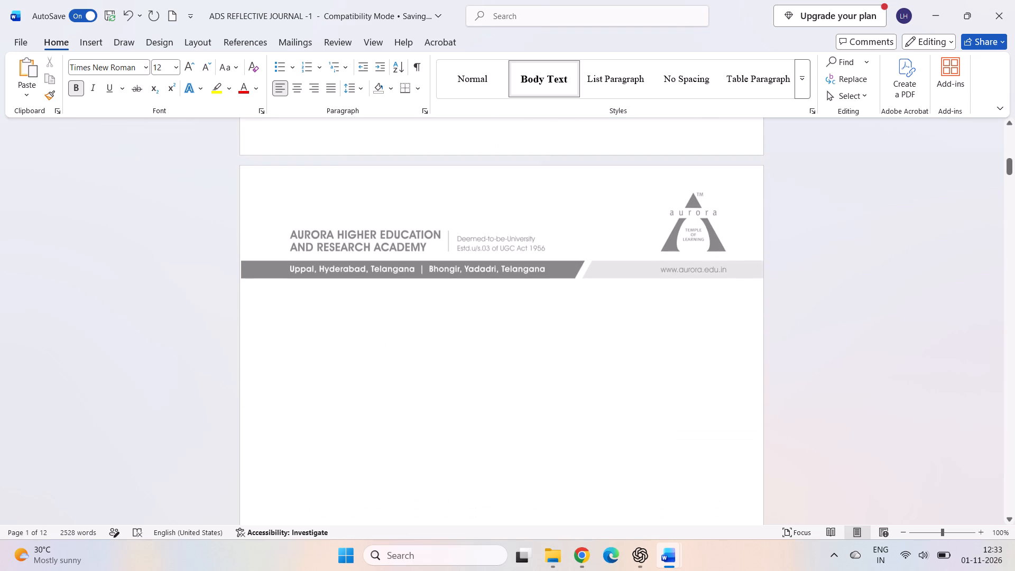
# Insert blank lines above the "Journal Entry" heading until it moves onto the third page, leaving the second page empty.
pyautogui.scroll(-6, 496, 364)
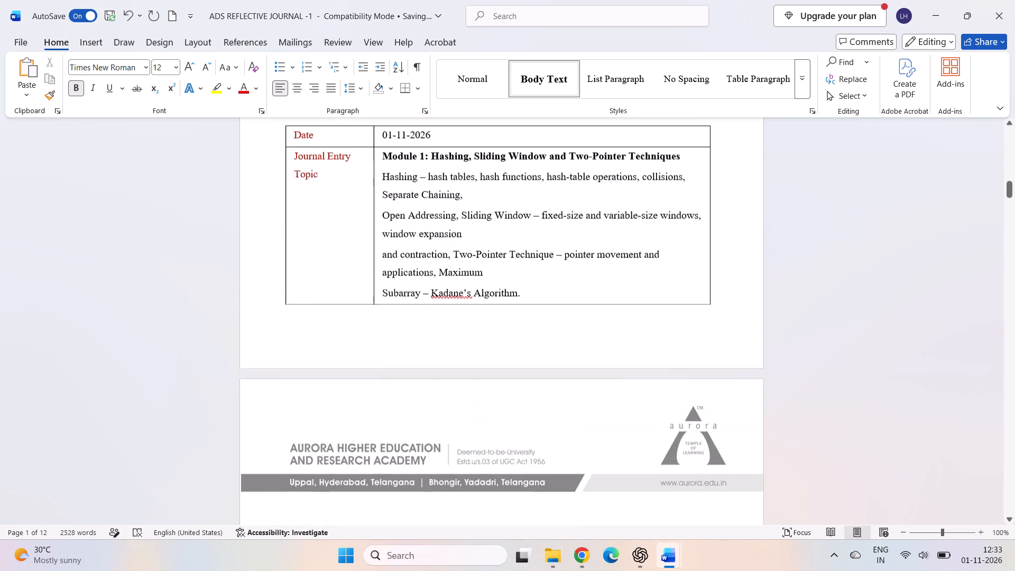
pyautogui.scroll(2, 496, 364)
pyautogui.scroll(-2, 496, 364)
pyautogui.scroll(3, 496, 364)
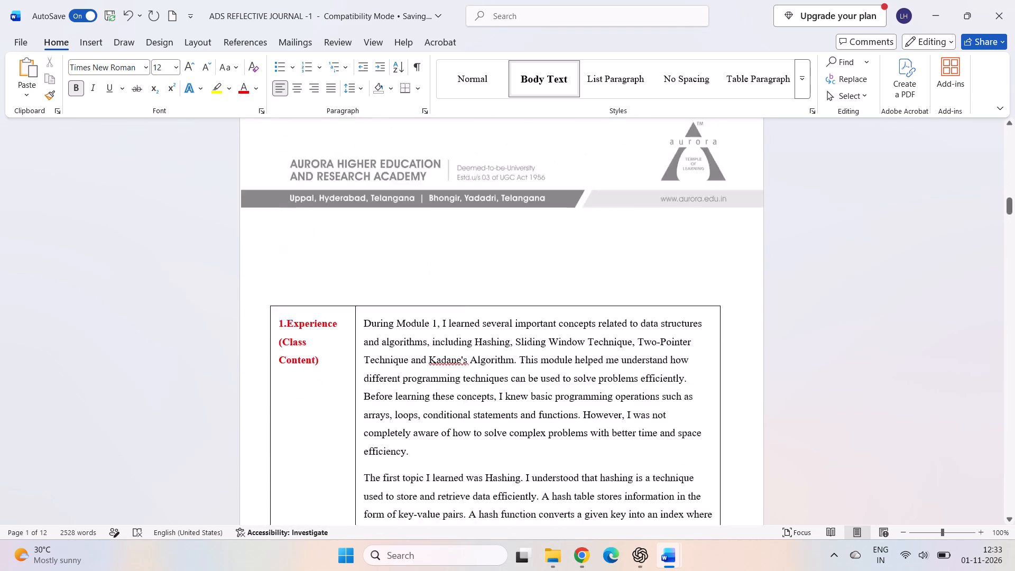
pyautogui.scroll(2, 496, 364)
pyautogui.click(469, 389)
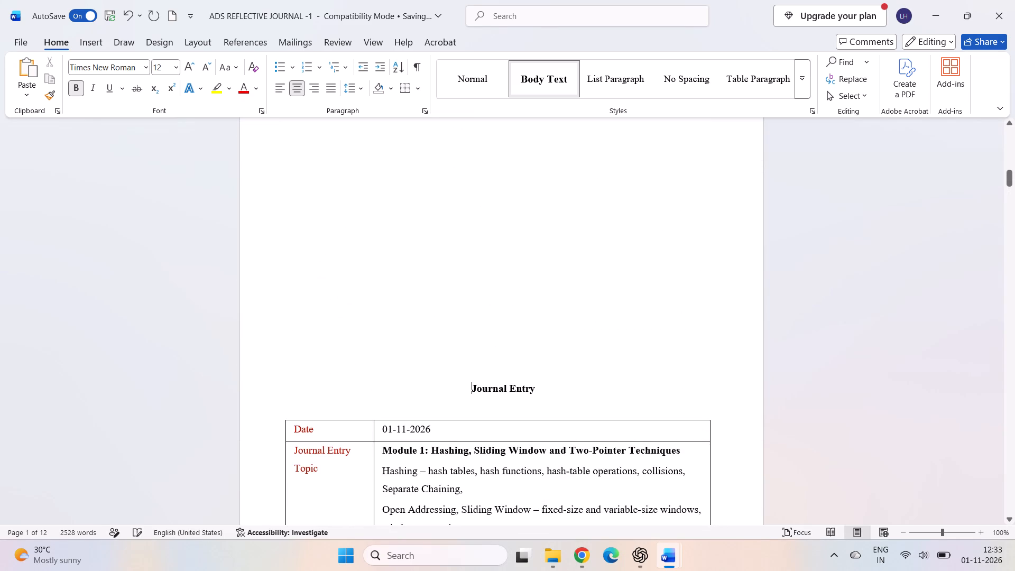
pyautogui.press('Return')
pyautogui.press('Return')
pyautogui.press('Return')
pyautogui.press('Return')
pyautogui.press('Return')
pyautogui.press('Return')
pyautogui.press('Return')
pyautogui.press('Return')
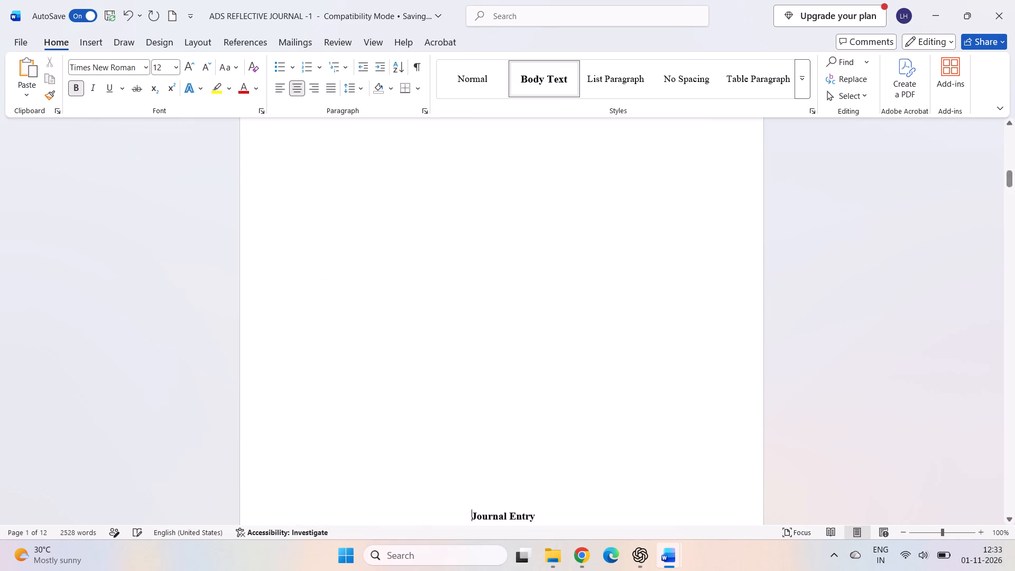
pyautogui.press('Return')
pyautogui.press('Return')
pyautogui.press('Return')
pyautogui.press('Return')
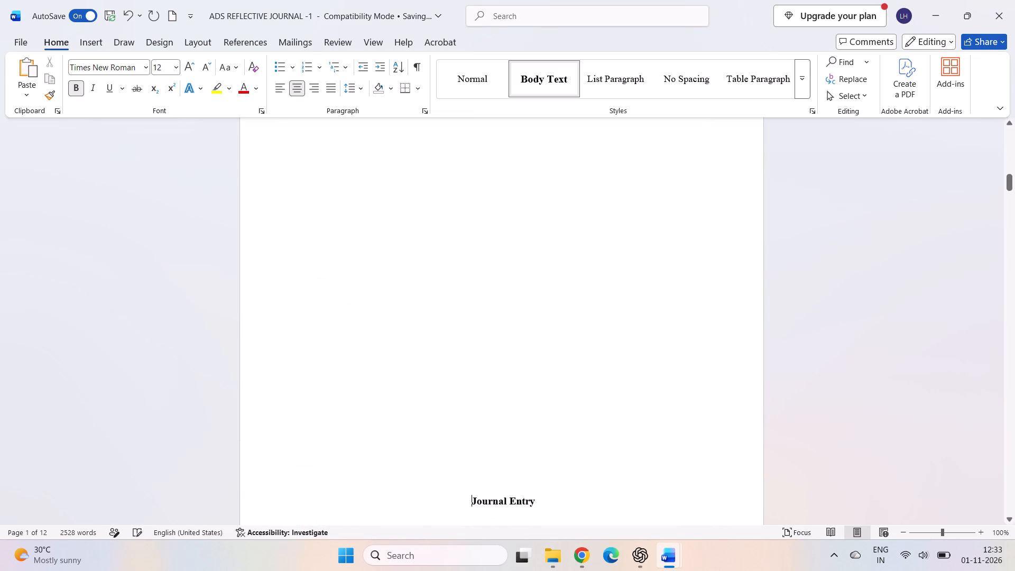
pyautogui.press('Return')
pyautogui.press('Return')
pyautogui.press('Return')
pyautogui.scroll(-2, 469, 389)
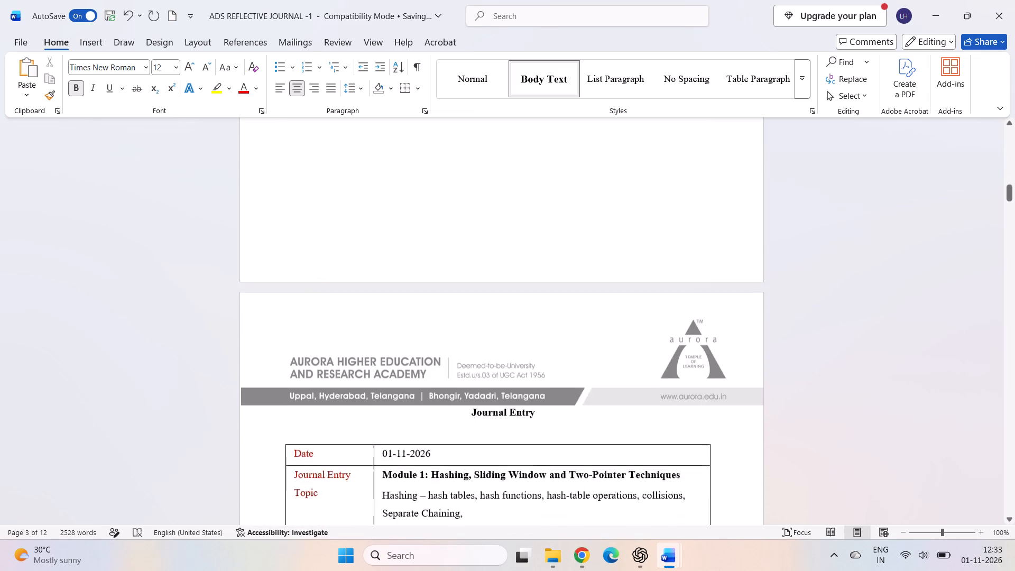
# Add one blank line above the "Journal Entry" heading on the third page to separate it from the letterhead.
pyautogui.scroll(-6, 469, 389)
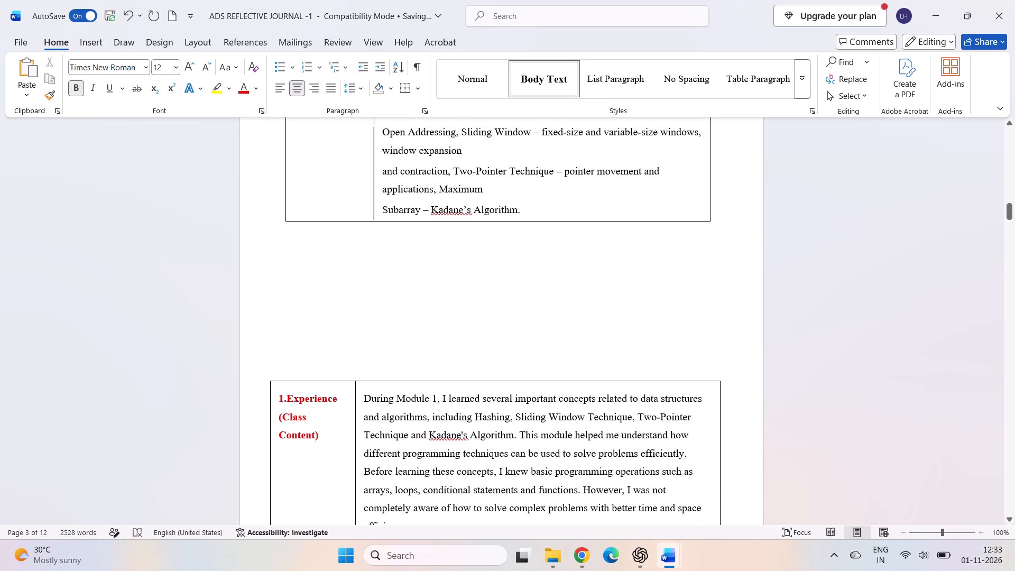
pyautogui.scroll(3, 341, 303)
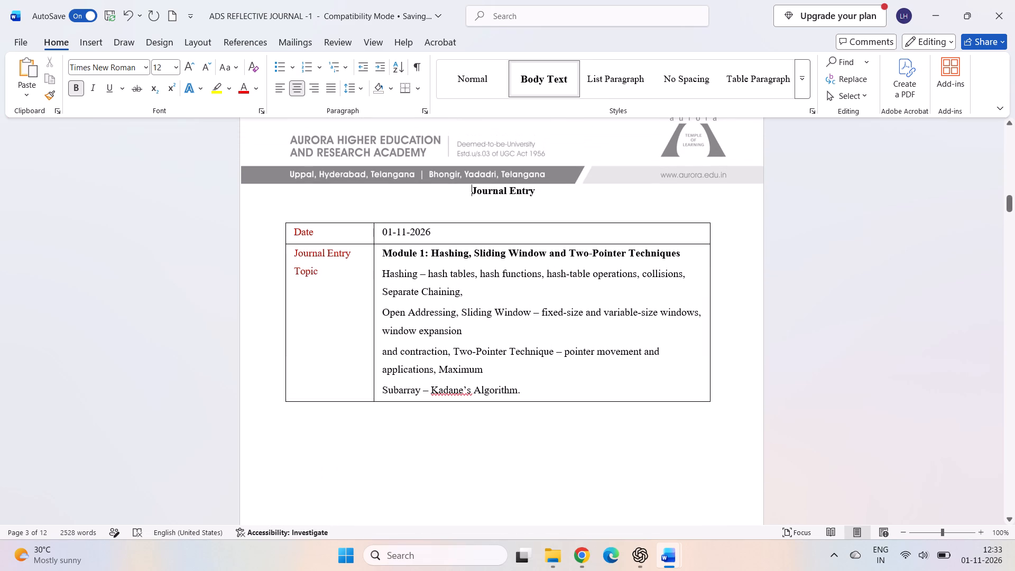
pyautogui.click(472, 197)
pyautogui.press('Return')
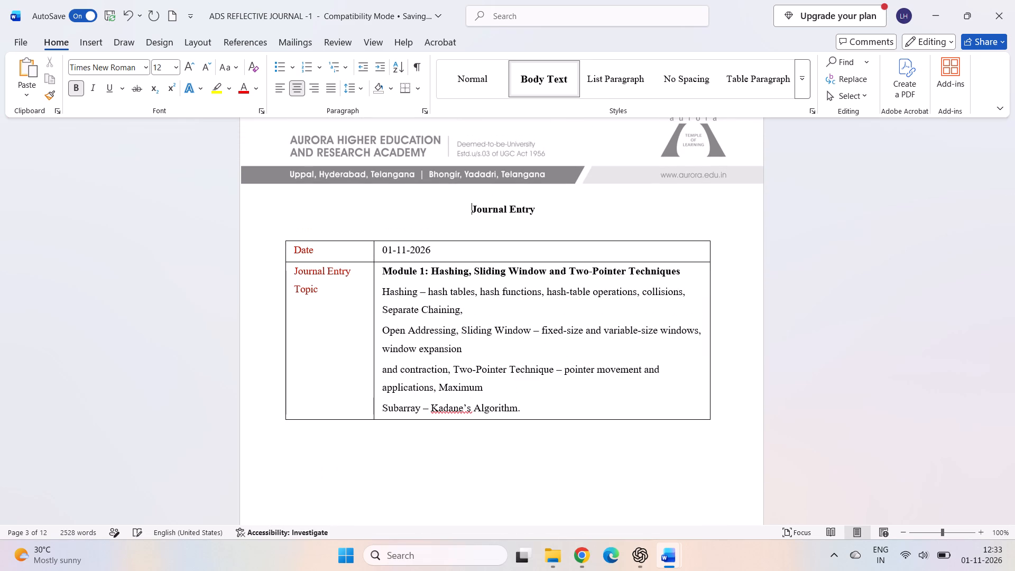
# Delete the extra blank lines between the Journal Entry Topic table and the "1.Experience (Class Content)" table, leaving a single one.
pyautogui.scroll(-3, 630, 309)
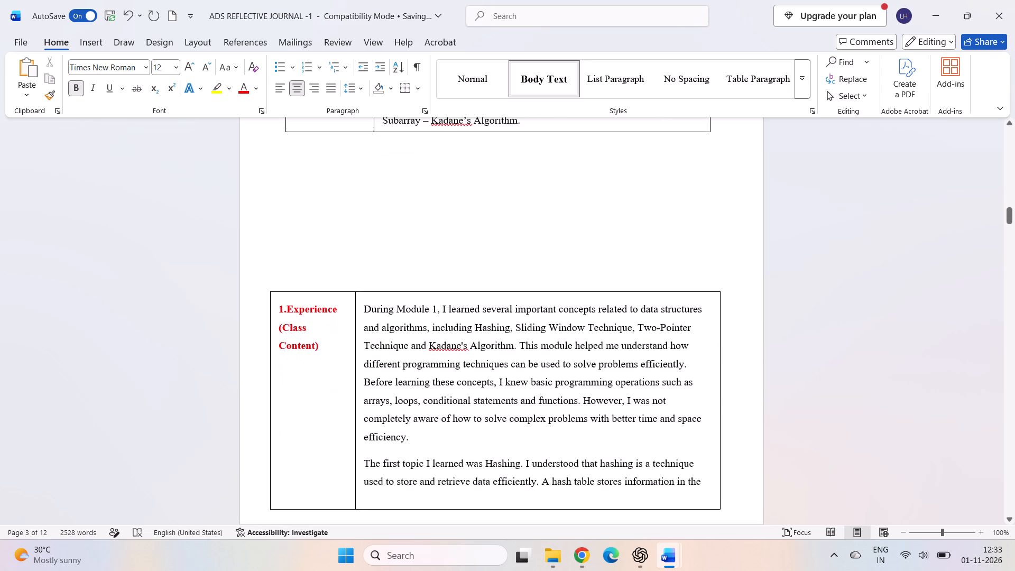
pyautogui.click(282, 277)
pyautogui.press('BackSpace')
pyautogui.press('BackSpace')
pyautogui.press('BackSpace')
pyautogui.press('BackSpace')
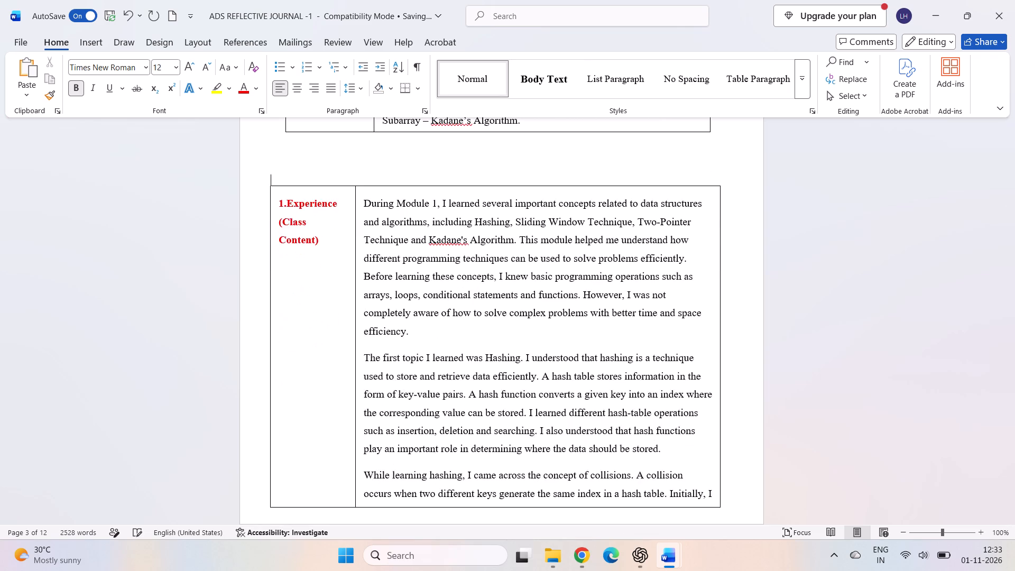
pyautogui.press('BackSpace')
pyautogui.press('BackSpace')
pyautogui.press('BackSpace')
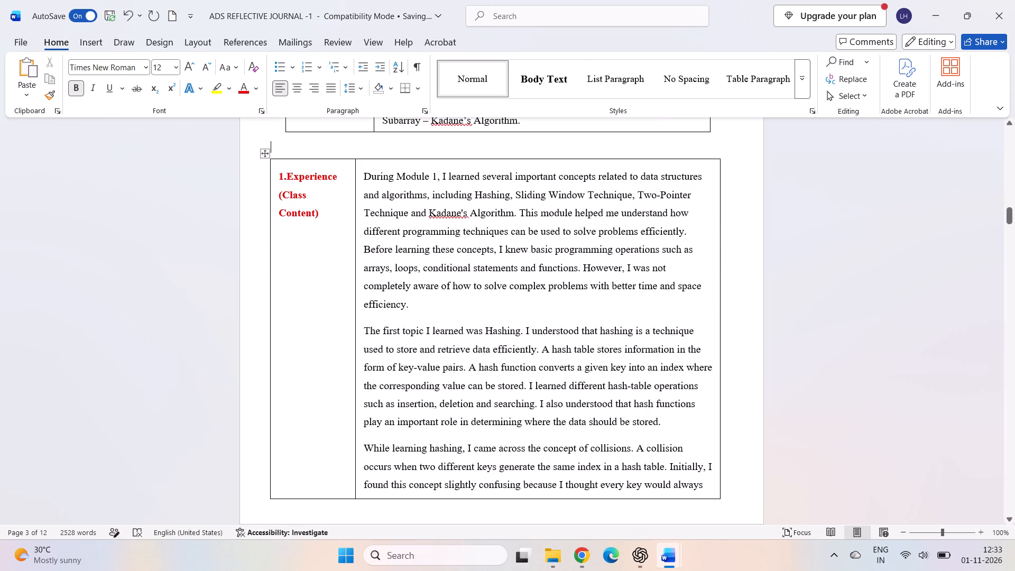
# Widen the Date and Journal Entry Topic table on both sides so its outer borders line up with the Experience table below.
pyautogui.scroll(4, 459, 430)
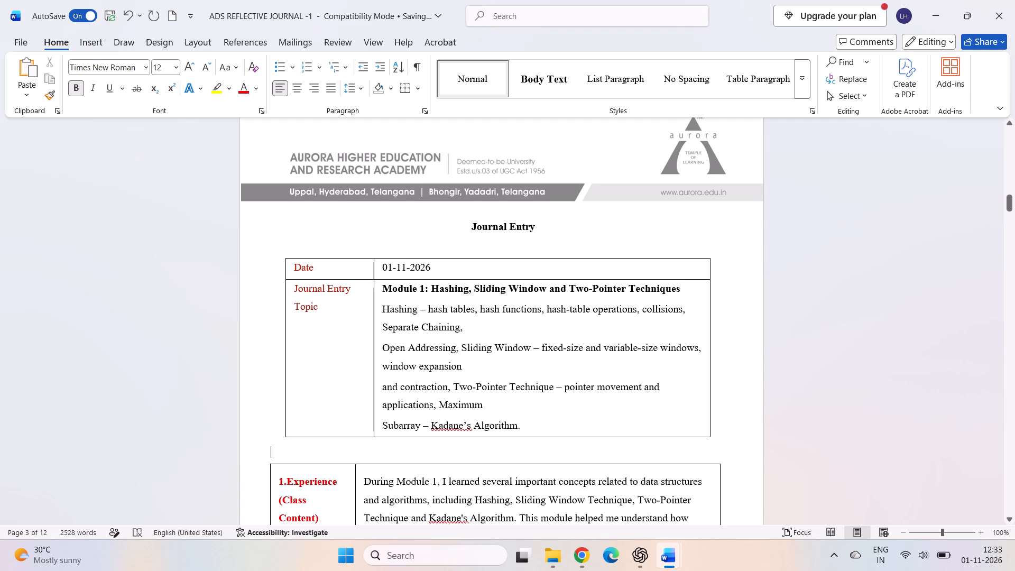
pyautogui.click(285, 340)
pyautogui.moveTo(285, 342); pyautogui.dragTo(278, 342)
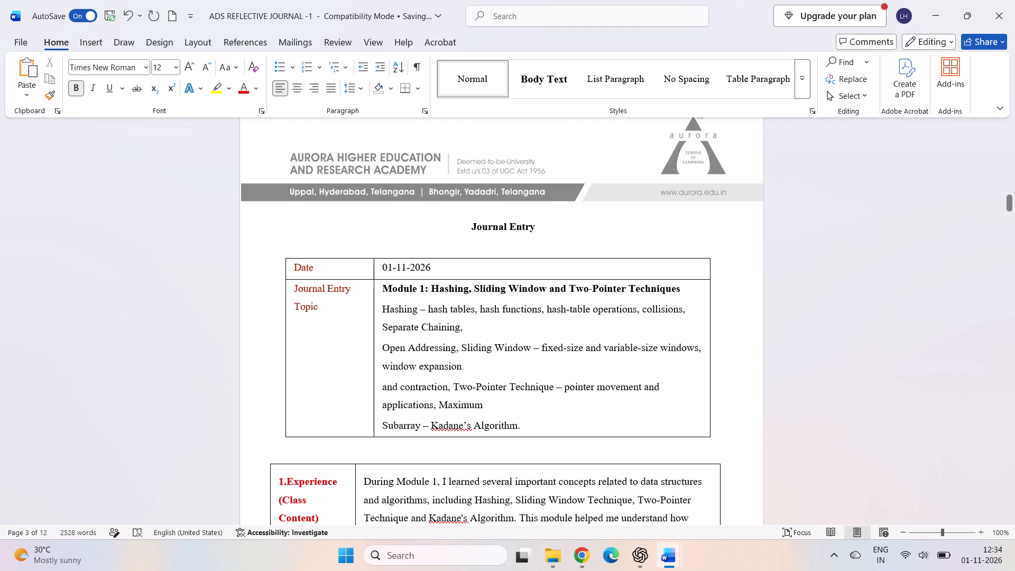
pyautogui.moveTo(278, 342); pyautogui.dragTo(267, 342)
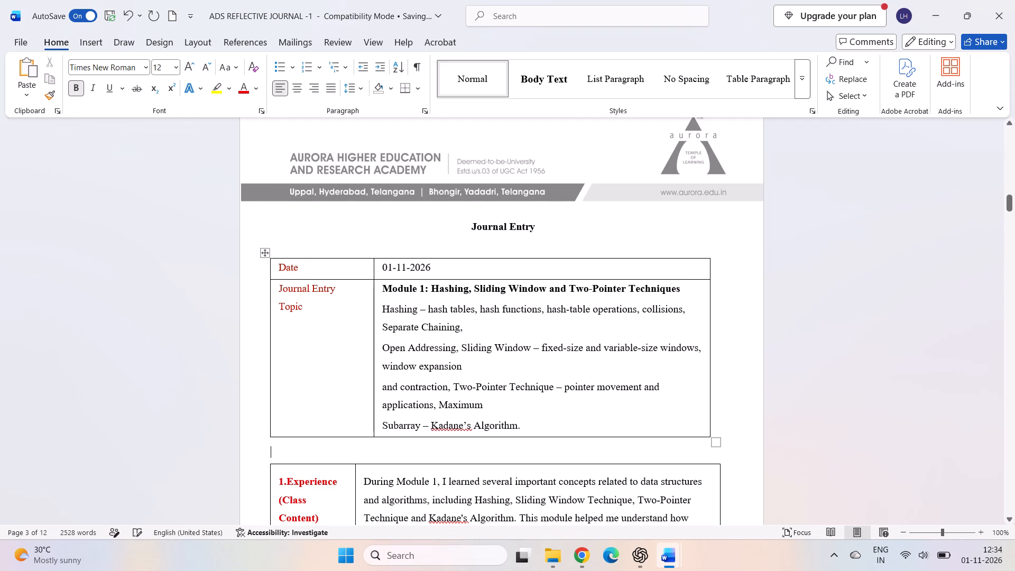
pyautogui.moveTo(710, 344); pyautogui.dragTo(722, 344)
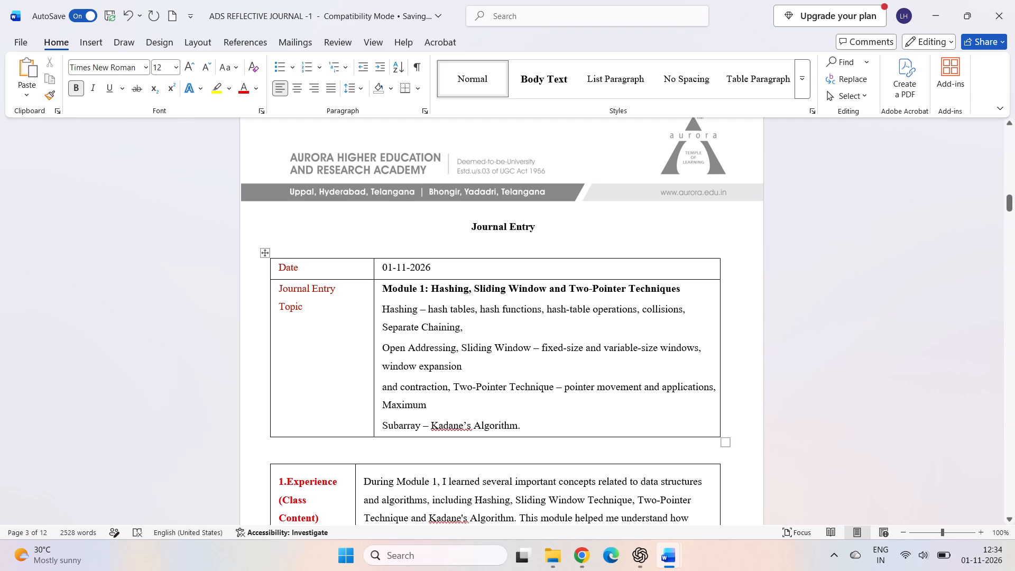
# Remove the "Journal Entry" heading's centring and indent, and shift it with leading spaces toward the middle of the page.
pyautogui.moveTo(534, 230); pyautogui.dragTo(475, 226)
pyautogui.click(455, 225)
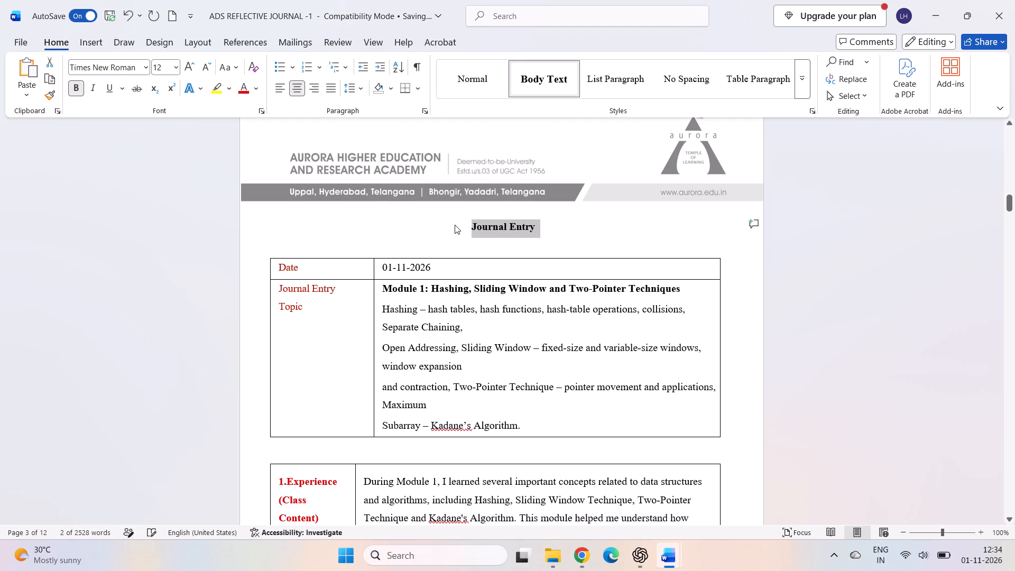
pyautogui.click(471, 227)
pyautogui.press('BackSpace')
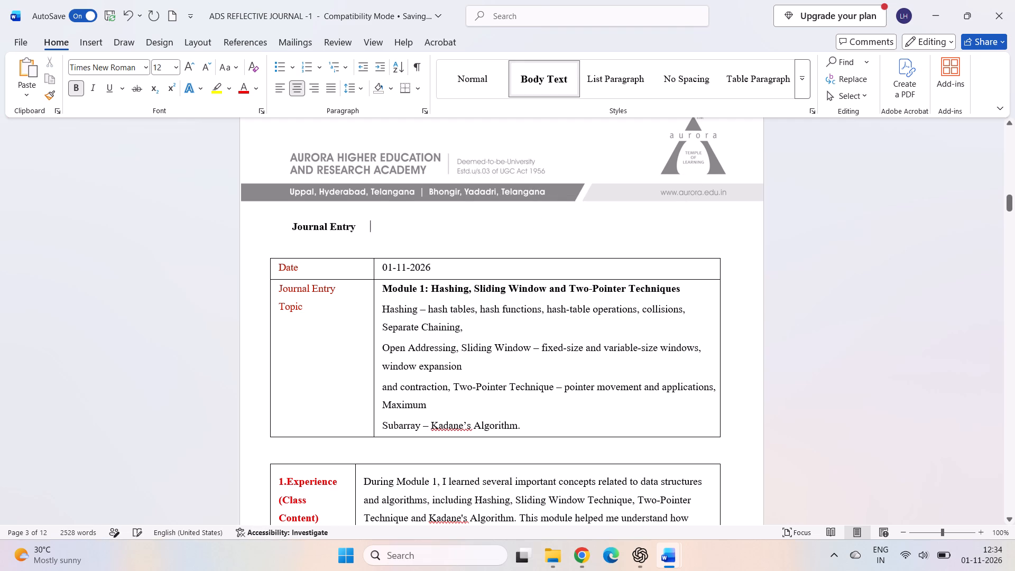
pyautogui.press('BackSpace')
pyautogui.press('space')
pyautogui.press('space')
pyautogui.press('space')
pyautogui.press('space')
pyautogui.press('space')
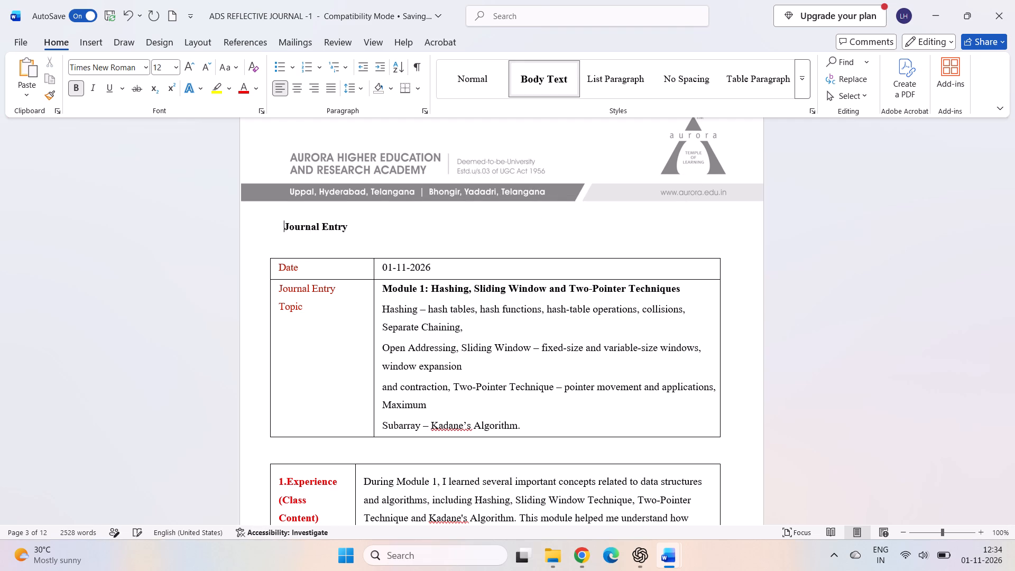
pyautogui.press('space')
pyautogui.press('space')
pyautogui.press('space')
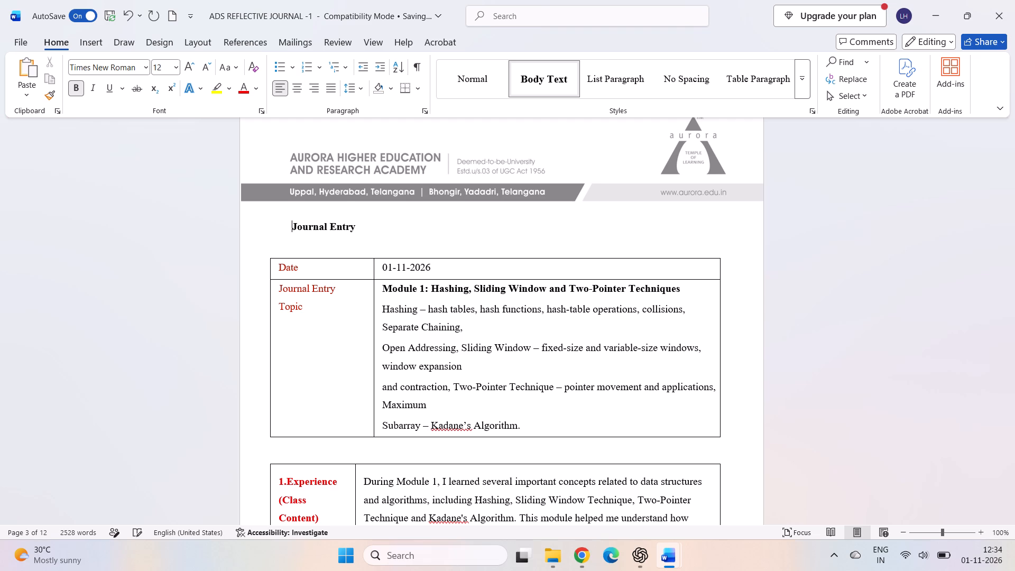
pyautogui.press('space')
pyautogui.press('space')
pyautogui.press('space')
pyautogui.press('space')
pyautogui.press('space')
pyautogui.press('space')
pyautogui.press('space')
pyautogui.press('space')
pyautogui.press('space')
pyautogui.press('space')
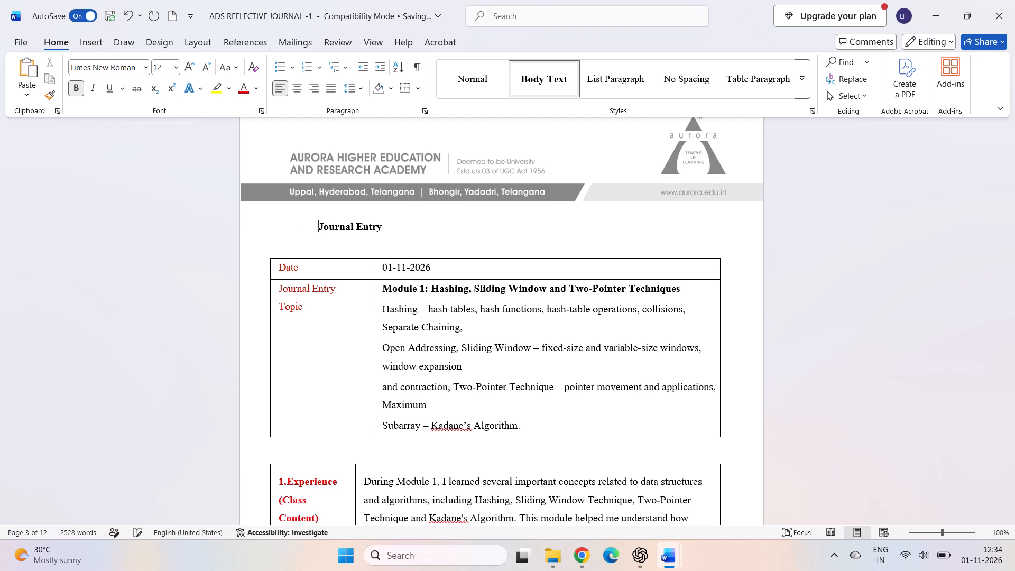
pyautogui.press('space')
pyautogui.press('space')
pyautogui.press('space')
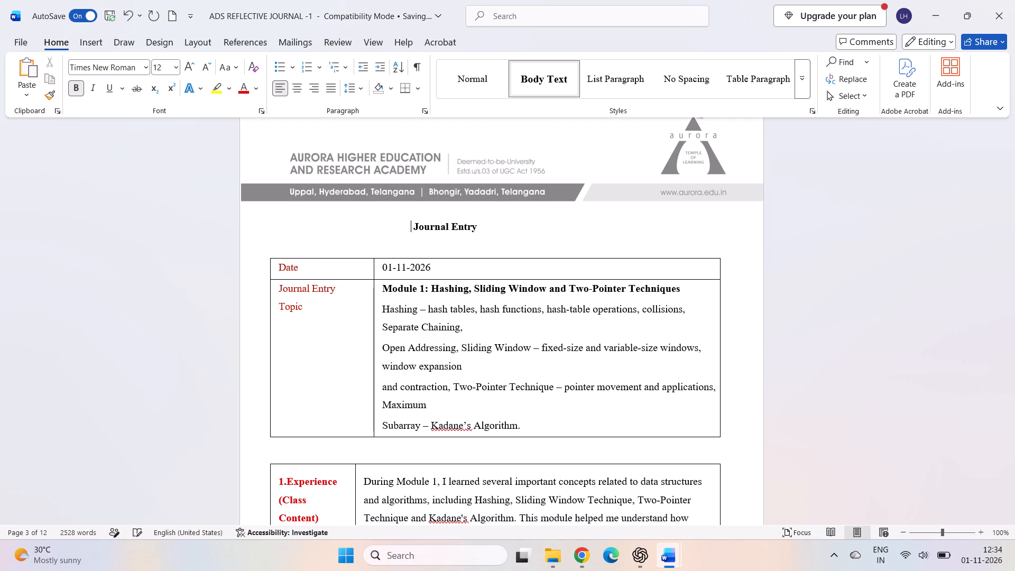
# Switch to FAI Lab Report - 2 and copy its certificate content from the "CERTIFICATE" heading through "School of Engineering".
pyautogui.scroll(4, 577, 275)
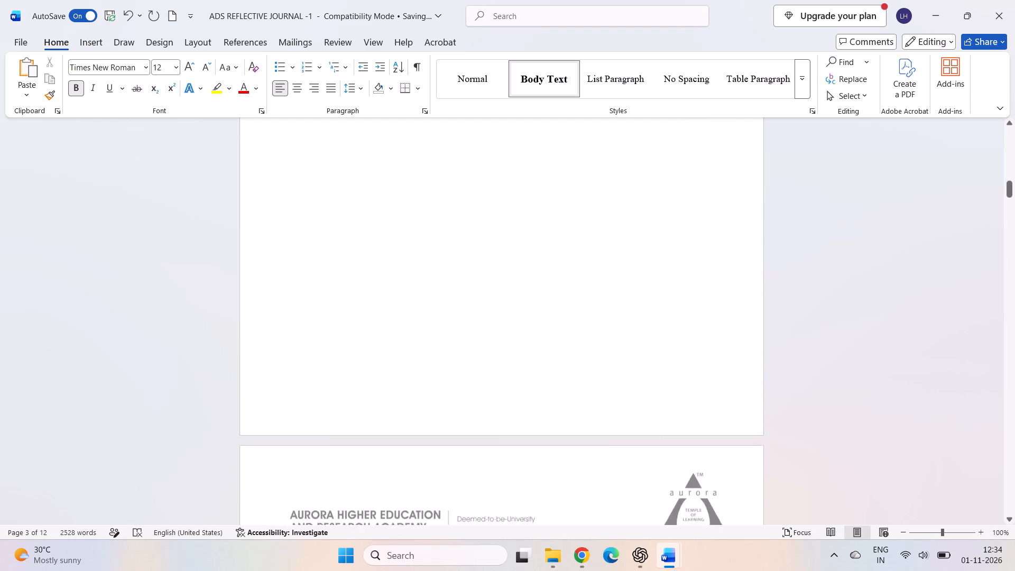
pyautogui.scroll(3, 577, 275)
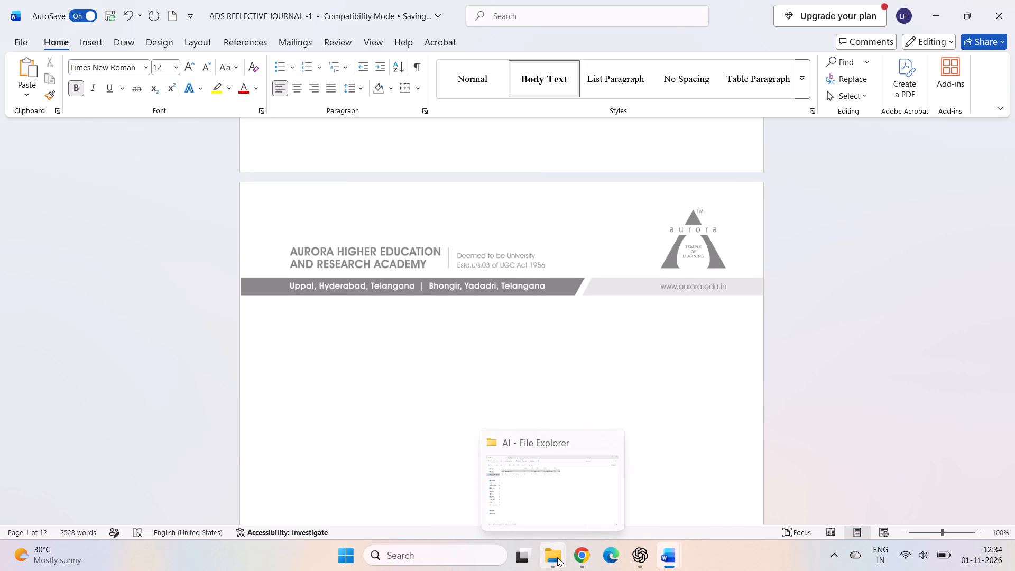
pyautogui.click(572, 493)
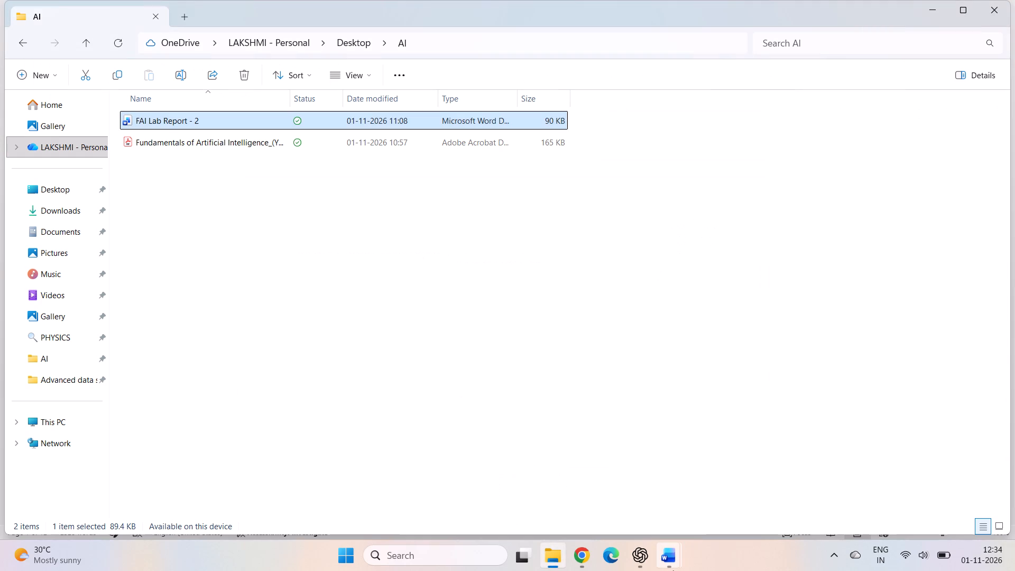
pyautogui.click(736, 493)
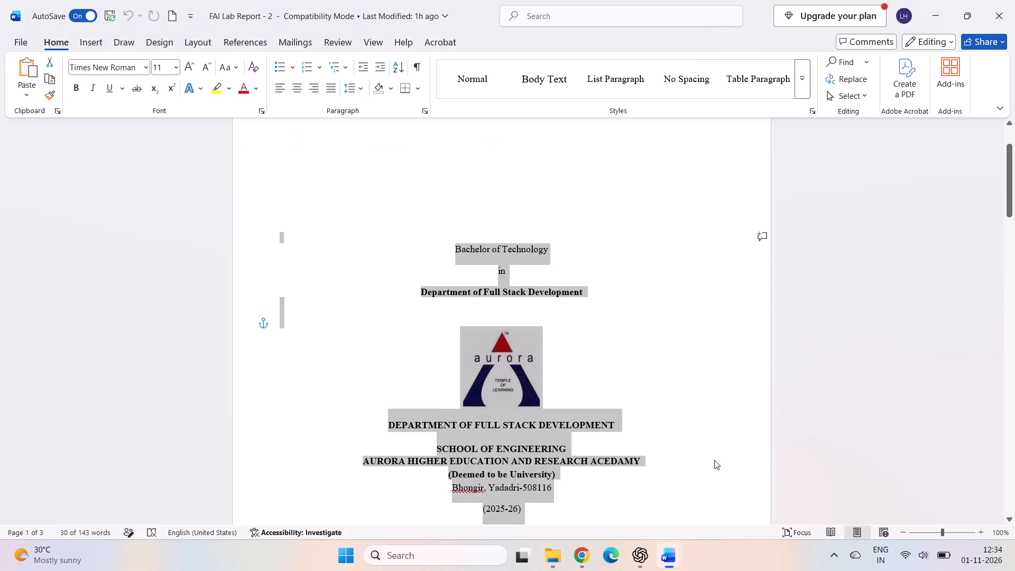
pyautogui.scroll(-4, 602, 358)
pyautogui.click(612, 392)
pyautogui.scroll(-3, 612, 392)
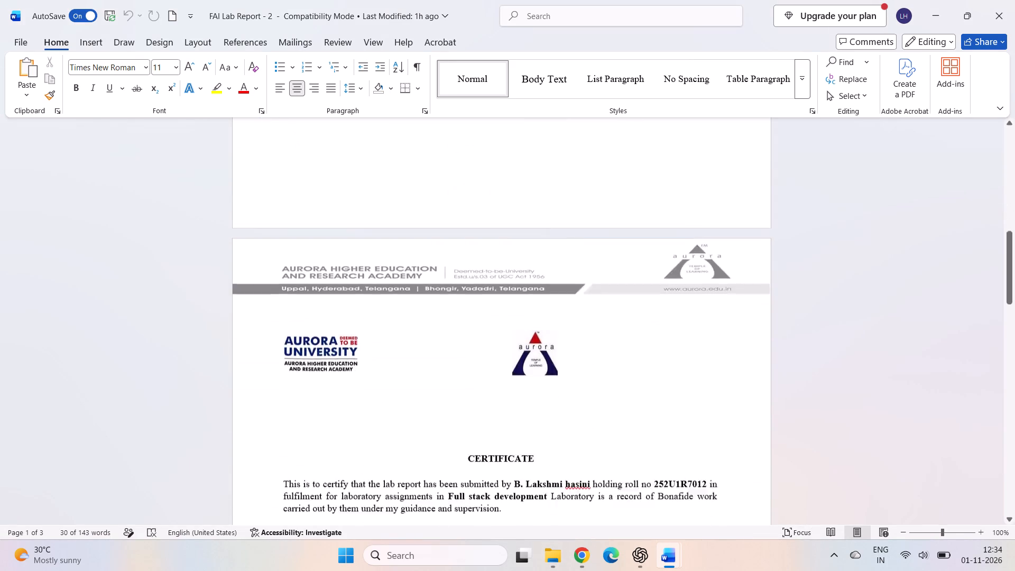
pyautogui.scroll(-4, 612, 392)
pyautogui.moveTo(401, 244); pyautogui.dragTo(698, 495)
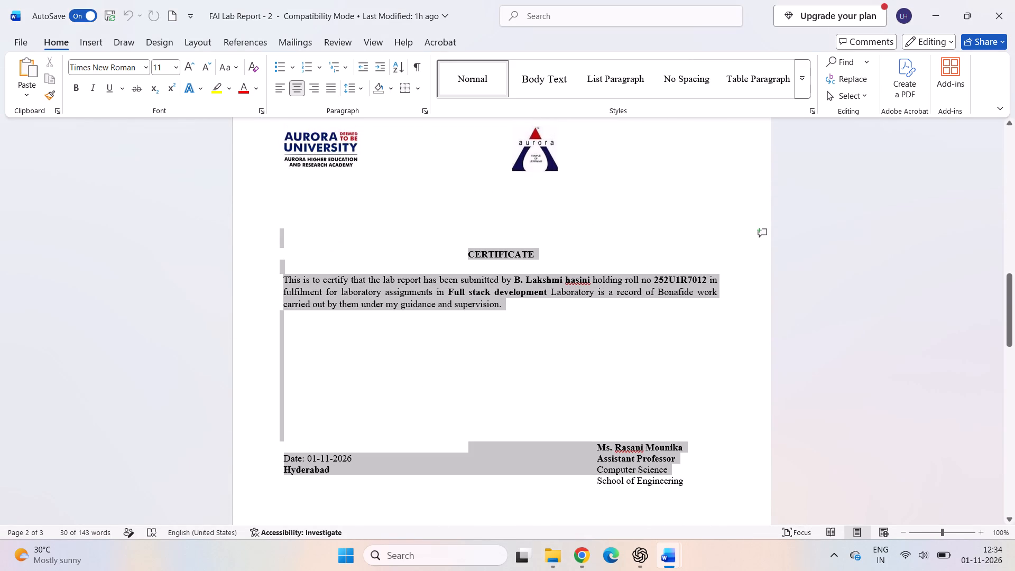
pyautogui.moveTo(698, 495); pyautogui.dragTo(698, 495)
pyautogui.hotkey('ctrl', 'c')
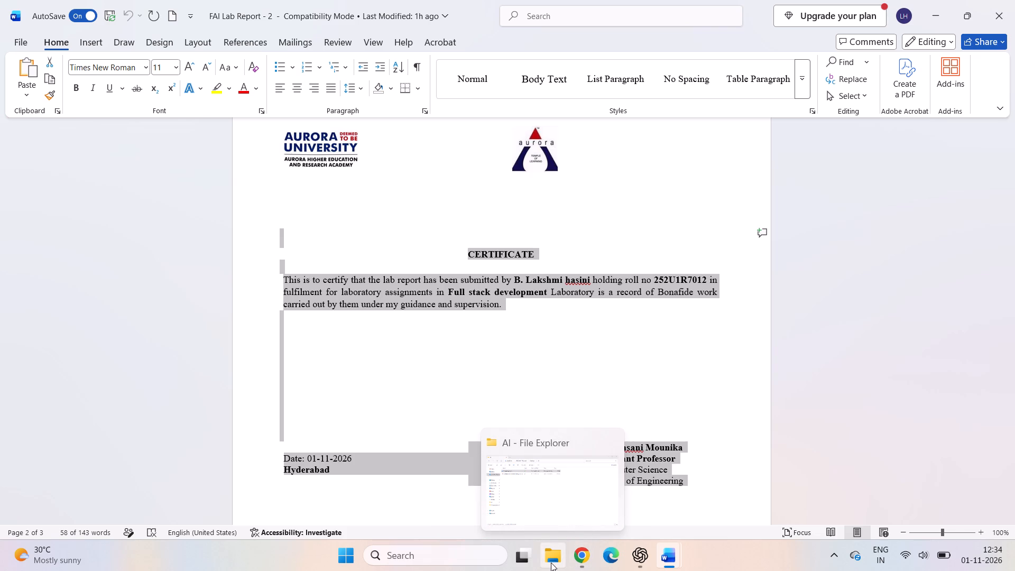
# Switch to ADS REFLECTIVE JOURNAL -1 and paste the copied certificate content at the top of the empty second page.
pyautogui.click(552, 482)
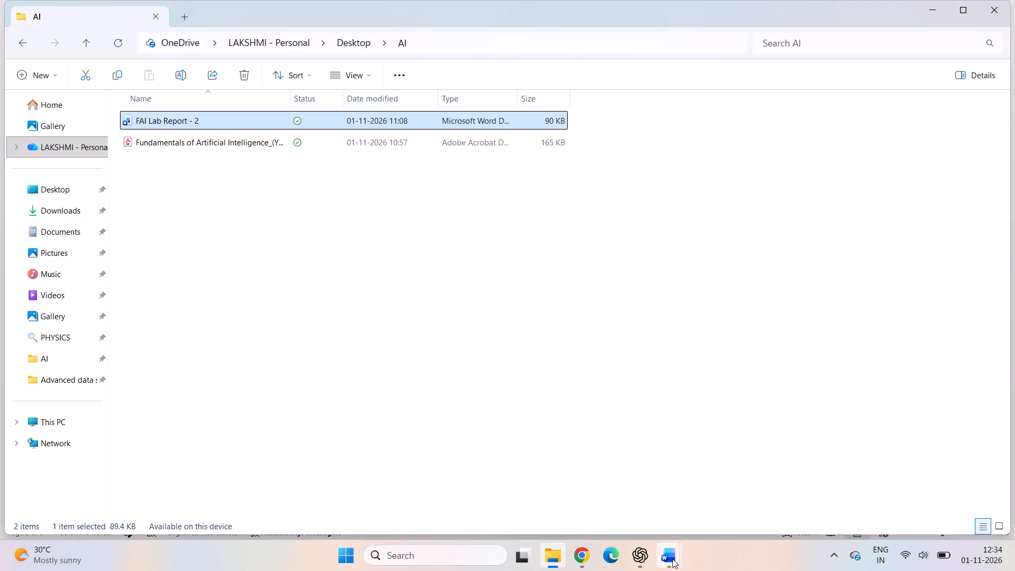
pyautogui.click(623, 491)
pyautogui.click(379, 351)
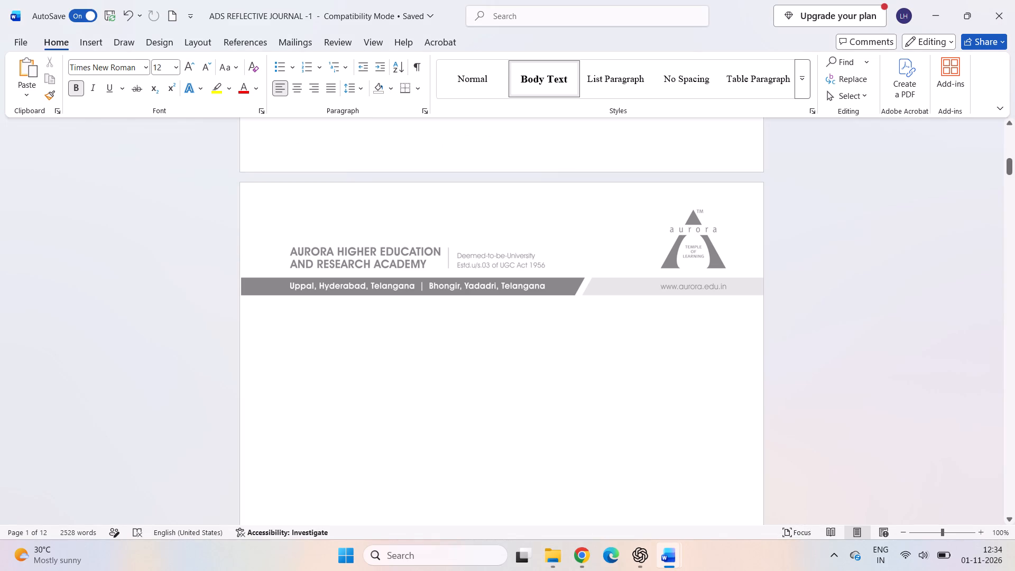
pyautogui.press('BackSpace')
pyautogui.press('BackSpace')
pyautogui.press('BackSpace')
pyautogui.press('BackSpace')
pyautogui.press('BackSpace')
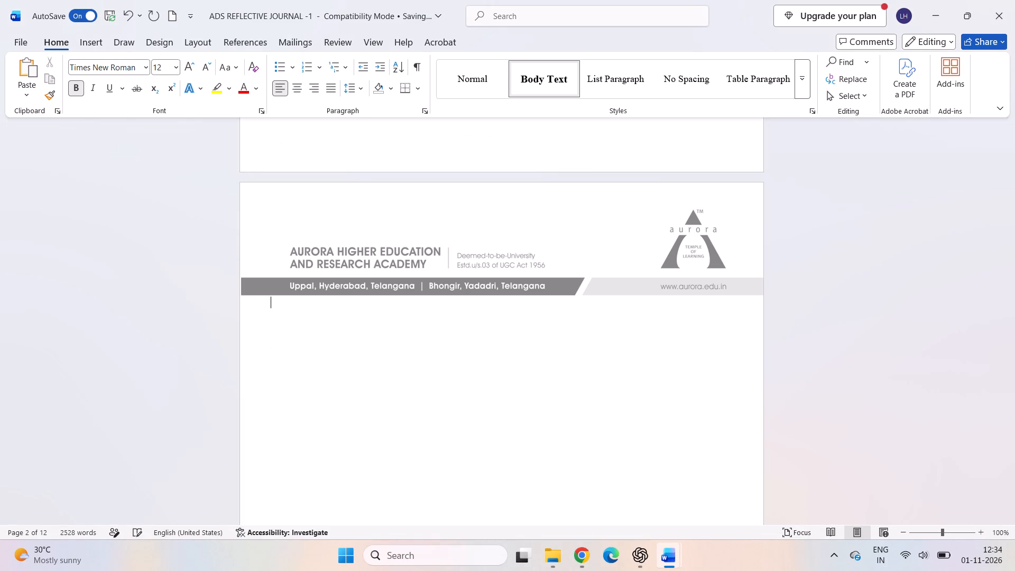
pyautogui.press('Return')
pyautogui.press('BackSpace')
pyautogui.hotkey('ctrl', 'v')
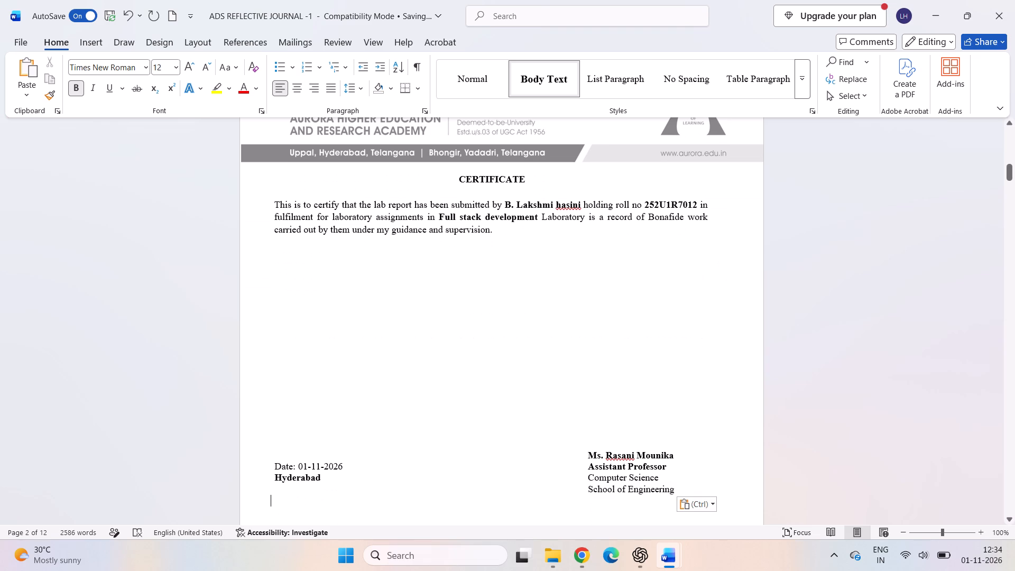
# Insert three blank lines above the "CERTIFICATE" heading to separate it from the page's letterhead.
pyautogui.click(458, 175)
pyautogui.press('Return')
pyautogui.press('Return')
pyautogui.press('Return')
pyautogui.press('Return')
pyautogui.press('Return')
pyautogui.press('Return')
pyautogui.press('Return')
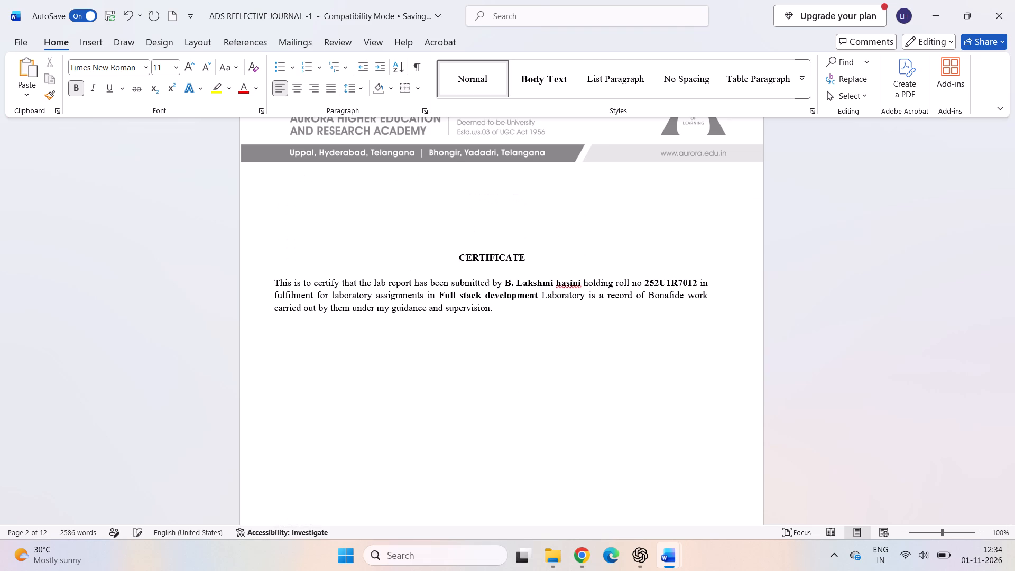
pyautogui.press('BackSpace')
pyautogui.press('BackSpace')
pyautogui.press('BackSpace')
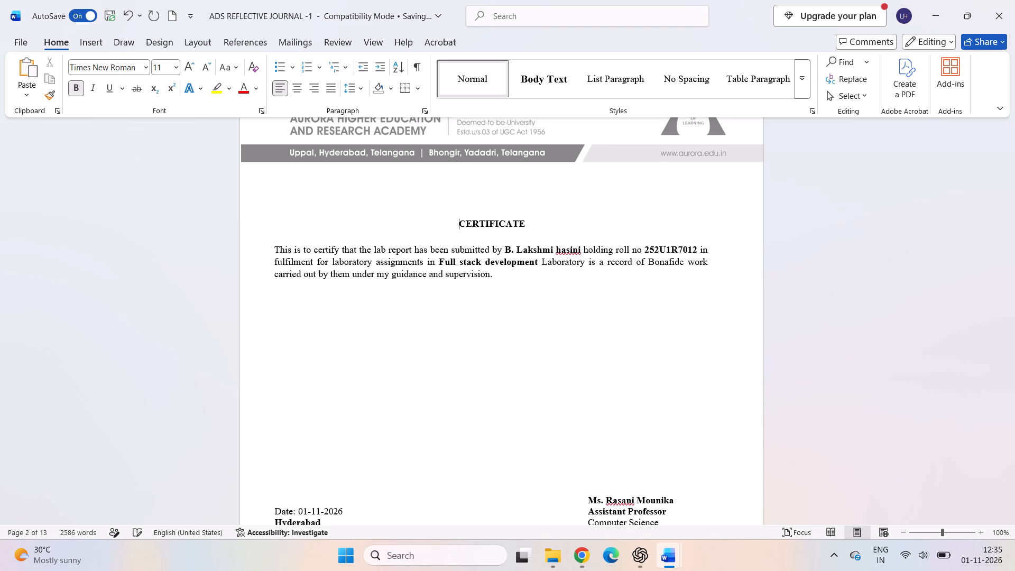
pyautogui.press('BackSpace')
# Colour the "CERTIFICATE" heading red.
pyautogui.moveTo(537, 212); pyautogui.dragTo(426, 217)
pyautogui.click(504, 197)
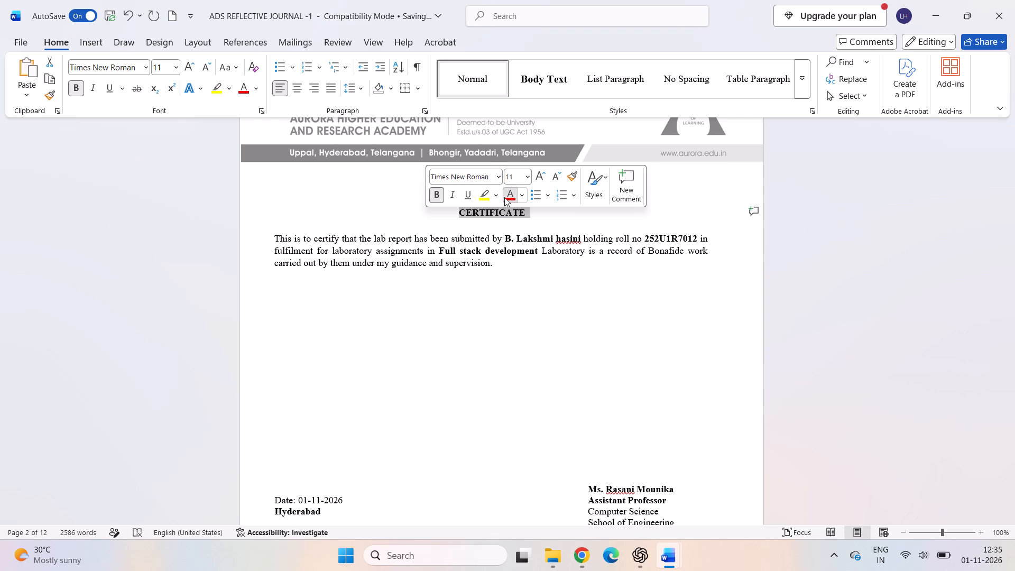
pyautogui.click(529, 283)
# Delete the blank lines above the "Journal Entry" heading so it sits directly below the letterhead on page 3.
pyautogui.scroll(-5, 529, 283)
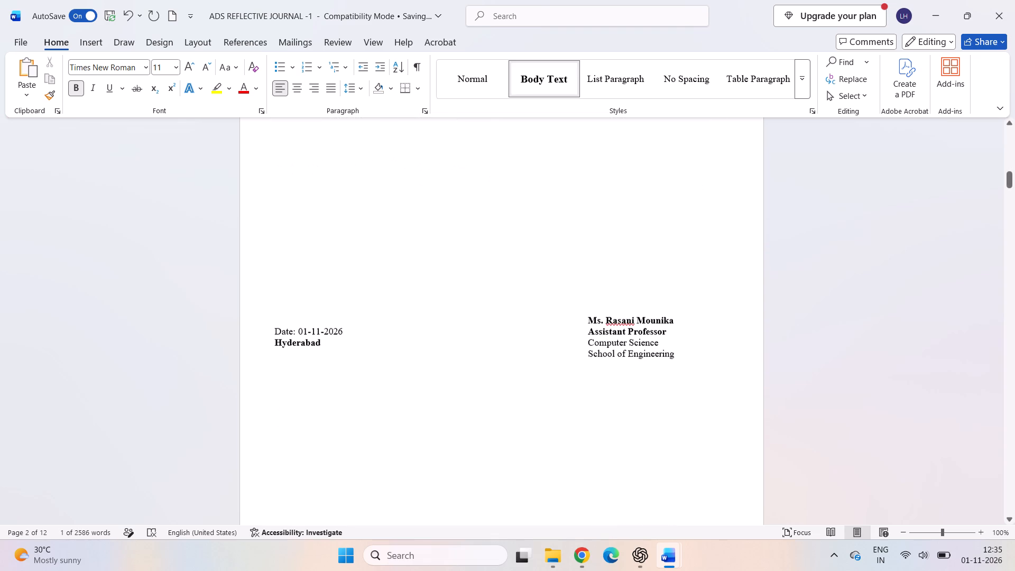
pyautogui.scroll(-5, 529, 283)
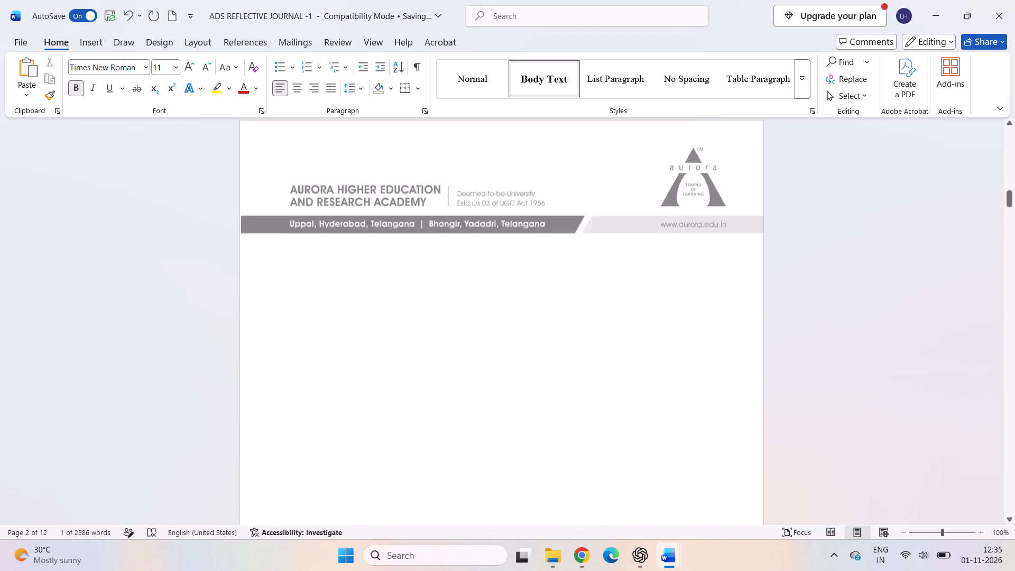
pyautogui.click(440, 397)
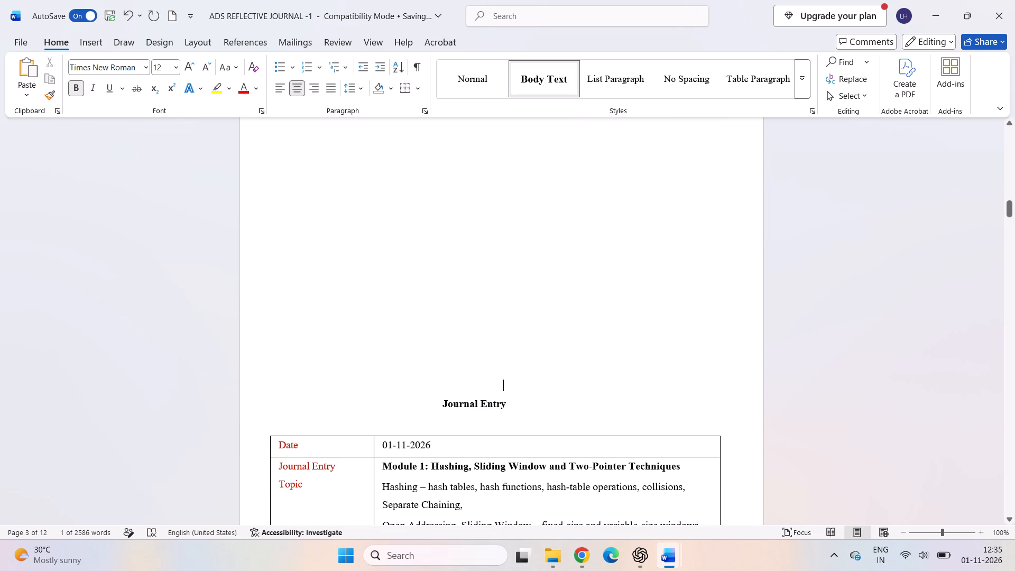
pyautogui.press('BackSpace')
pyautogui.press('BackSpace')
pyautogui.press('BackSpace')
pyautogui.press('BackSpace')
pyautogui.press('BackSpace')
pyautogui.press('BackSpace')
pyautogui.press('BackSpace')
pyautogui.press('BackSpace')
pyautogui.press('BackSpace')
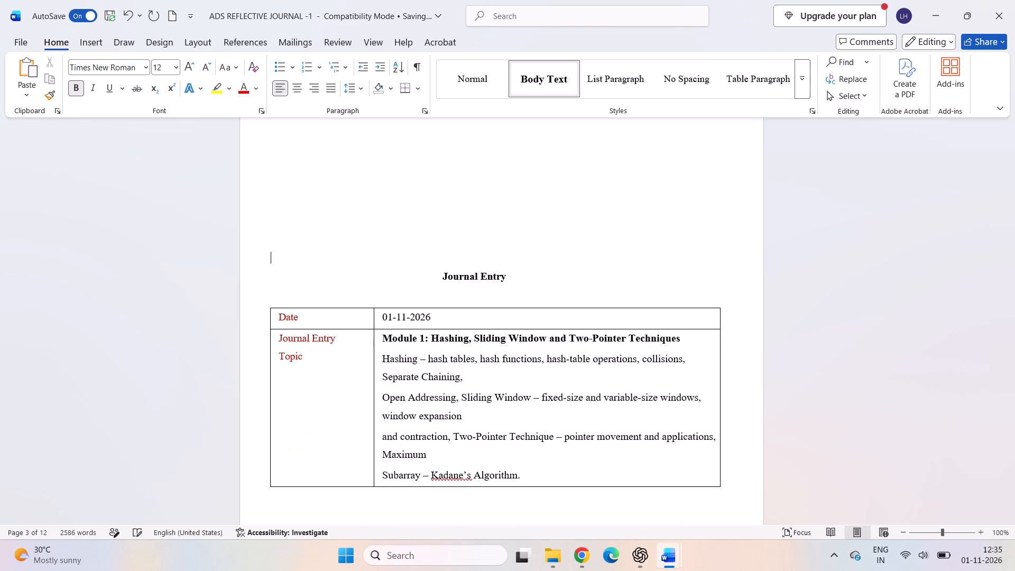
pyautogui.press('BackSpace')
pyautogui.press('BackSpace')
pyautogui.press('BackSpace')
pyautogui.press('BackSpace')
pyautogui.press('BackSpace')
pyautogui.press('BackSpace')
pyautogui.scroll(1, 440, 397)
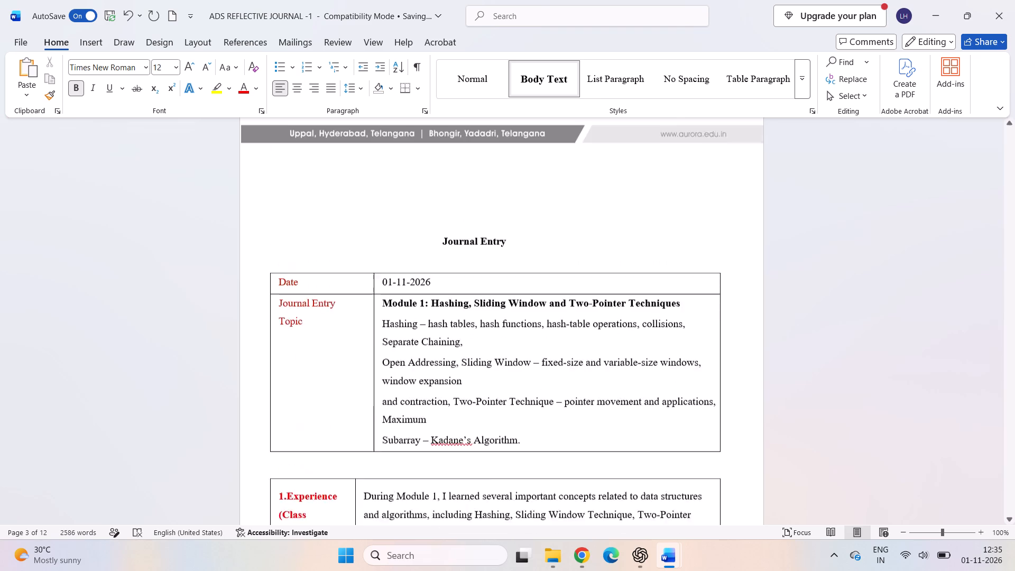
pyautogui.scroll(1, 440, 397)
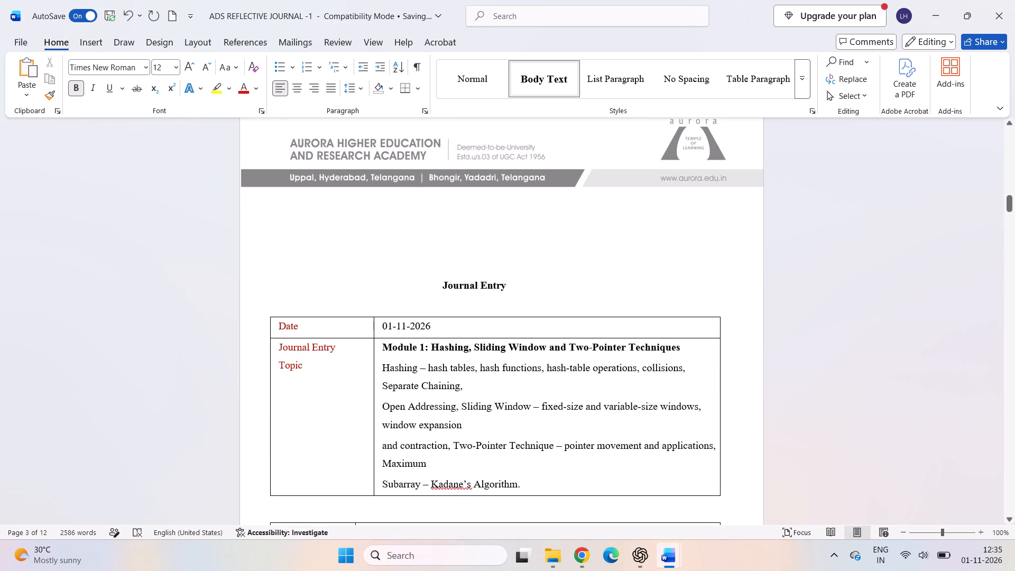
pyautogui.click(285, 267)
pyautogui.press('BackSpace')
pyautogui.press('BackSpace')
pyautogui.press('BackSpace')
pyautogui.press('BackSpace')
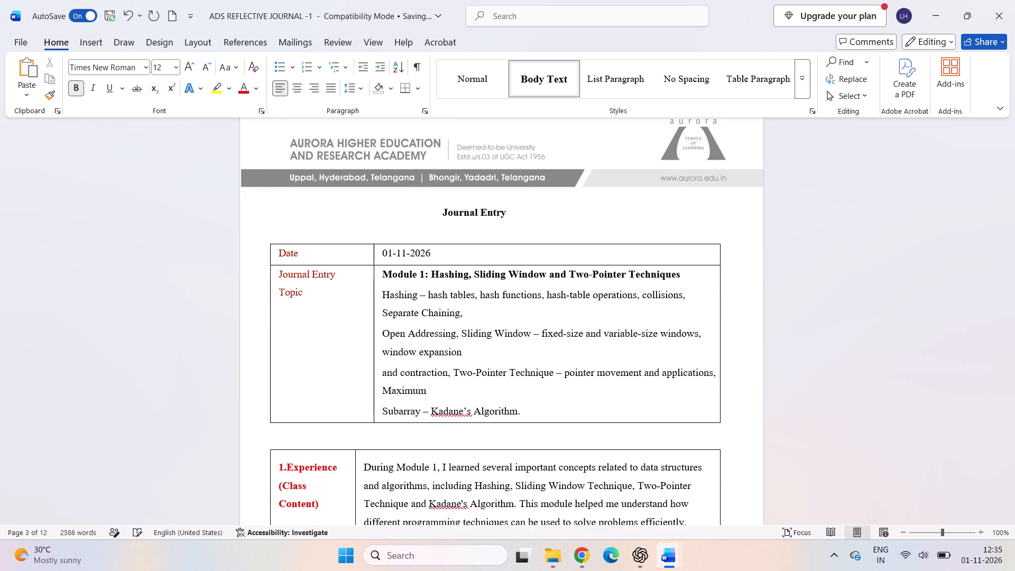
pyautogui.press('BackSpace')
# Review the layout of the cover, certificate and Journal Entry pages of the journal.
pyautogui.scroll(1, 386, 384)
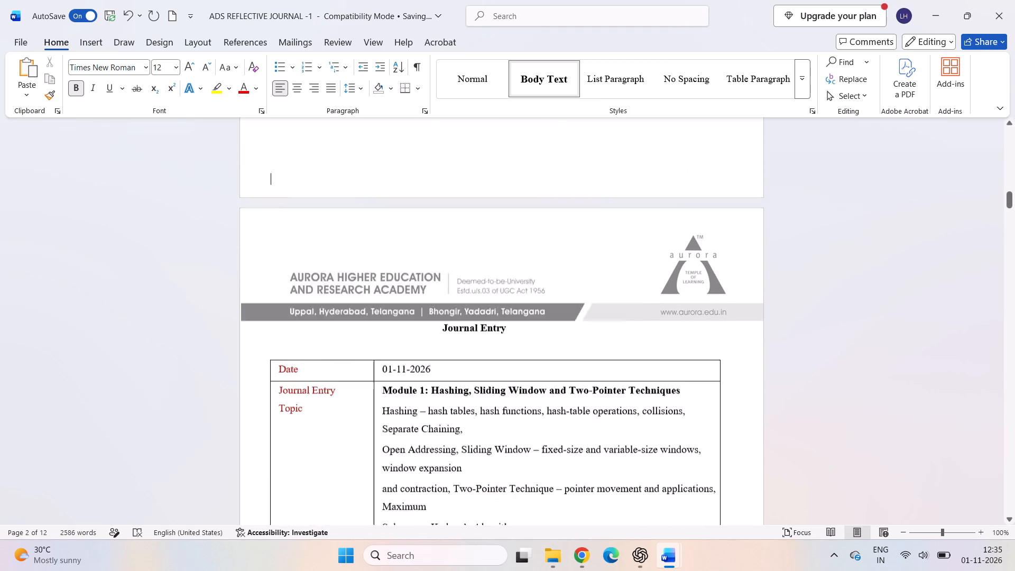
pyautogui.scroll(8, 386, 384)
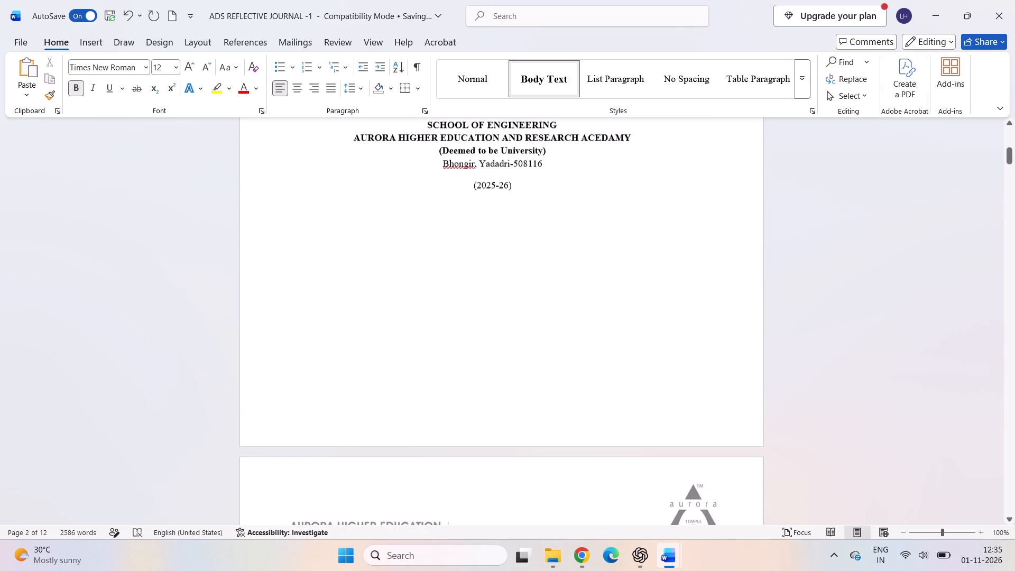
pyautogui.scroll(5, 386, 384)
pyautogui.scroll(-5, 386, 384)
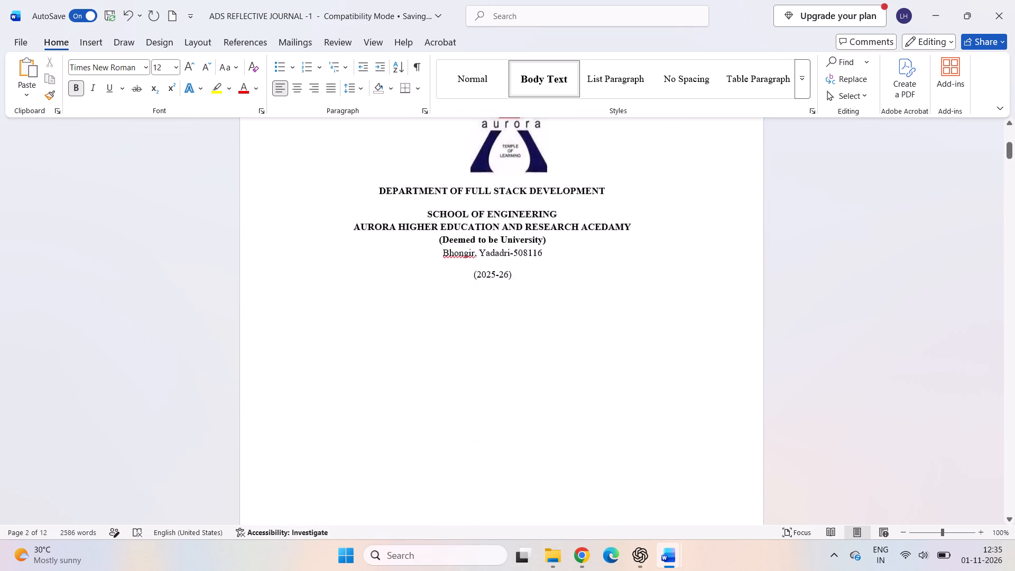
pyautogui.scroll(-3, 386, 384)
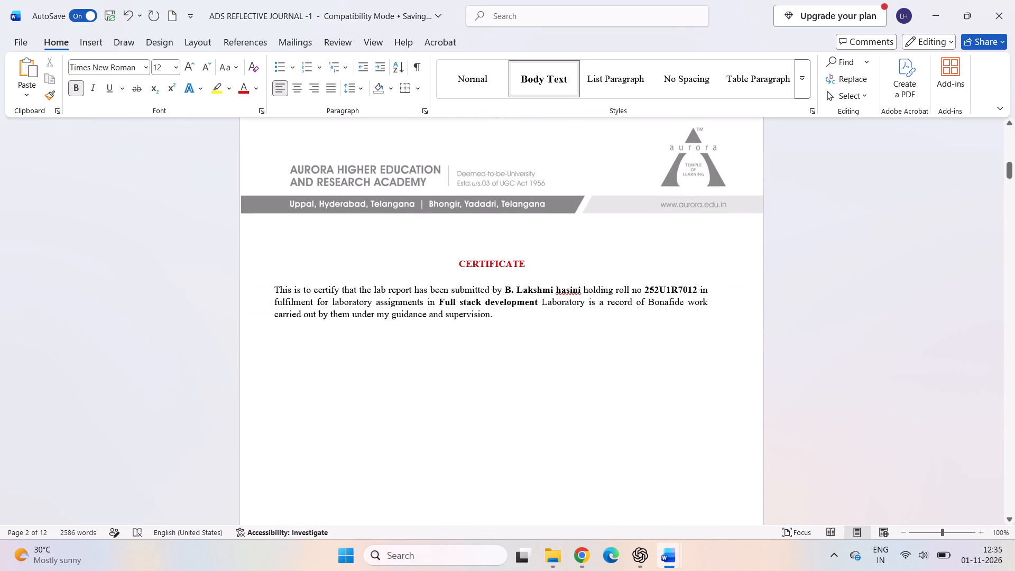
pyautogui.scroll(-1, 386, 384)
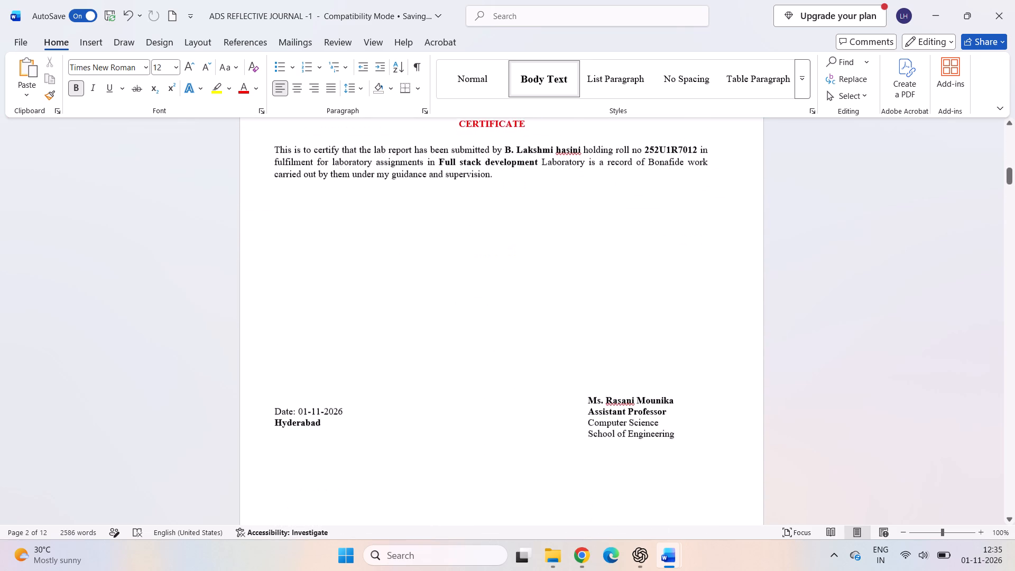
pyautogui.scroll(-6, 386, 384)
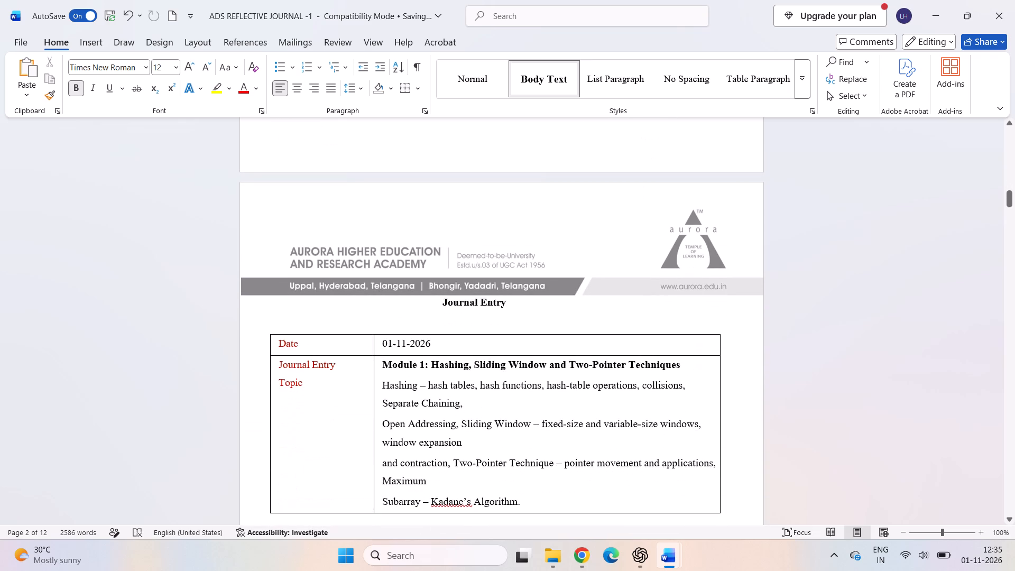
pyautogui.scroll(-1, 386, 384)
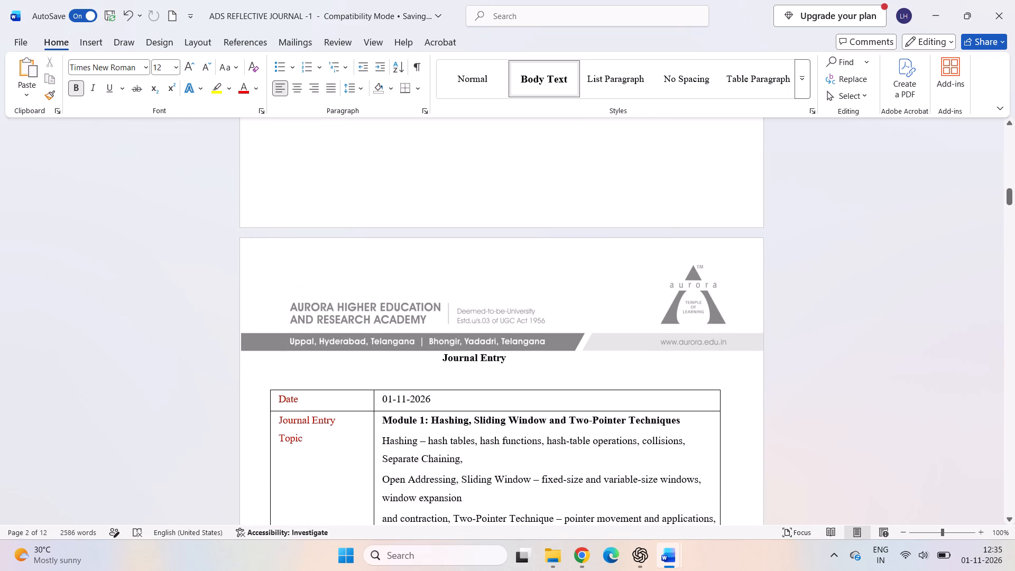
pyautogui.scroll(-1, 386, 384)
pyautogui.scroll(6, 386, 384)
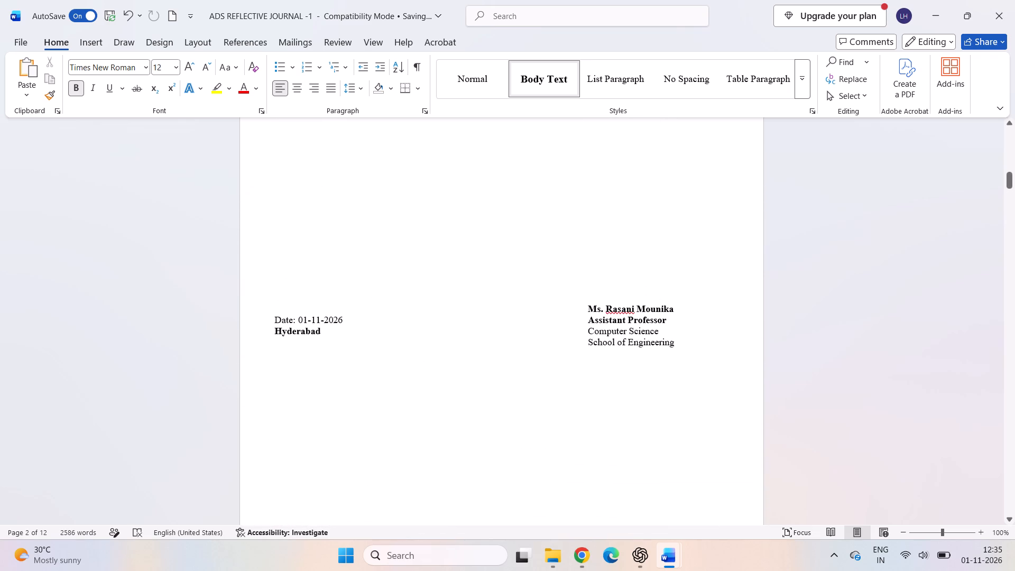
pyautogui.scroll(2, 386, 384)
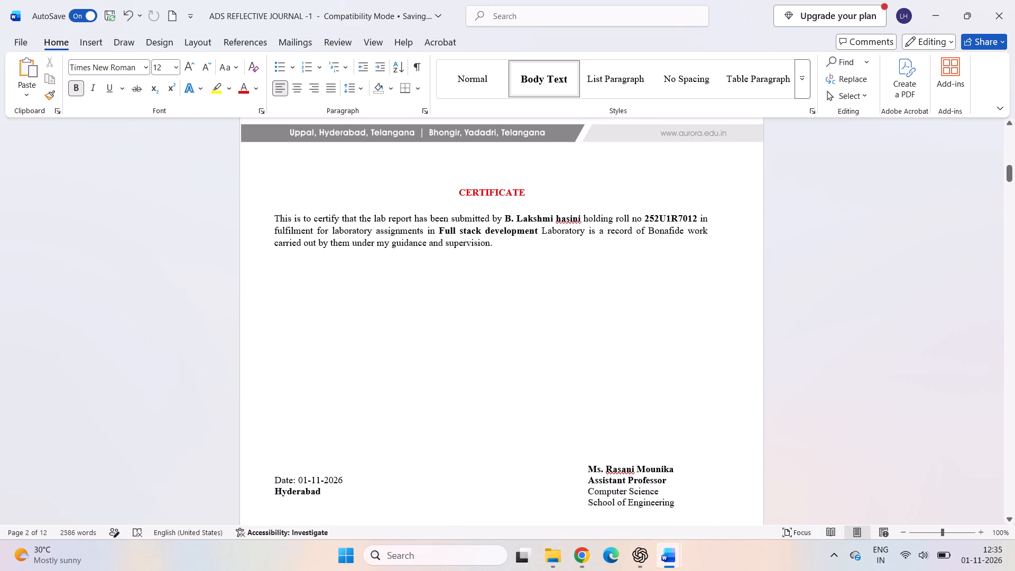
pyautogui.scroll(4, 386, 384)
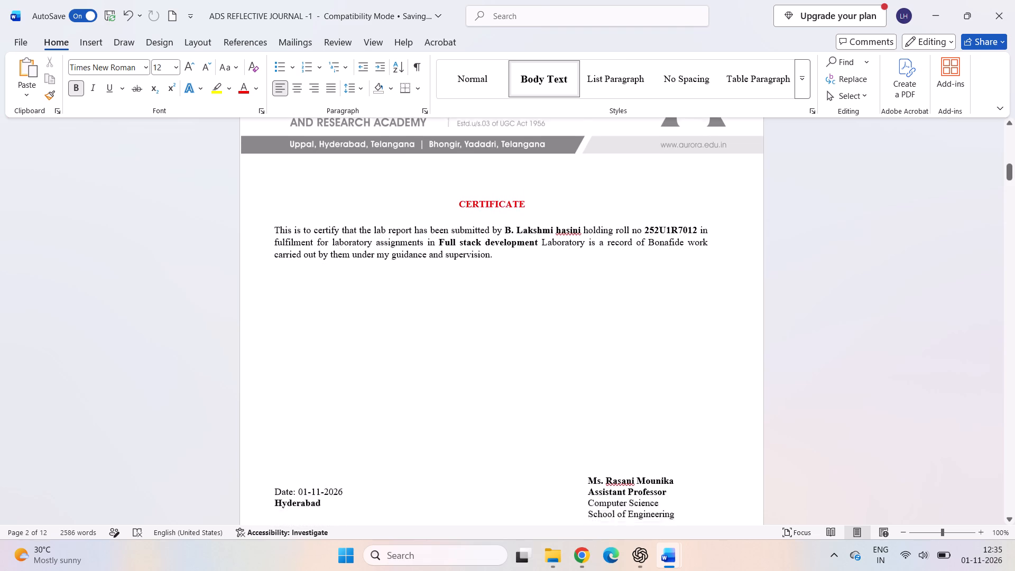
pyautogui.scroll(7, 386, 384)
pyautogui.scroll(-2, 386, 384)
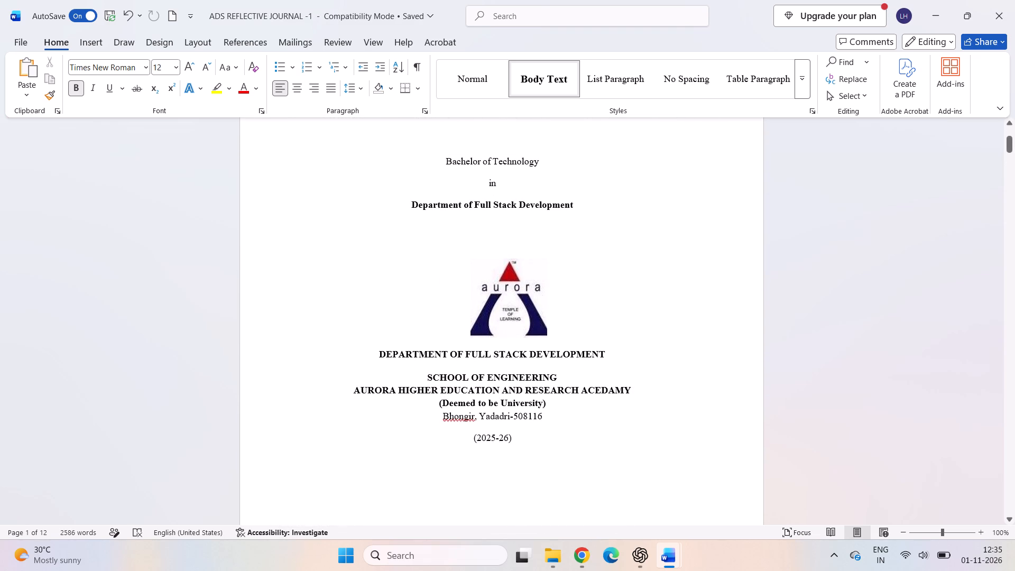
pyautogui.scroll(-9, 386, 384)
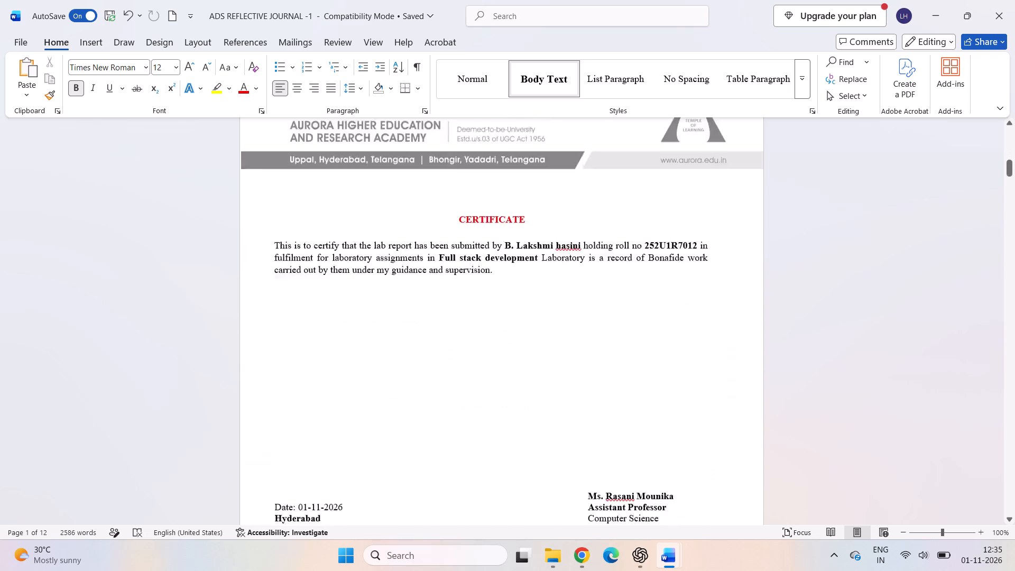
pyautogui.scroll(-2, 386, 384)
pyautogui.hscroll(1, 386, 384)
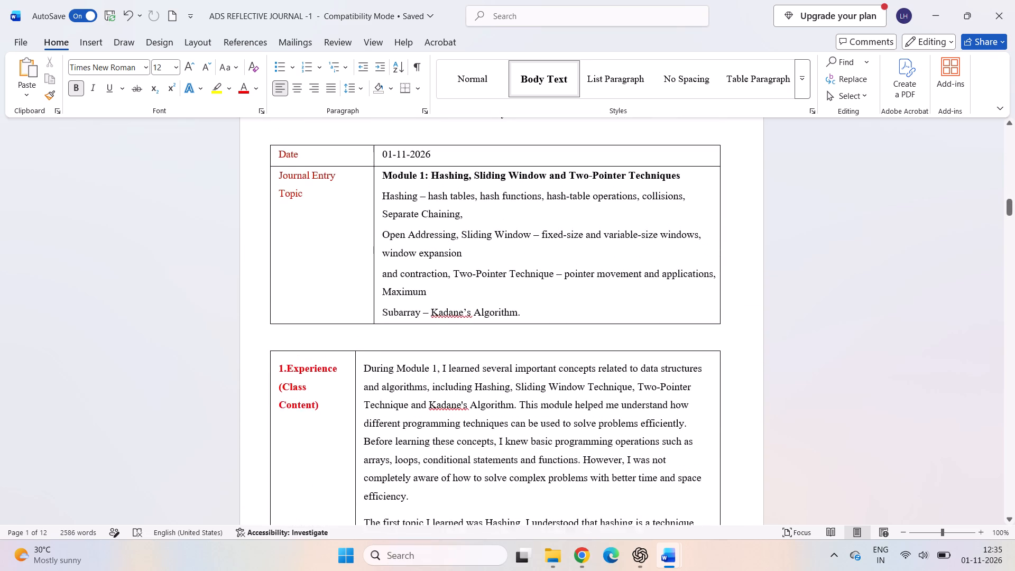
pyautogui.hscroll(1, 386, 384)
pyautogui.scroll(1, 386, 384)
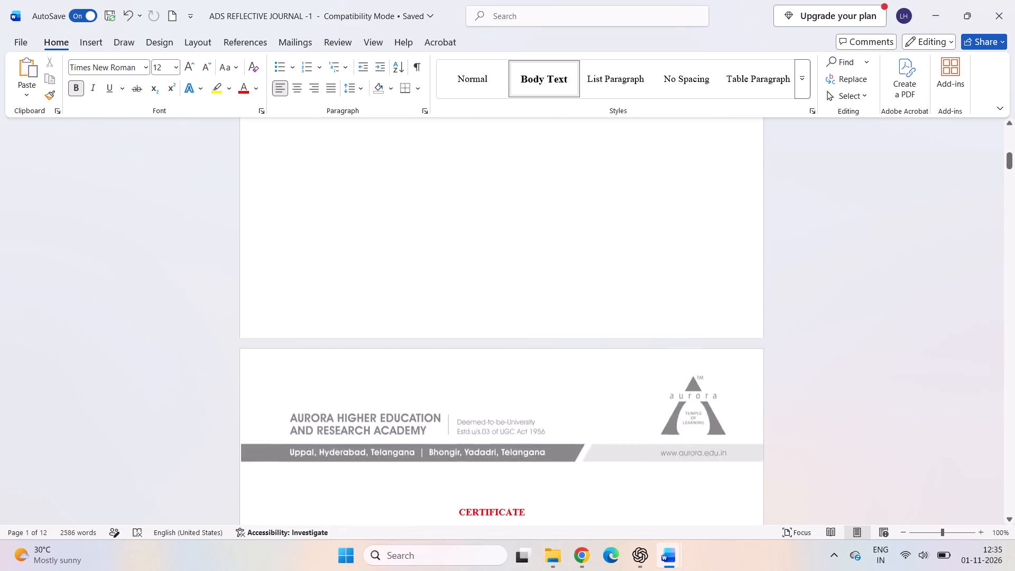
pyautogui.scroll(4, 386, 384)
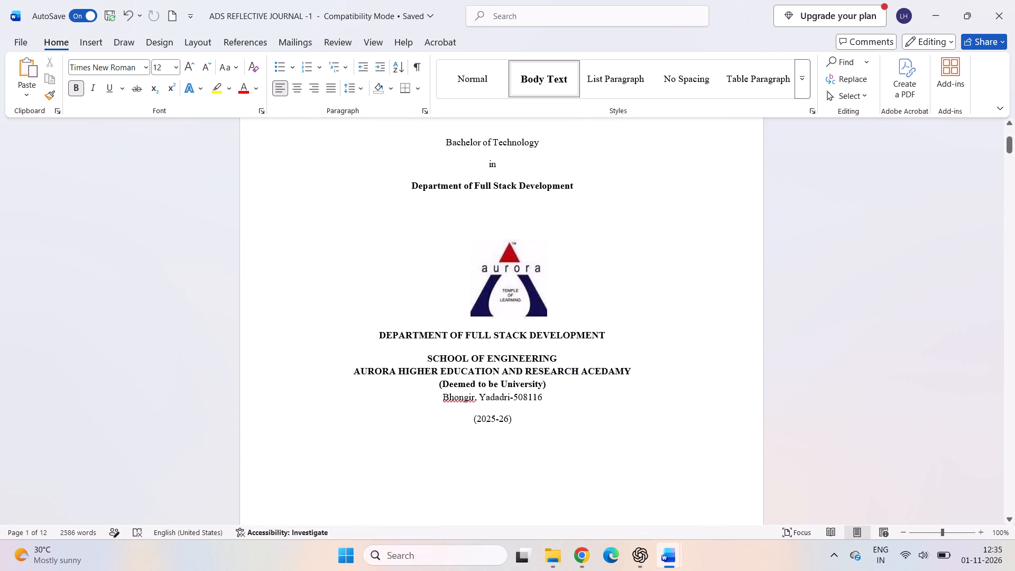
pyautogui.scroll(1, 386, 384)
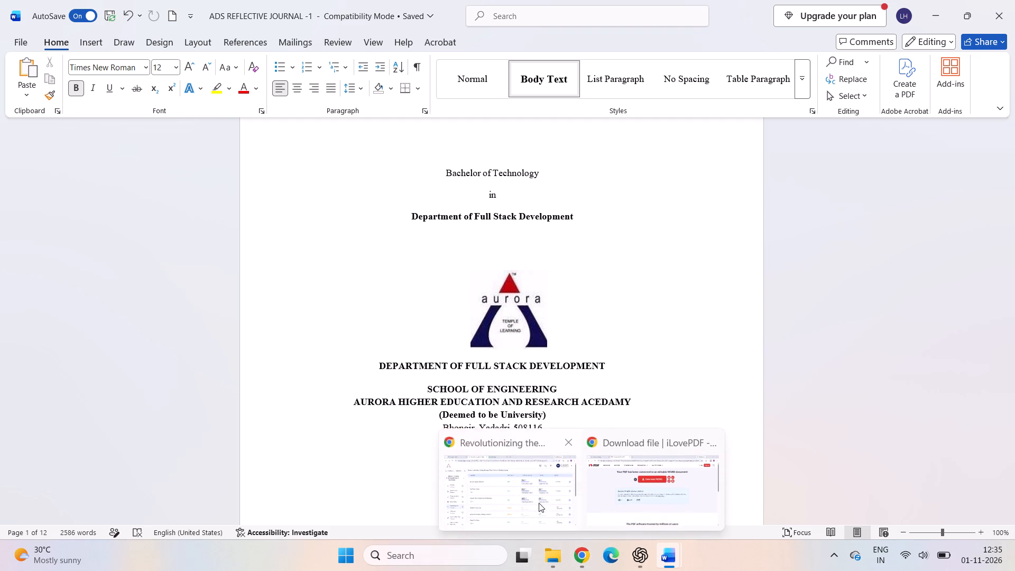
# Switch to Chrome, open the Most Frequent Element coding practice problem and run its C++ solution.
pyautogui.click(539, 503)
pyautogui.click(523, 189)
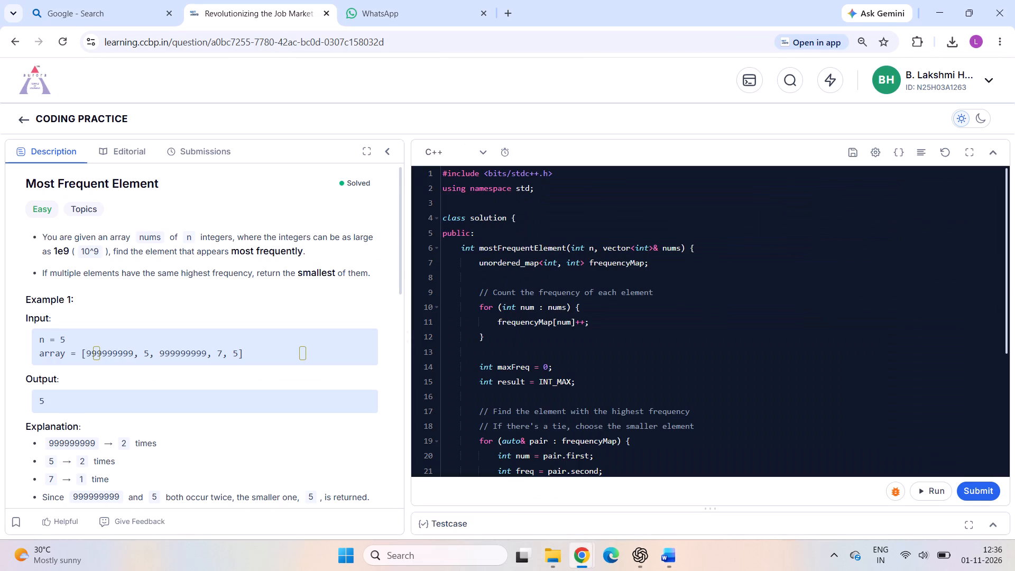
pyautogui.click(929, 489)
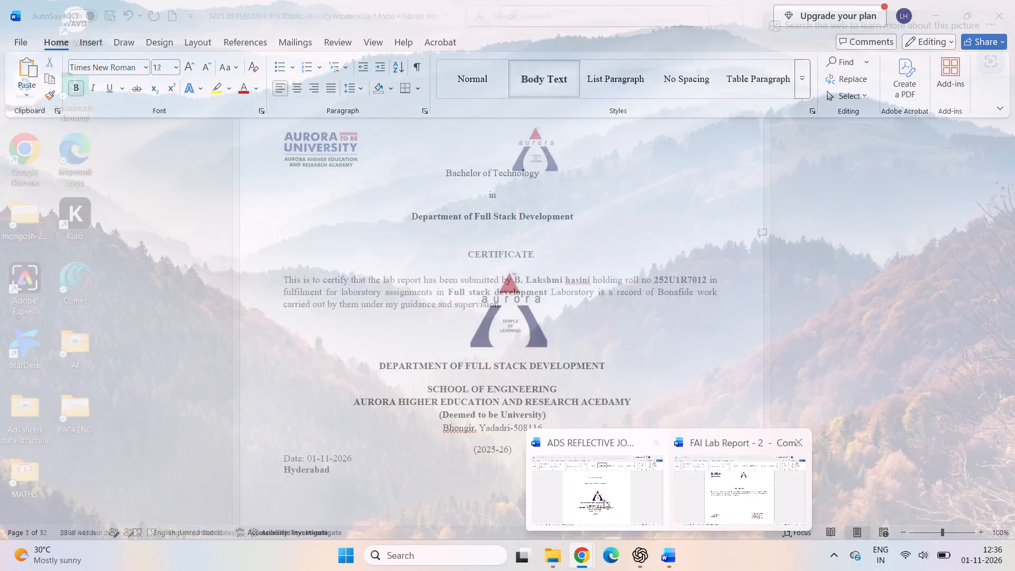
# Switch to the ADS reflective journal in Word and insert the copied Most Frequent Element screenshot on a new line after the hashing learning-outcome paragraph.
pyautogui.click(604, 500)
pyautogui.scroll(-10, 526, 417)
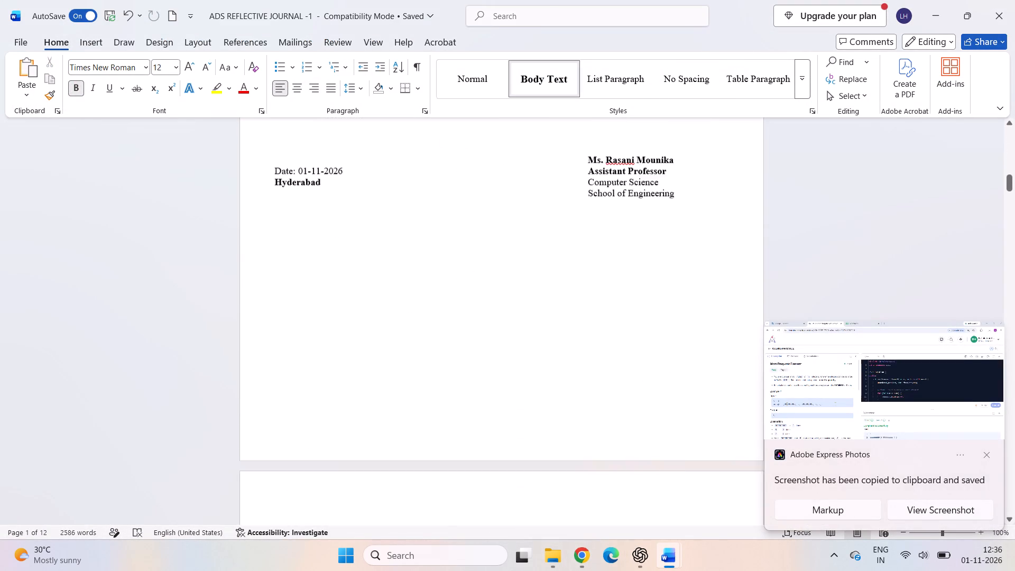
pyautogui.scroll(-6, 526, 417)
pyautogui.scroll(1, 526, 417)
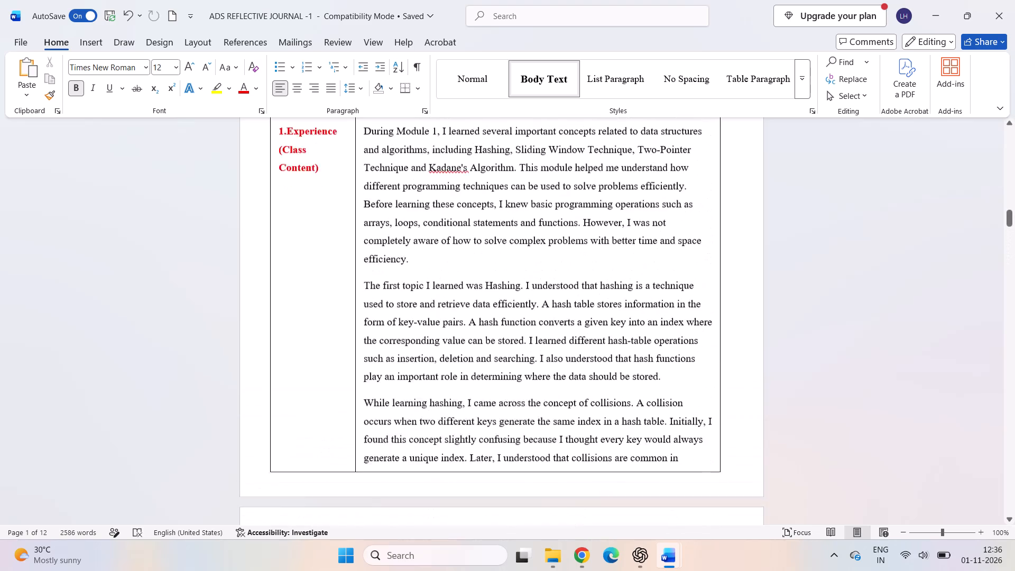
pyautogui.scroll(-12, 526, 417)
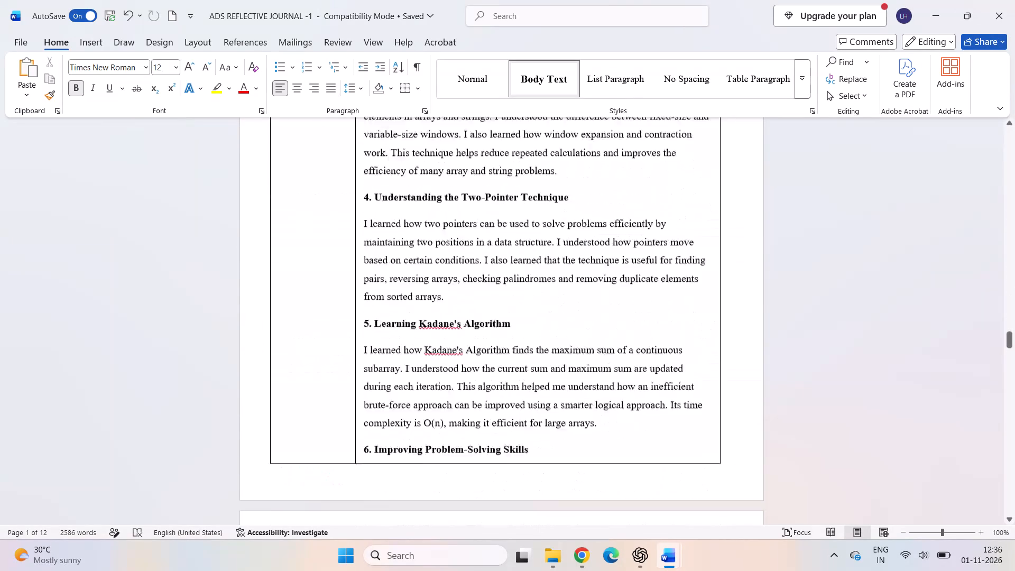
pyautogui.scroll(-11, 526, 417)
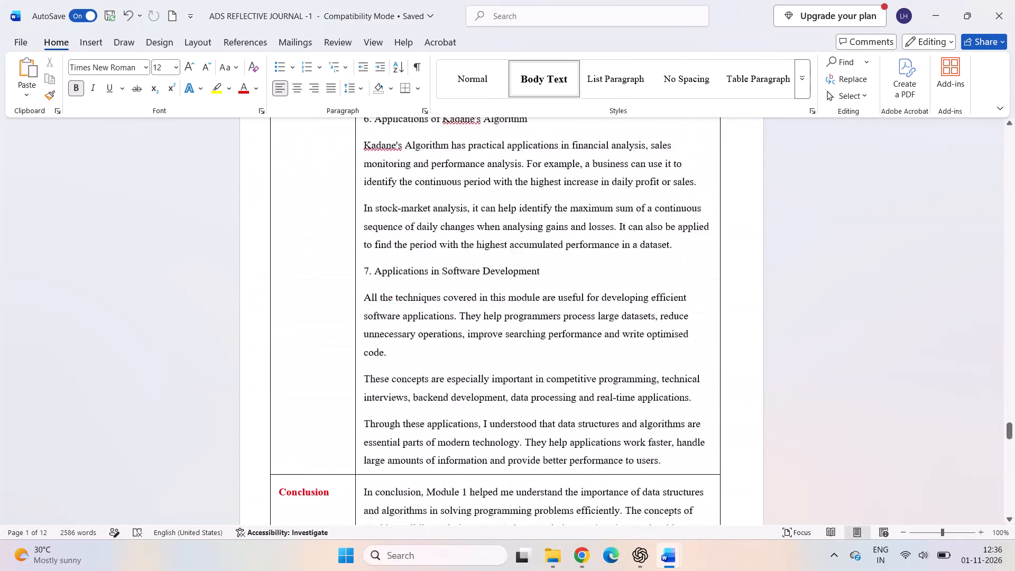
pyautogui.scroll(-2, 526, 417)
pyautogui.scroll(2, 526, 417)
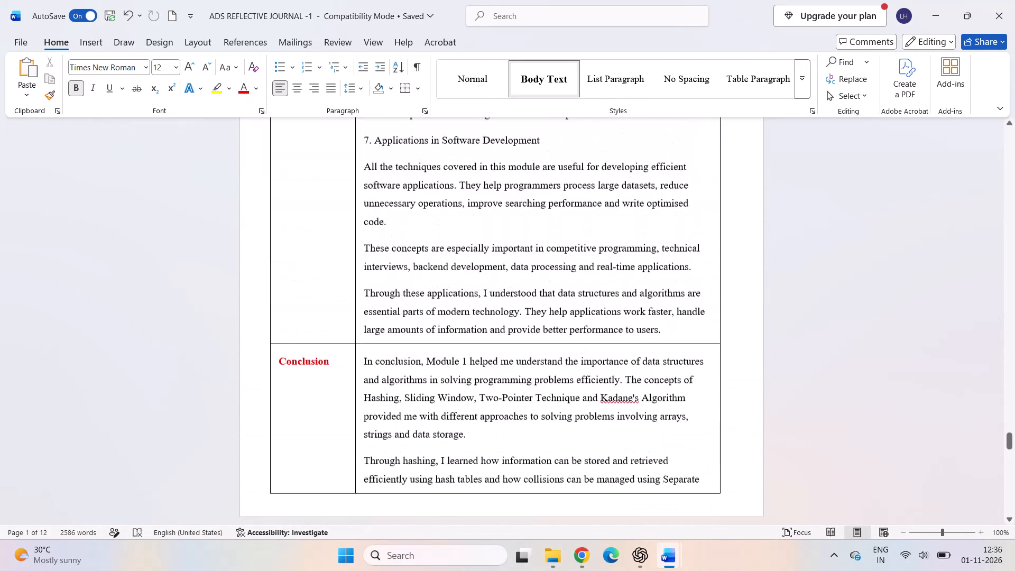
pyautogui.scroll(4, 526, 417)
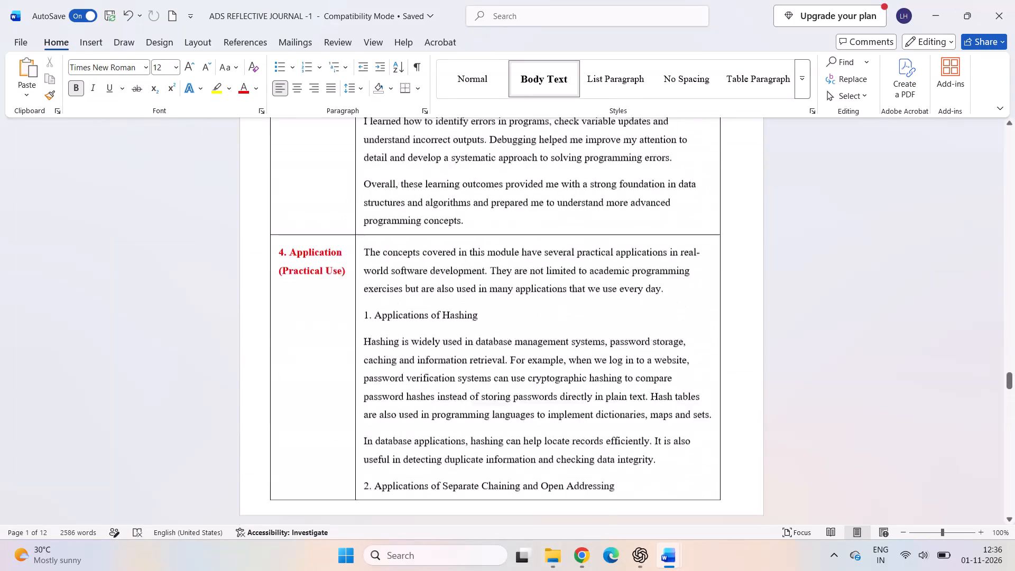
pyautogui.scroll(6, 526, 417)
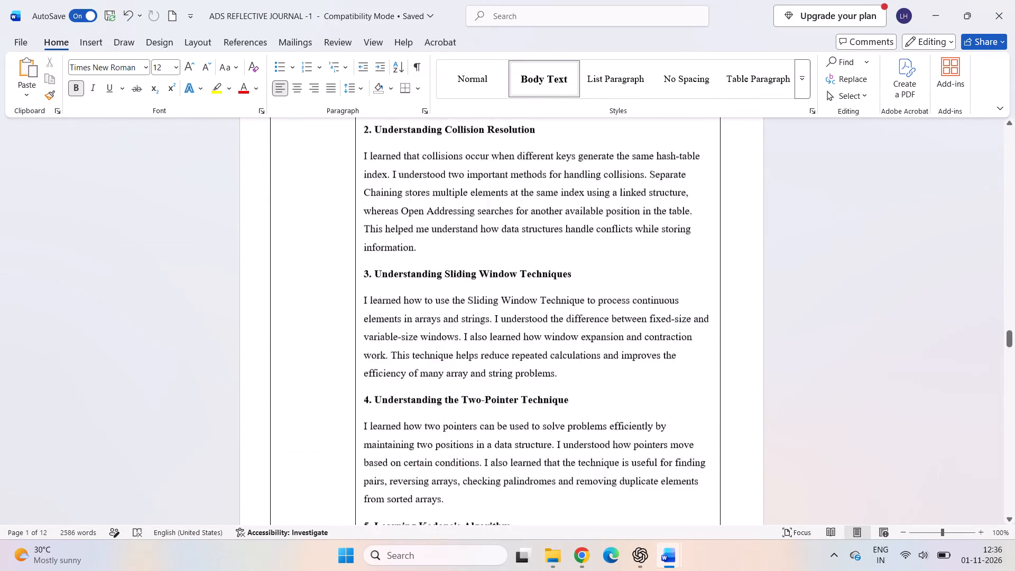
pyautogui.scroll(2, 526, 417)
pyautogui.scroll(-1, 526, 417)
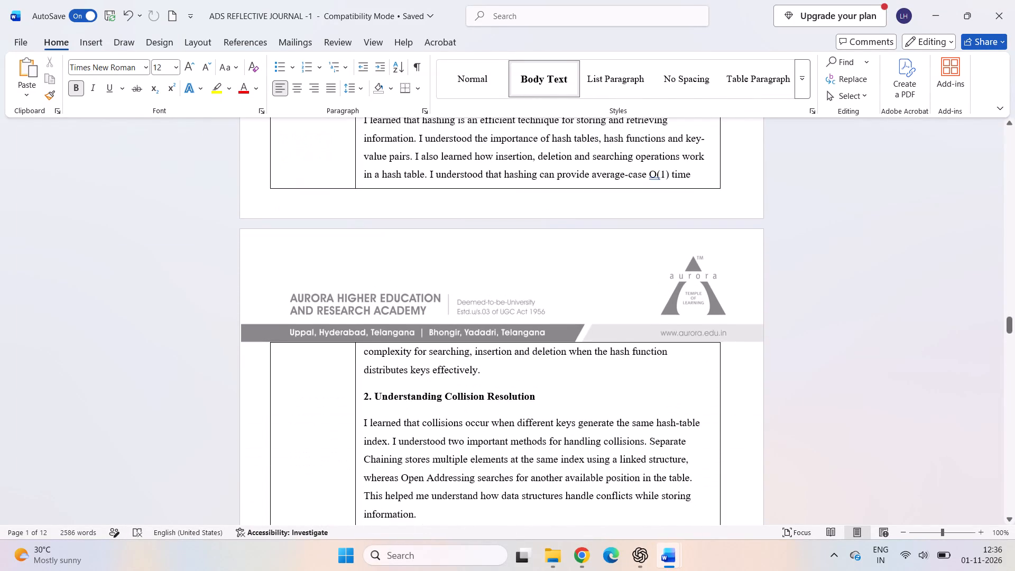
pyautogui.scroll(-1, 526, 417)
pyautogui.click(501, 330)
pyautogui.press('Return')
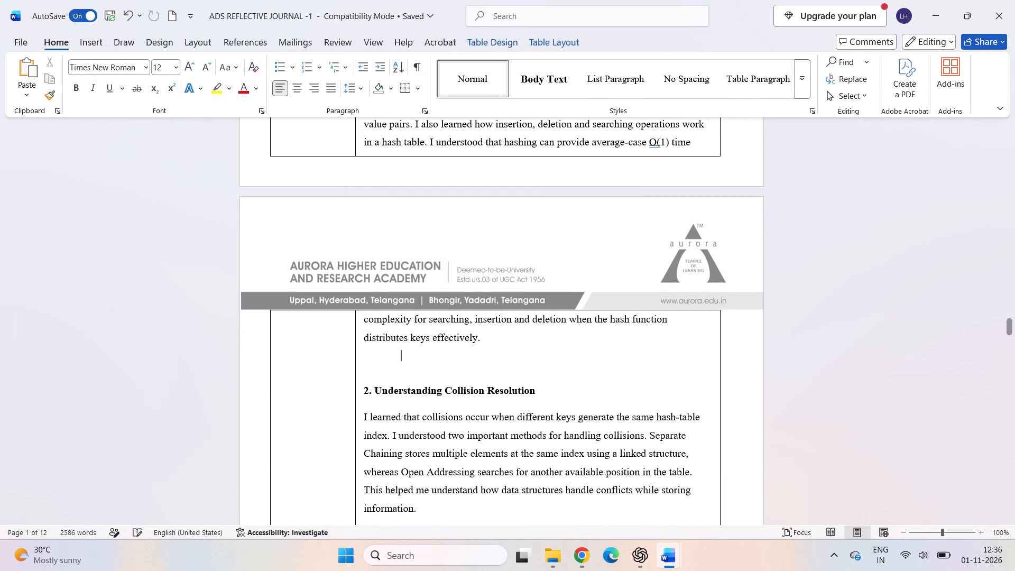
pyautogui.hotkey('ctrl', 'v')
pyautogui.scroll(-2, 501, 330)
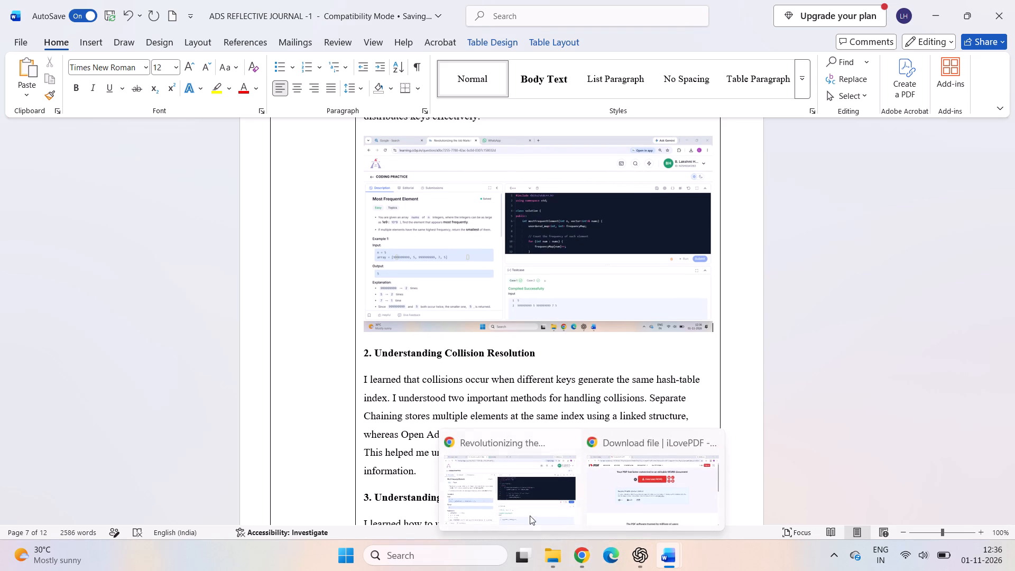
# Capture the Most Frequent Element page from Chrome without browser tabs and taskbar, and replace the screenshot in the journal with it.
pyautogui.click(524, 513)
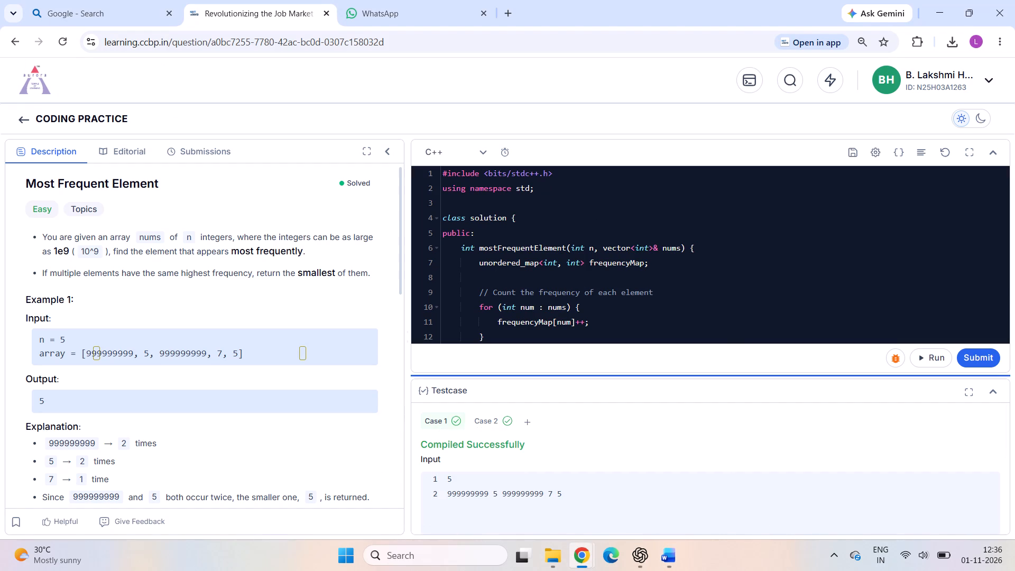
pyautogui.press('shift+super+s')
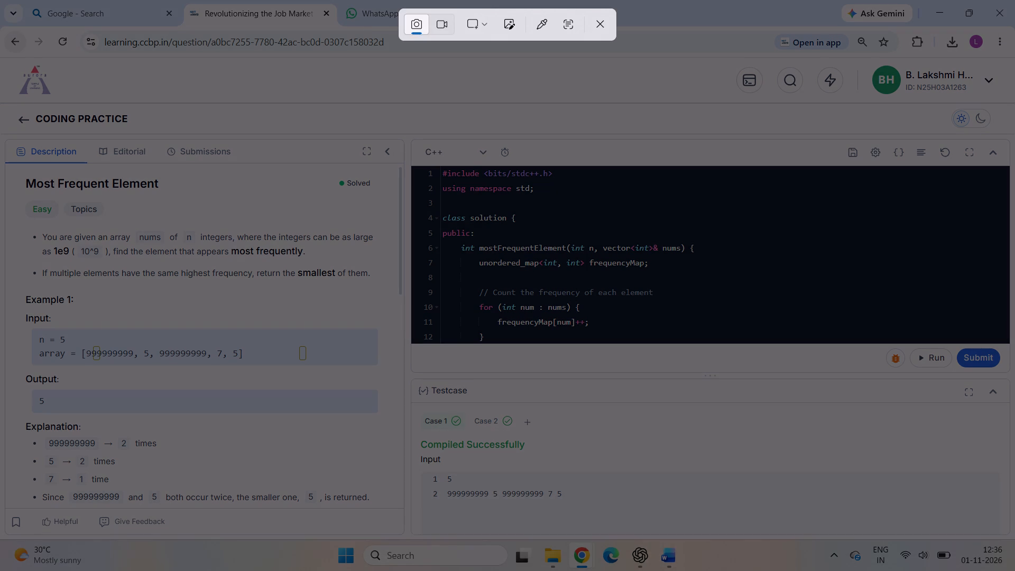
pyautogui.moveTo(5, 26); pyautogui.dragTo(1014, 540)
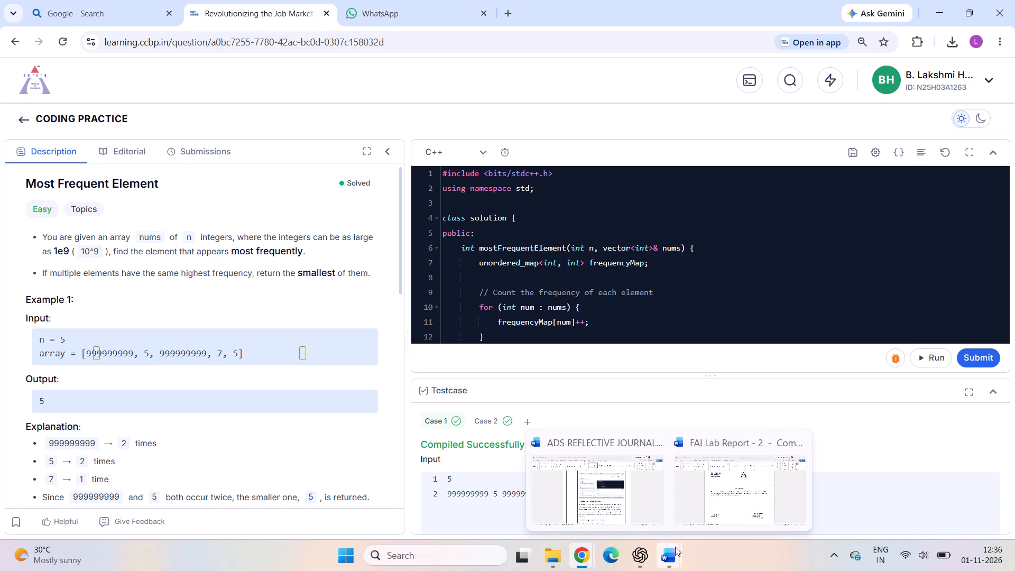
pyautogui.click(614, 492)
pyautogui.click(513, 274)
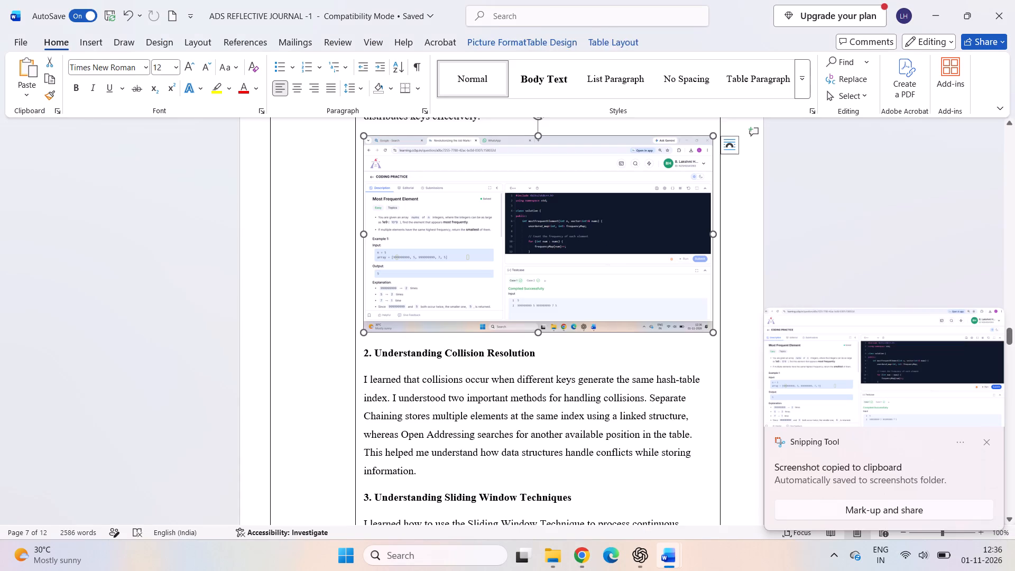
pyautogui.press('BackSpace')
pyautogui.hotkey('ctrl', 'v')
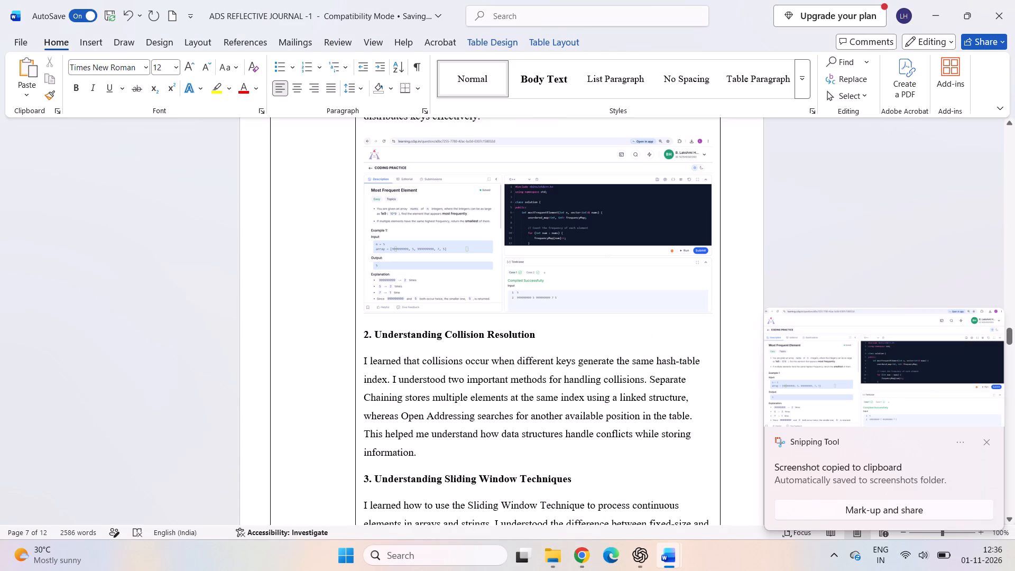
# Add a blank line after the "2. Understanding Collision Resolution" paragraph.
pyautogui.scroll(-1, 566, 430)
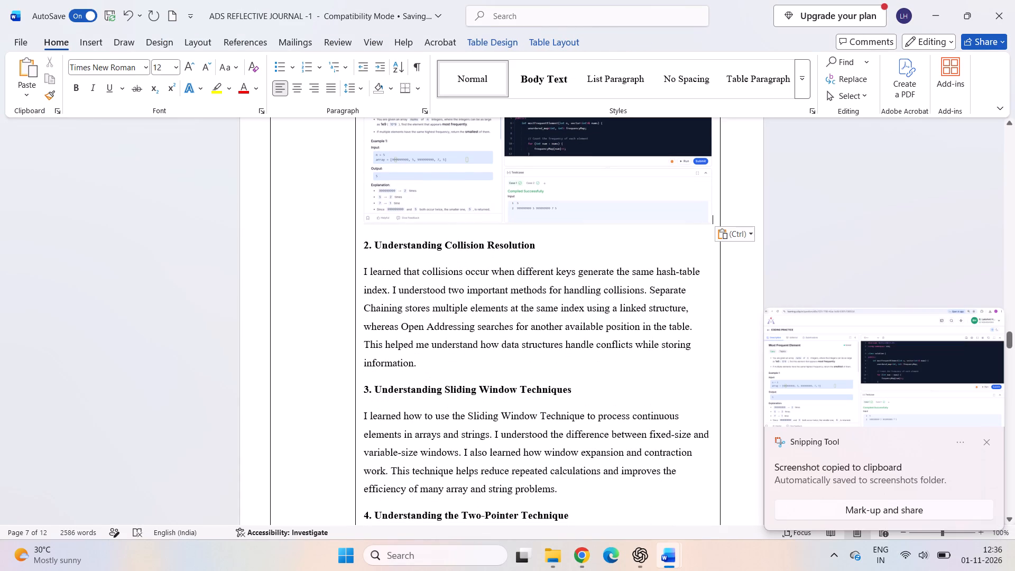
pyautogui.click(426, 365)
pyautogui.press('Return')
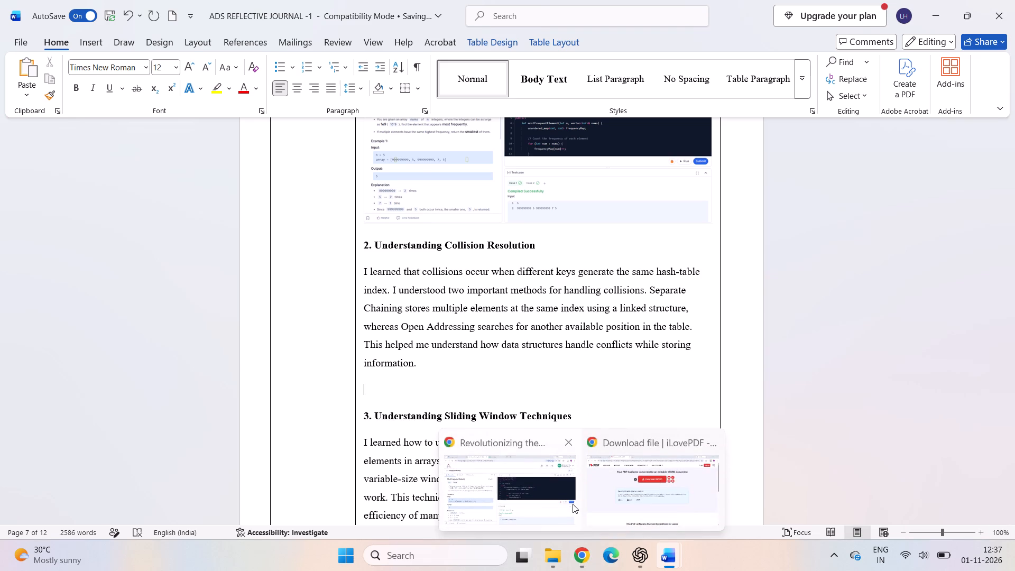
# Switch to Chrome, reopen the Most Frequent Element problem from the Coding Practice list and submit its C++ solution.
pyautogui.click(573, 504)
pyautogui.click(21, 115)
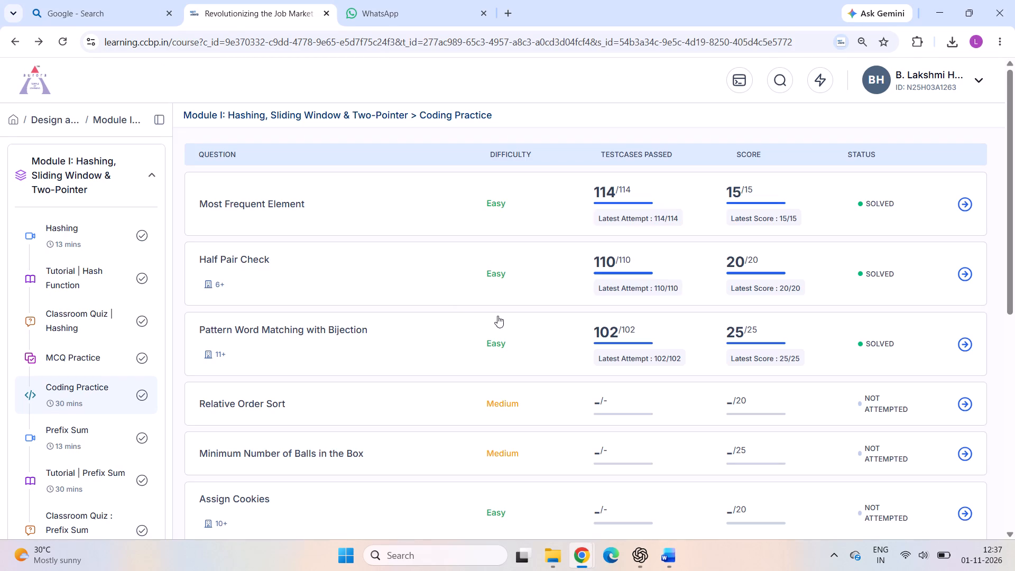
pyautogui.doubleClick(584, 216)
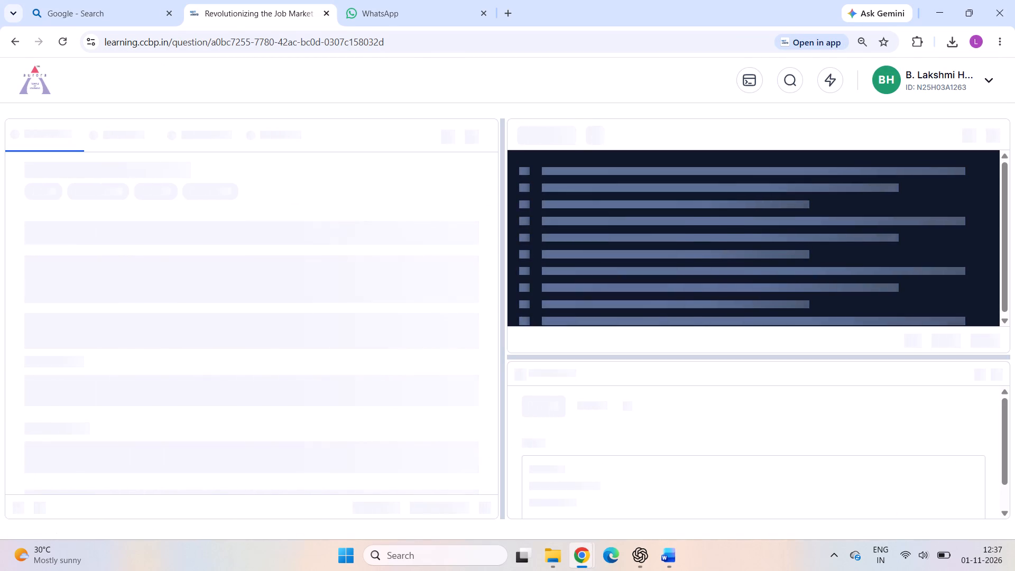
pyautogui.click(985, 490)
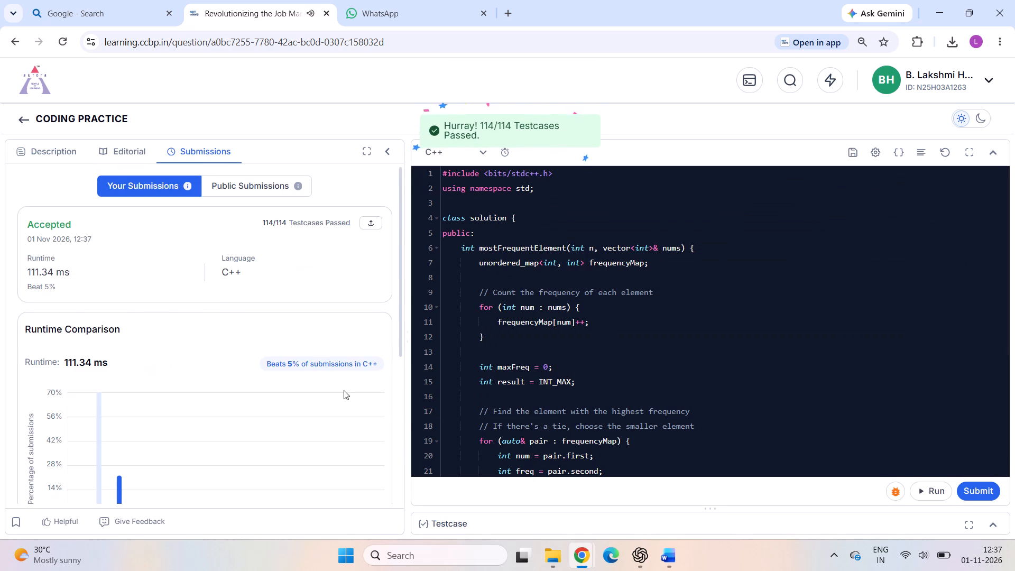
# Capture the accepted Most Frequent Element submission page and insert it in the Word journal on a new line below the first screenshot.
pyautogui.scroll(2, 344, 390)
pyautogui.press('shift+super+s')
pyautogui.moveTo(4, 57); pyautogui.dragTo(1014, 524)
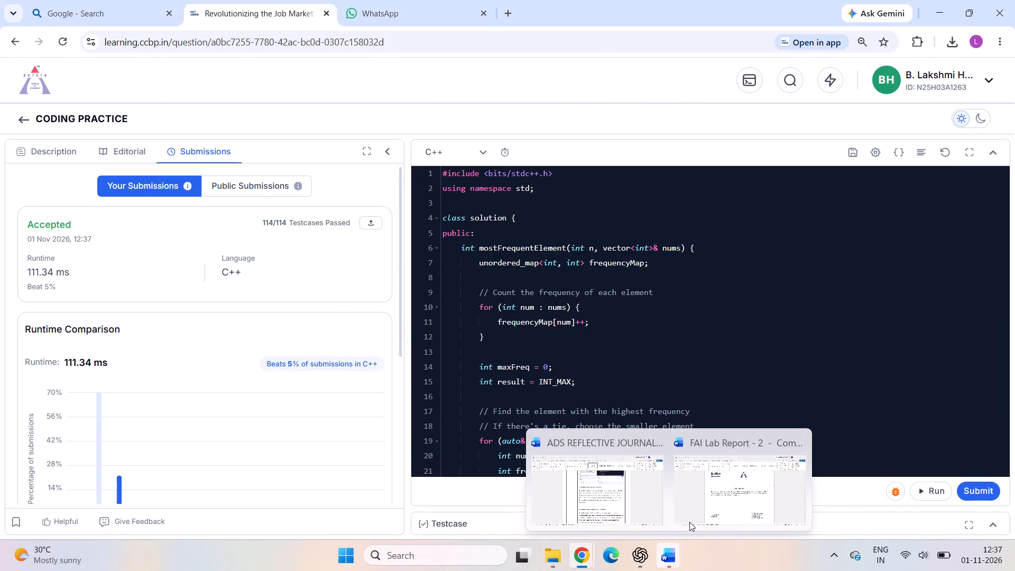
pyautogui.click(602, 507)
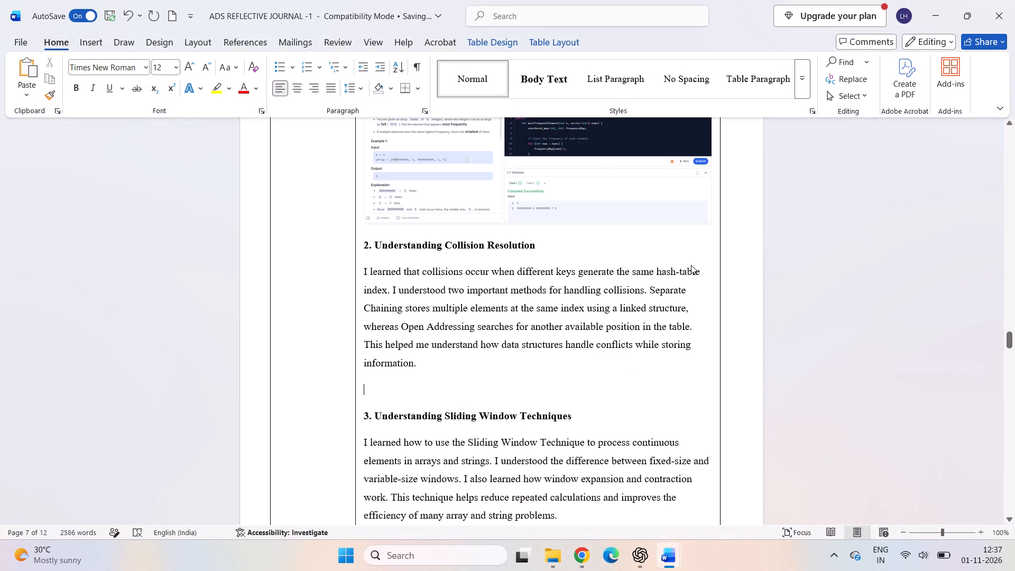
pyautogui.click(714, 222)
pyautogui.press('Return')
pyautogui.hotkey('ctrl', 'v')
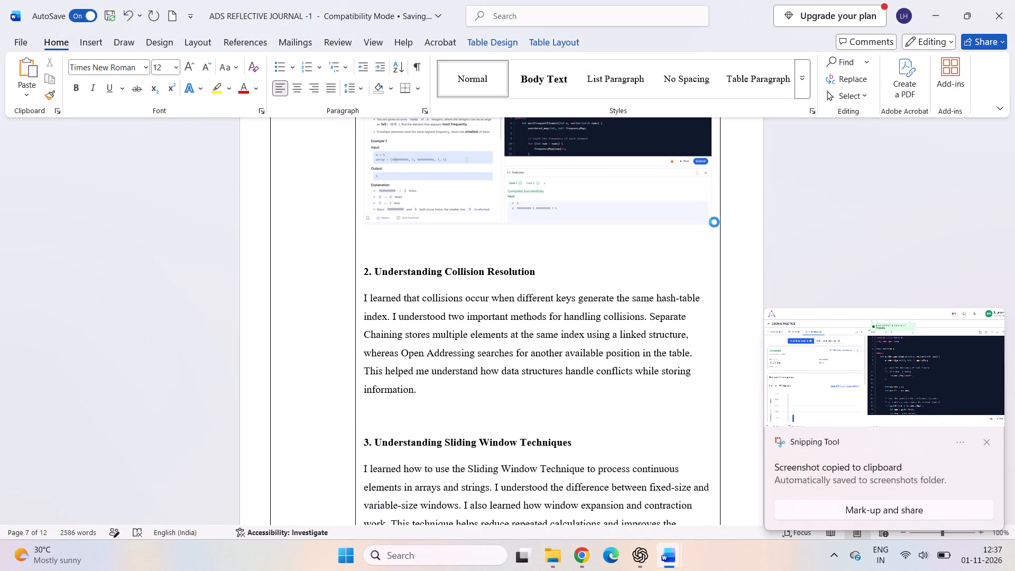
# Add a line above the "3. Understanding Sliding Window Techniques" heading so it starts on the next page with its paragraph.
pyautogui.scroll(-6, 742, 300)
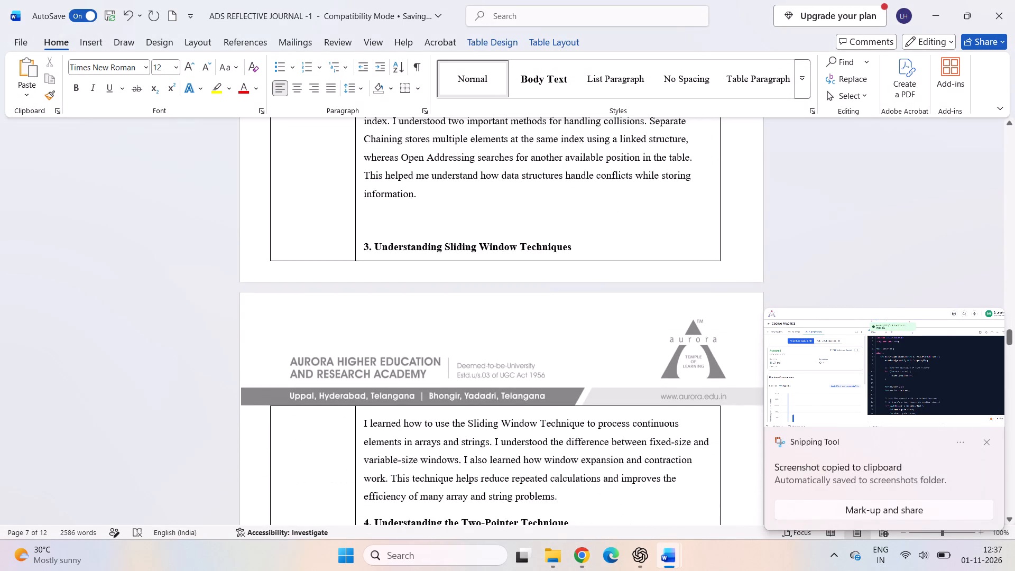
pyautogui.scroll(-1, 742, 300)
pyautogui.scroll(3, 742, 300)
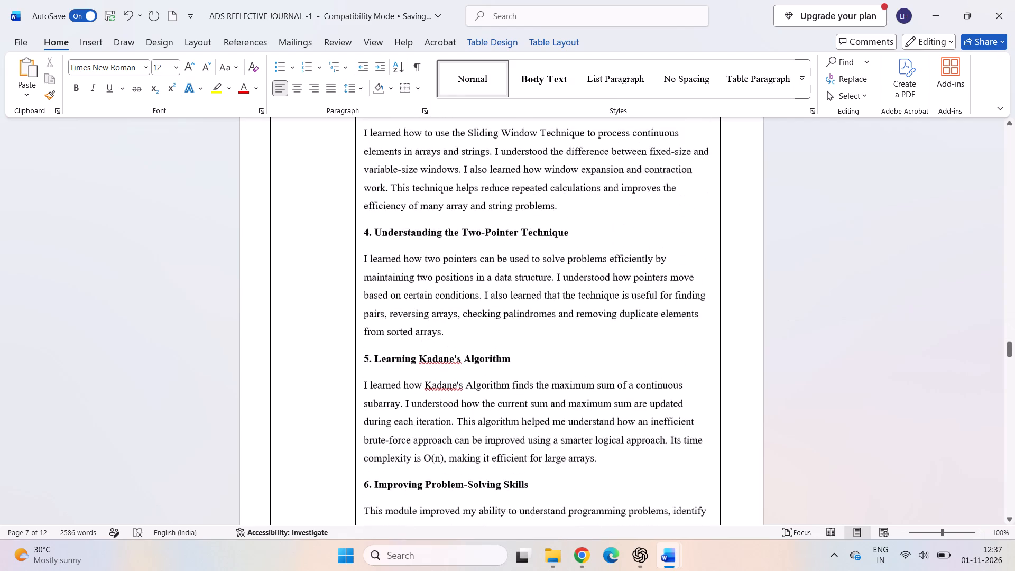
pyautogui.scroll(2, 742, 300)
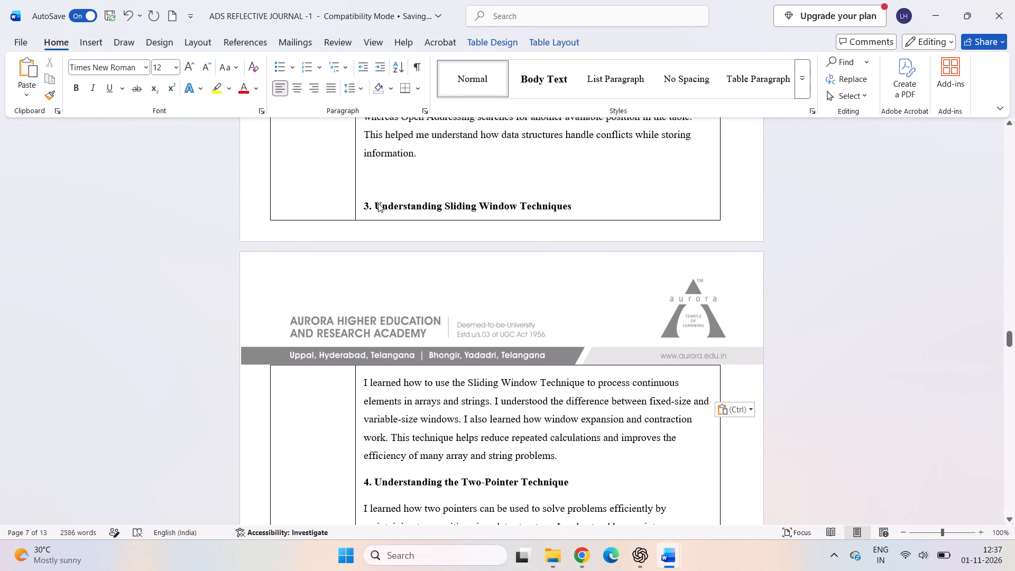
pyautogui.click(366, 202)
pyautogui.press('Return')
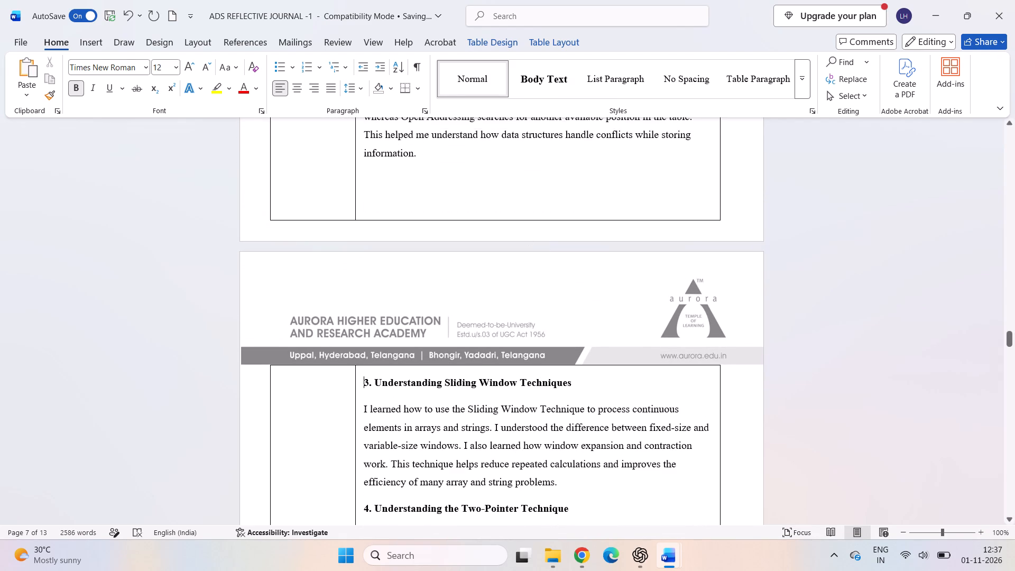
# Switch to Chrome, open the Half Pair Check coding practice problem and run its C++ solution.
pyautogui.click(527, 481)
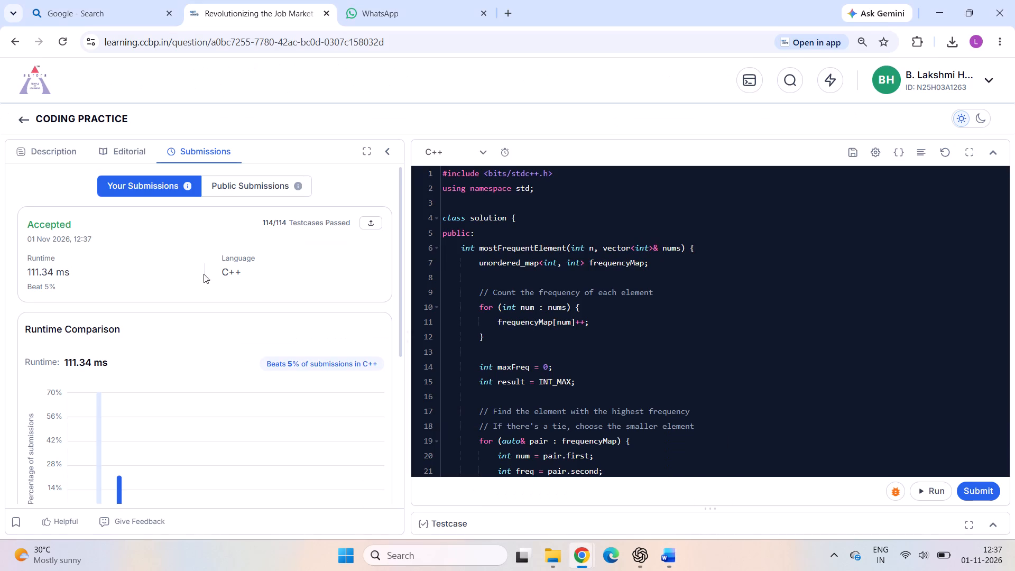
pyautogui.click(42, 121)
pyautogui.click(23, 119)
pyautogui.scroll(-1, 502, 288)
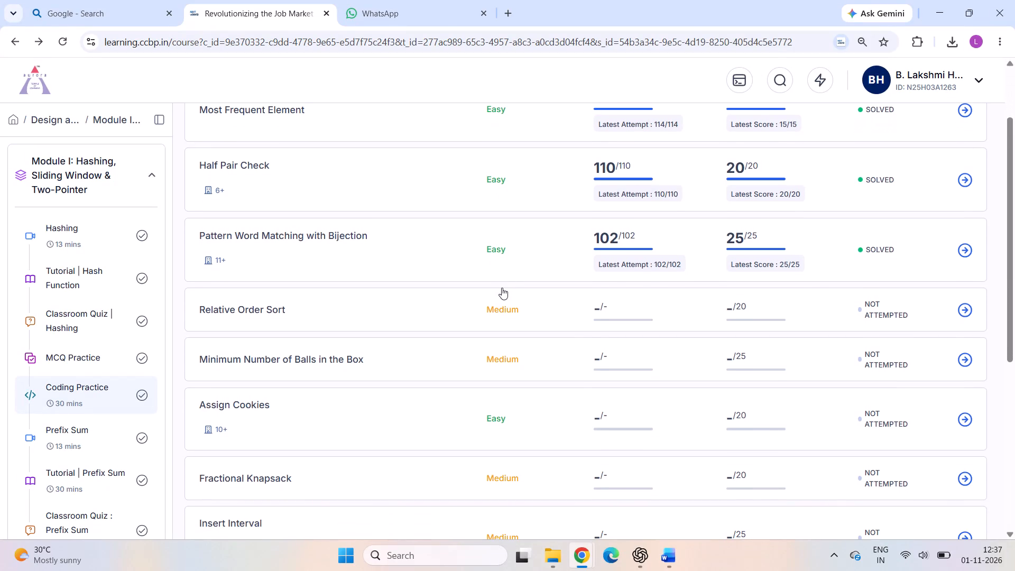
pyautogui.scroll(-1, 502, 288)
pyautogui.click(557, 205)
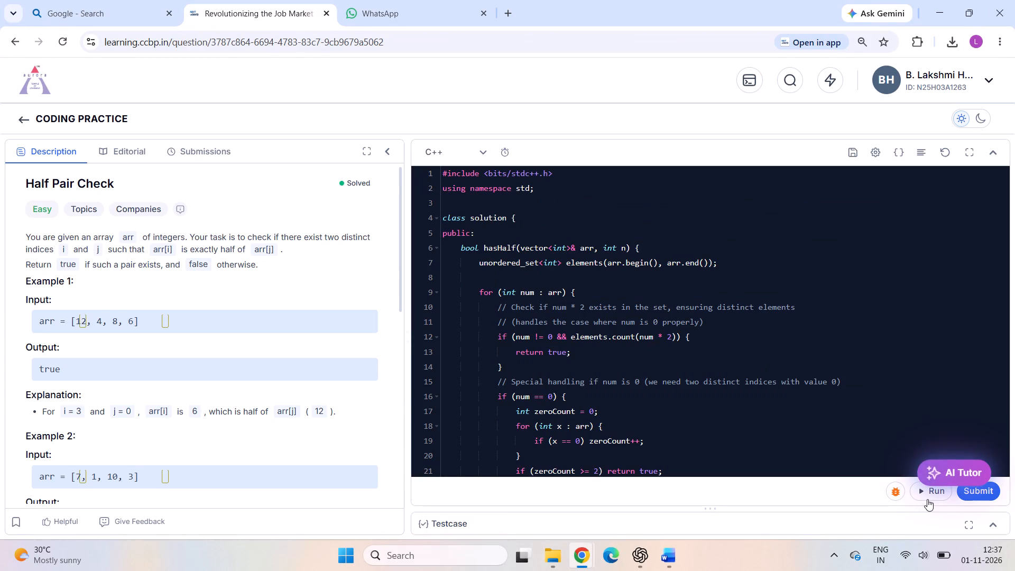
pyautogui.click(927, 499)
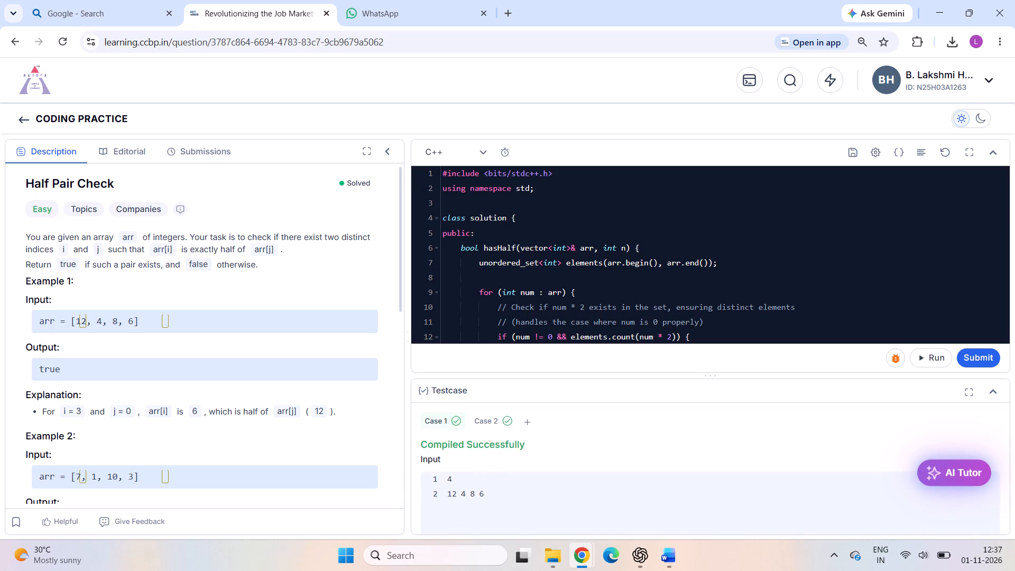
# Capture the Half Pair Check run page and insert it in the Word journal above the "3. Understanding Sliding Window Techniques" heading, with a new line below.
pyautogui.press('shift+super+s')
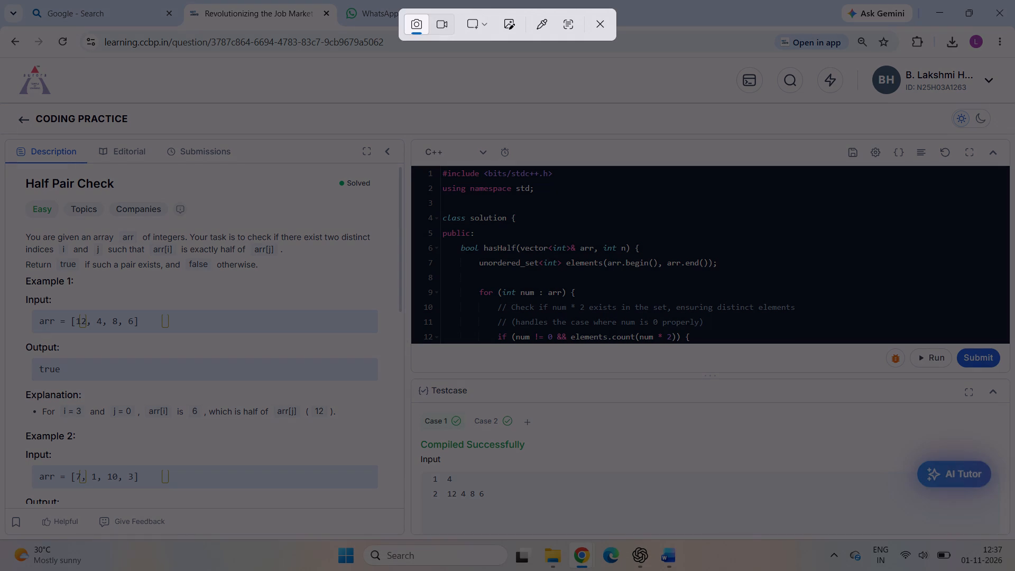
pyautogui.moveTo(6, 31); pyautogui.dragTo(1014, 548)
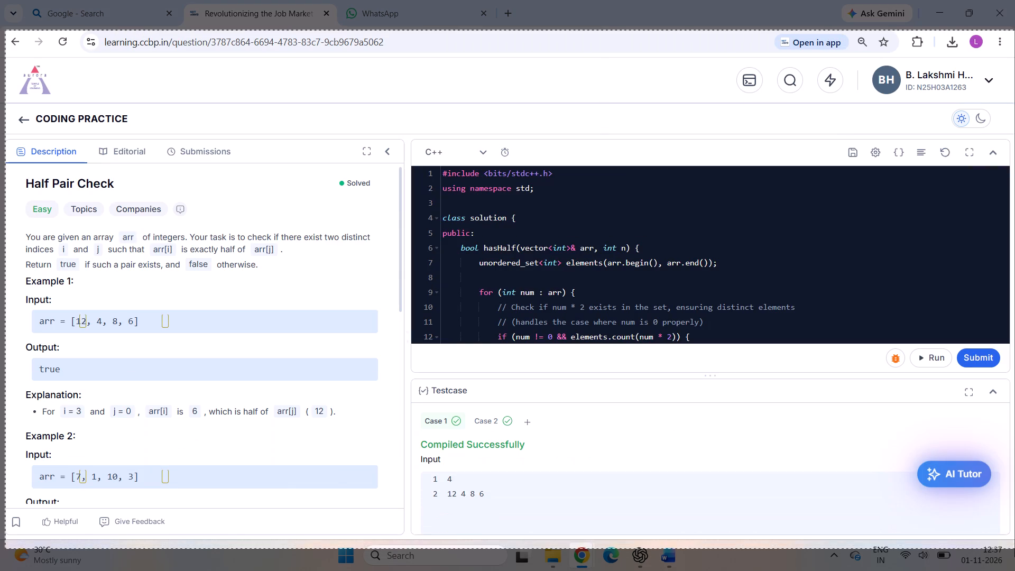
pyautogui.moveTo(1014, 548); pyautogui.dragTo(1014, 536)
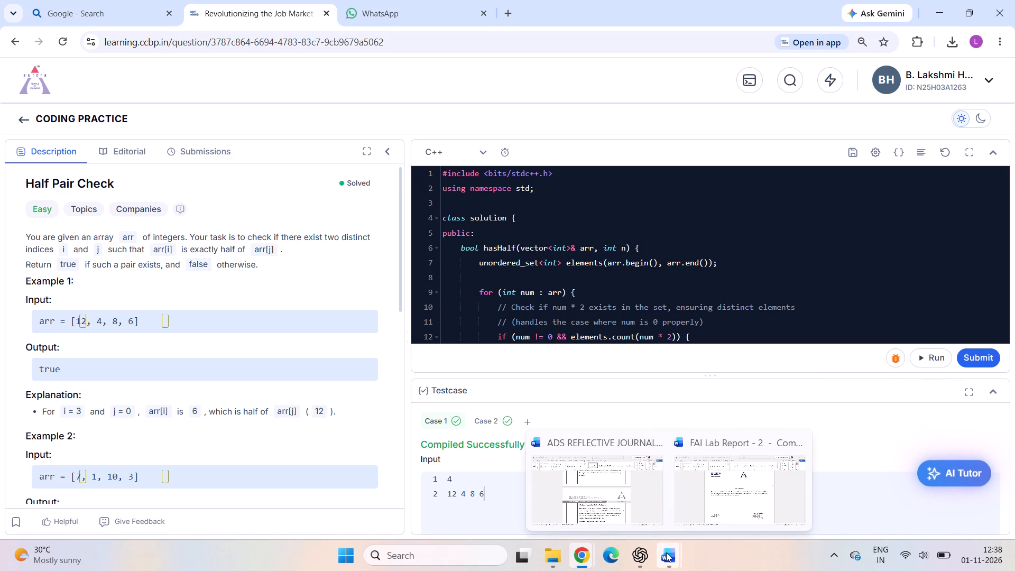
pyautogui.click(630, 494)
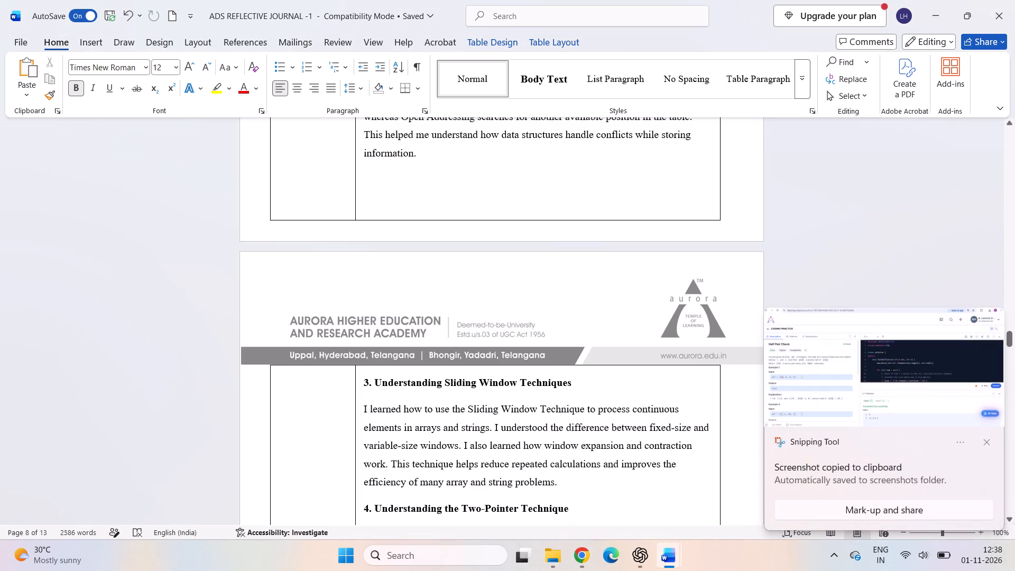
pyautogui.click(366, 374)
pyautogui.press('Return')
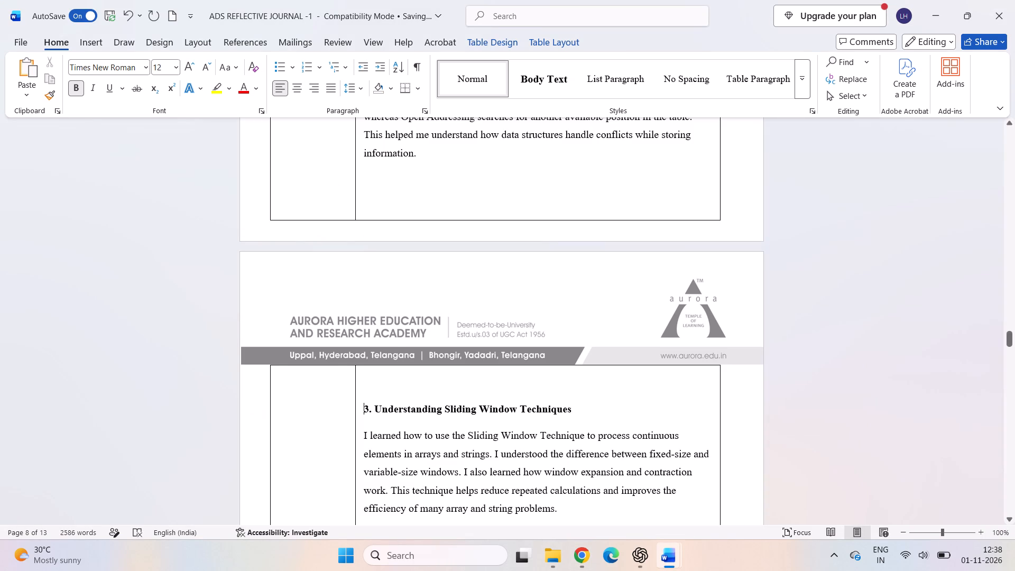
pyautogui.click(367, 377)
pyautogui.hotkey('ctrl', 'v')
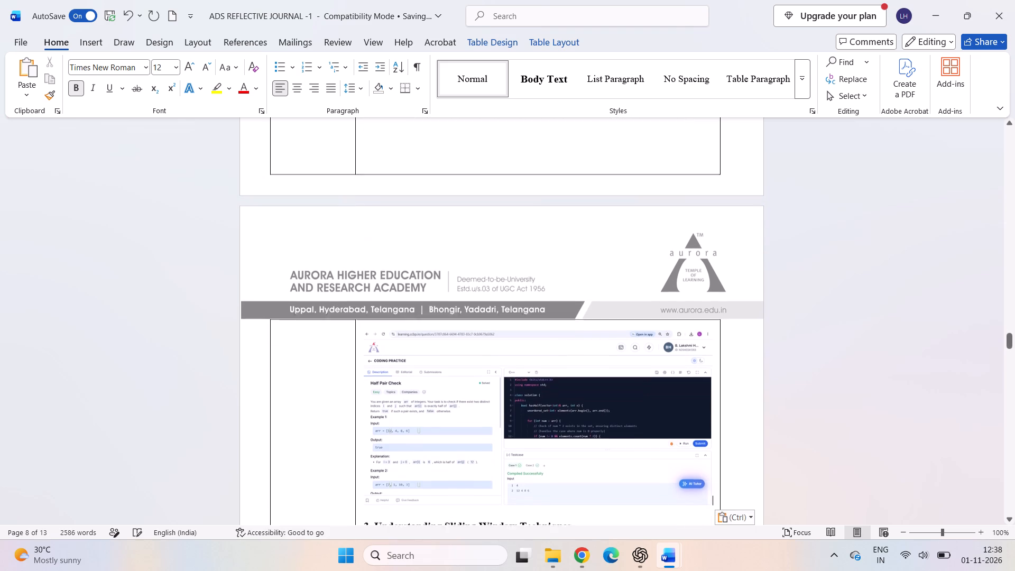
pyautogui.press('Return')
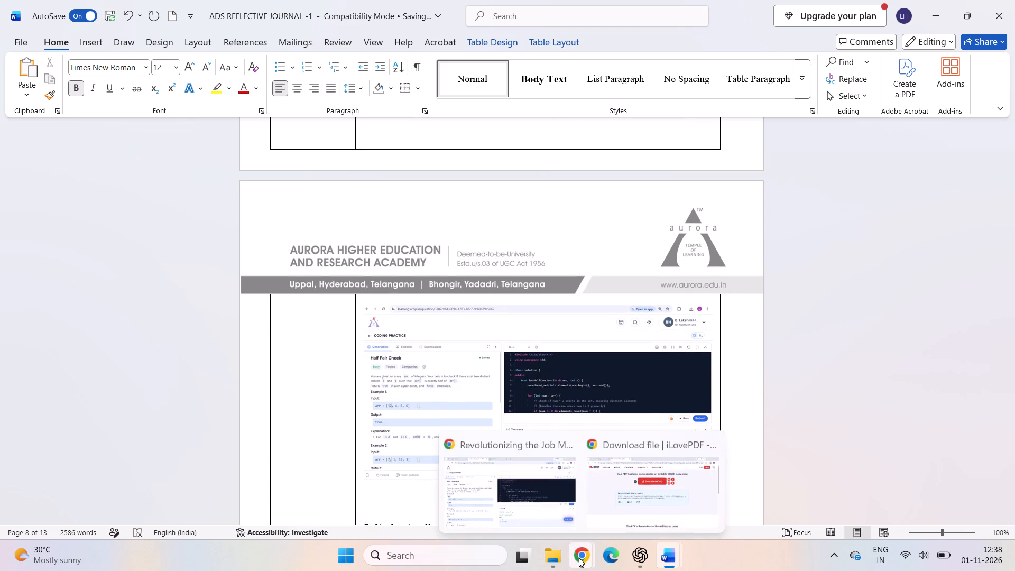
# Switch to Chrome and submit the C++ solution of the Half Pair Check problem.
pyautogui.click(580, 492)
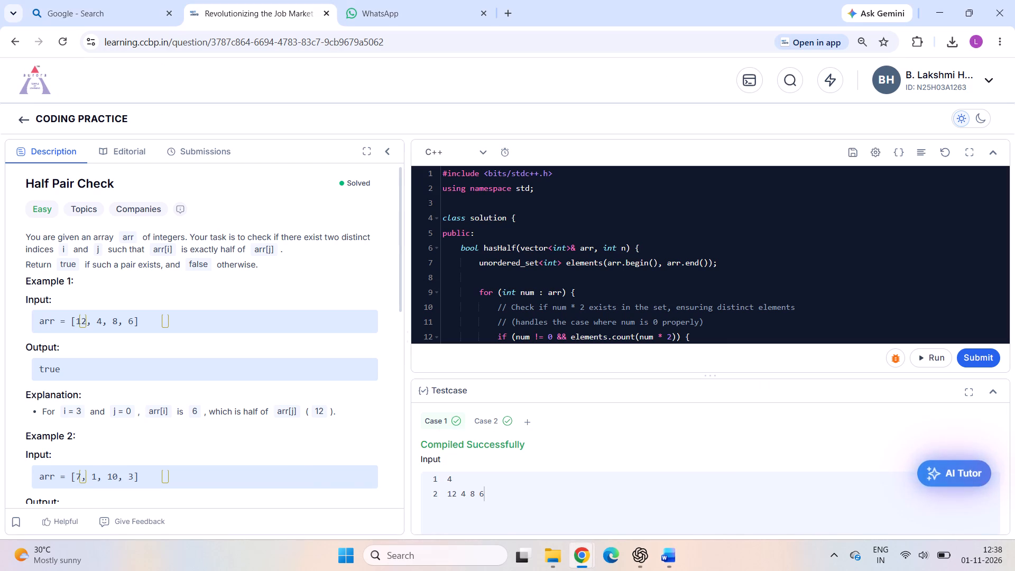
pyautogui.scroll(-6, 342, 324)
pyautogui.scroll(5, 342, 324)
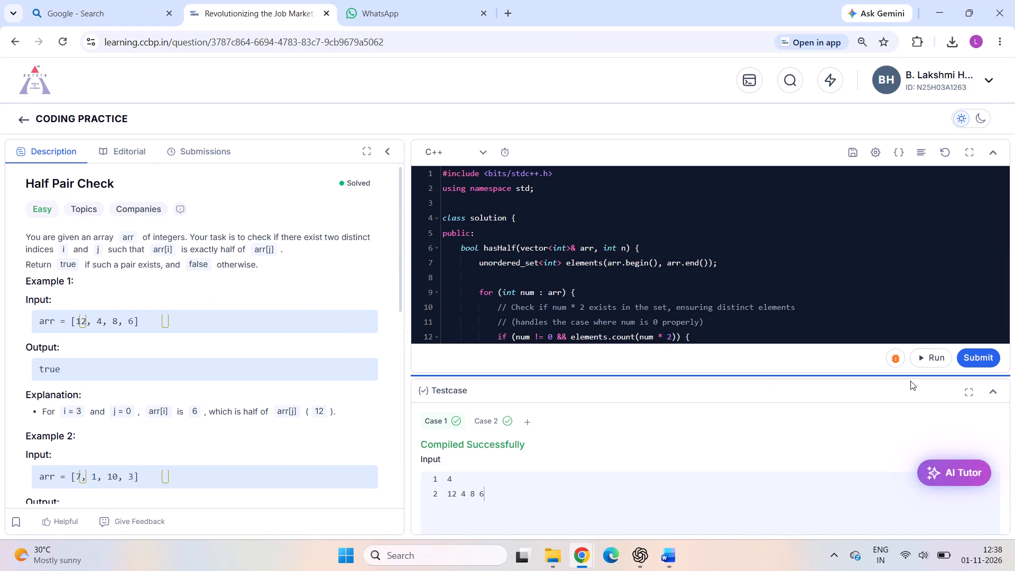
pyautogui.click(976, 358)
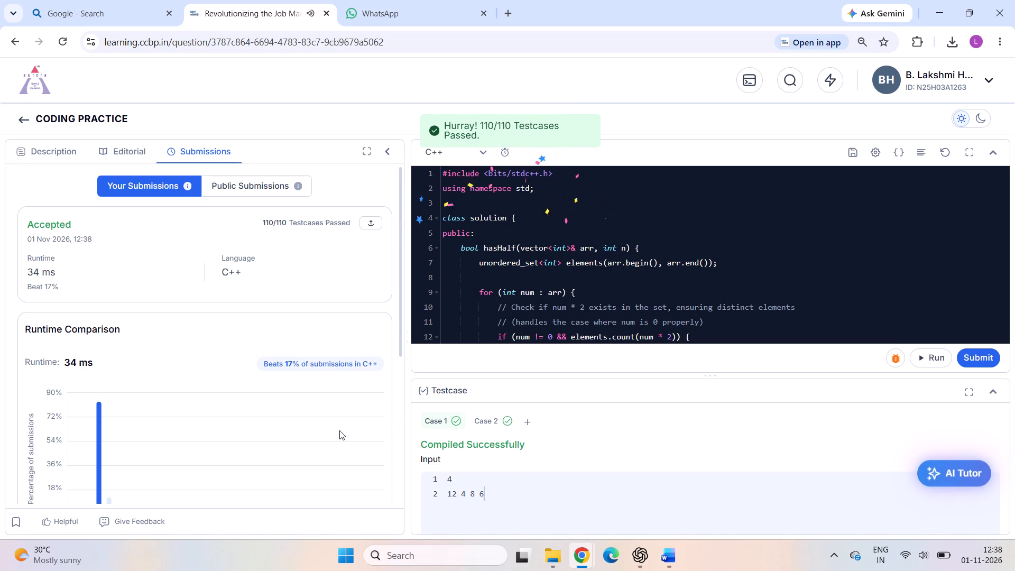
# Capture the accepted Half Pair Check submission page and insert it in the Word journal below the Half Pair Check run screenshot.
pyautogui.press('shift+super+s')
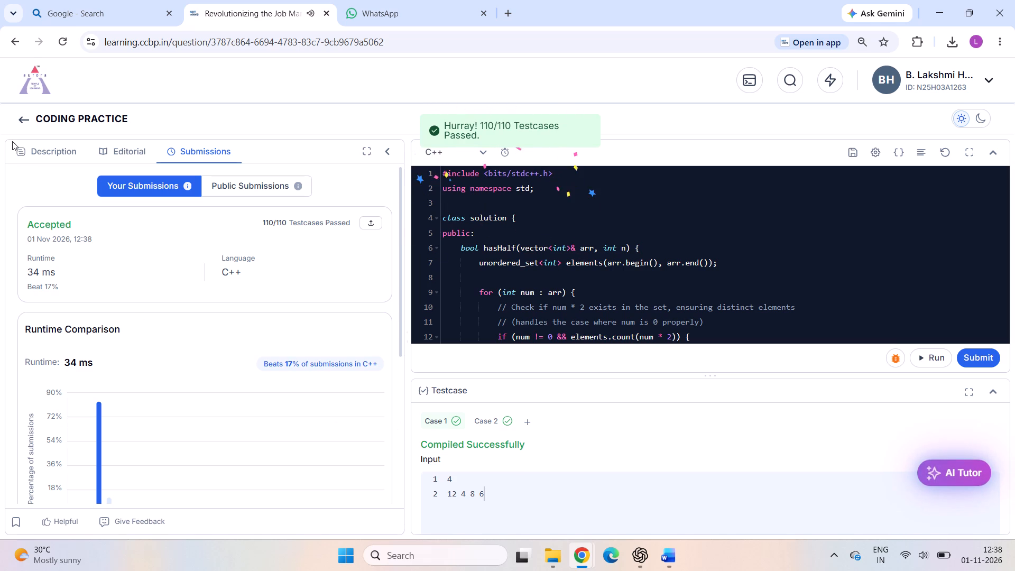
pyautogui.moveTo(8, 29); pyautogui.dragTo(462, 156)
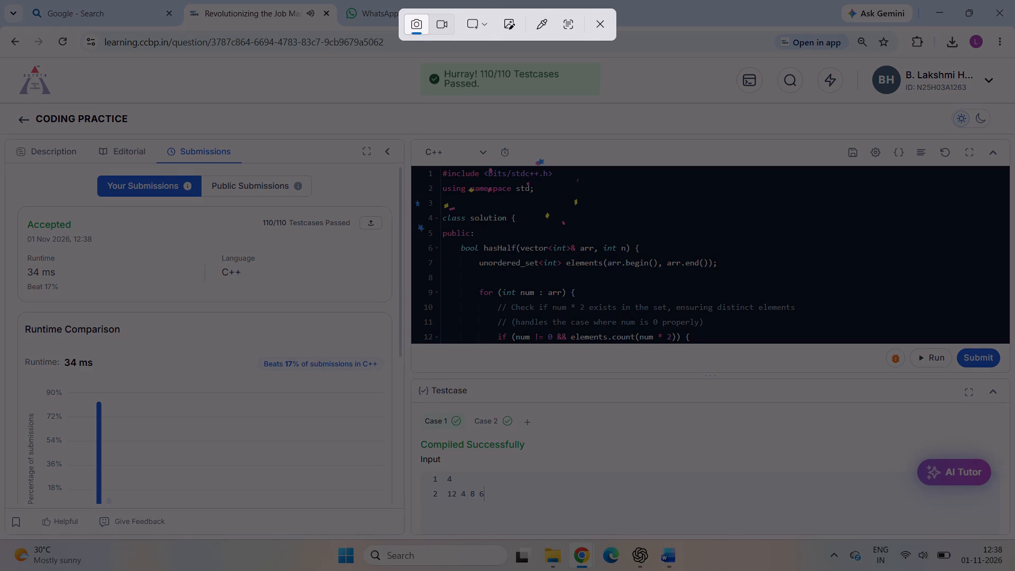
pyautogui.moveTo(462, 156); pyautogui.dragTo(165, 123)
pyautogui.moveTo(4, 24); pyautogui.dragTo(1014, 563)
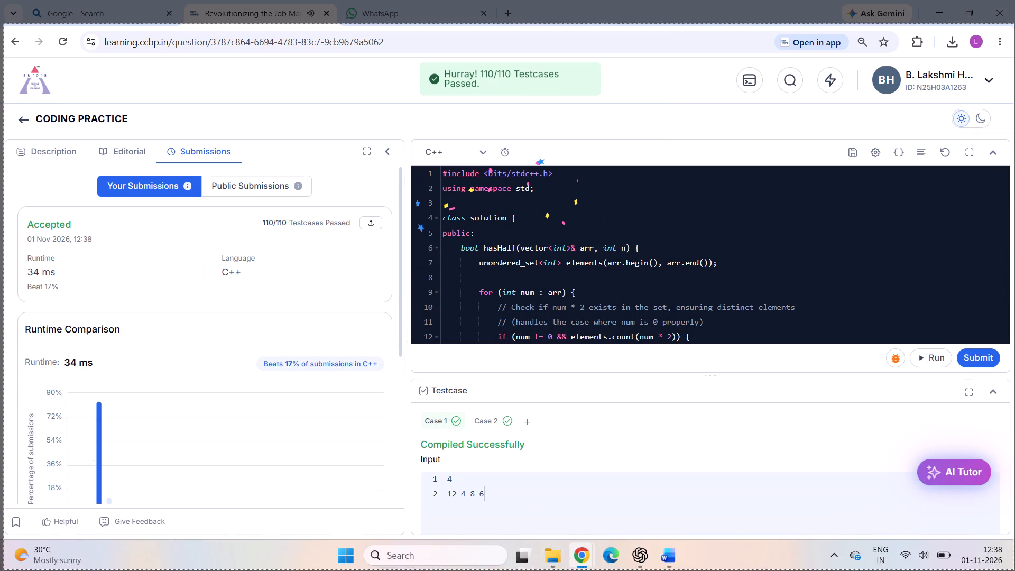
pyautogui.moveTo(1014, 563); pyautogui.dragTo(1014, 532)
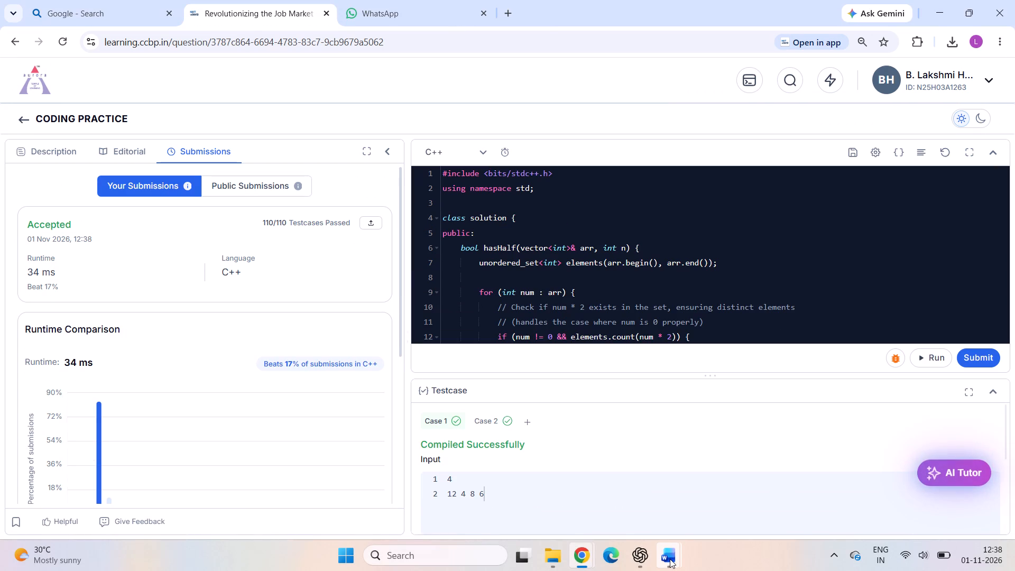
pyautogui.click(635, 494)
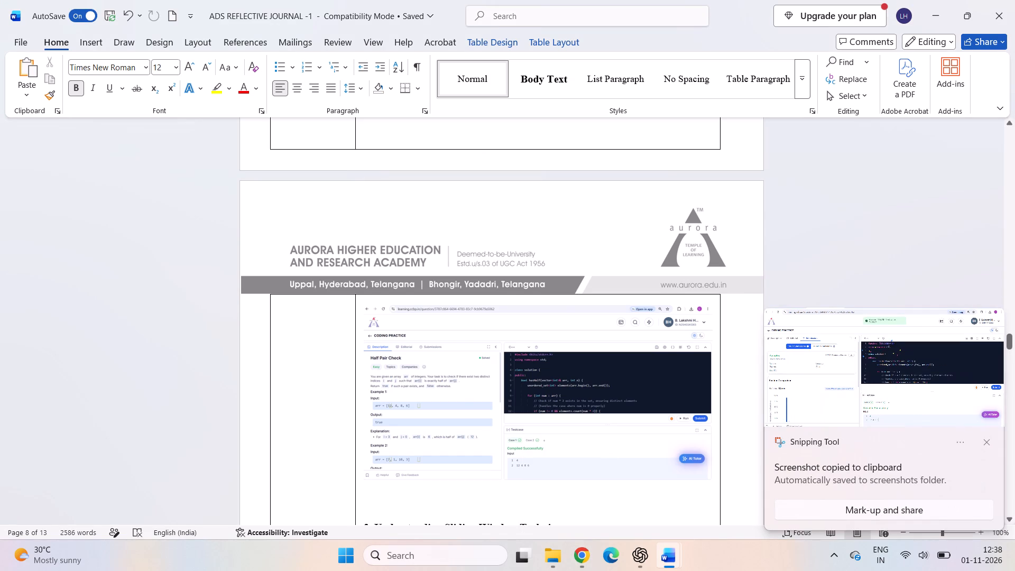
pyautogui.hotkey('ctrl', 'v')
# Add an empty line after the Two-Pointer Technique paragraph, above the "5. Learning Kadane's Algorithm" heading.
pyautogui.scroll(-6, 619, 435)
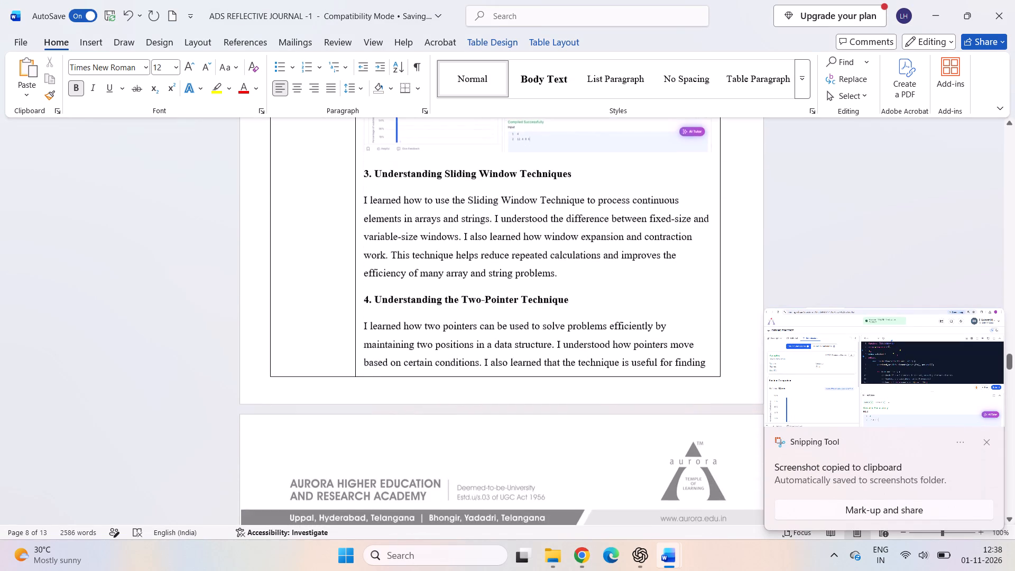
pyautogui.scroll(-7, 619, 435)
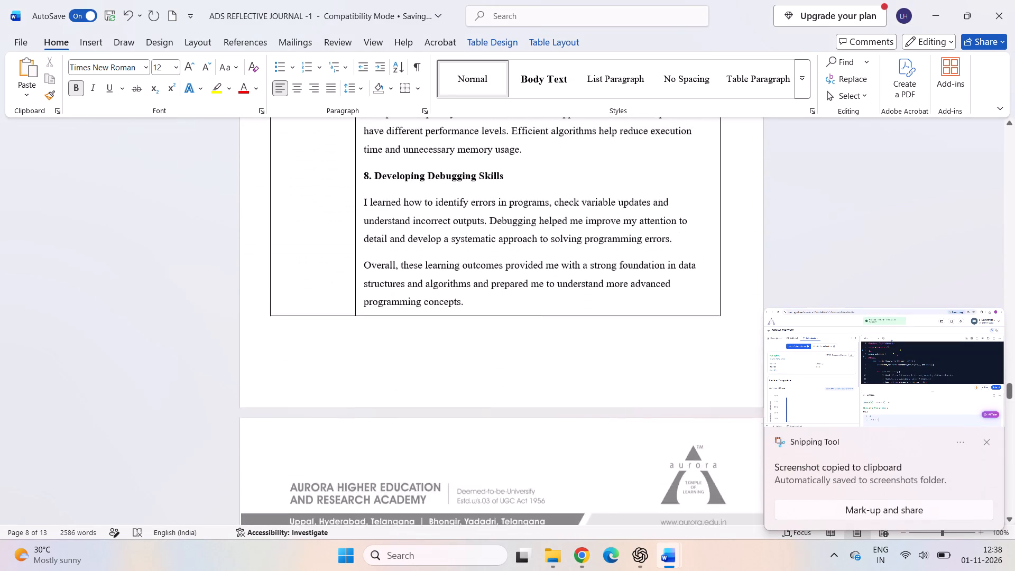
pyautogui.hscroll(1, 619, 435)
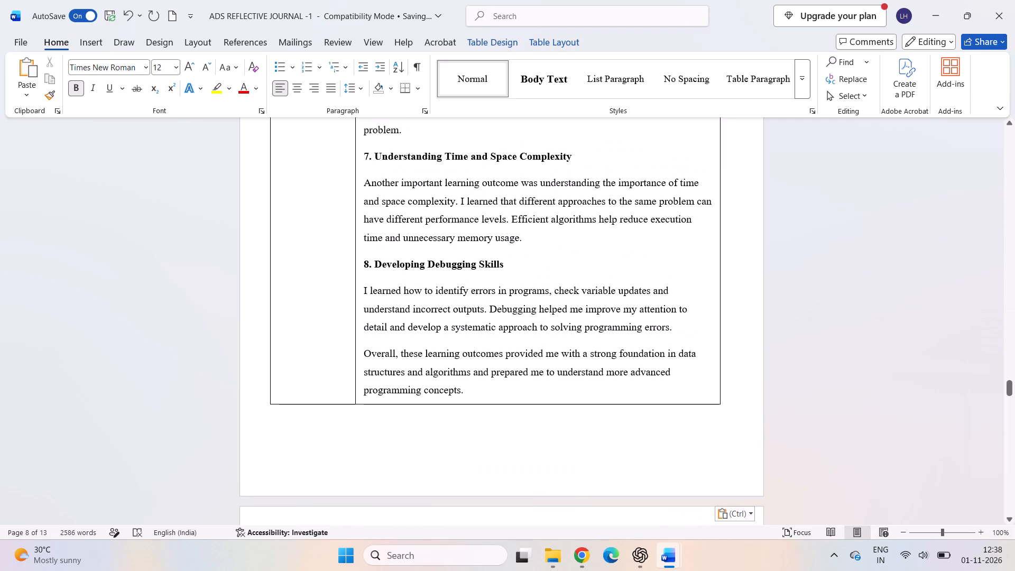
pyautogui.scroll(7, 534, 259)
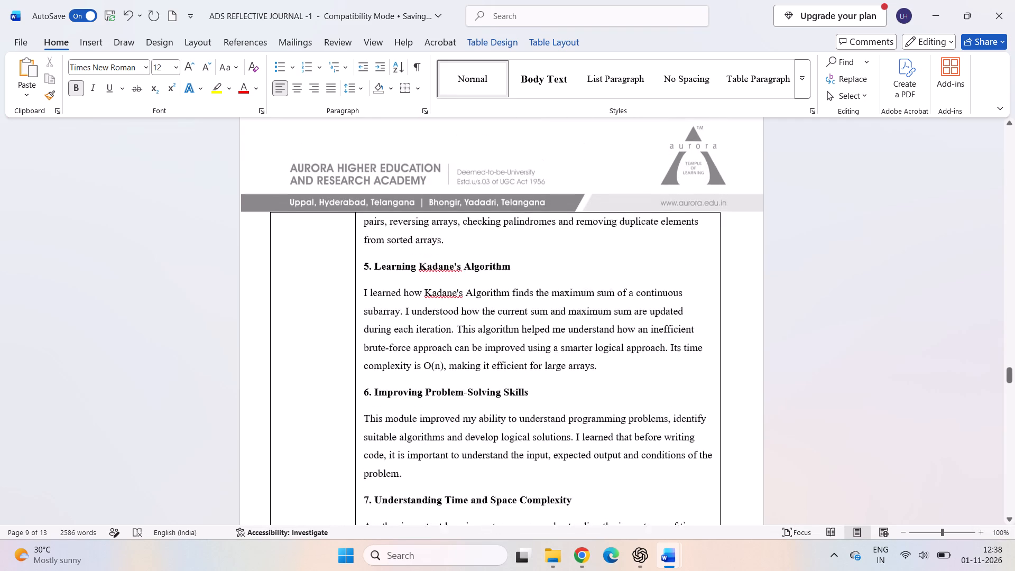
pyautogui.scroll(1, 534, 259)
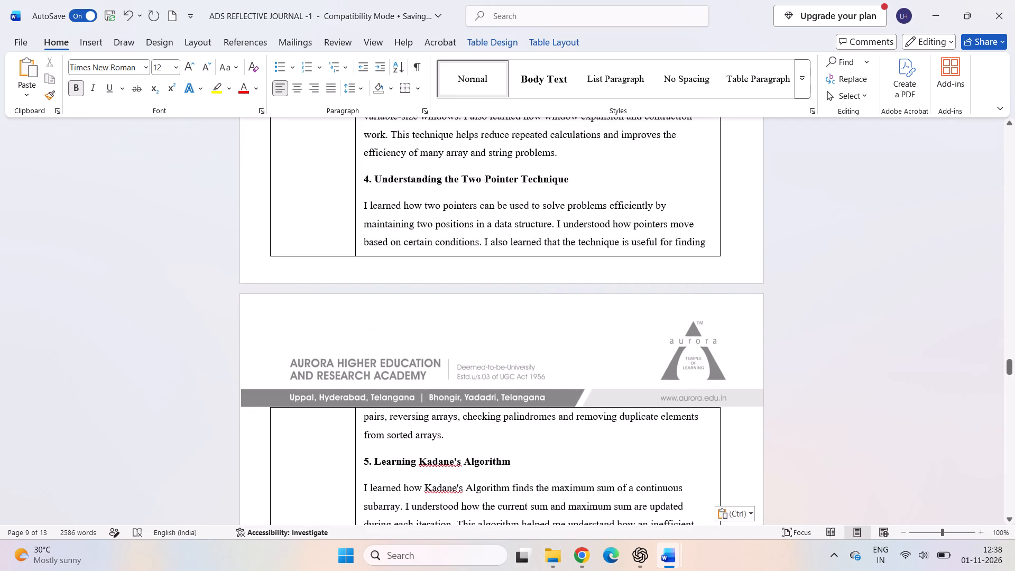
pyautogui.scroll(-2, 534, 259)
pyautogui.click(450, 284)
pyautogui.press('Return')
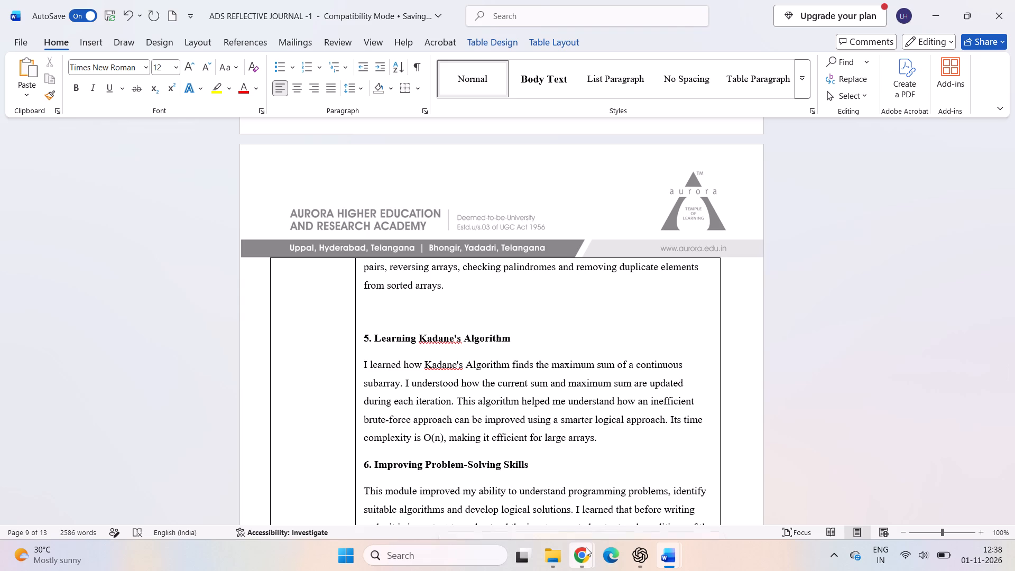
# Switch to Chrome, open the Pattern Word Matching with Bijection problem from the Coding Practice list and run its C++ solution.
pyautogui.click(527, 505)
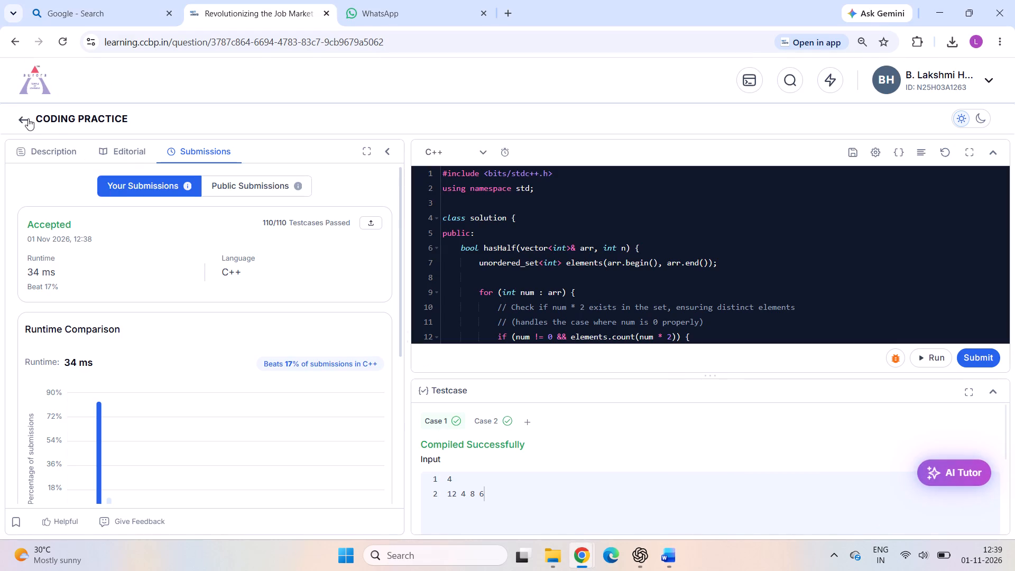
pyautogui.click(24, 118)
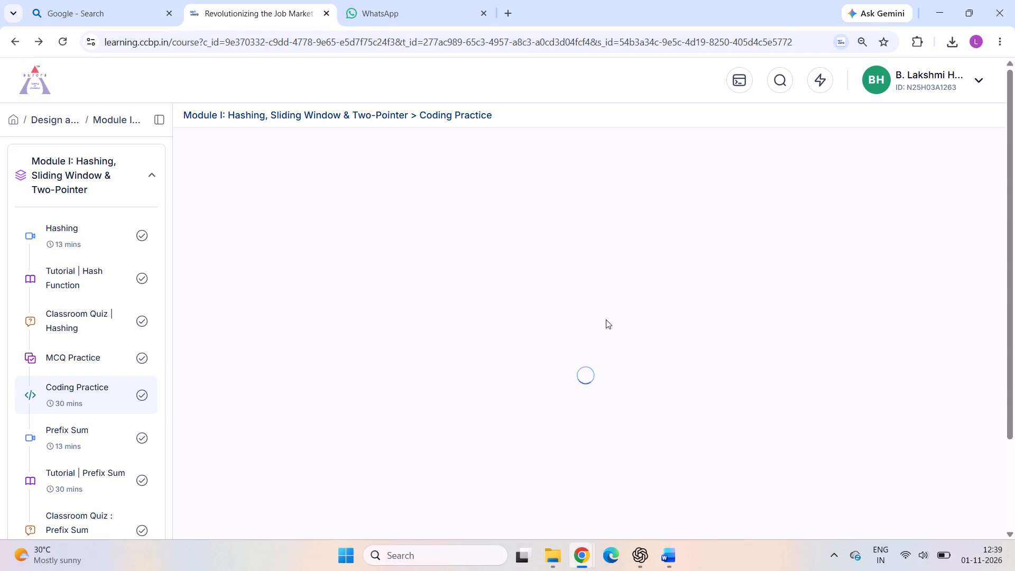
pyautogui.click(450, 349)
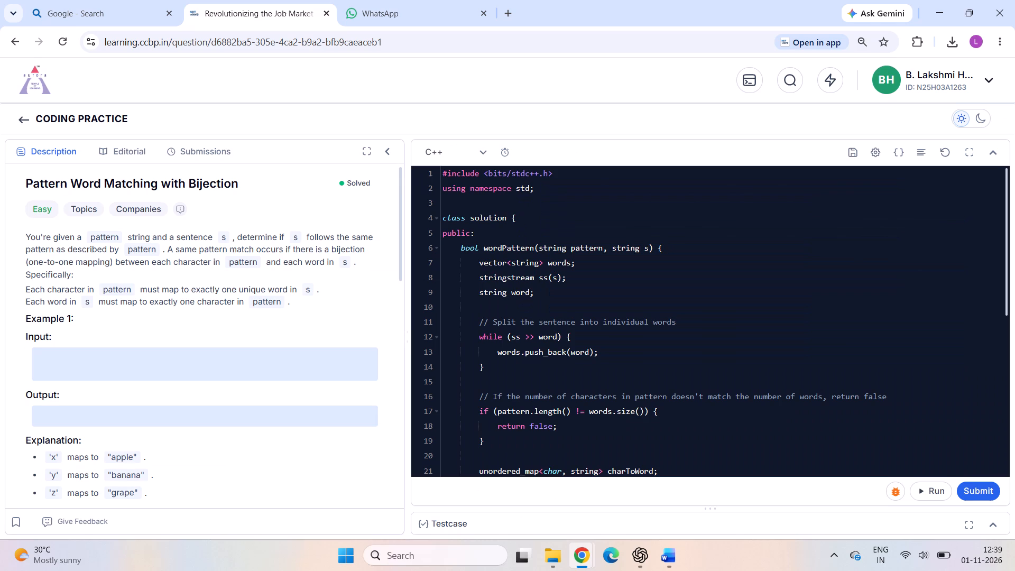
pyautogui.click(931, 492)
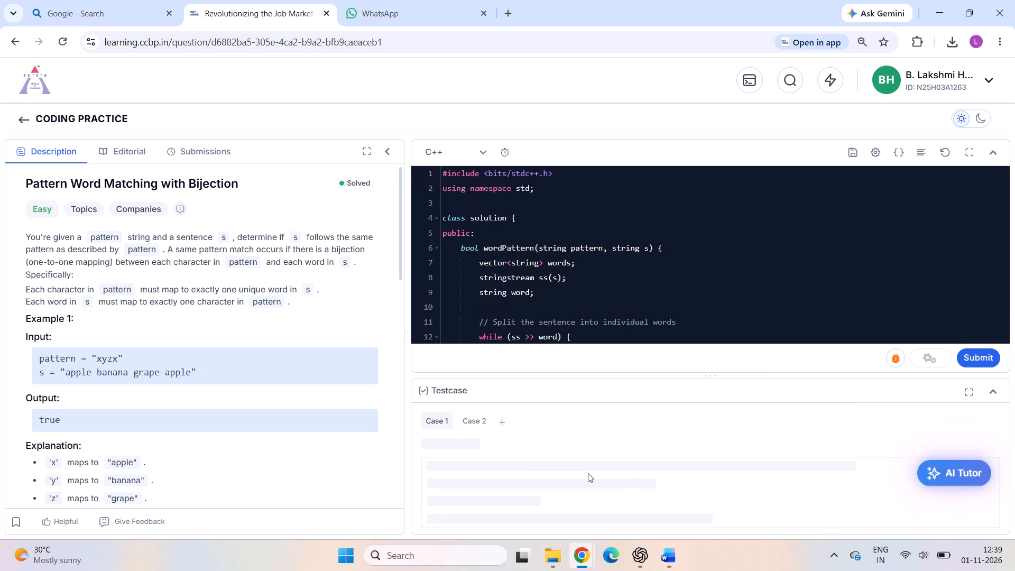
# Capture the Pattern Word Matching with Bijection run page and insert it in the Word journal below the Two-Pointer Technique paragraph, adding a new line after it.
pyautogui.press('shift+super+s')
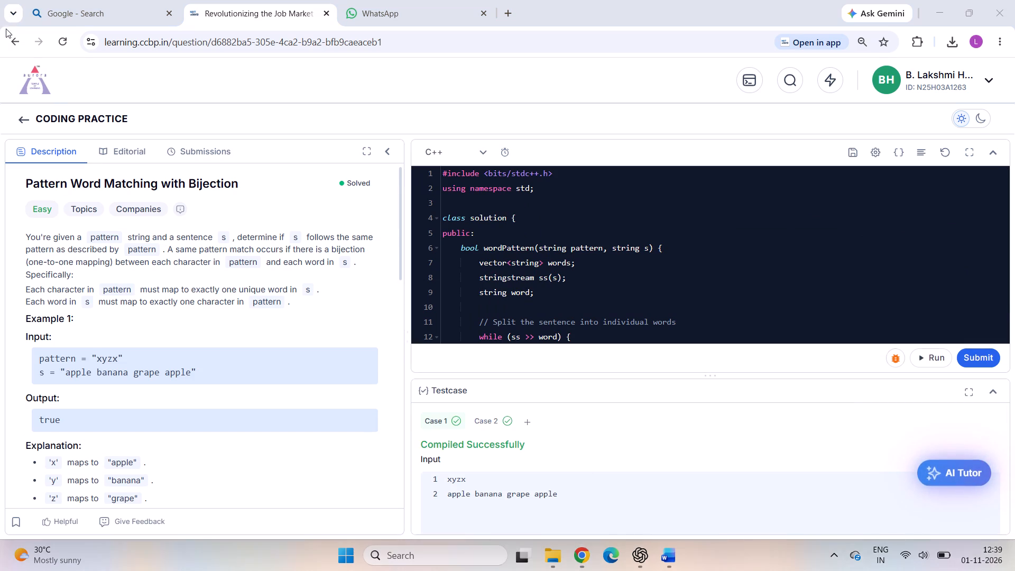
pyautogui.moveTo(6, 31); pyautogui.dragTo(21, 38)
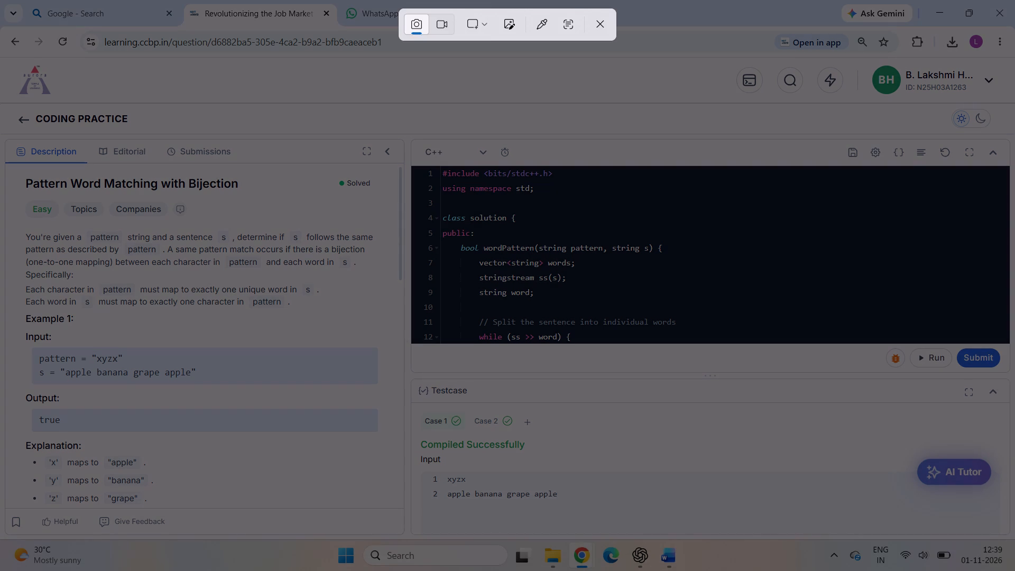
pyautogui.moveTo(21, 38); pyautogui.dragTo(5, 26)
pyautogui.moveTo(5, 26); pyautogui.dragTo(1014, 451)
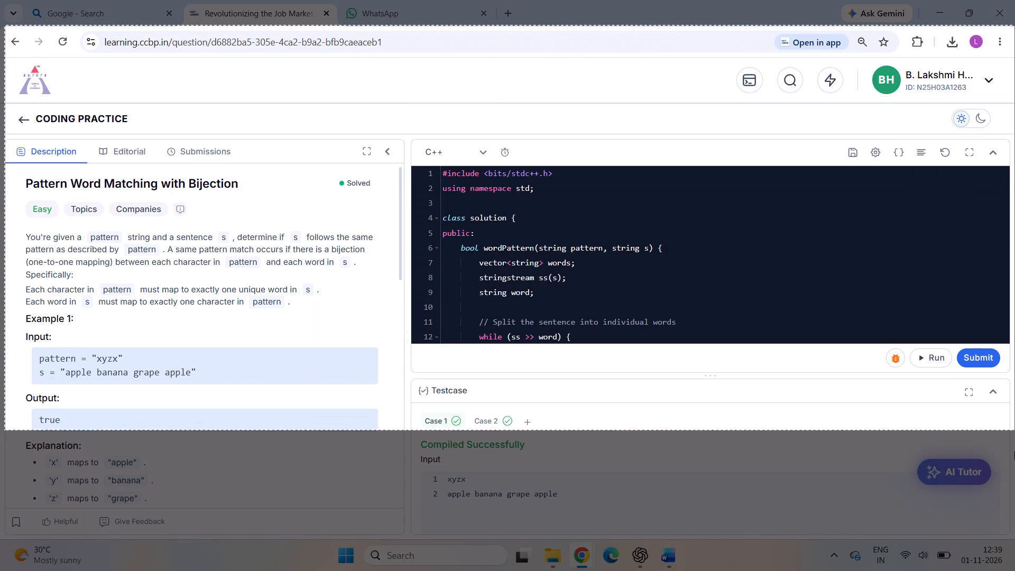
pyautogui.moveTo(1014, 451); pyautogui.dragTo(1014, 537)
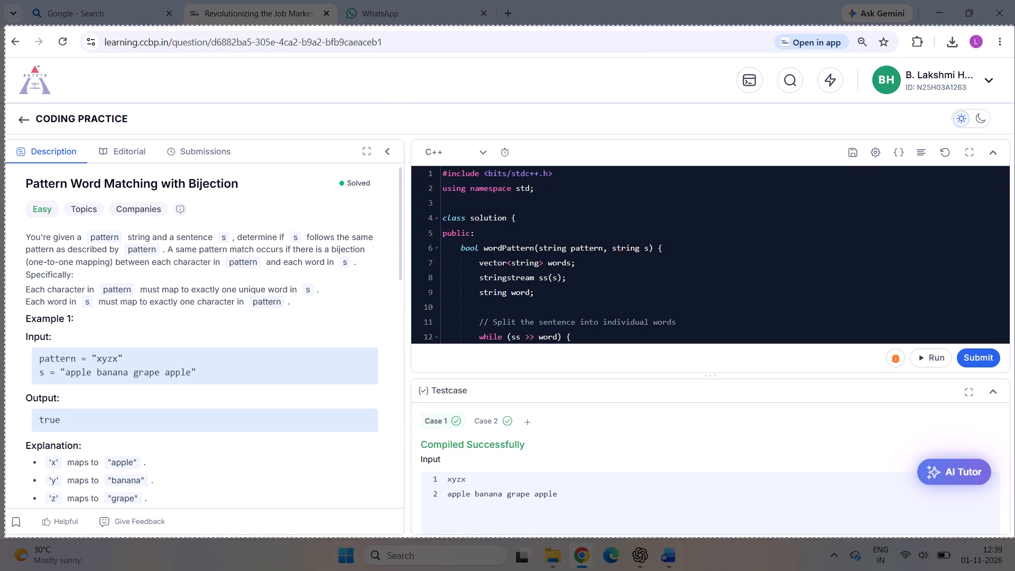
pyautogui.moveTo(1014, 537); pyautogui.dragTo(1014, 537)
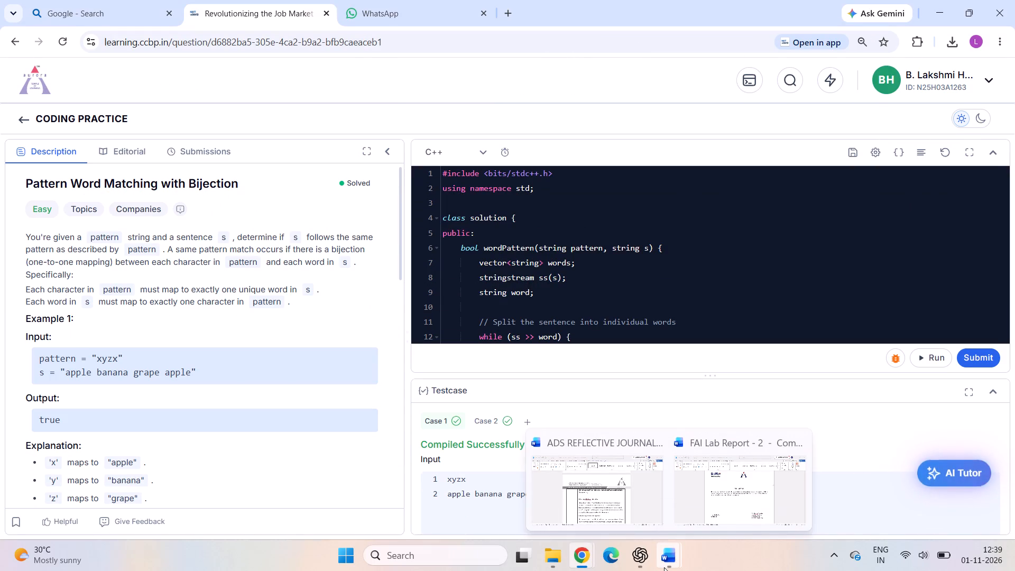
pyautogui.click(614, 501)
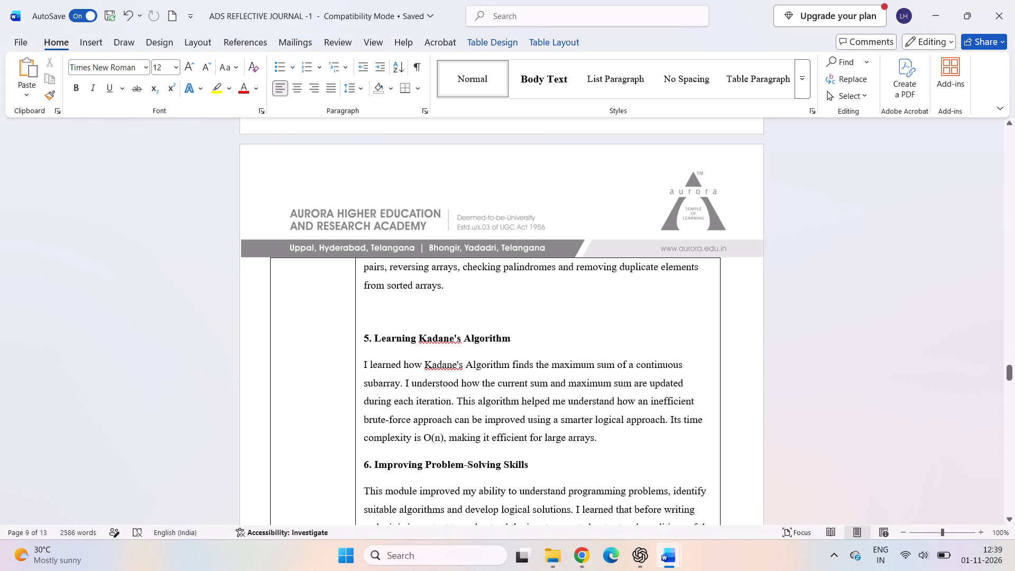
pyautogui.hotkey('ctrl', 'v')
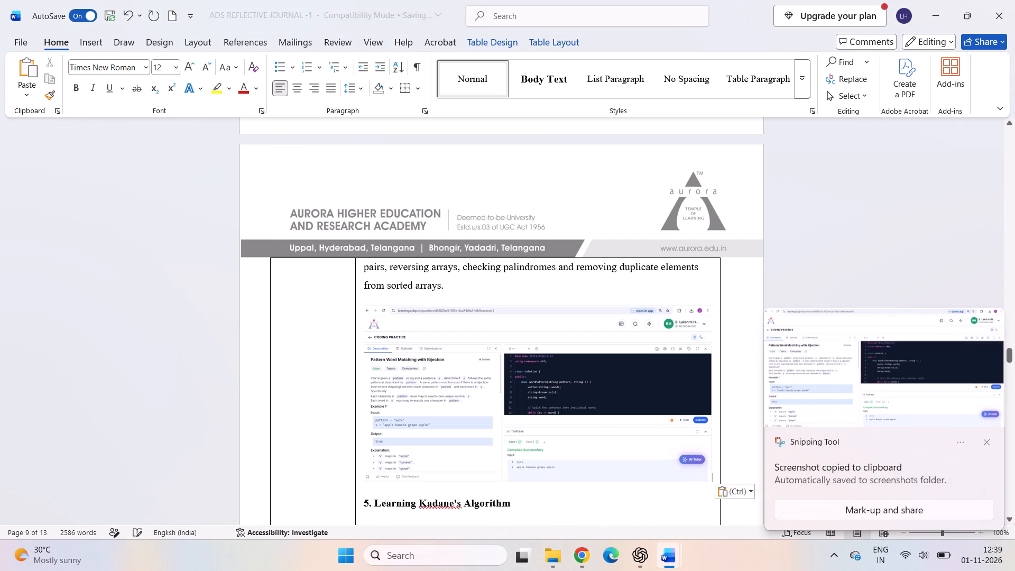
pyautogui.press('Return')
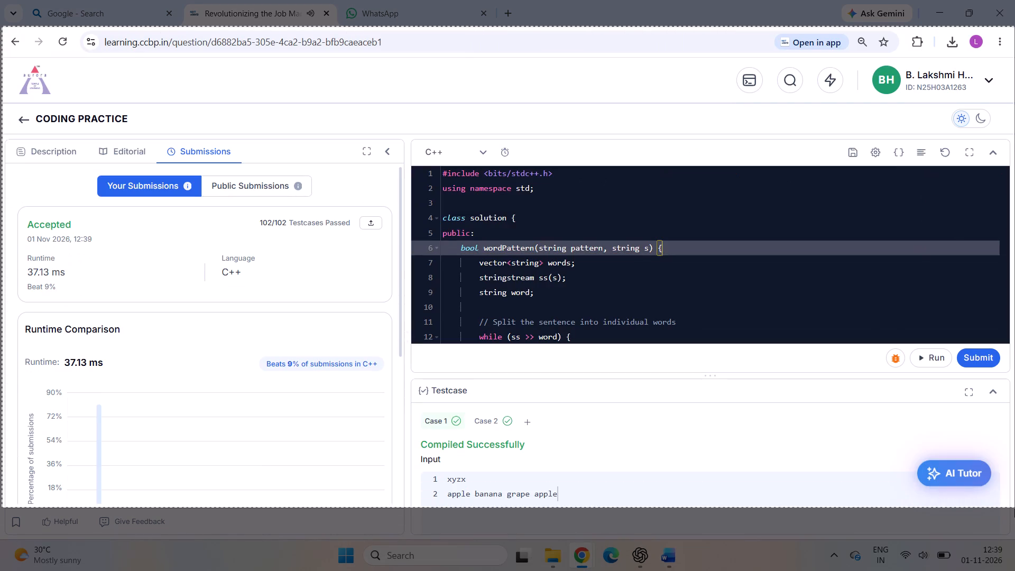
pyautogui.moveTo(1014, 509); pyautogui.dragTo(1014, 536)
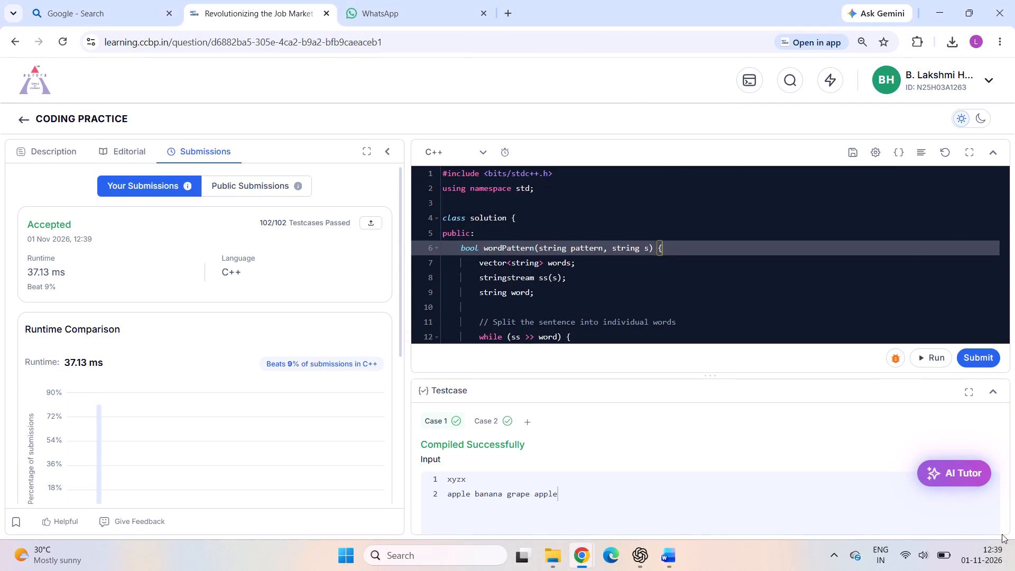
pyautogui.click(619, 498)
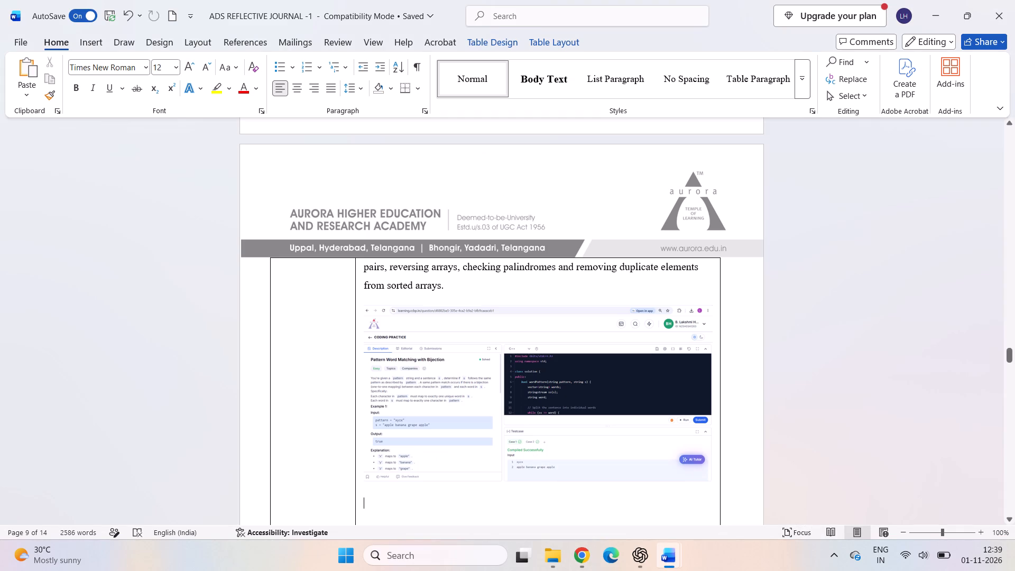
pyautogui.hotkey('ctrl', 'v')
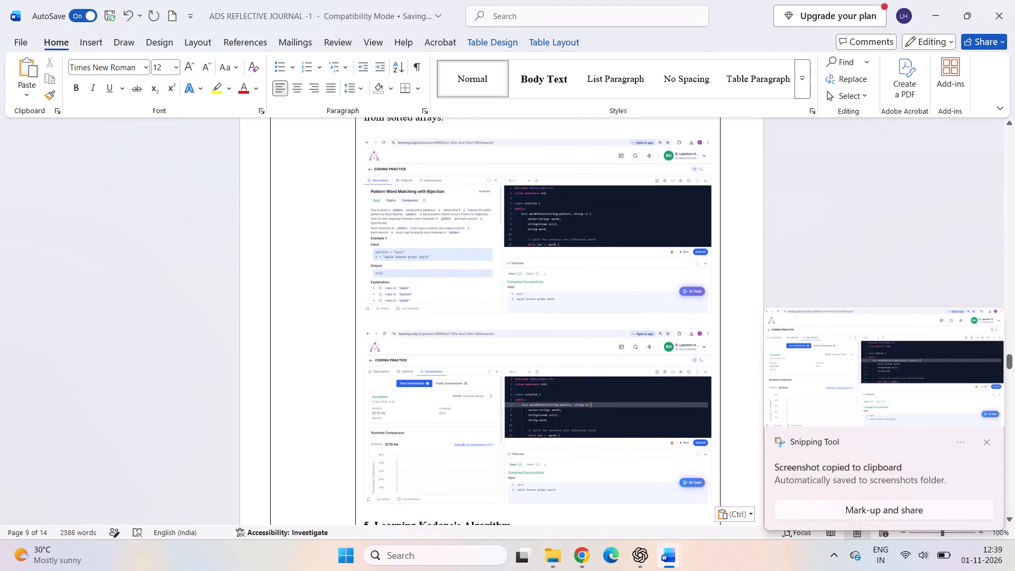
# Set all text on the certificate page, from the heading to the signature block, to font size 12.
pyautogui.scroll(9, 420, 435)
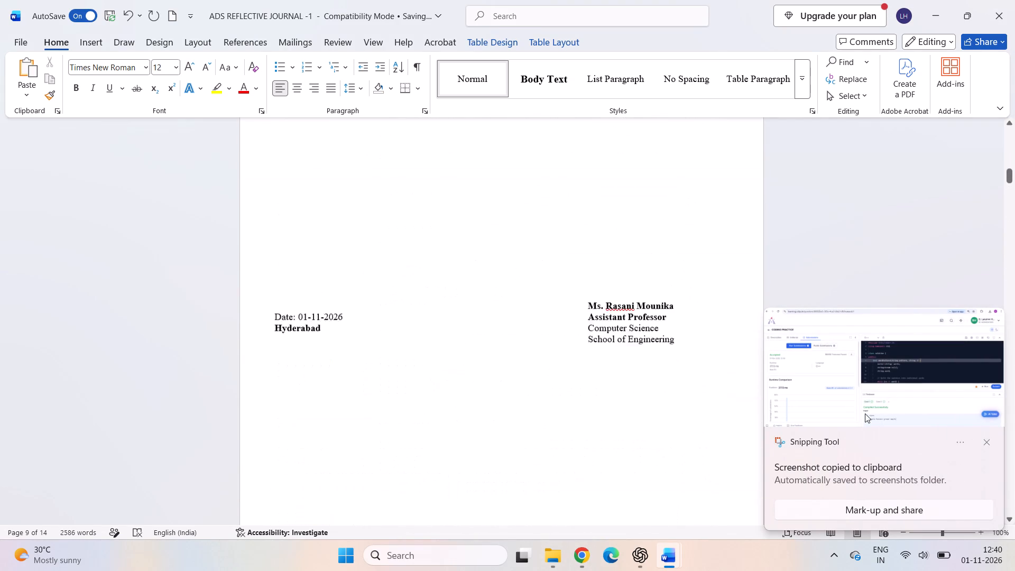
pyautogui.click(990, 441)
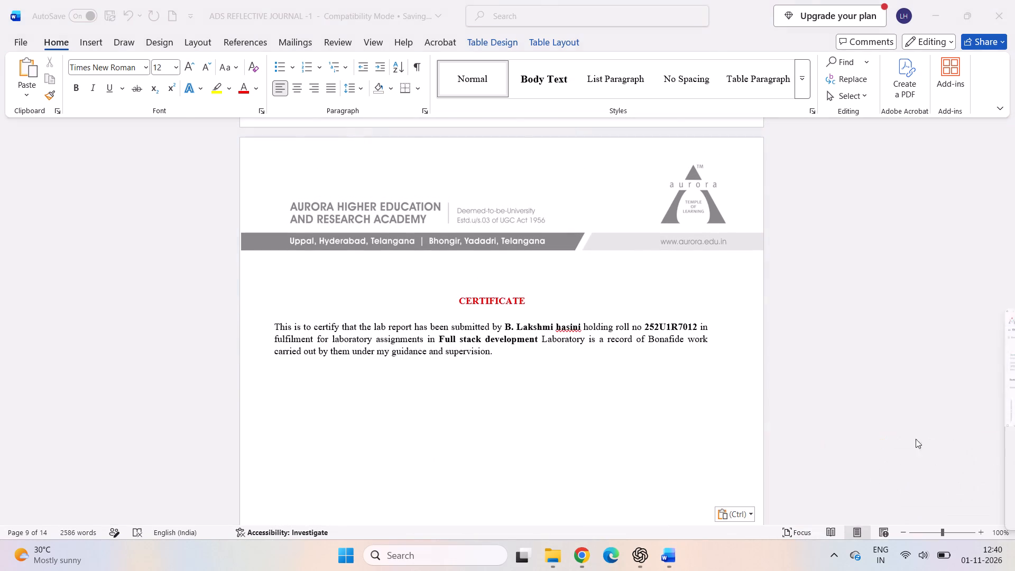
pyautogui.scroll(-1, 548, 458)
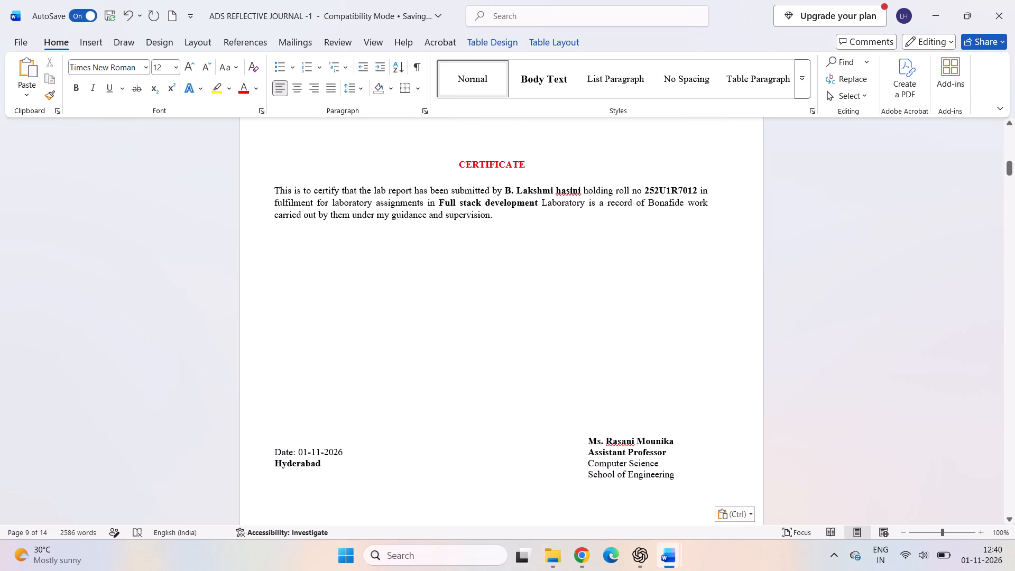
pyautogui.moveTo(403, 131); pyautogui.dragTo(623, 515)
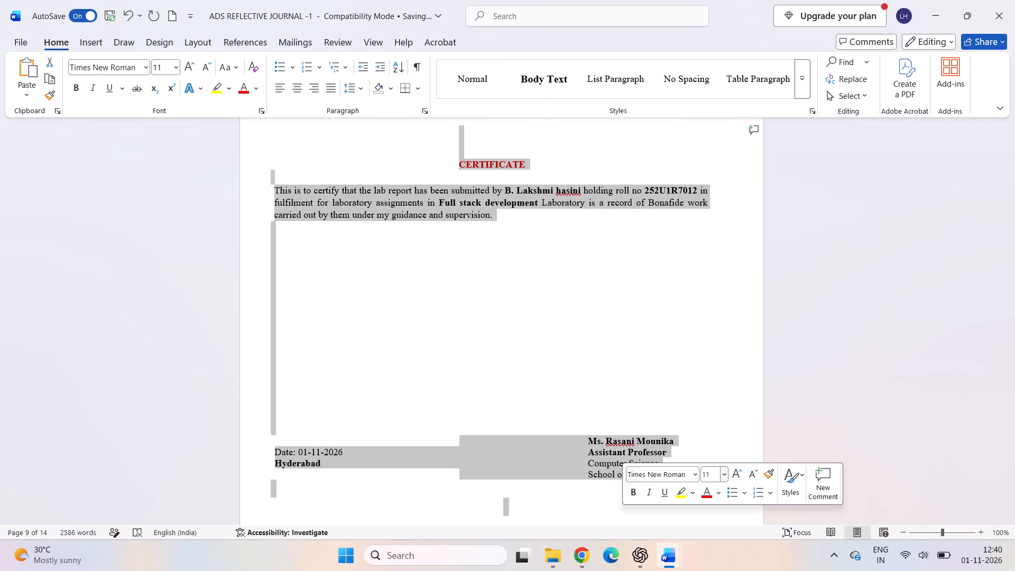
pyautogui.click(724, 475)
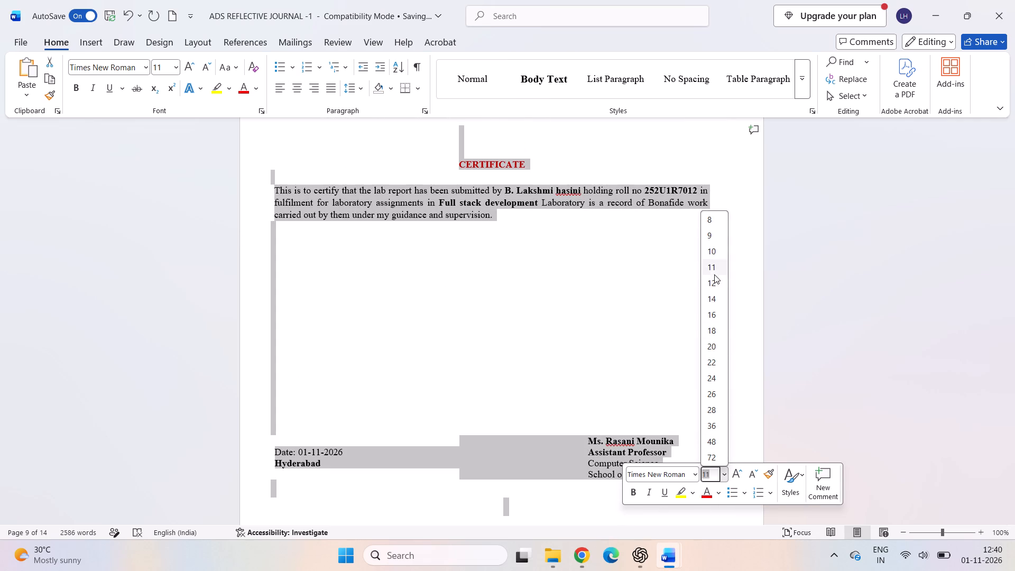
pyautogui.click(714, 281)
# Increase the line spacing of the selected certificate page text through the Paragraph settings.
pyautogui.click(423, 108)
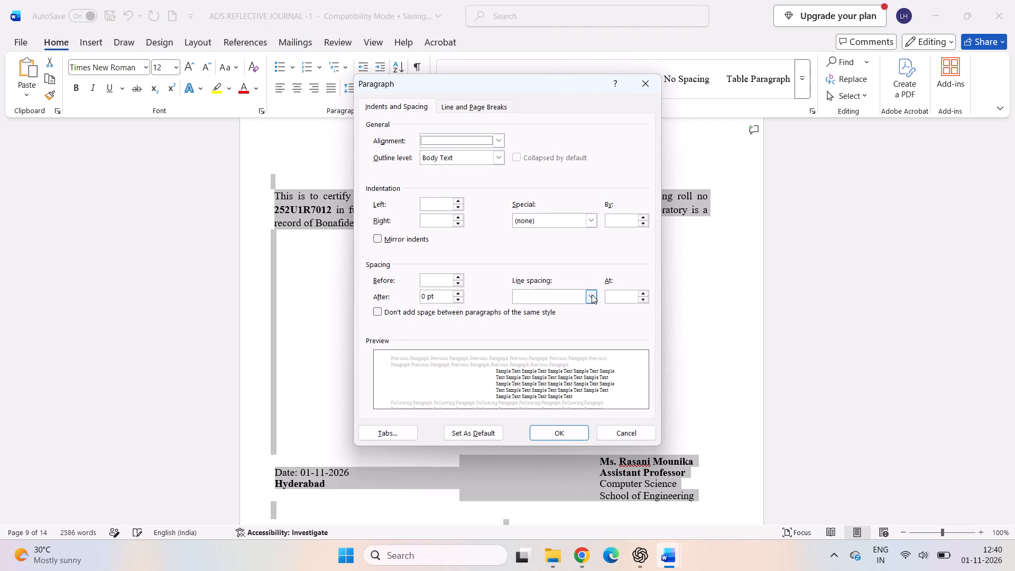
pyautogui.click(592, 294)
pyautogui.click(588, 317)
pyautogui.click(566, 429)
pyautogui.click(497, 418)
# Delete surplus empty lines above the date and signature block on the certificate page to move that block up.
pyautogui.scroll(-2, 497, 418)
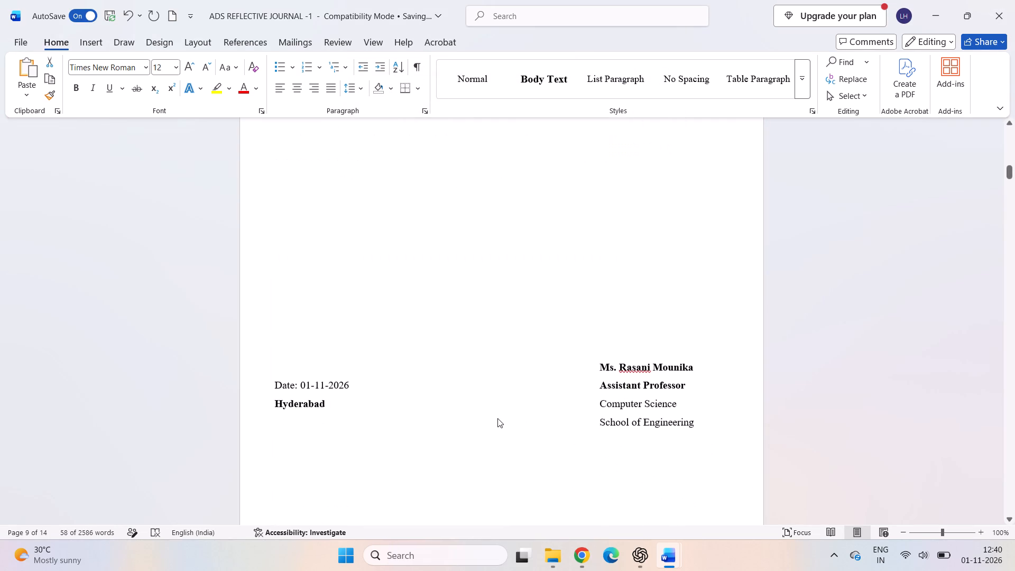
pyautogui.scroll(-1, 497, 418)
pyautogui.click(270, 346)
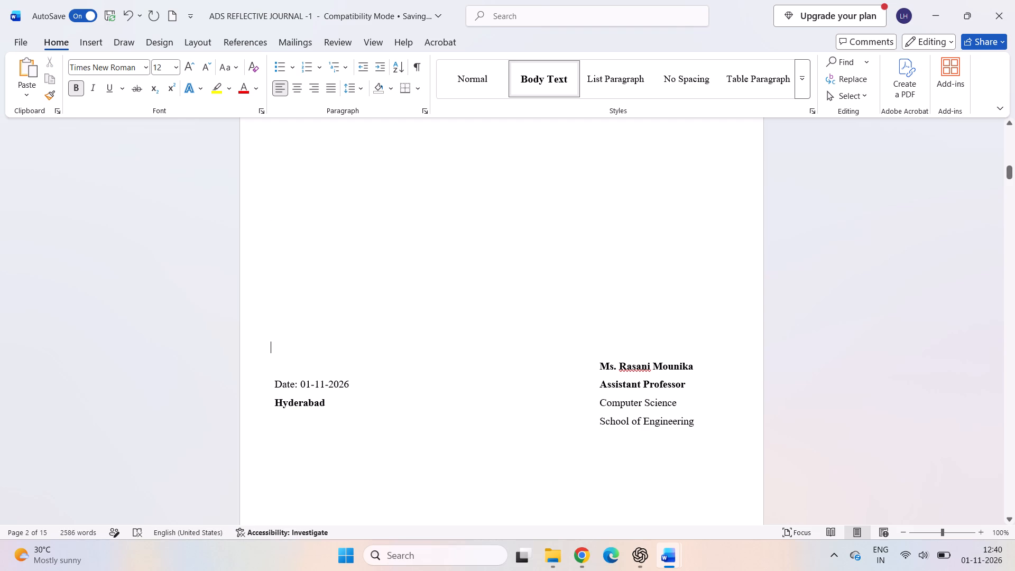
pyautogui.press('BackSpace')
pyautogui.press('BackSpace')
pyautogui.press('BackSpace')
pyautogui.press('BackSpace')
pyautogui.press('BackSpace')
pyautogui.press('BackSpace')
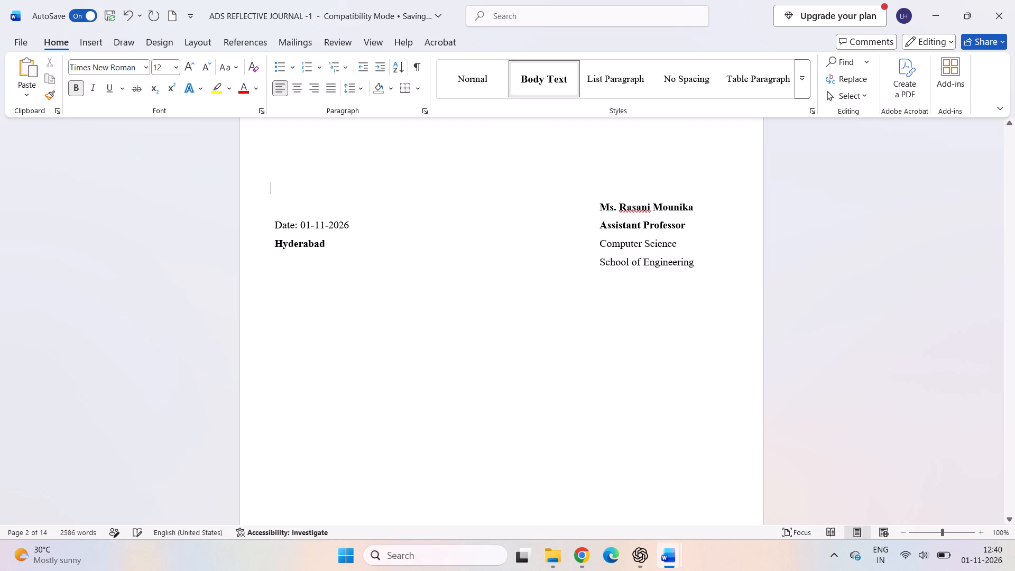
pyautogui.scroll(3, 371, 417)
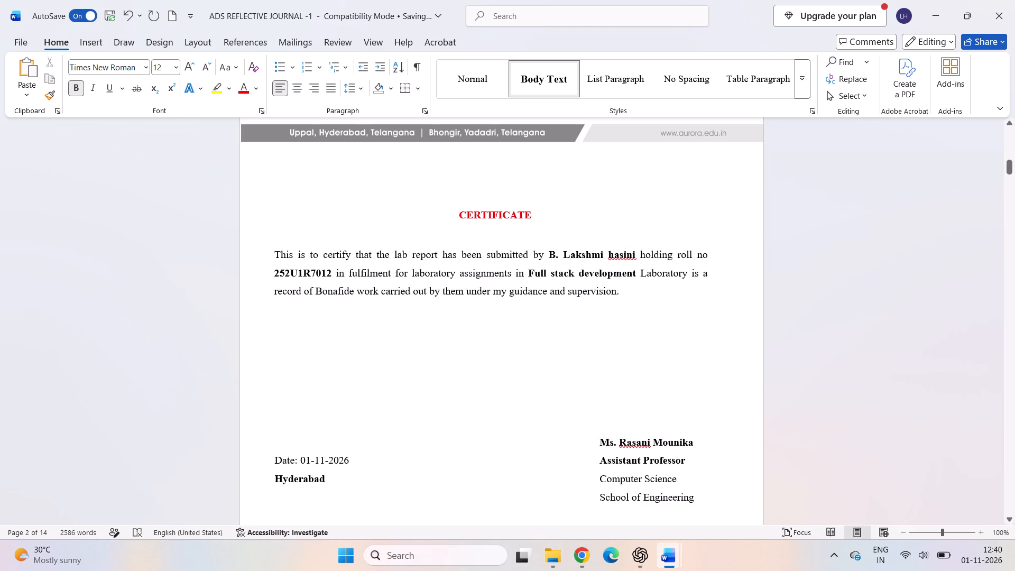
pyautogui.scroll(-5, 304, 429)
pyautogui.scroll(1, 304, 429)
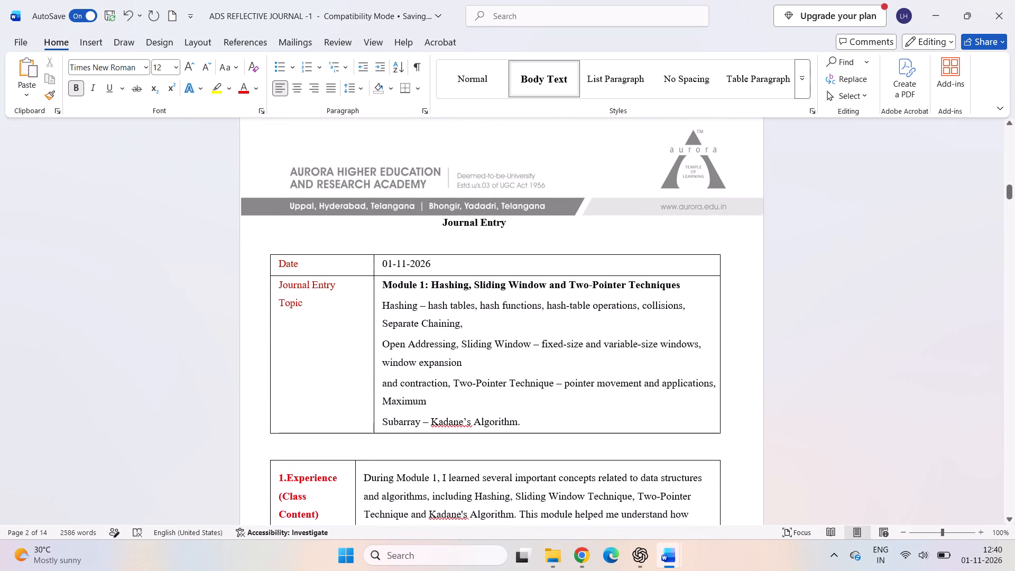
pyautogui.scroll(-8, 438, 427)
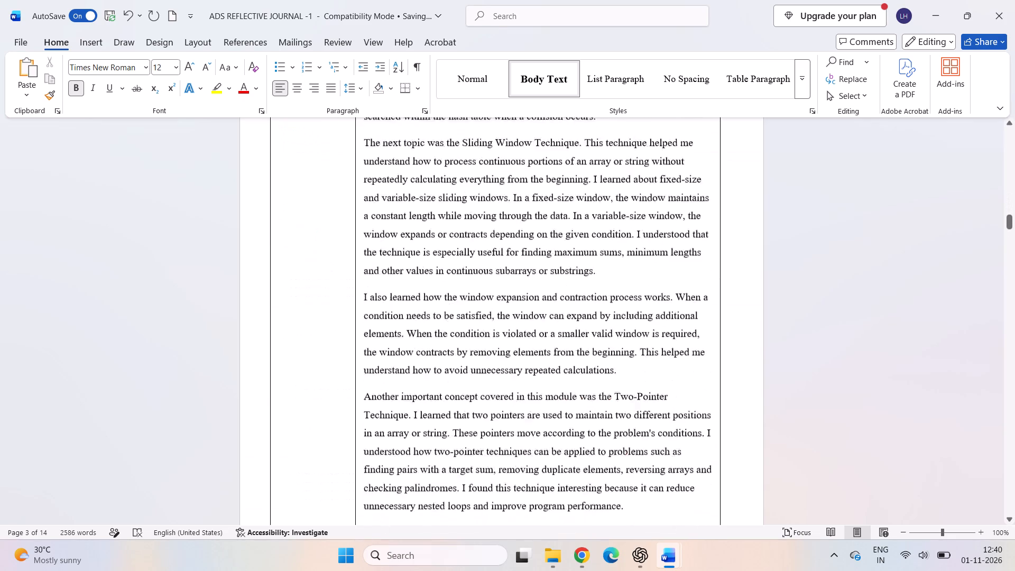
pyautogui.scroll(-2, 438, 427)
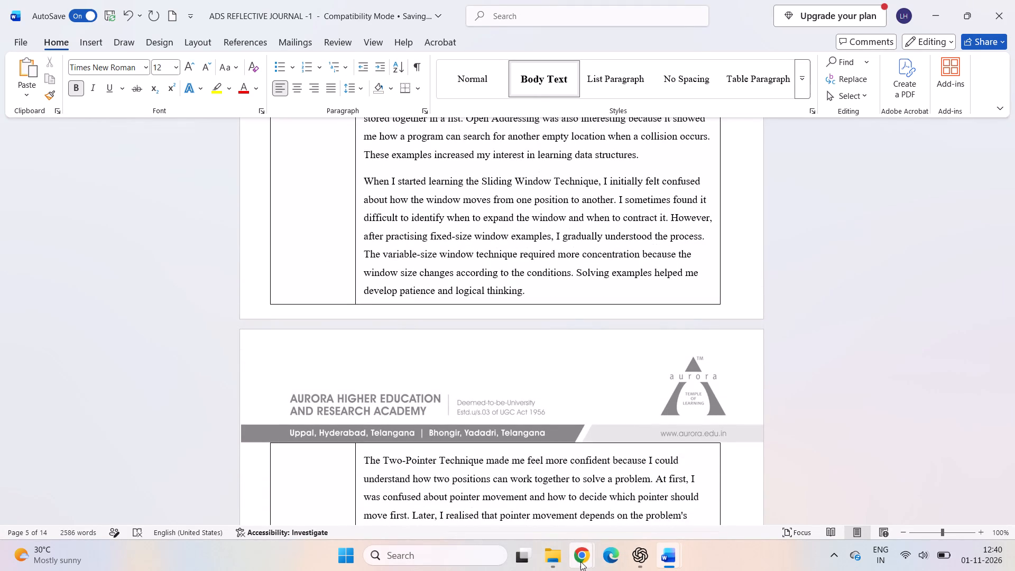
# Switch to Chrome, return to the Coding Practice list and open the Relative Order Sort problem.
pyautogui.click(523, 491)
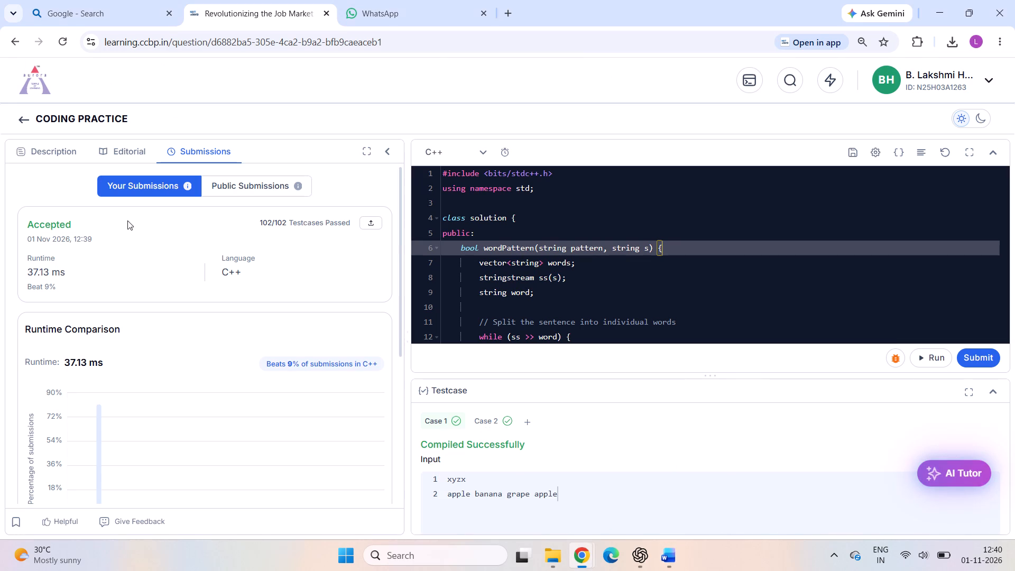
pyautogui.click(25, 117)
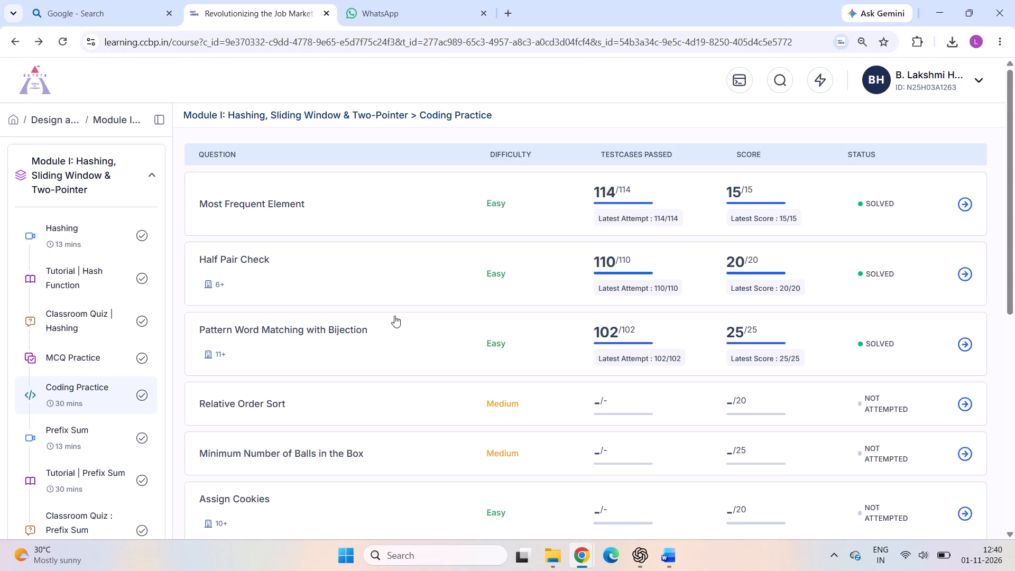
pyautogui.scroll(-2, 394, 316)
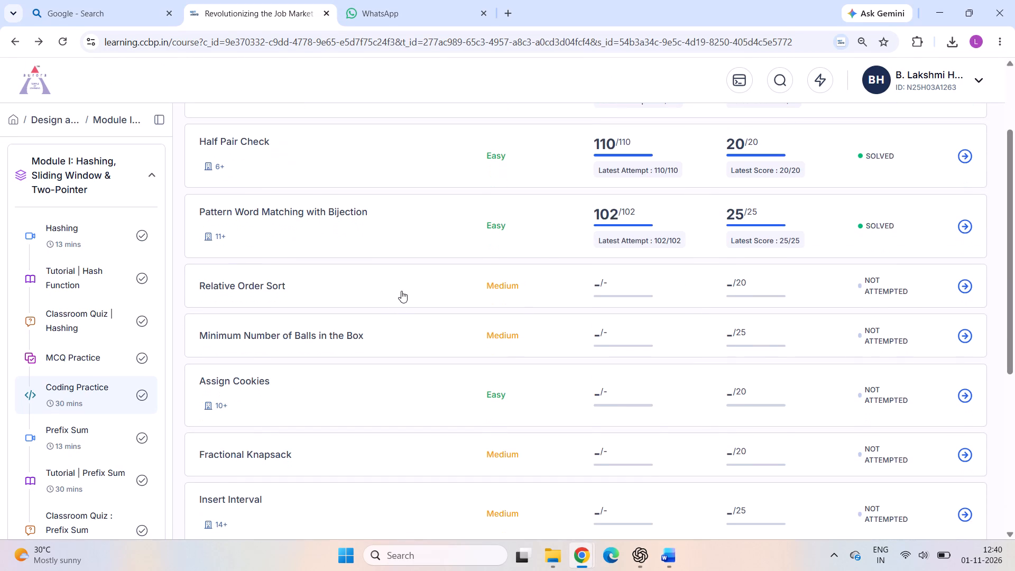
pyautogui.click(401, 291)
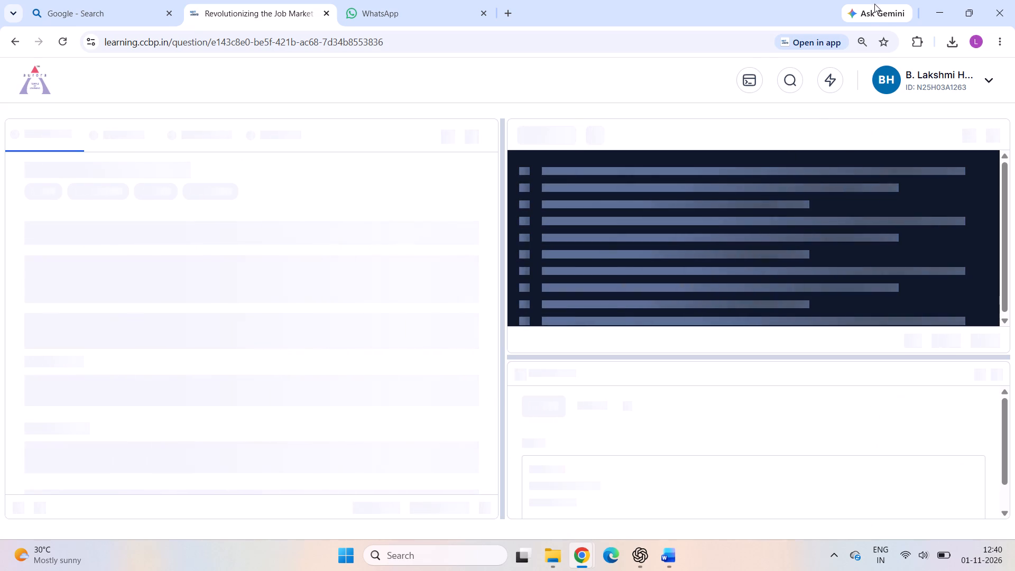
# Ask Gemini "give me code" for the open Relative Order Sort problem.
pyautogui.click(874, 3)
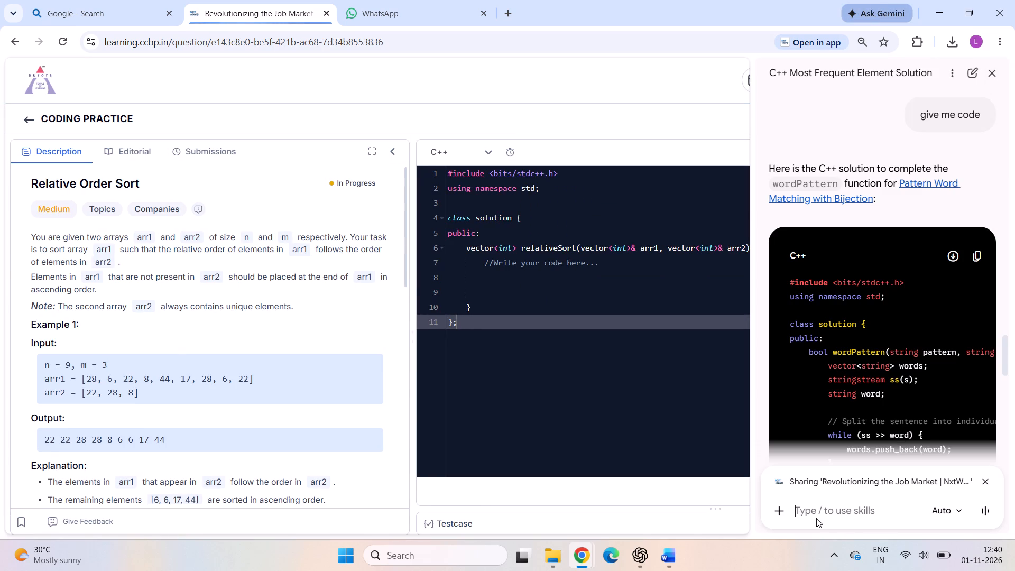
pyautogui.click(816, 518)
pyautogui.write('give me code')
pyautogui.press('Return')
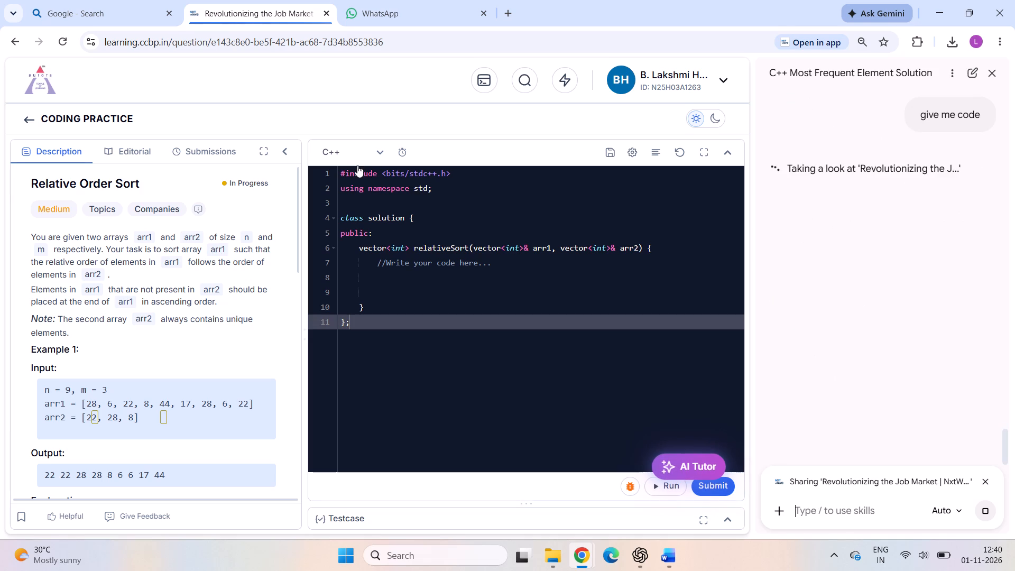
# Replace the Relative Order Sort starter code with Gemini's C++ solution and run it.
pyautogui.moveTo(339, 169); pyautogui.dragTo(392, 344)
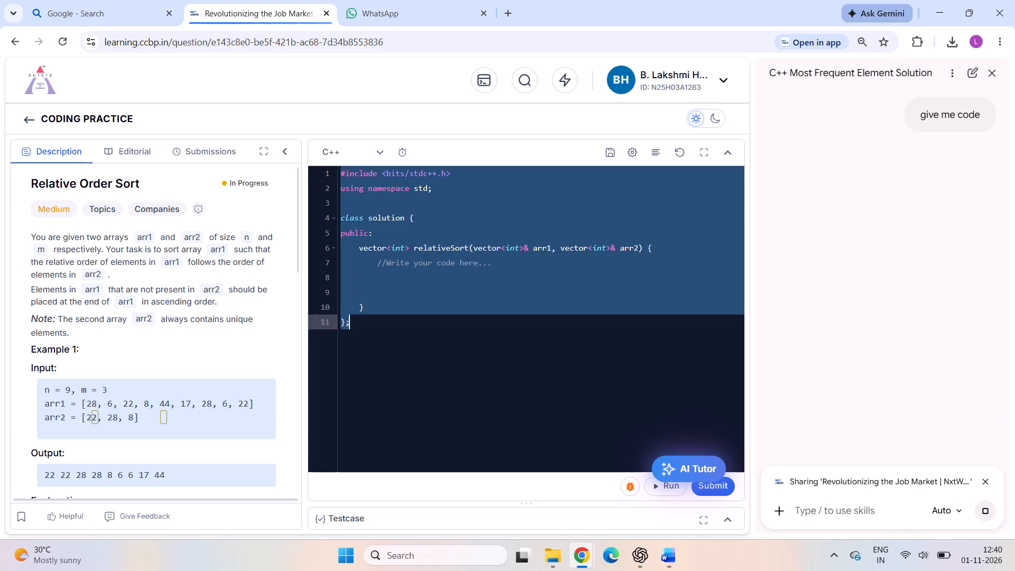
pyautogui.press('BackSpace')
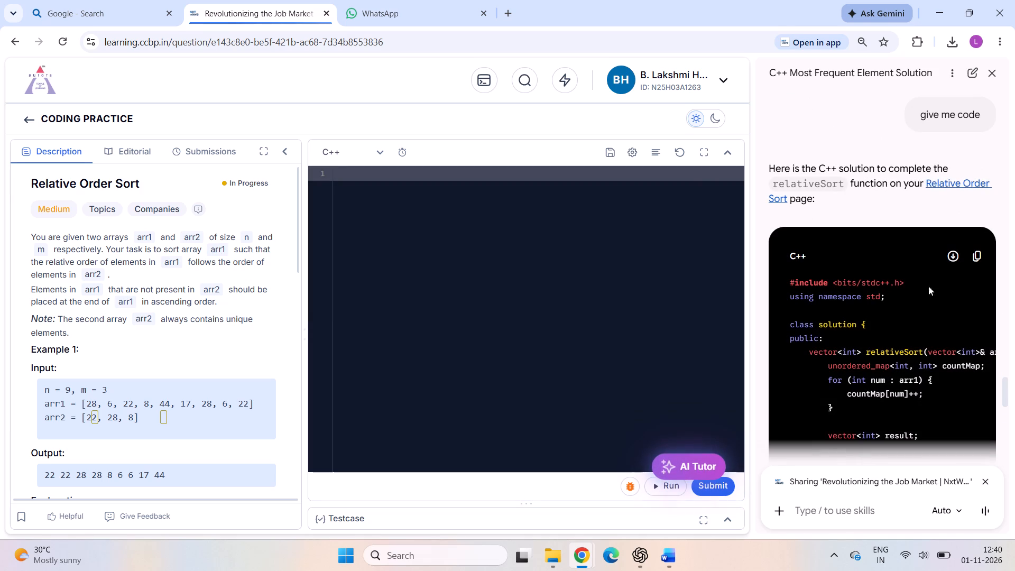
pyautogui.click(979, 256)
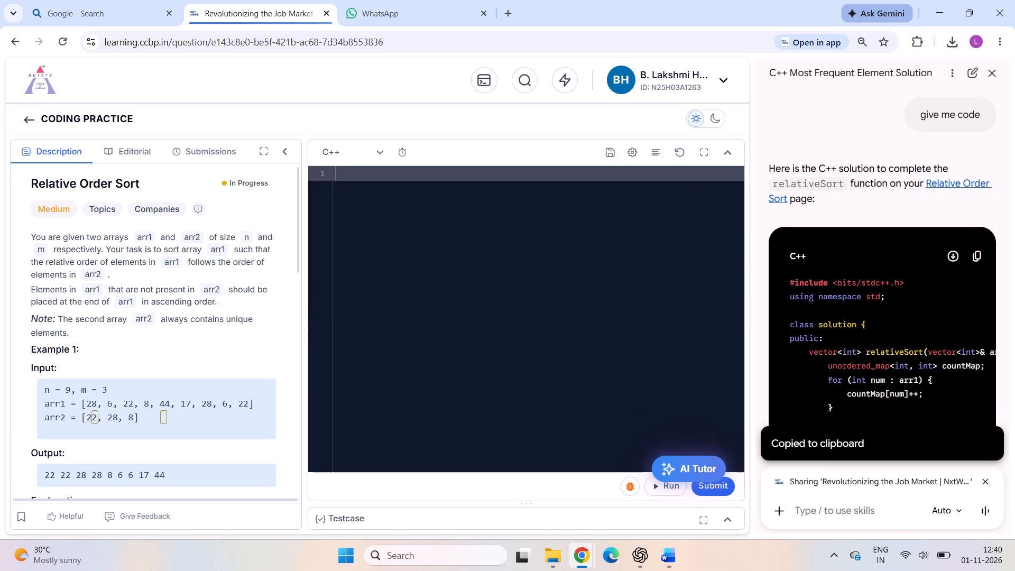
pyautogui.click(351, 179)
pyautogui.hotkey('ctrl', 'v')
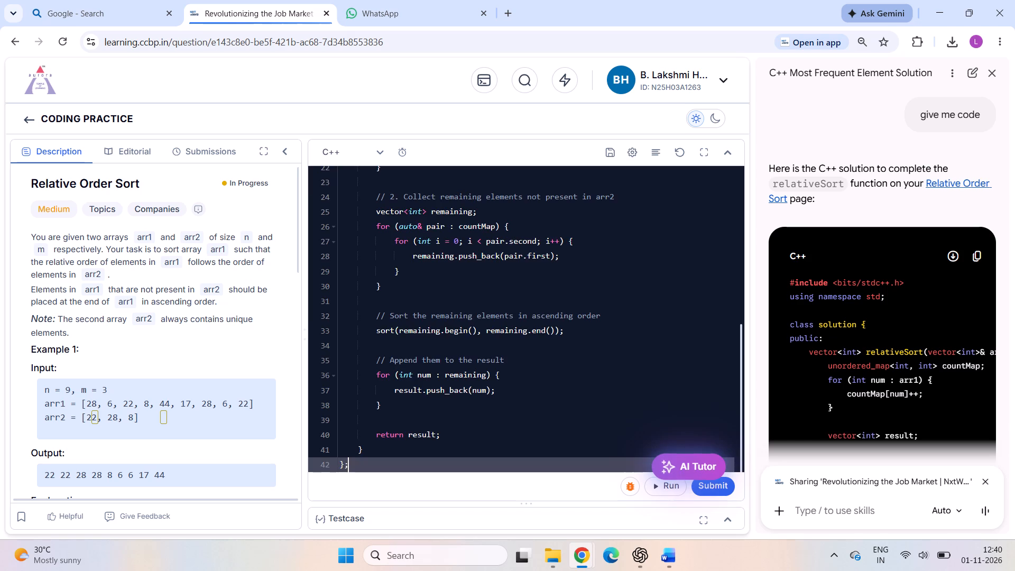
pyautogui.click(662, 493)
pyautogui.scroll(8, 457, 317)
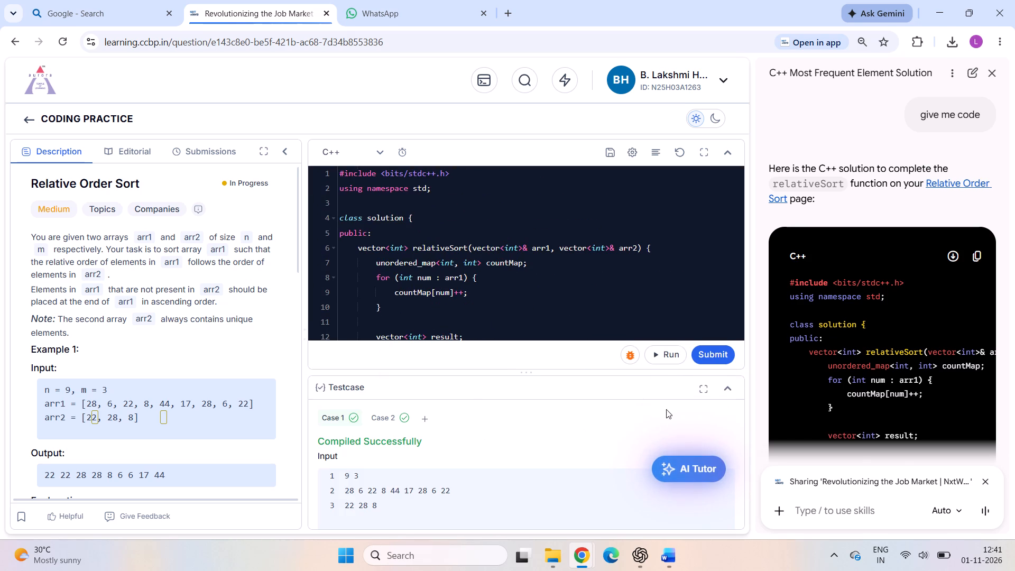
pyautogui.scroll(4, 491, 242)
# Close the Gemini side pane and capture a screenshot of the Relative Order Sort problem page with its run result.
pyautogui.click(992, 76)
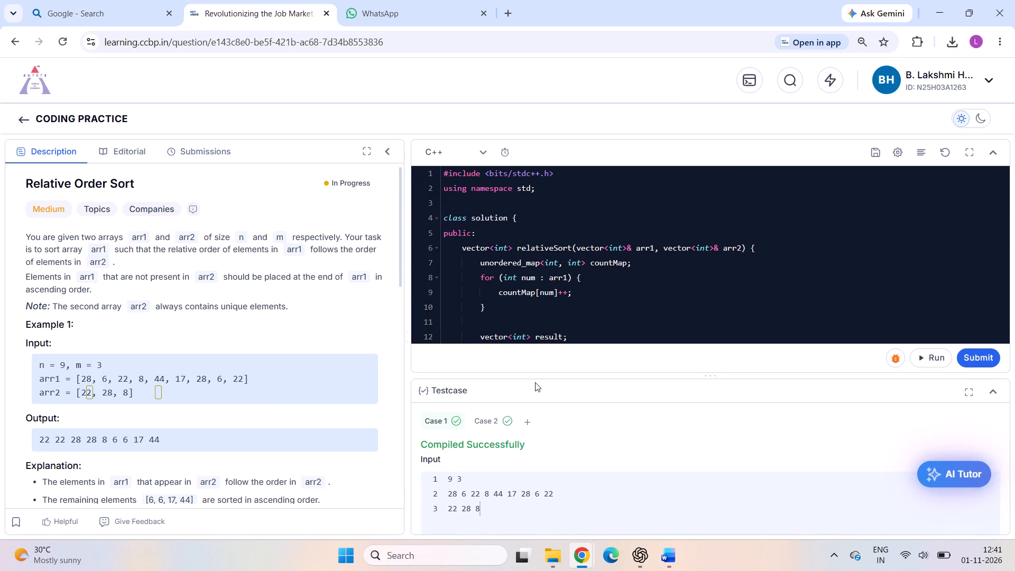
pyautogui.press('shift+super+s')
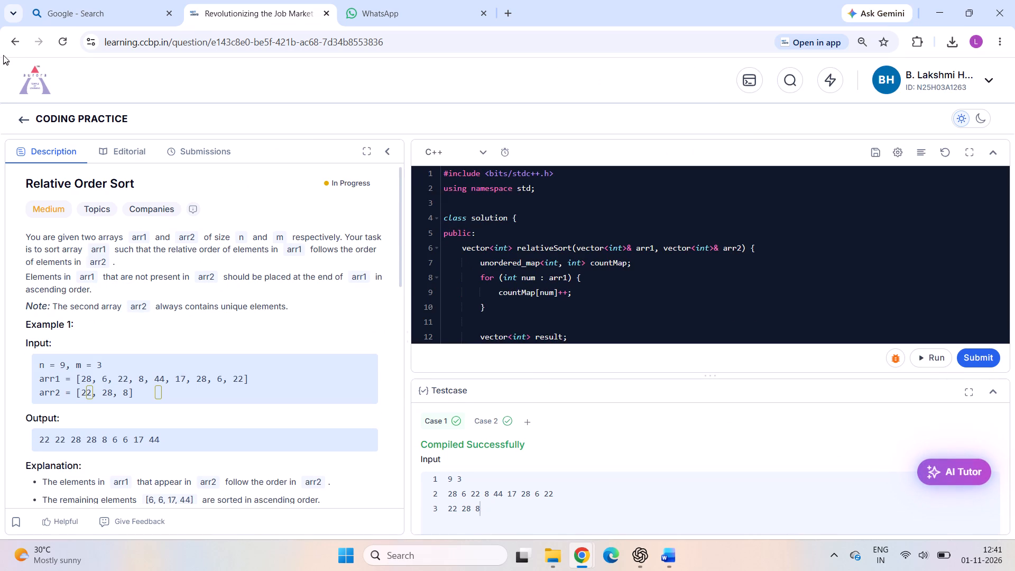
pyautogui.moveTo(2, 30); pyautogui.dragTo(1014, 291)
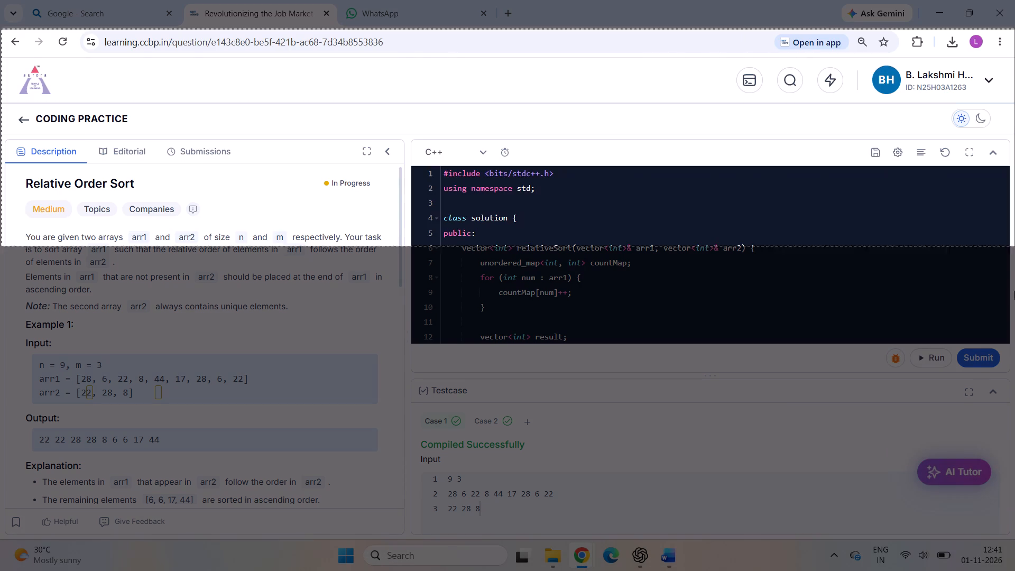
pyautogui.moveTo(1014, 291); pyautogui.dragTo(1014, 533)
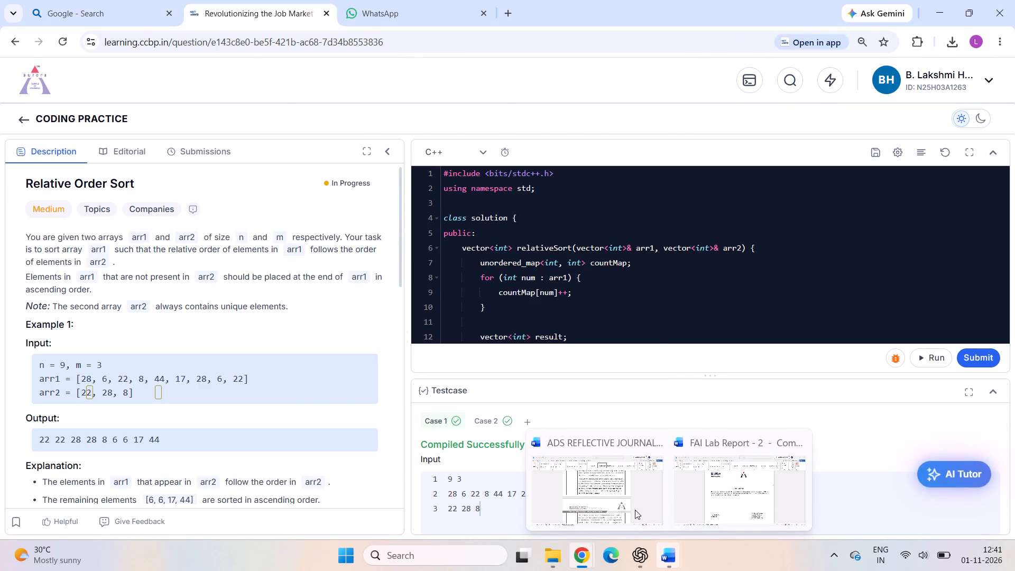
# Switch to the ADS reflective journal in Word and paste the run screenshot on a new line below the "Improving Problem-Solving Skills" text.
pyautogui.click(635, 510)
pyautogui.hscroll(1, 583, 392)
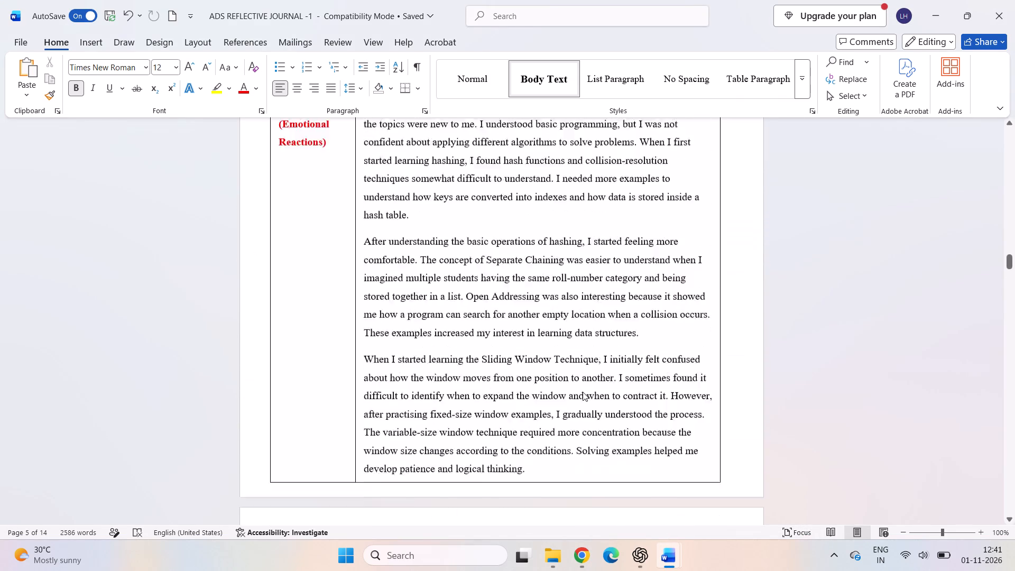
pyautogui.scroll(3, 583, 392)
pyautogui.scroll(-9, 583, 392)
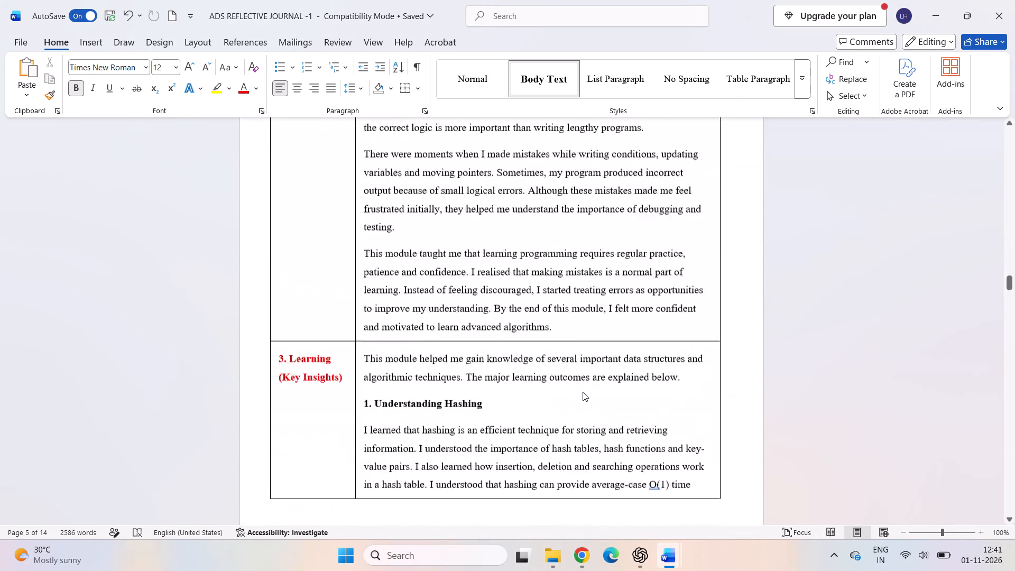
pyautogui.scroll(-6, 583, 392)
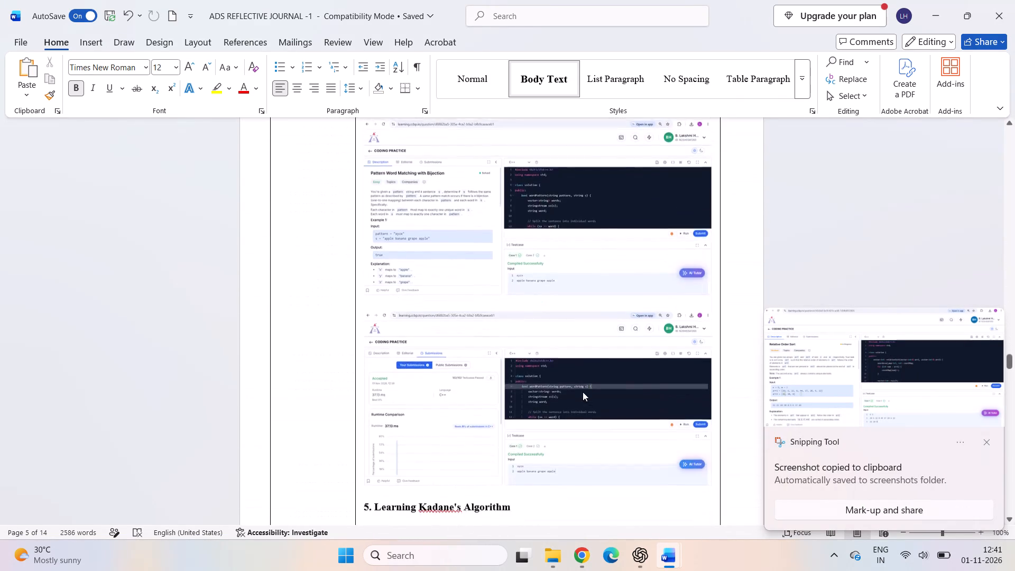
pyautogui.scroll(-5, 583, 392)
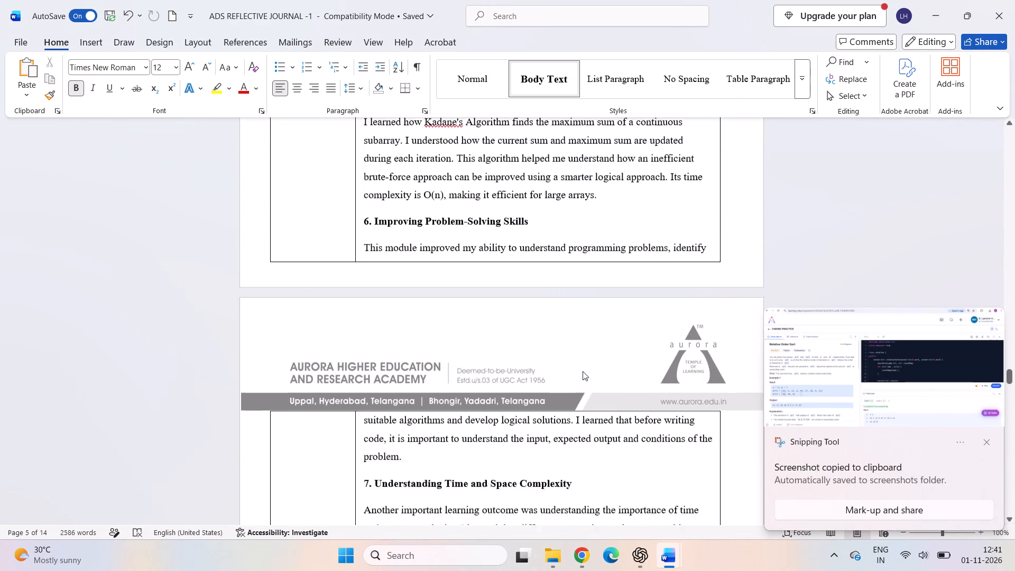
pyautogui.scroll(-1, 583, 371)
pyautogui.click(426, 422)
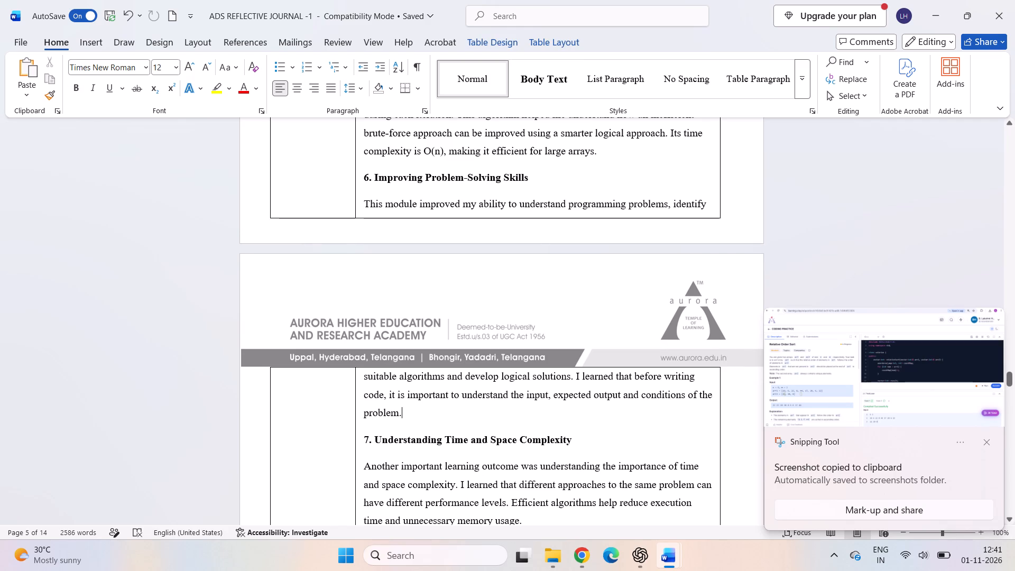
pyautogui.press('Return')
pyautogui.hotkey('ctrl', 'v')
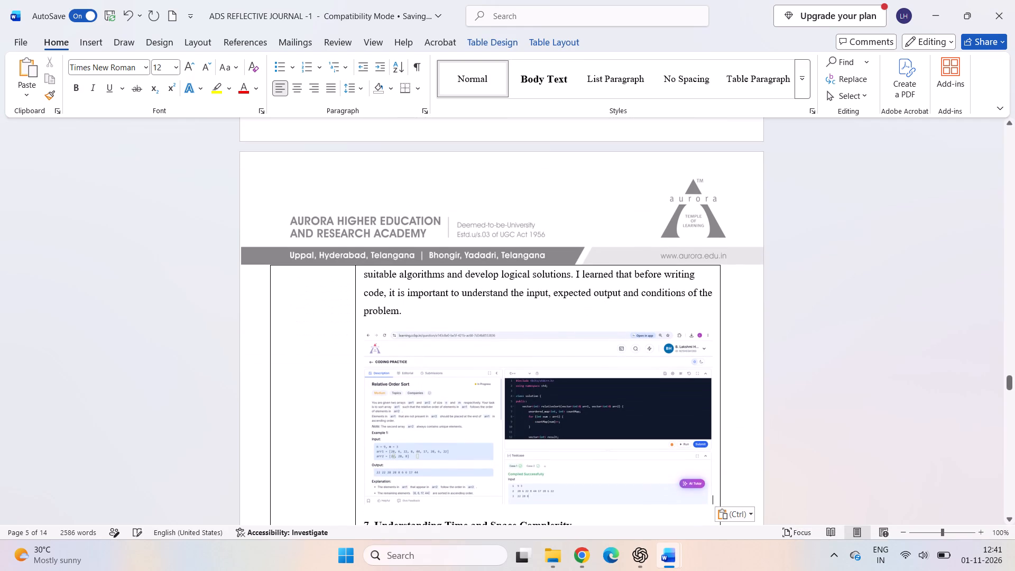
# Switch to Chrome, submit the Relative Order Sort solution and capture a screenshot of its submission result page.
pyautogui.click(529, 494)
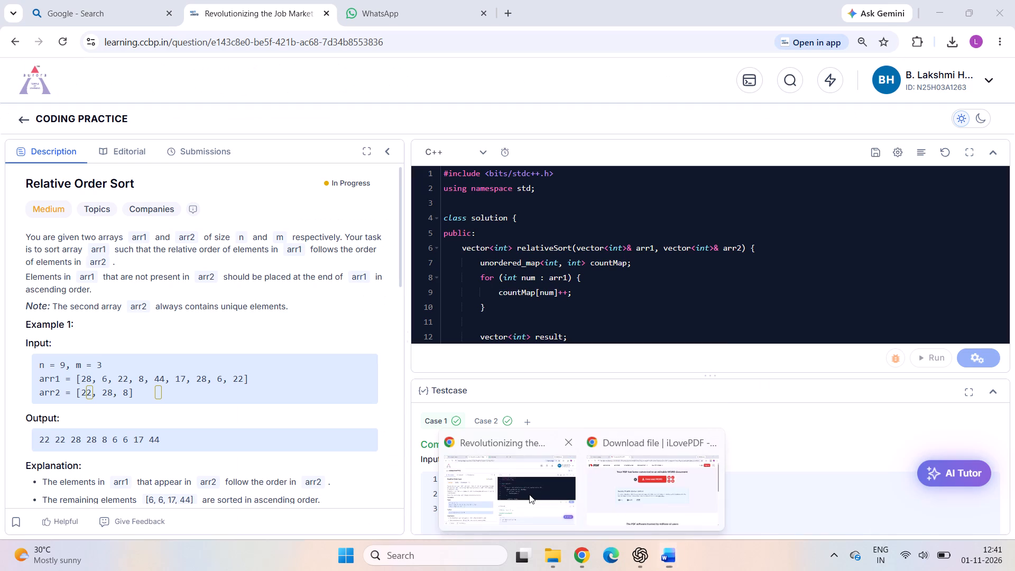
pyautogui.click(980, 347)
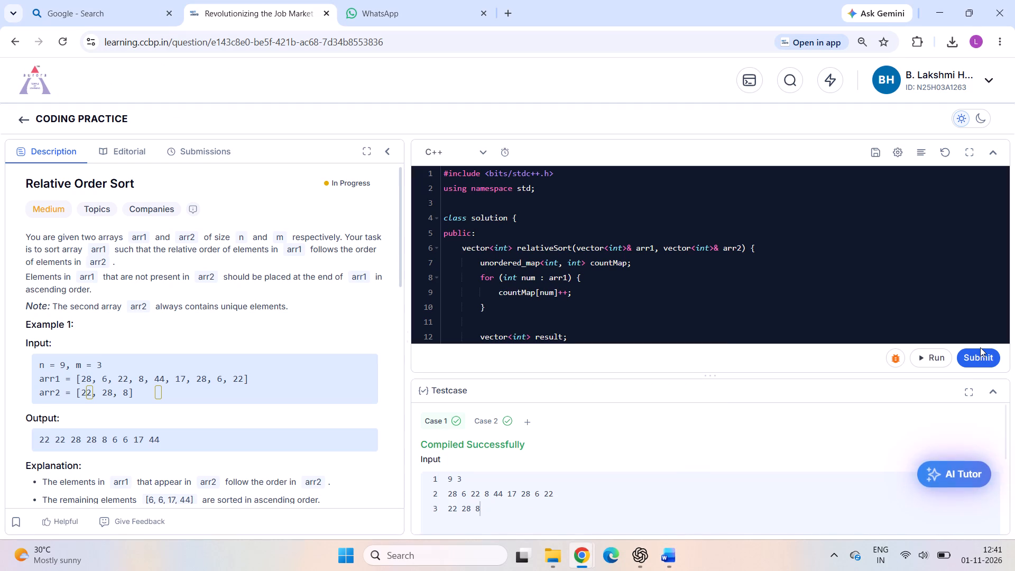
pyautogui.click(980, 355)
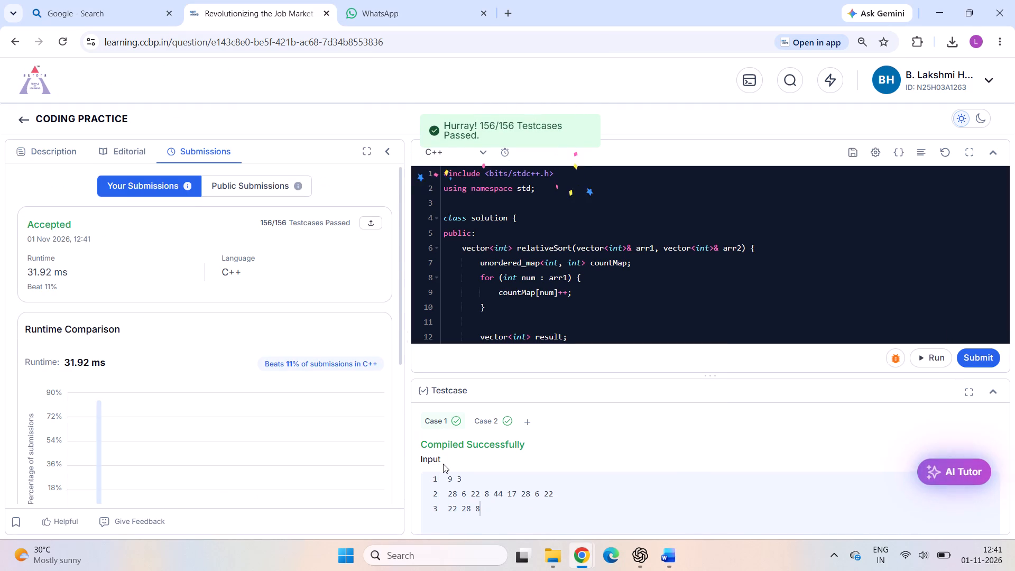
pyautogui.scroll(4, 168, 418)
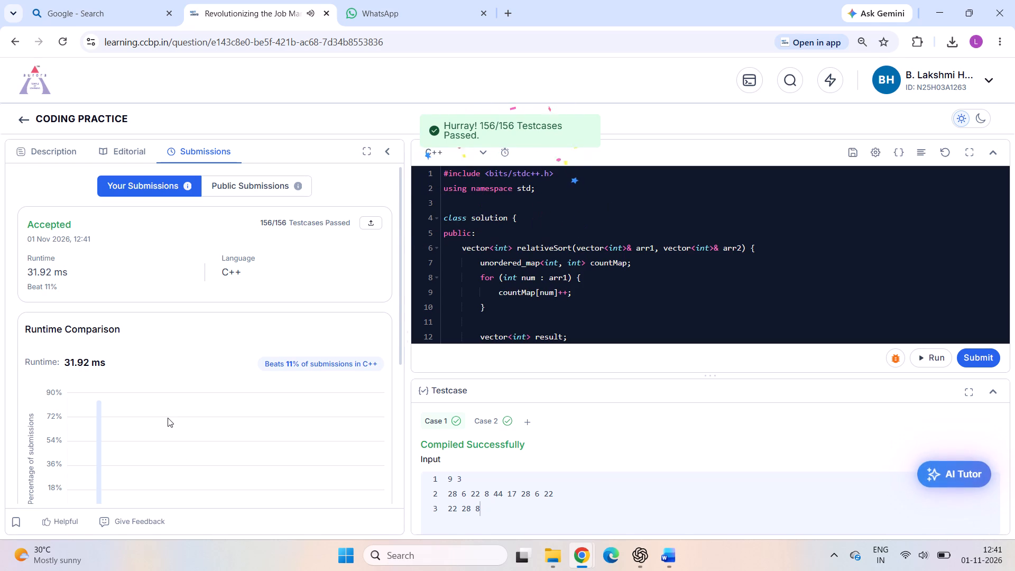
pyautogui.press('shift+super+s')
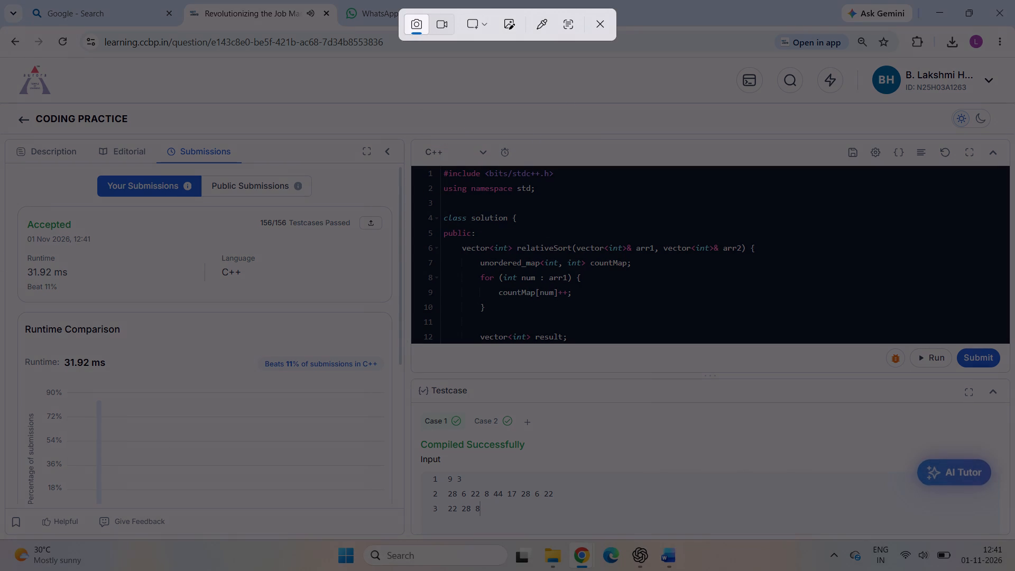
pyautogui.moveTo(10, 29); pyautogui.dragTo(1014, 522)
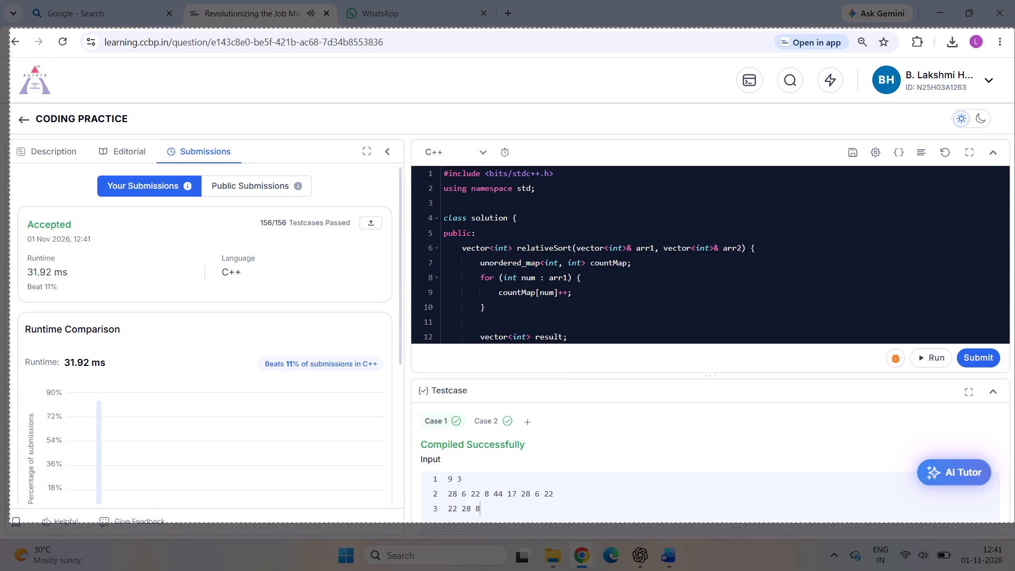
pyautogui.moveTo(1014, 522); pyautogui.dragTo(1014, 542)
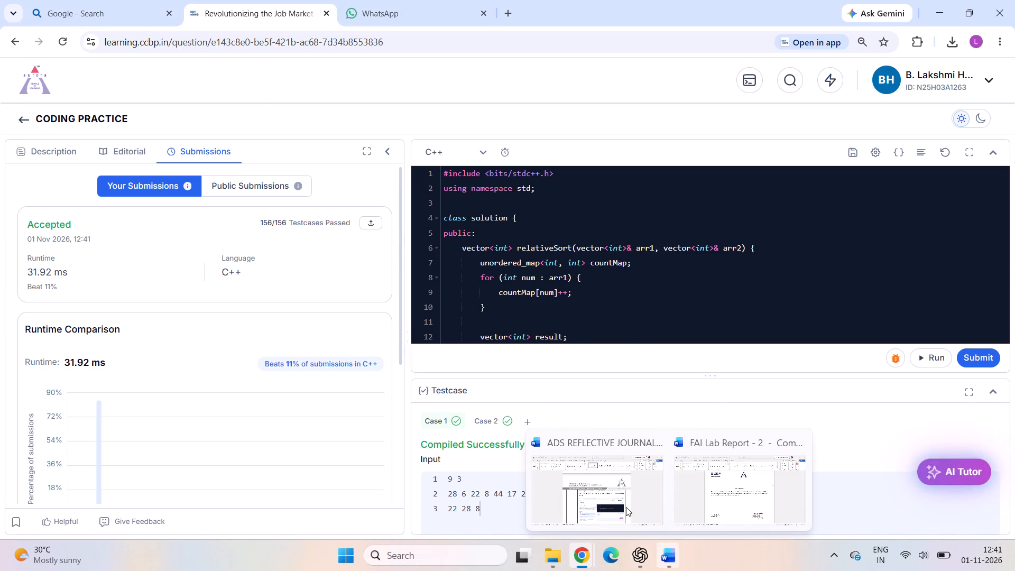
# Switch to the Word journal and paste the submission screenshot on a new line below the Relative Order Sort run screenshot.
pyautogui.click(626, 507)
pyautogui.scroll(-2, 567, 444)
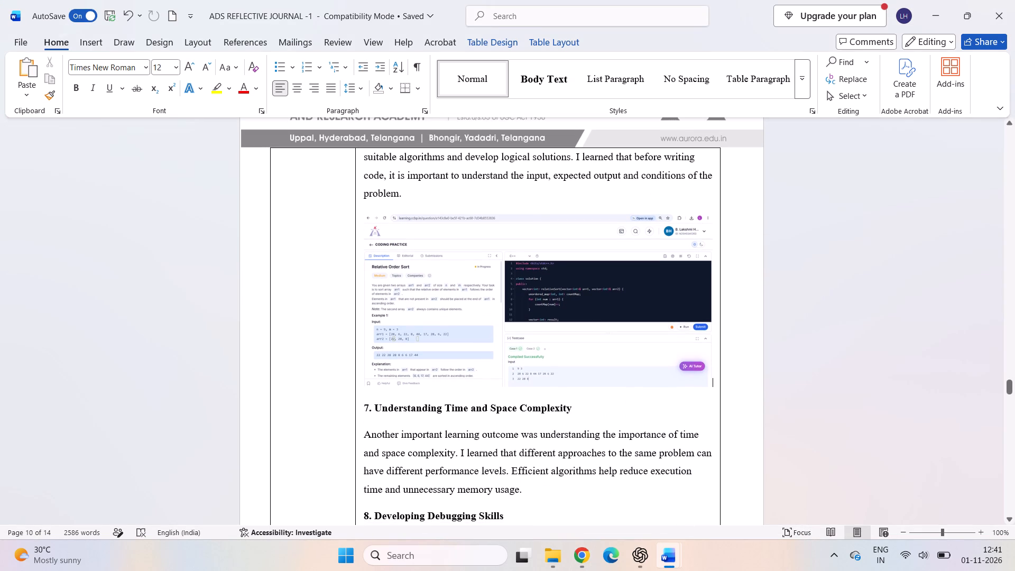
pyautogui.press('Return')
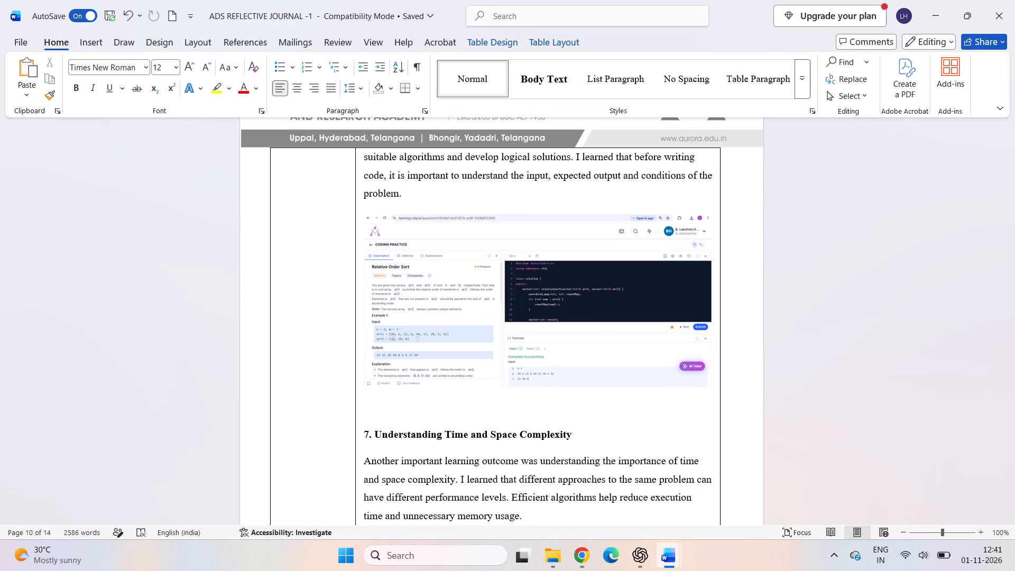
pyautogui.hotkey('ctrl', 'v')
# On the certificate page, replace the name above "Assistant Professor" with the new signatory's first name followed by "sir".
pyautogui.scroll(10, 655, 349)
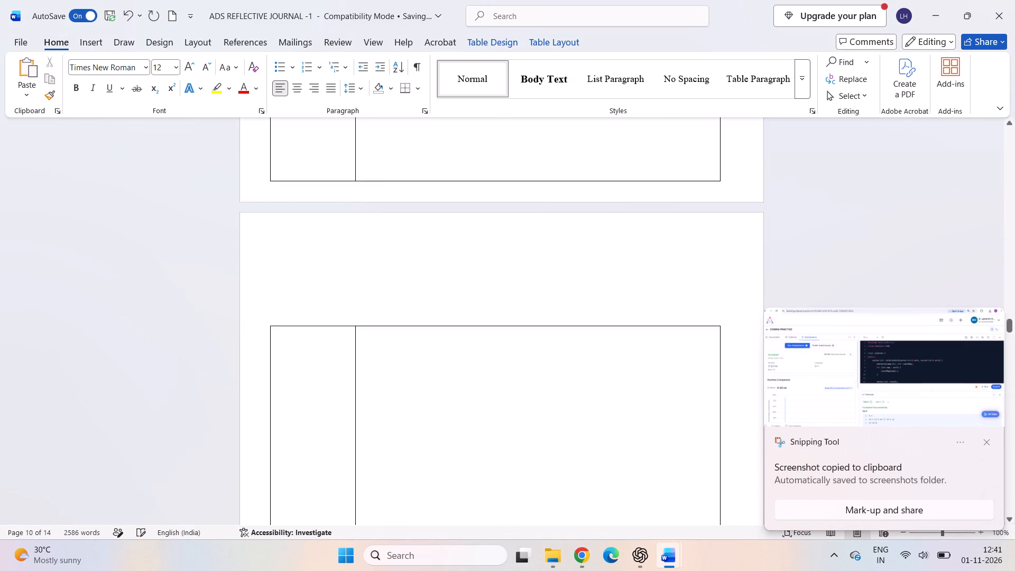
pyautogui.scroll(9, 655, 349)
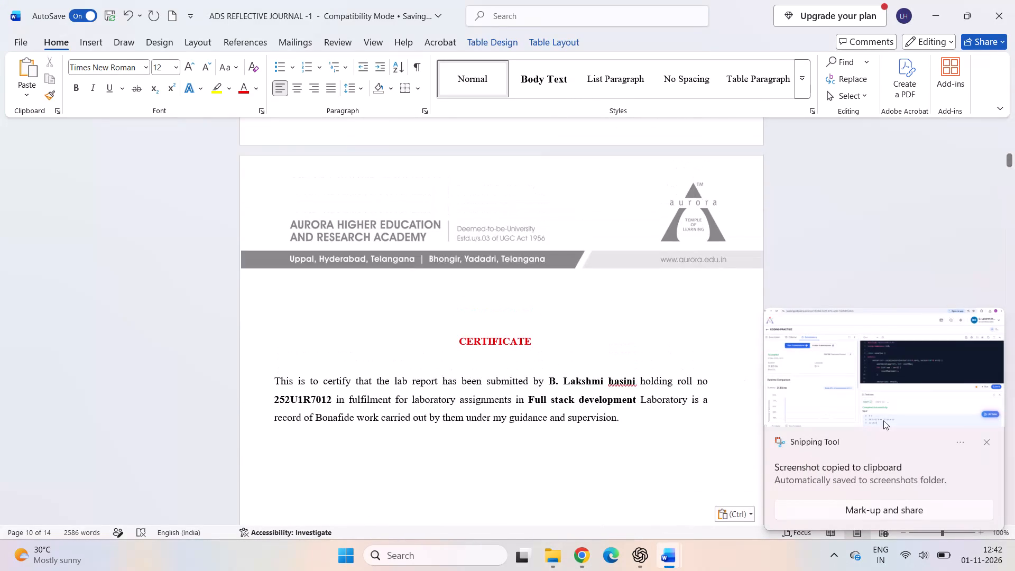
pyautogui.click(985, 443)
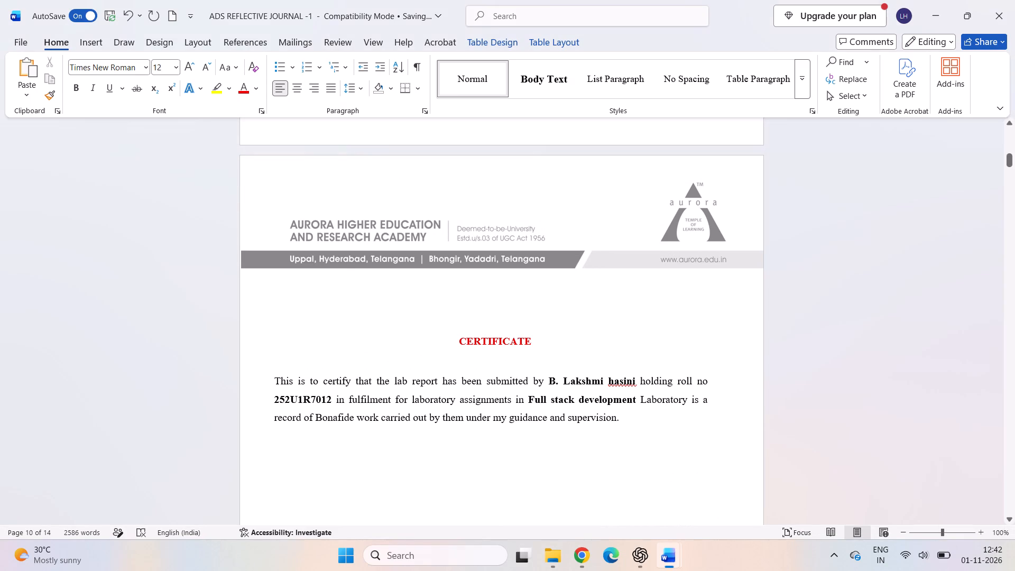
pyautogui.scroll(-4, 671, 475)
pyautogui.scroll(1, 671, 475)
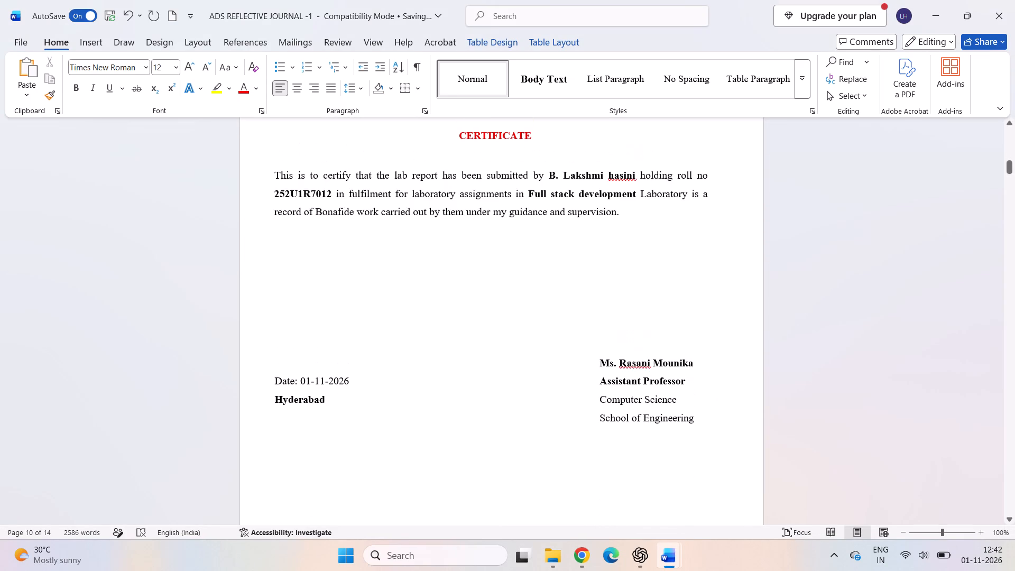
pyautogui.scroll(1, 671, 475)
pyautogui.click(695, 362)
pyautogui.press('BackSpace')
pyautogui.press('BackSpace')
pyautogui.press('BackSpace')
pyautogui.press('BackSpace')
pyautogui.press('BackSpace')
pyautogui.press('BackSpace')
pyautogui.press('BackSpace')
pyautogui.press('BackSpace')
pyautogui.press('BackSpace')
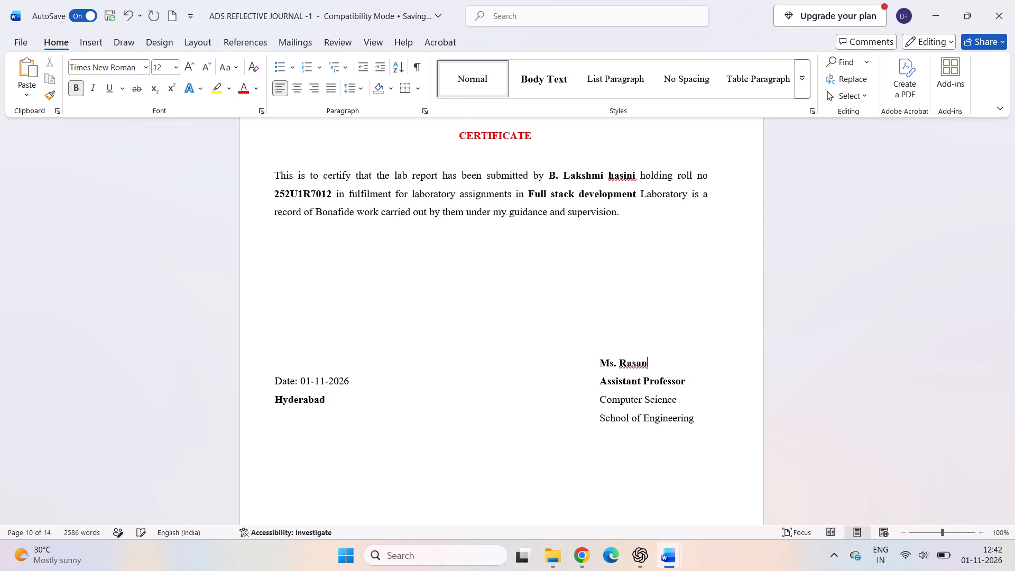
pyautogui.press('BackSpace')
pyautogui.press('BackSpace')
pyautogui.press('BackSpace')
pyautogui.press('BackSpace')
pyautogui.press('BackSpace')
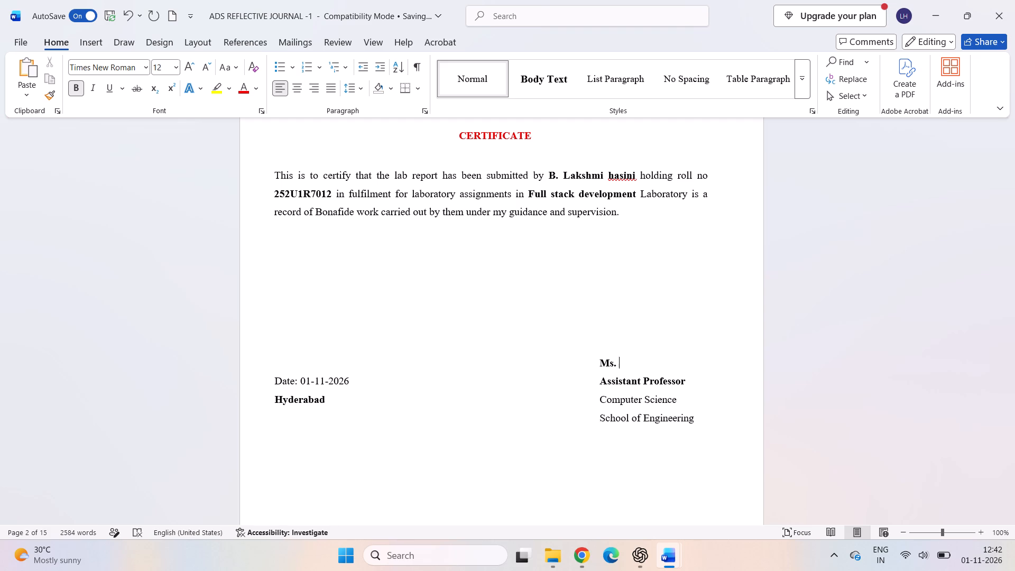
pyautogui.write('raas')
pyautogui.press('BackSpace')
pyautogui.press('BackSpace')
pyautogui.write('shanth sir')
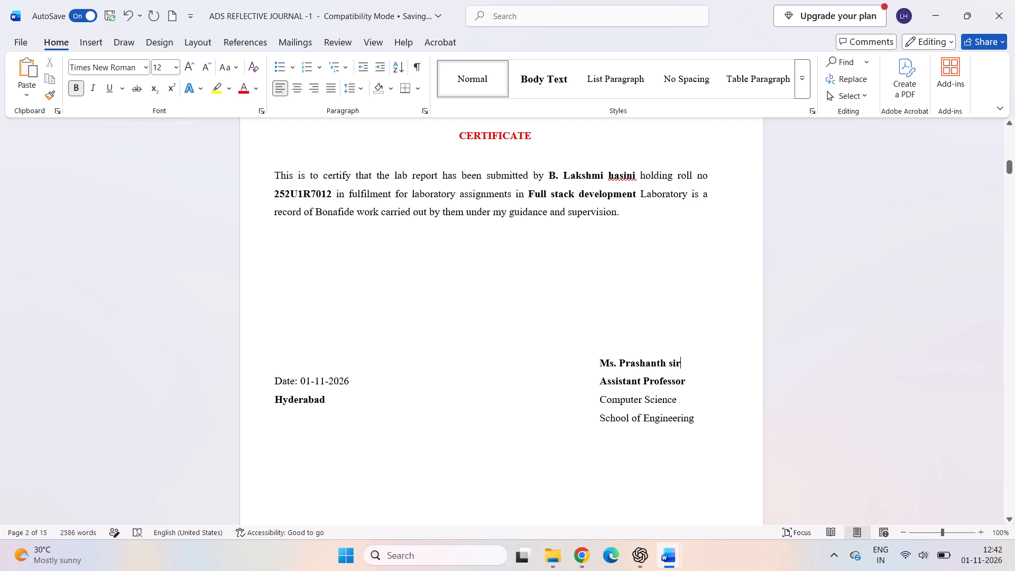
# Remove the "Ms." title and the leading space before the signatory's name on the certificate page.
pyautogui.click(612, 362)
pyautogui.press('BackSpace')
pyautogui.press('BackSpace')
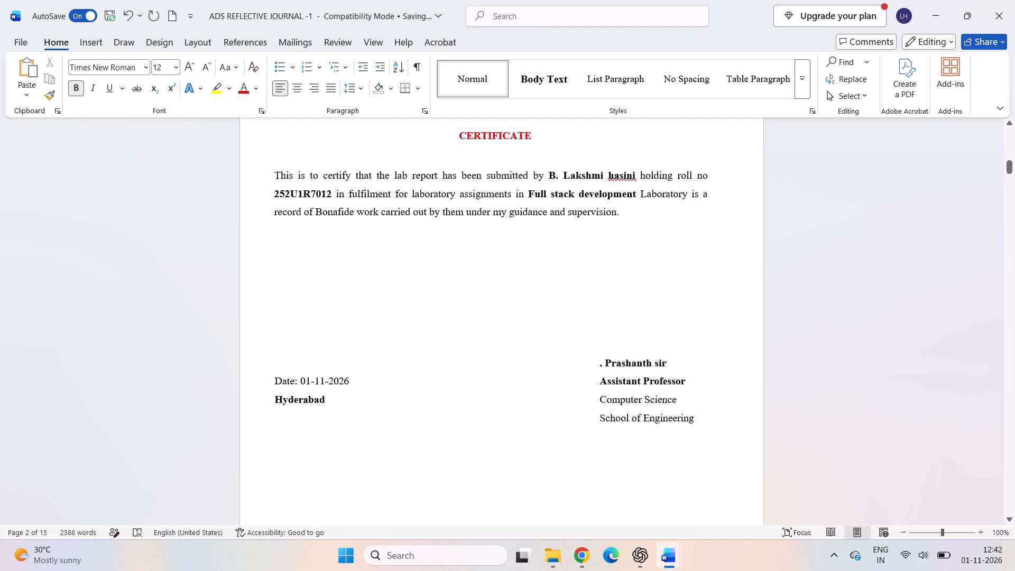
pyautogui.click(602, 364)
pyautogui.press('BackSpace')
pyautogui.press('BackSpace')
# Insert the signatory's first name followed by "sir" in bold before "them" in the certificate paragraph.
pyautogui.scroll(1, 533, 342)
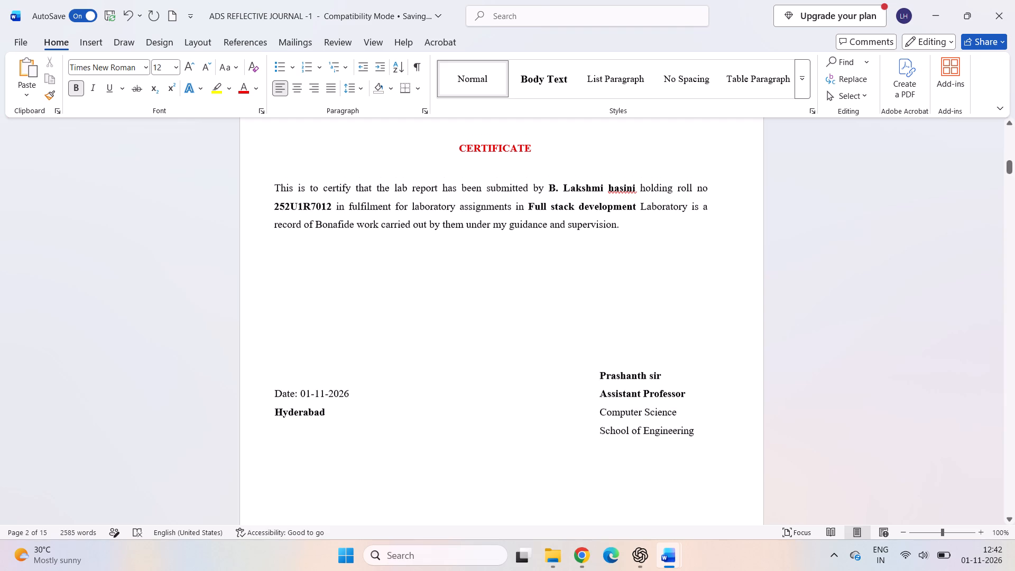
pyautogui.scroll(1, 533, 342)
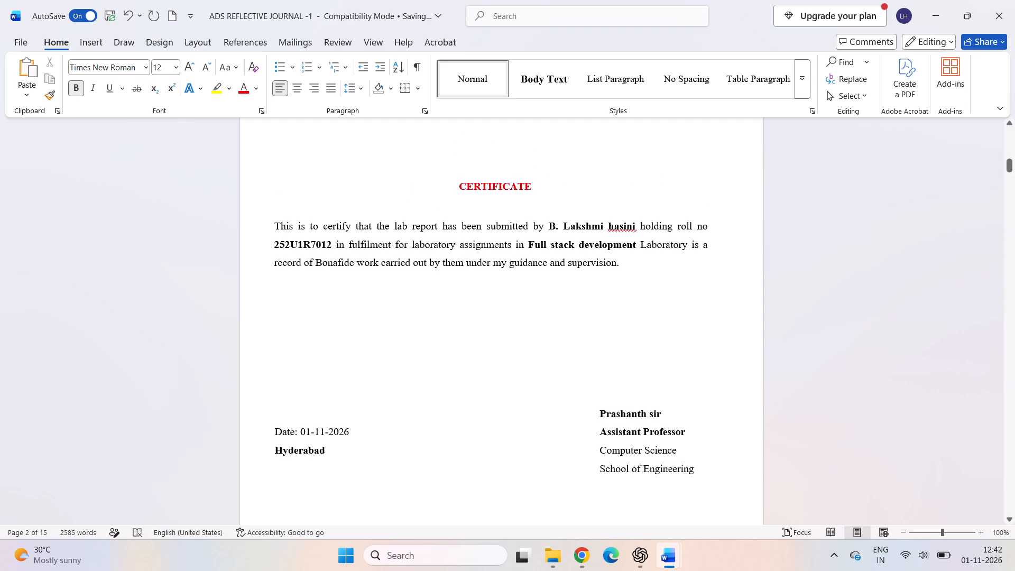
pyautogui.click(442, 256)
pyautogui.press('p')
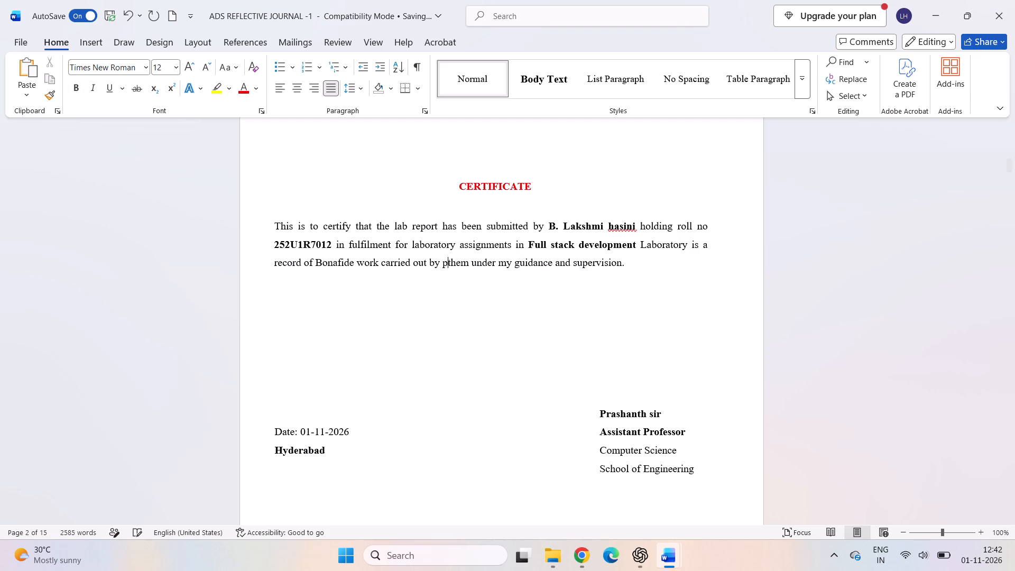
pyautogui.press('BackSpace')
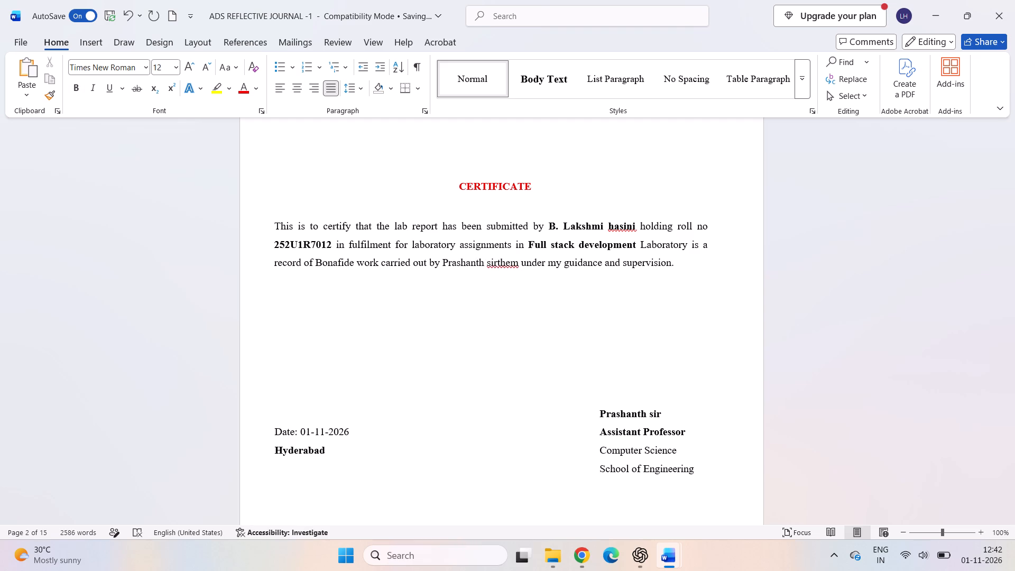
# Add a space before "them" in the certificate paragraph and make the signatory's first name with "sir" bold.
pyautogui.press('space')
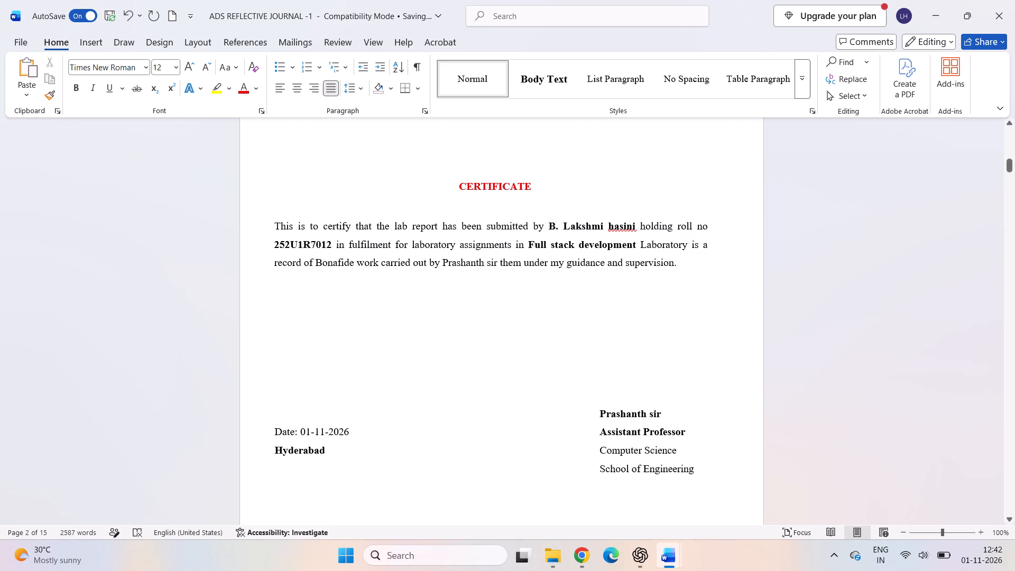
pyautogui.moveTo(495, 261); pyautogui.dragTo(447, 257)
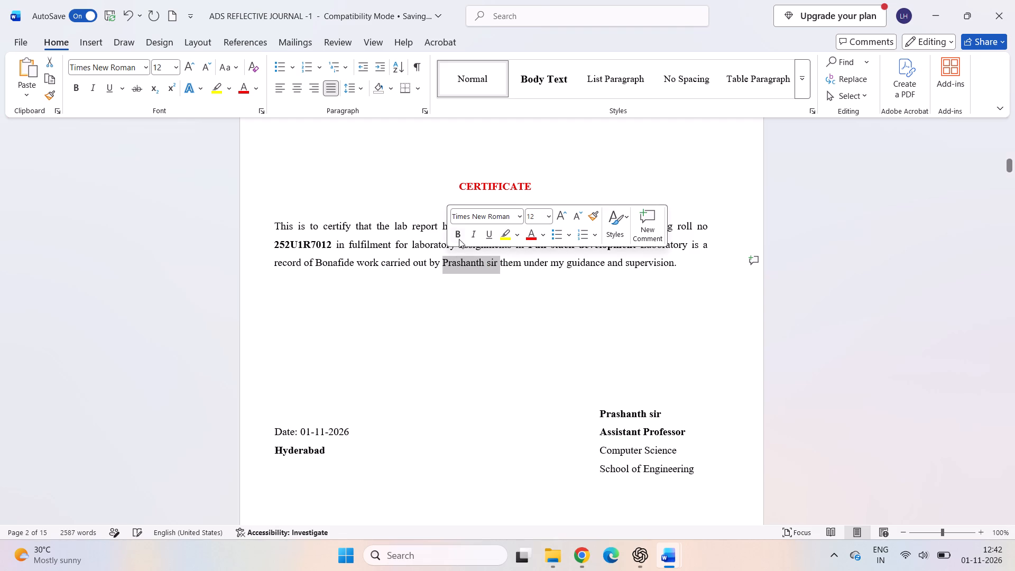
pyautogui.click(458, 237)
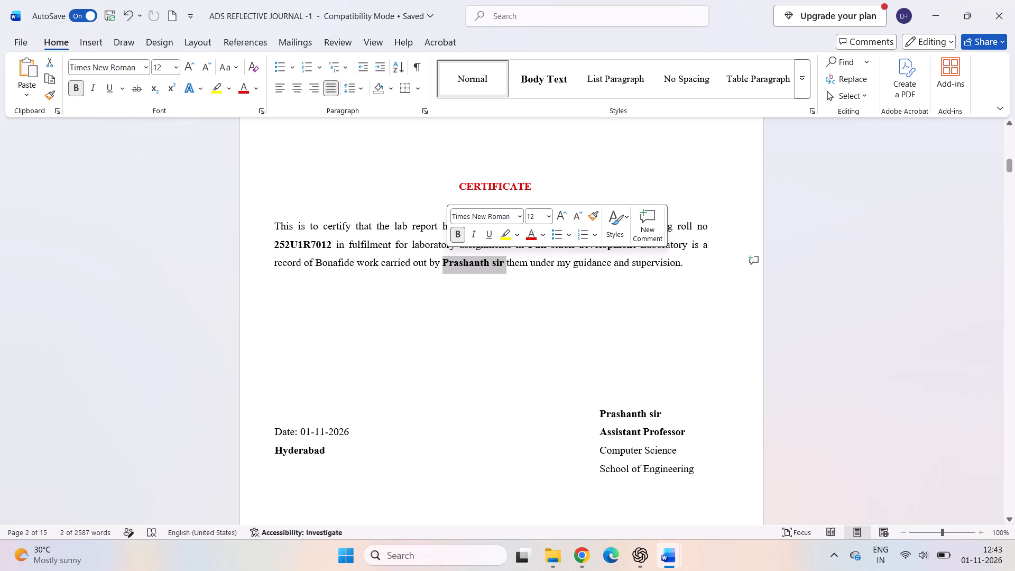
pyautogui.click(518, 371)
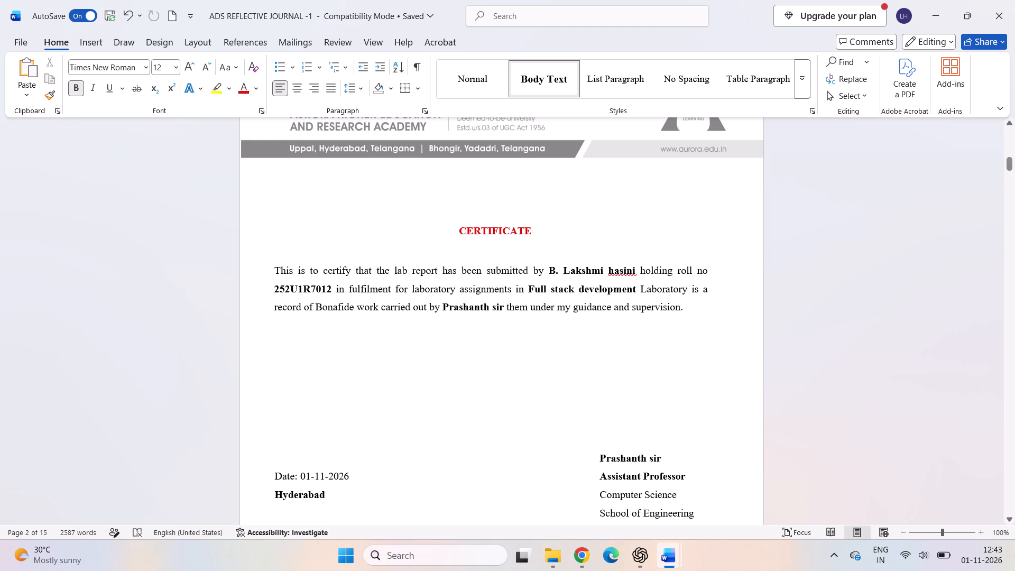
# Replace the laboratory subject "Full stack development" in the certificate paragraph with "Advanced data structure".
pyautogui.click(636, 296)
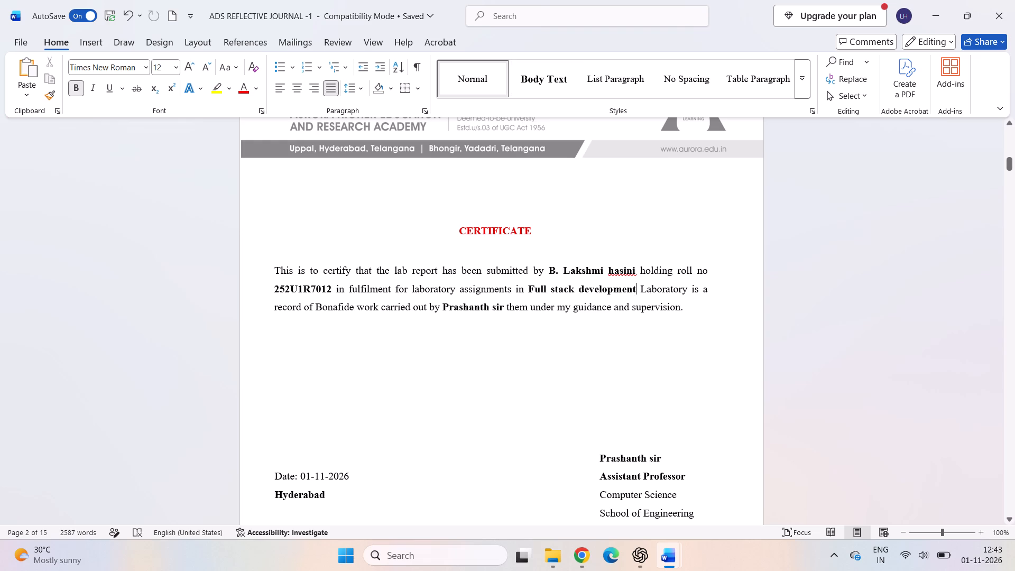
pyautogui.press('BackSpace')
pyautogui.press('BackSpace')
pyautogui.press('BackSpace')
pyautogui.press('BackSpace')
pyautogui.press('BackSpace')
pyautogui.press('BackSpace')
pyautogui.press('BackSpace')
pyautogui.press('BackSpace')
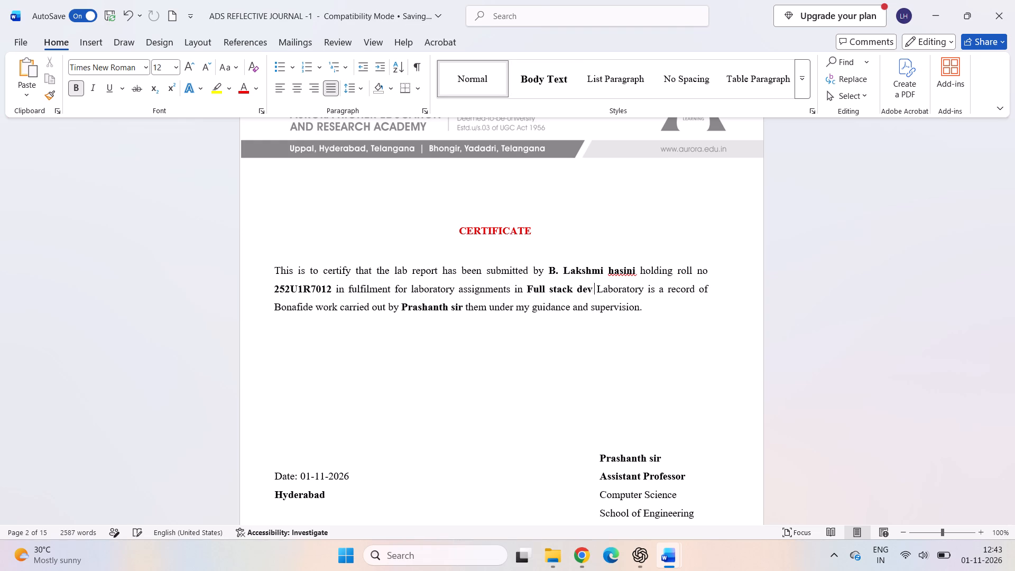
pyautogui.press('BackSpace')
pyautogui.press('BackSpace')
pyautogui.press('BackSpace')
pyautogui.press('BackSpace')
pyautogui.press('BackSpace')
pyautogui.press('BackSpace')
pyautogui.press('BackSpace')
pyautogui.press('BackSpace')
pyautogui.press('BackSpace')
pyautogui.press('BackSpace')
pyautogui.press('BackSpace')
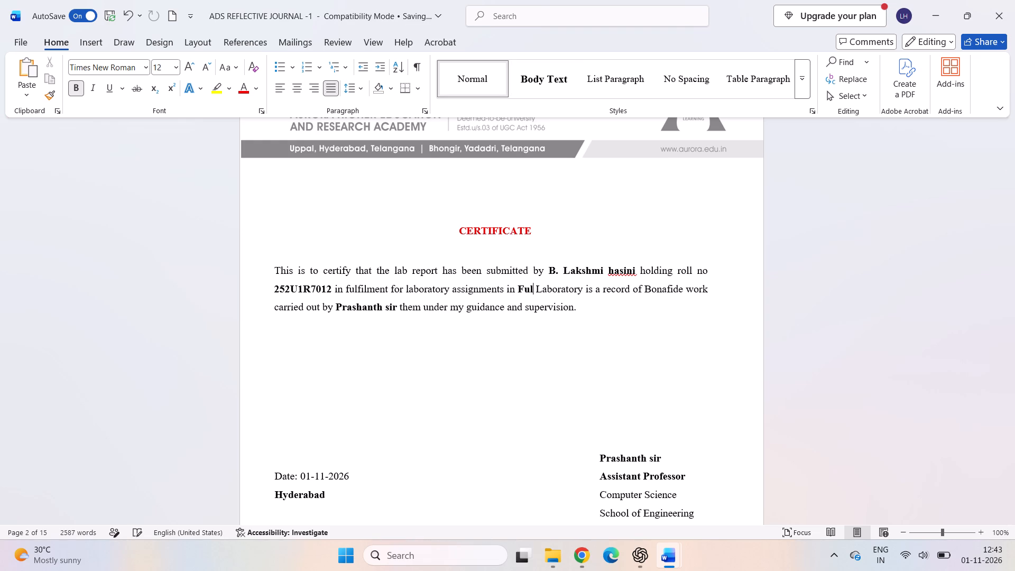
pyautogui.press('BackSpace')
pyautogui.press('BackSpace')
pyautogui.press('BackSpace')
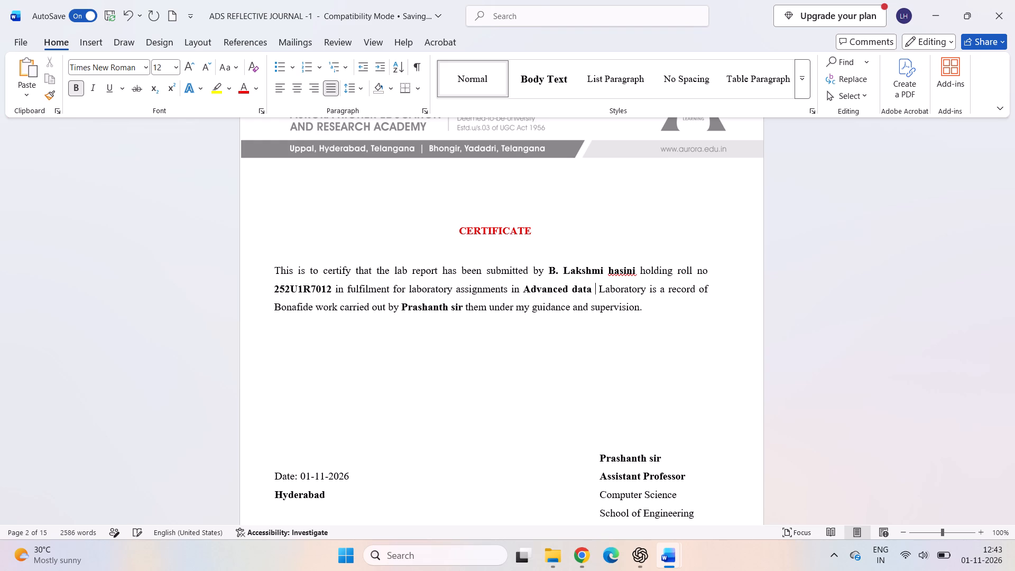
pyautogui.write('structure')
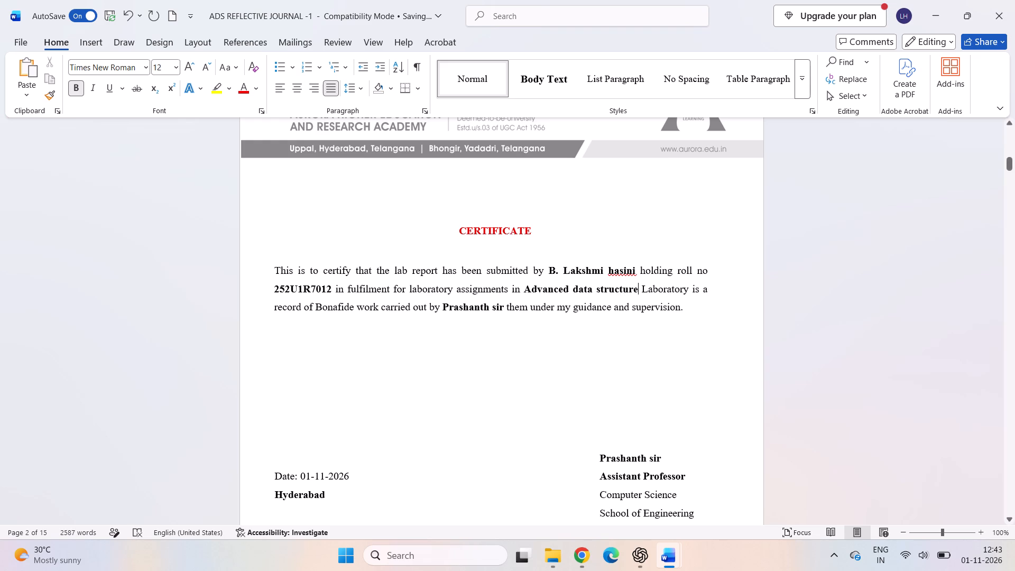
# Review the cover page, the certificate page and the start of the journal entry for remaining errors.
pyautogui.scroll(3, 640, 354)
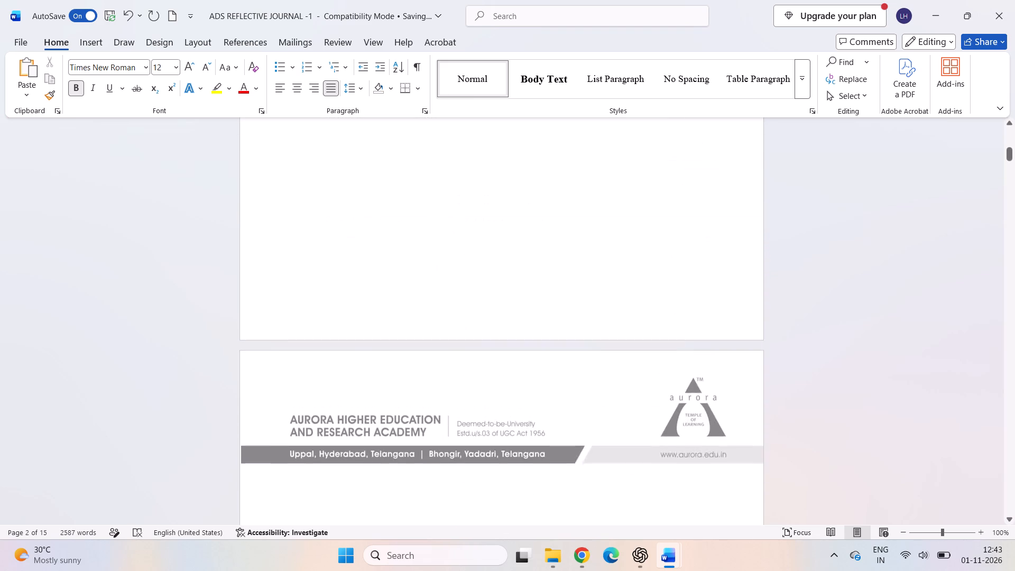
pyautogui.scroll(3, 640, 354)
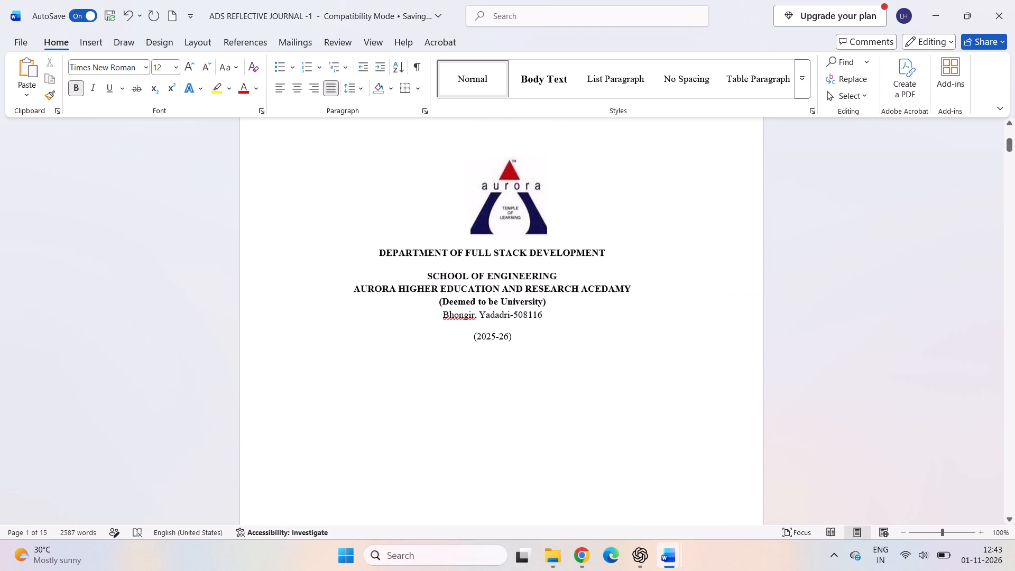
pyautogui.scroll(3, 640, 354)
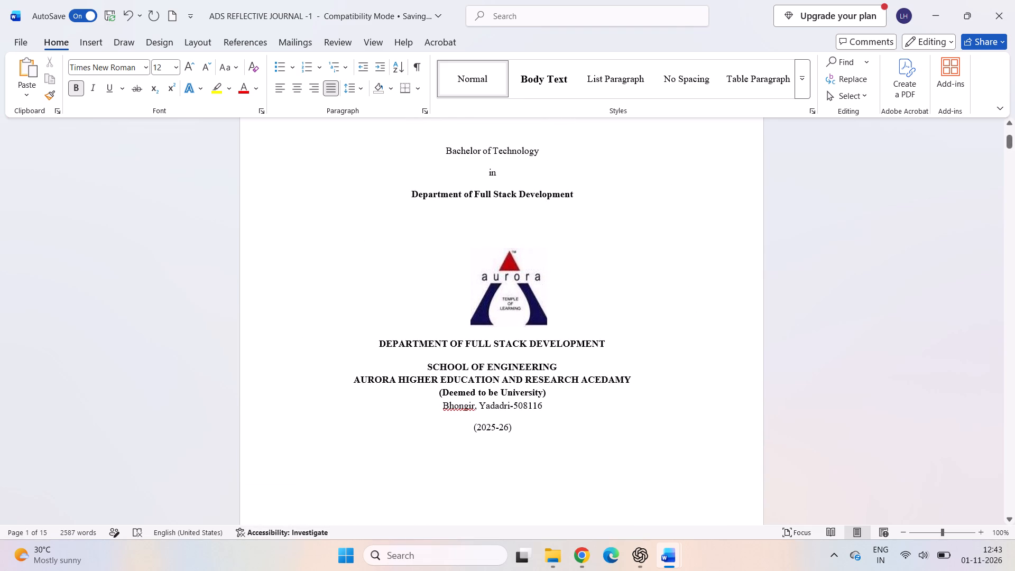
pyautogui.scroll(-7, 551, 470)
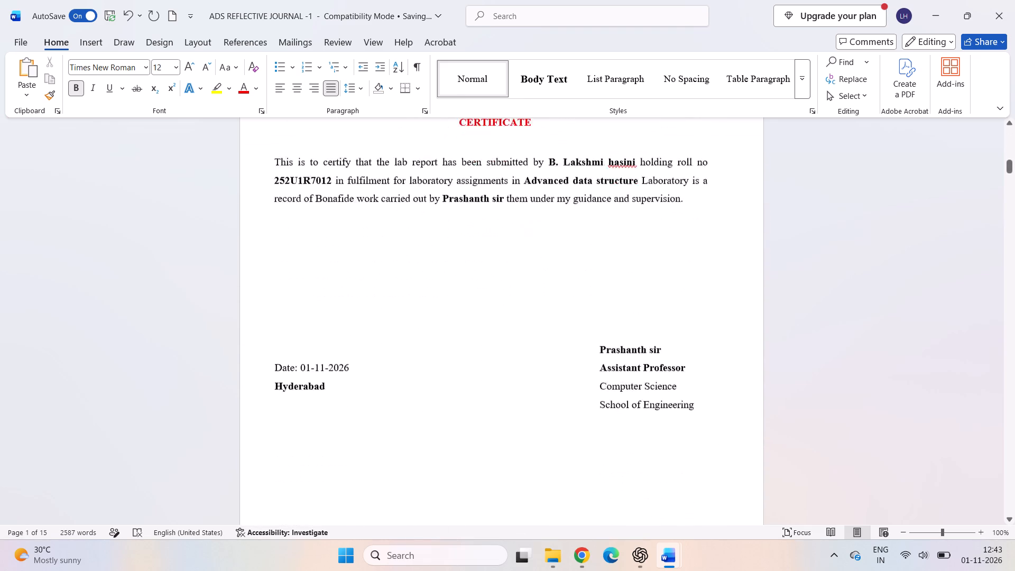
pyautogui.scroll(-5, 551, 470)
pyautogui.hscroll(1, 551, 470)
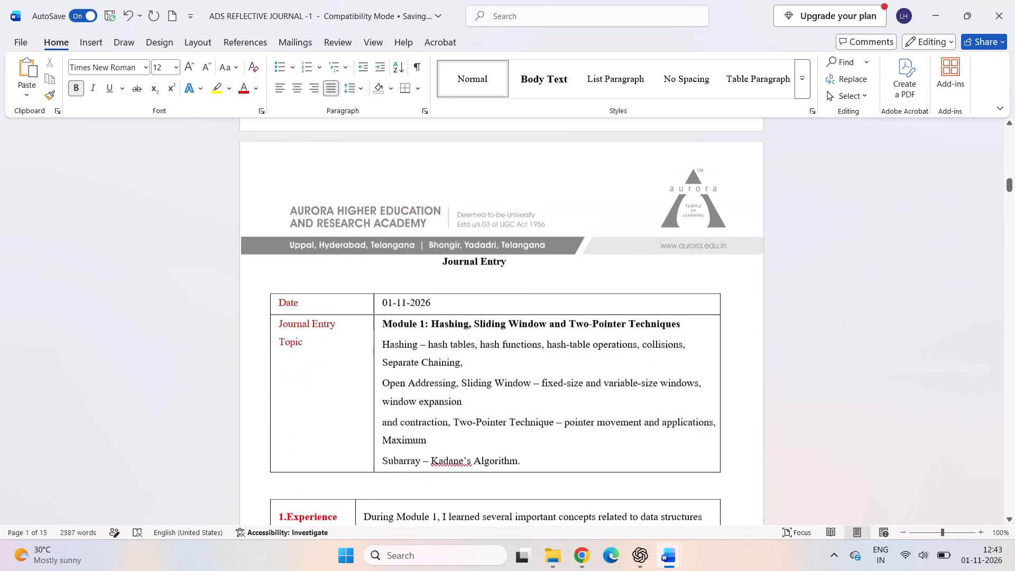
pyautogui.hscroll(1, 551, 470)
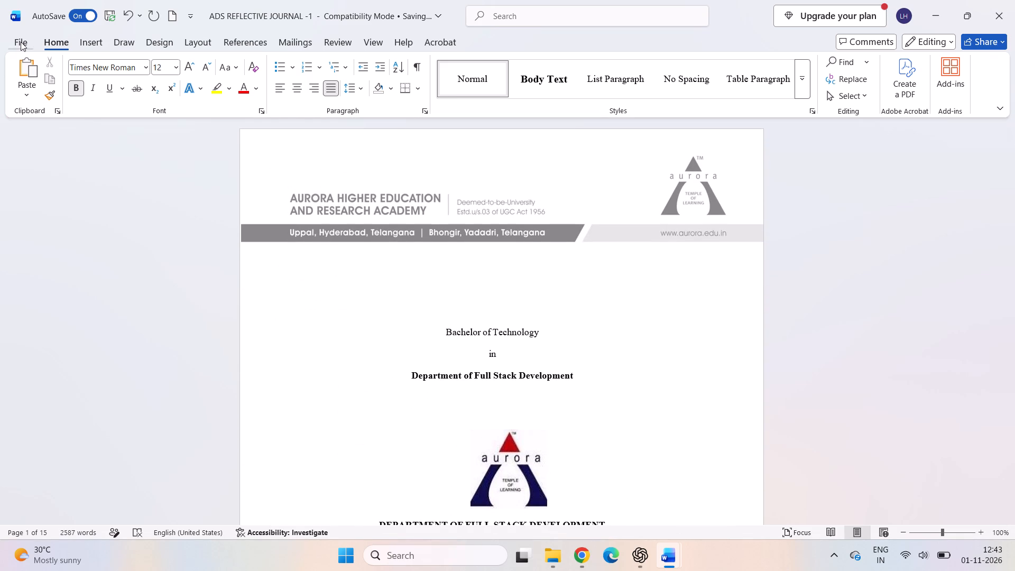
# Export the journal as a standard PDF named "ADS REFLECTIVE JOURNAL -1" in the Desktop's "Advanced data structure" folder.
pyautogui.click(21, 40)
pyautogui.click(45, 355)
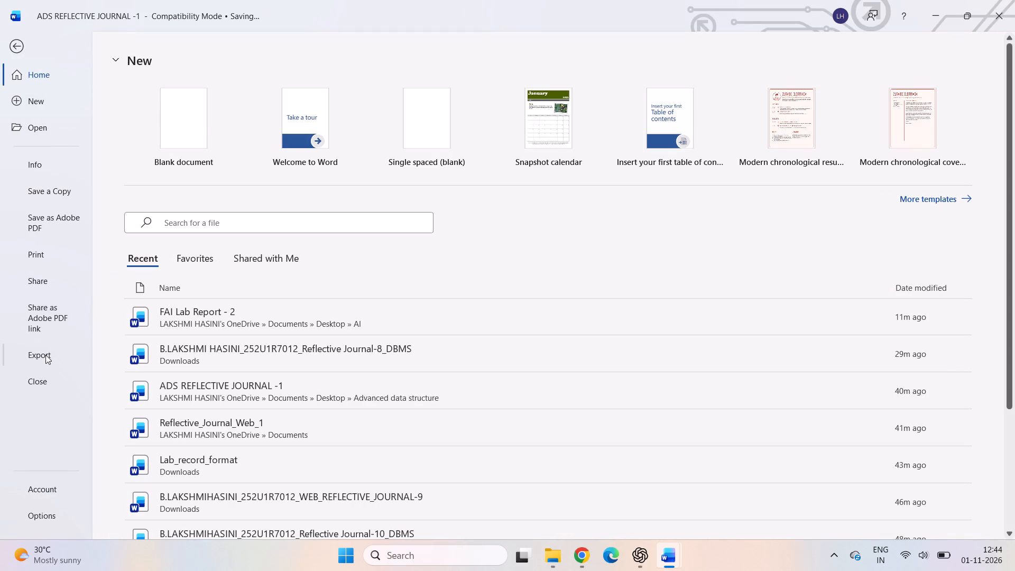
pyautogui.click(256, 118)
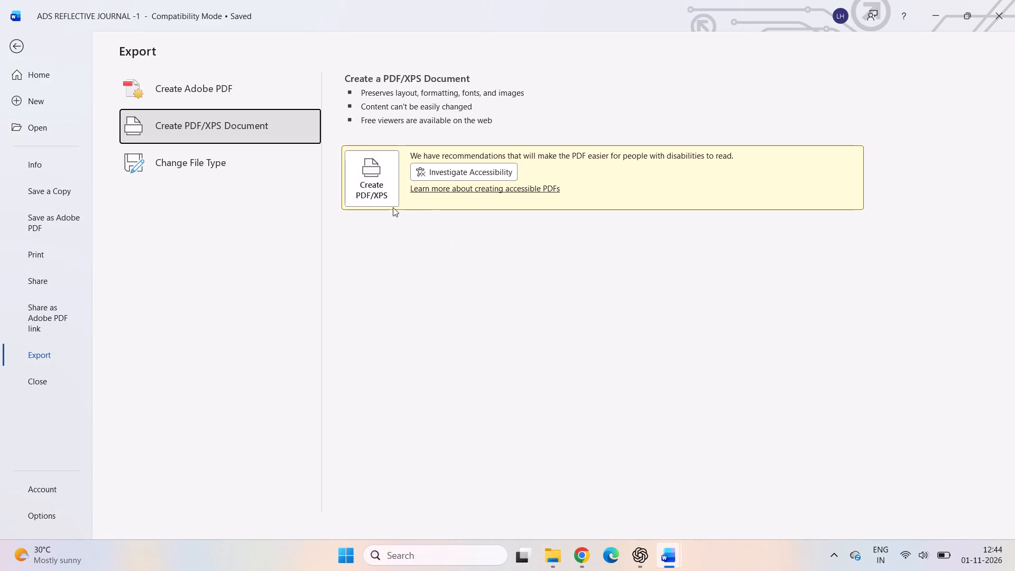
pyautogui.click(373, 197)
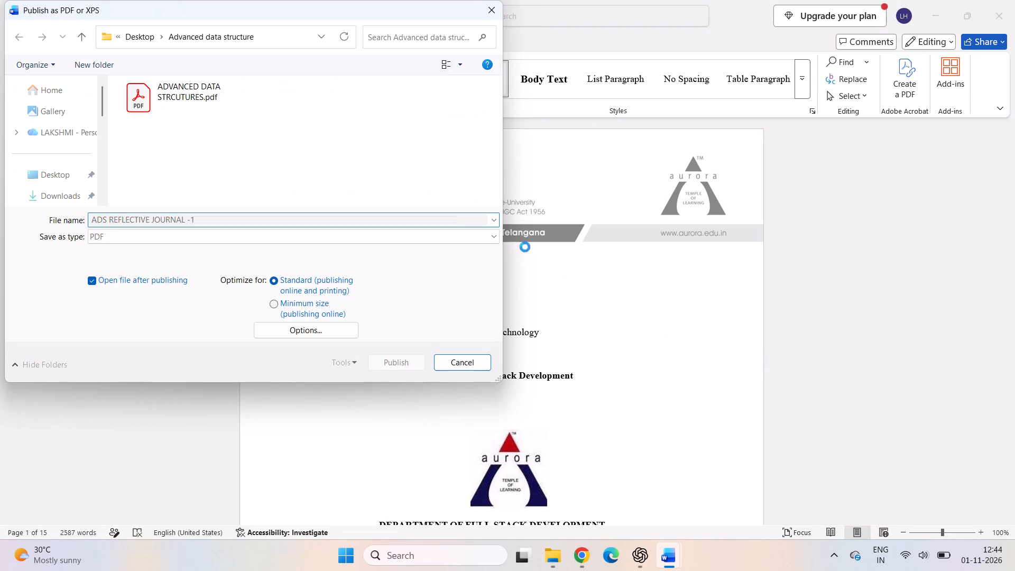
pyautogui.click(70, 174)
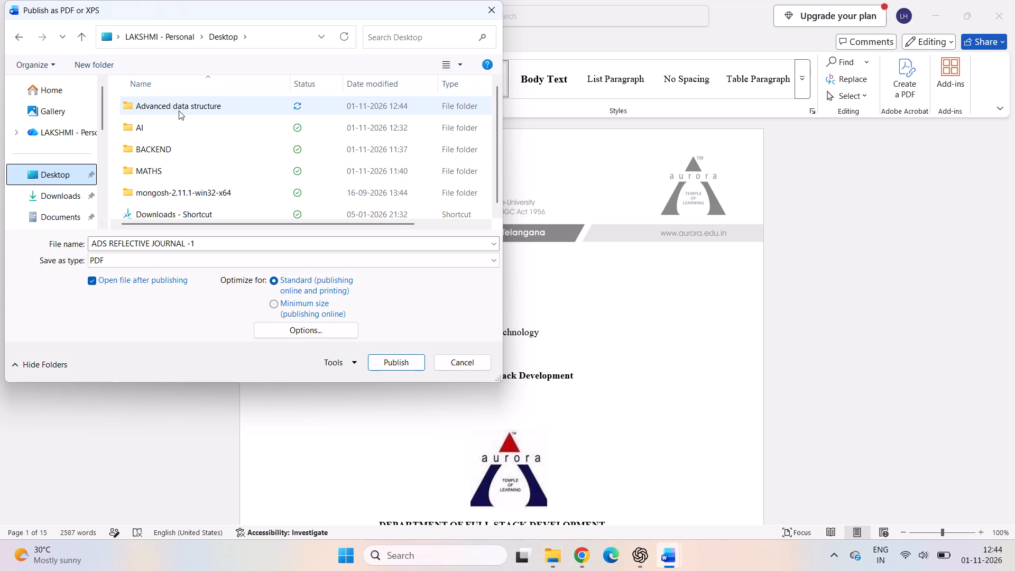
pyautogui.click(179, 110)
pyautogui.click(390, 358)
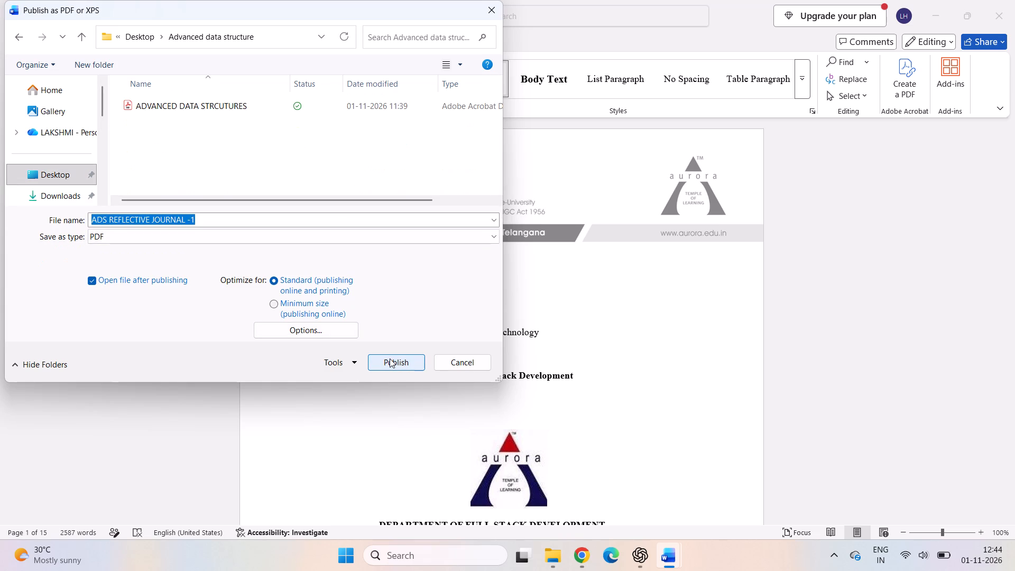
pyautogui.click(390, 358)
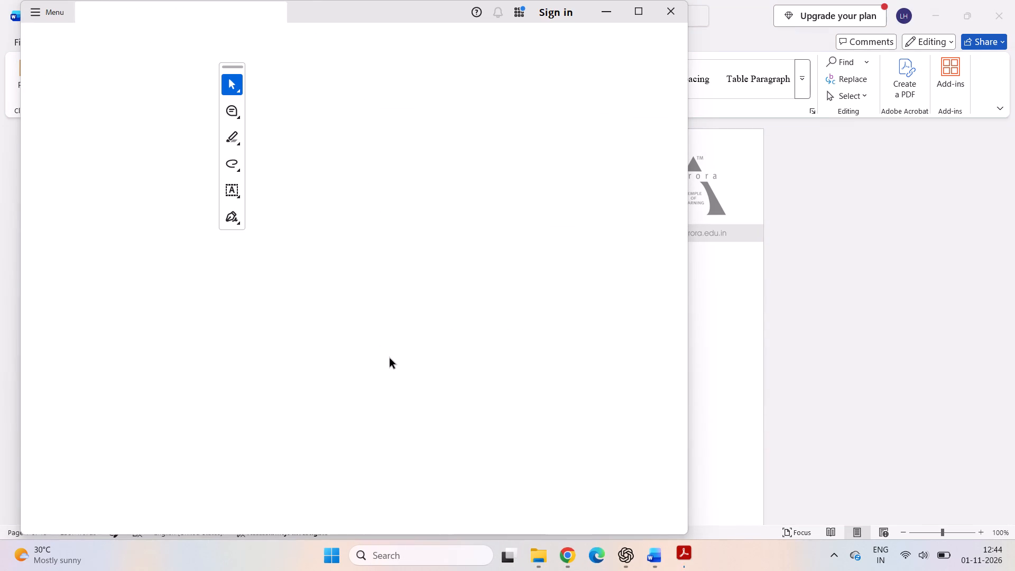
# Maximize the exported PDF in Adobe Acrobat and examine its cover, certificate, journal entry and screenshot pages.
pyautogui.click(633, 9)
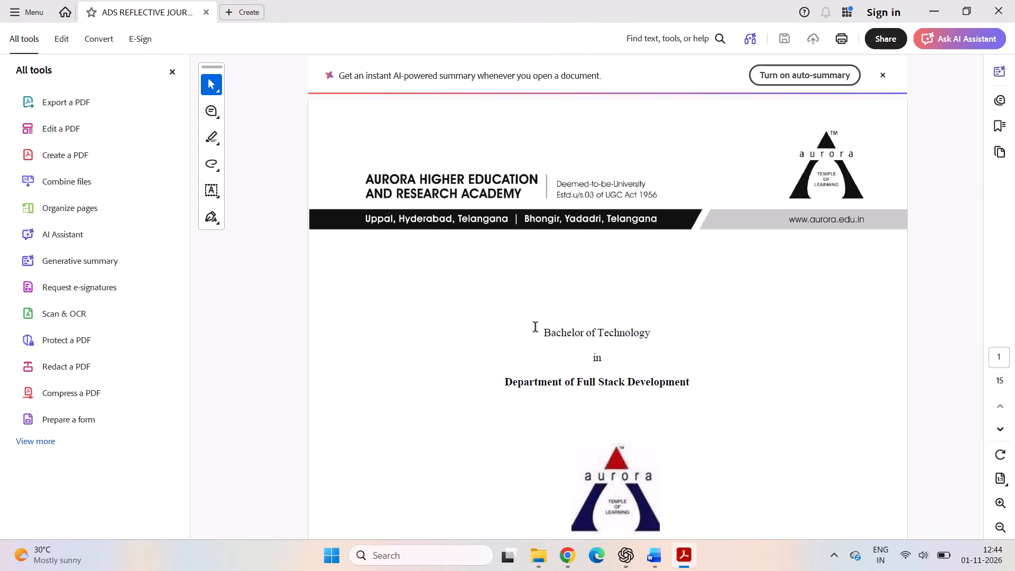
pyautogui.scroll(-11, 536, 328)
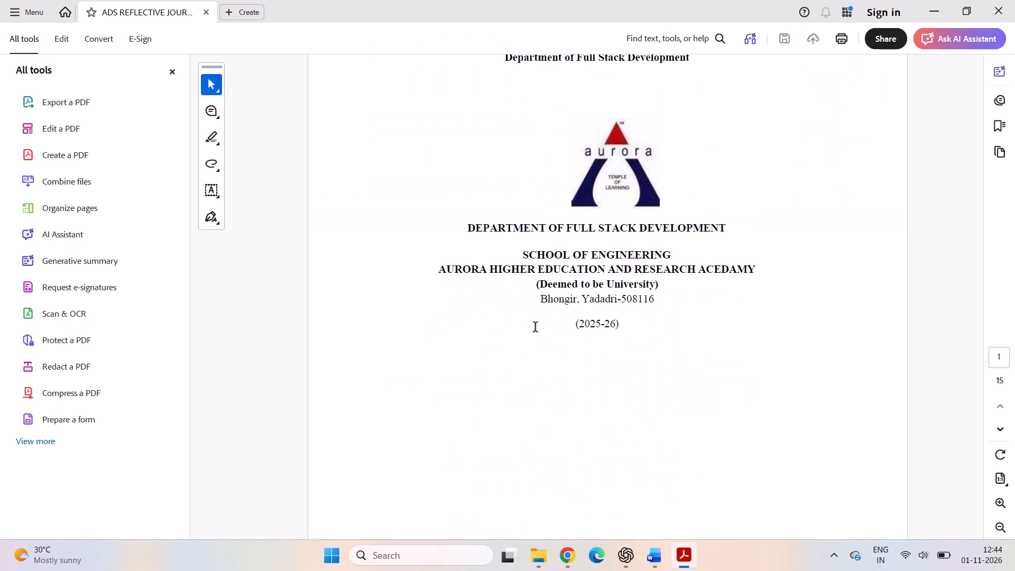
pyautogui.scroll(-8, 536, 328)
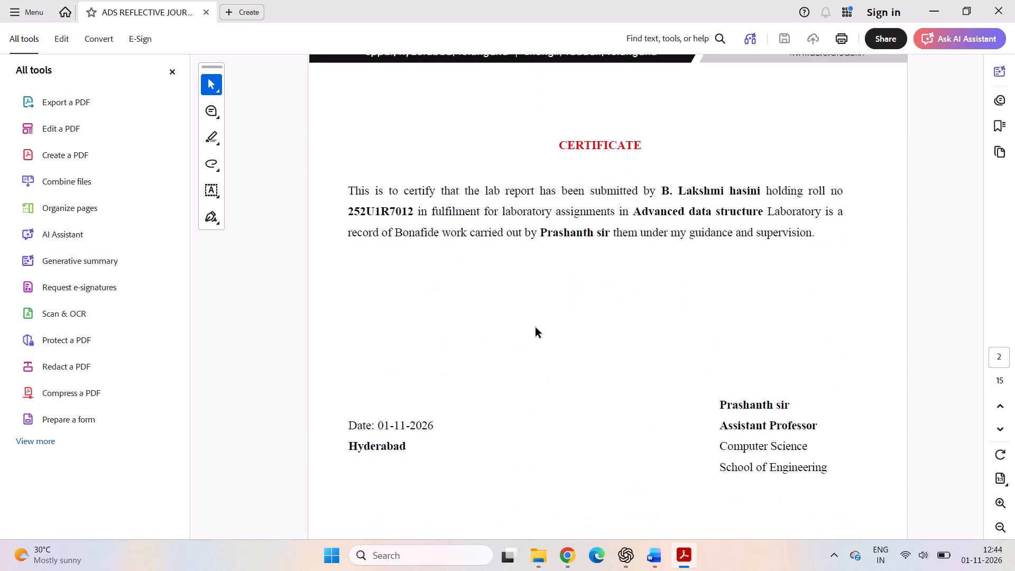
pyautogui.scroll(-9, 536, 328)
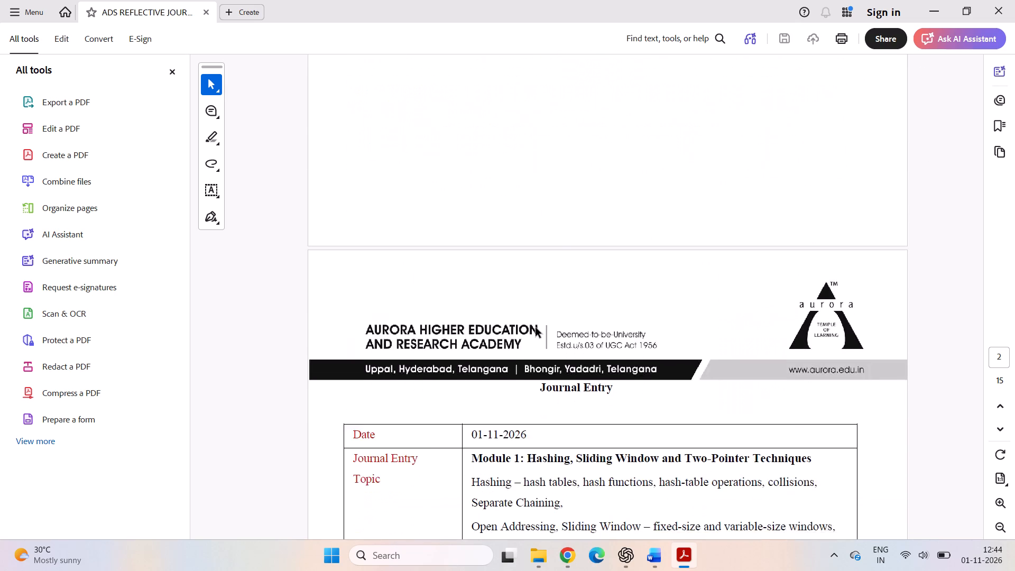
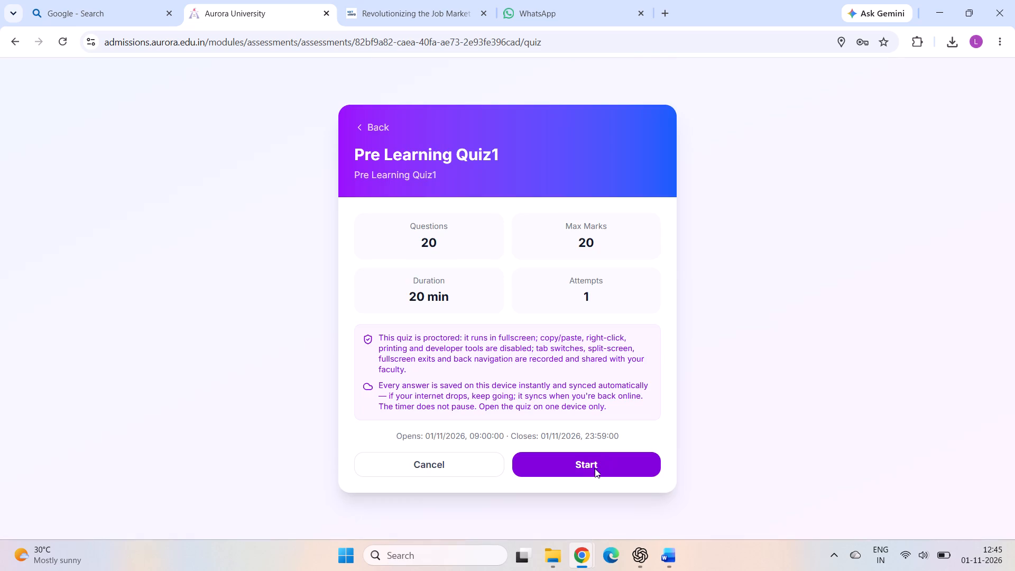
# Start the proctored Pre Learning Quiz1 attempt.
pyautogui.click(594, 468)
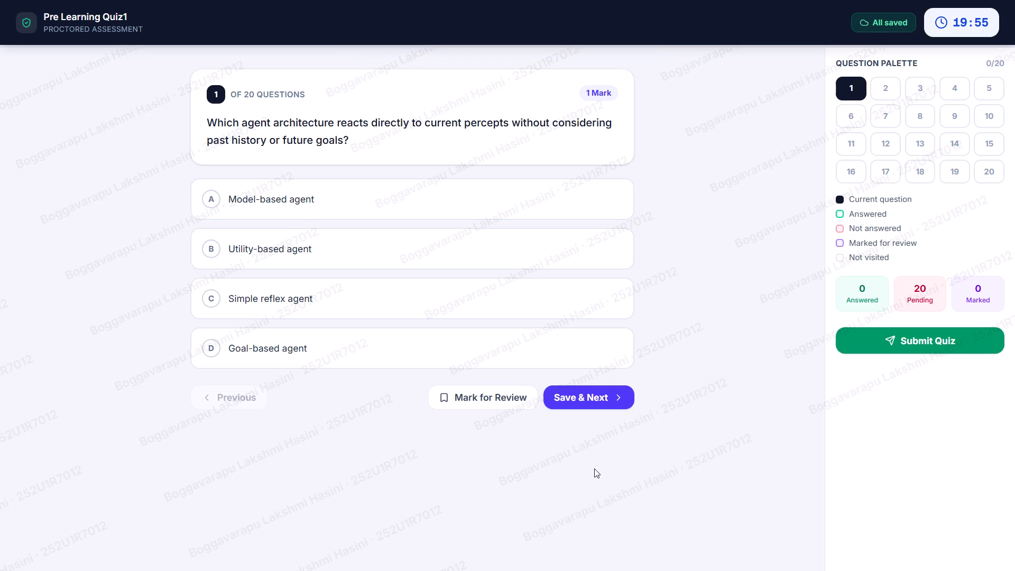
# Answer and save quiz questions 1 to 5 with options C, B, C, B and A respectively.
pyautogui.click(483, 309)
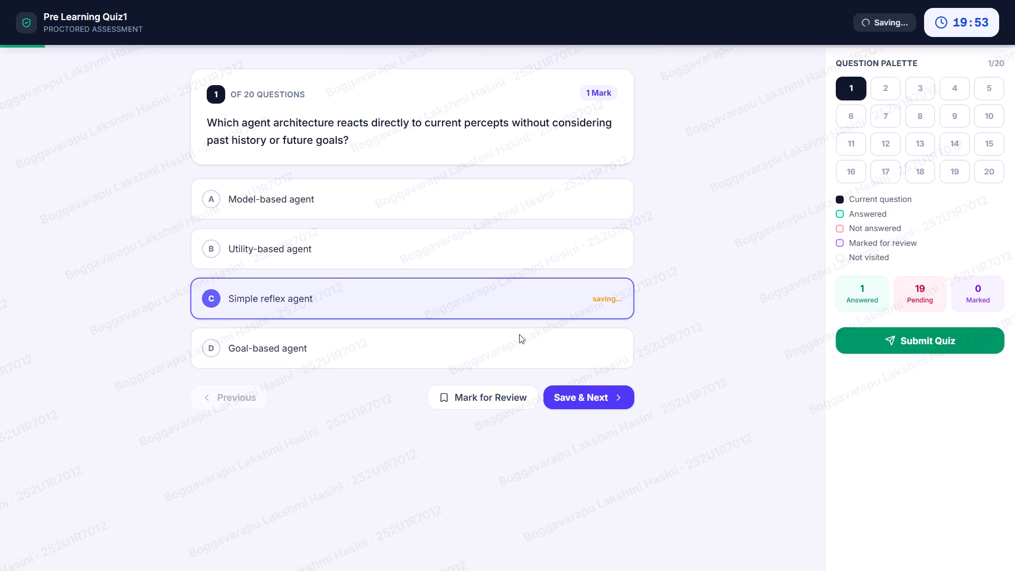
pyautogui.click(582, 395)
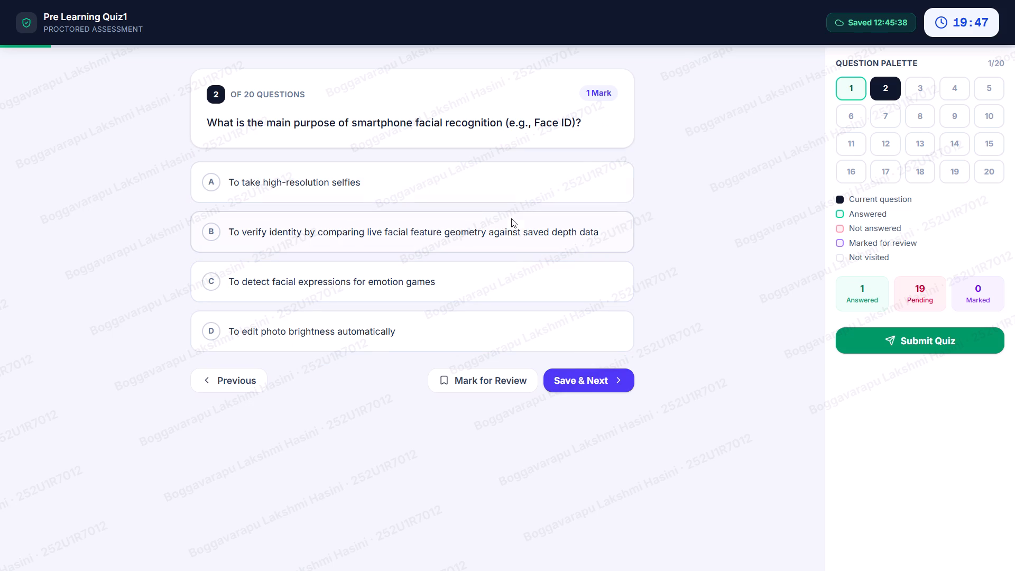
pyautogui.click(512, 226)
pyautogui.click(565, 389)
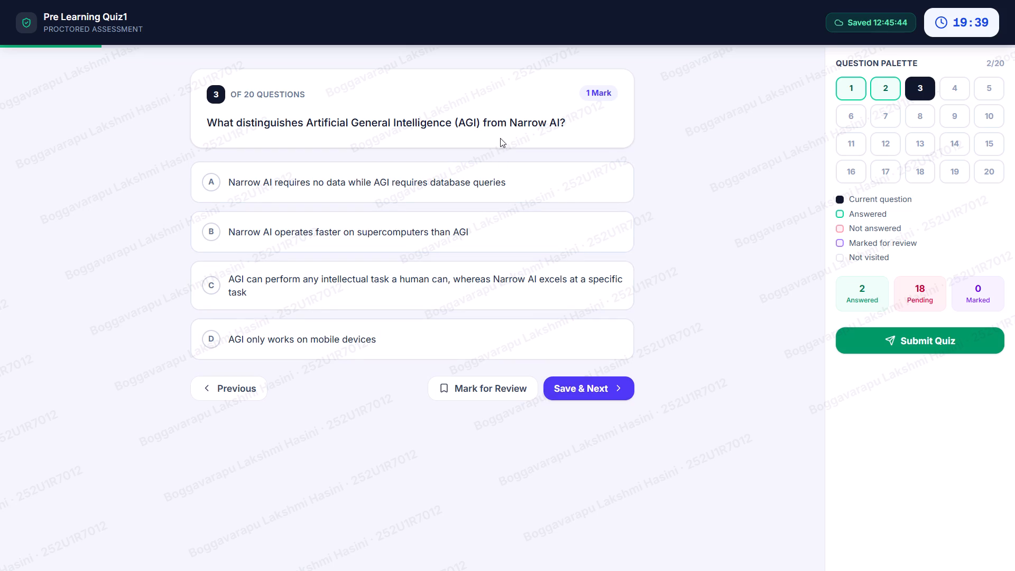
pyautogui.click(517, 270)
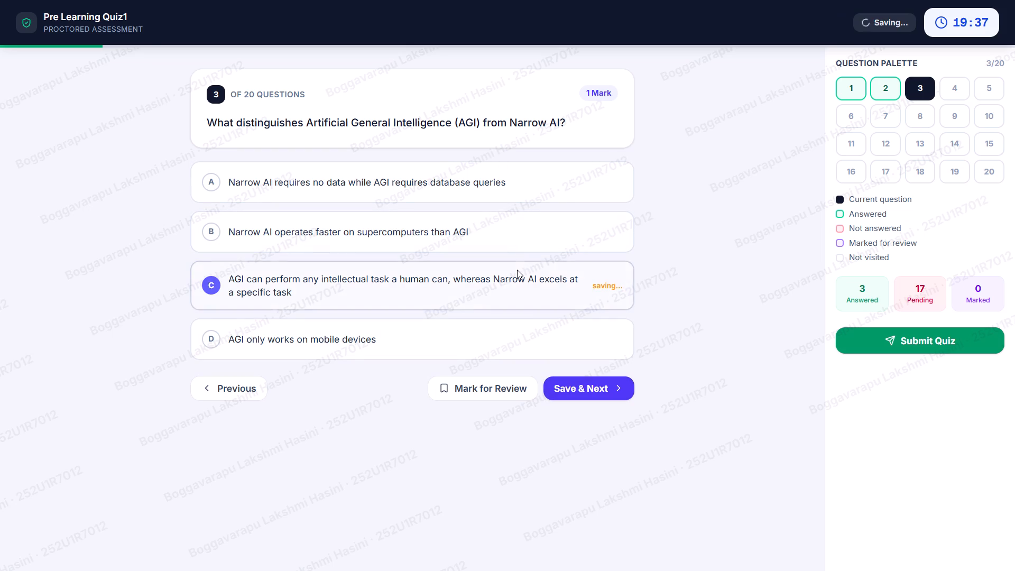
pyautogui.click(576, 386)
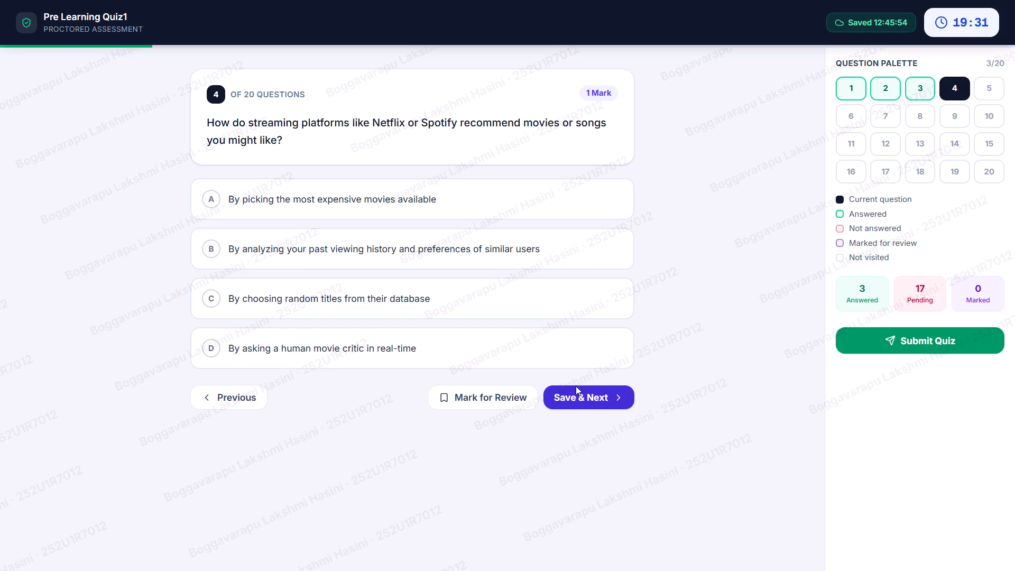
pyautogui.click(502, 252)
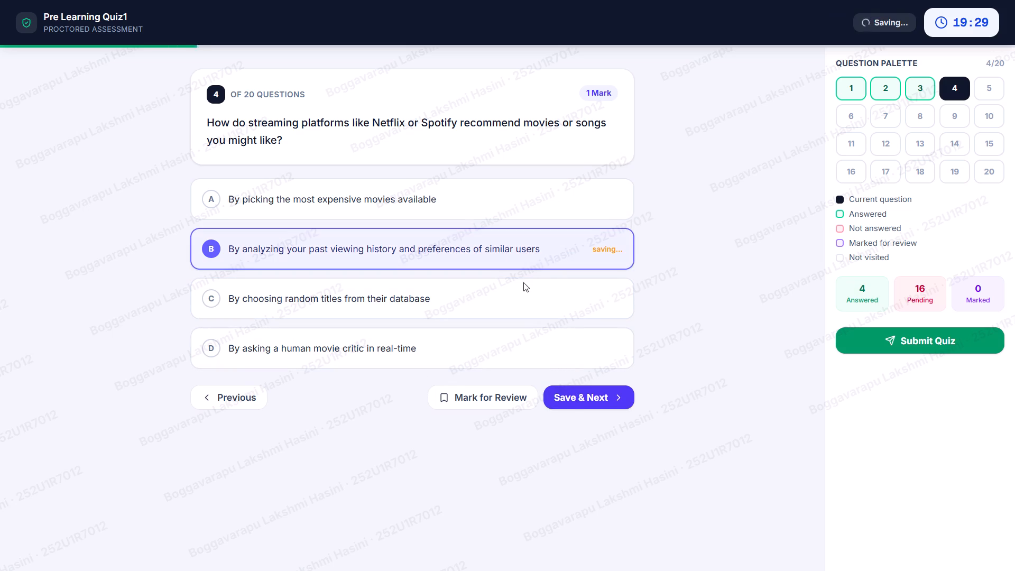
pyautogui.click(574, 402)
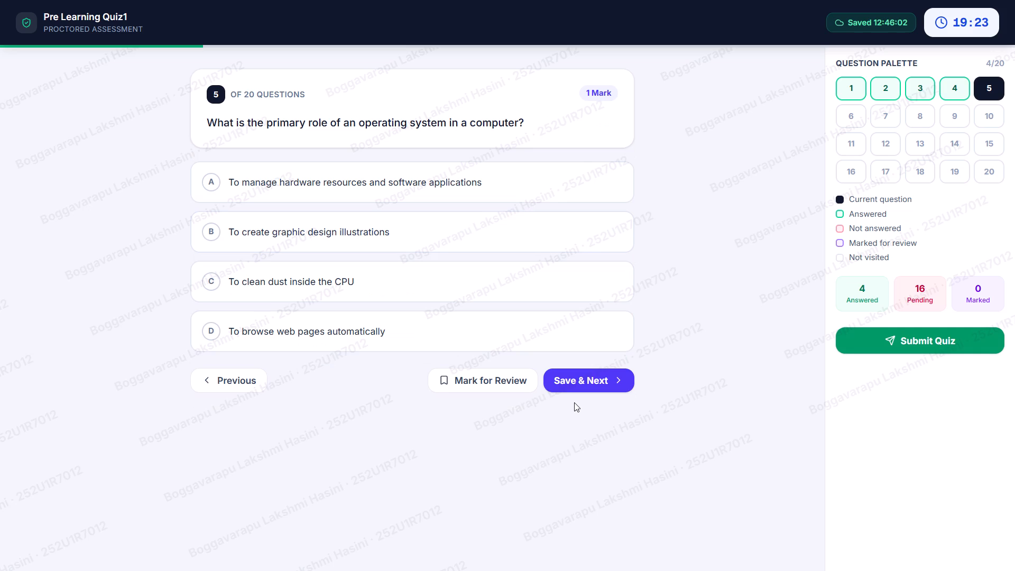
pyautogui.click(467, 176)
pyautogui.click(566, 381)
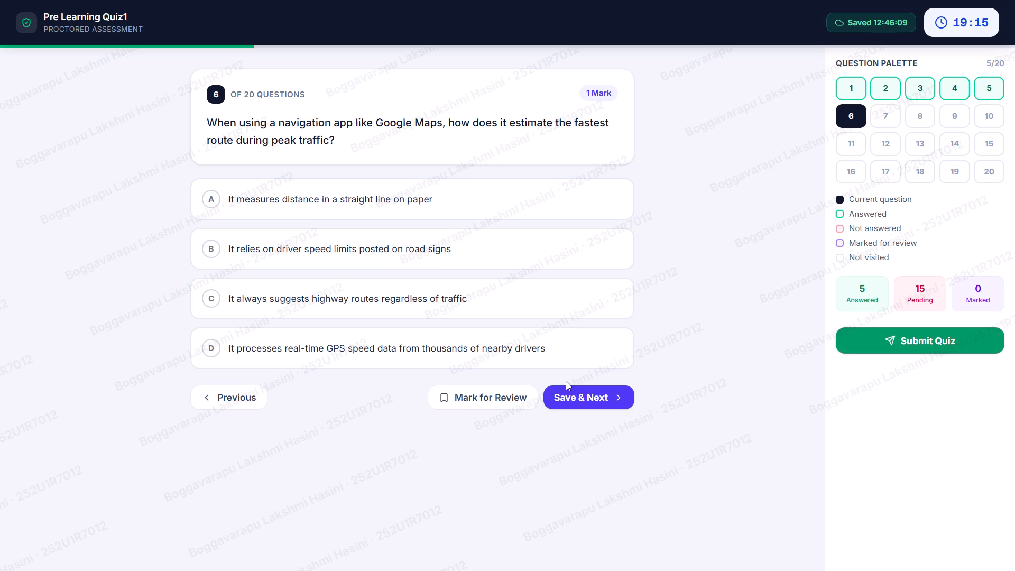
# Answer and save quiz questions 6 to 10 with options D, B, B, C and D respectively.
pyautogui.click(522, 350)
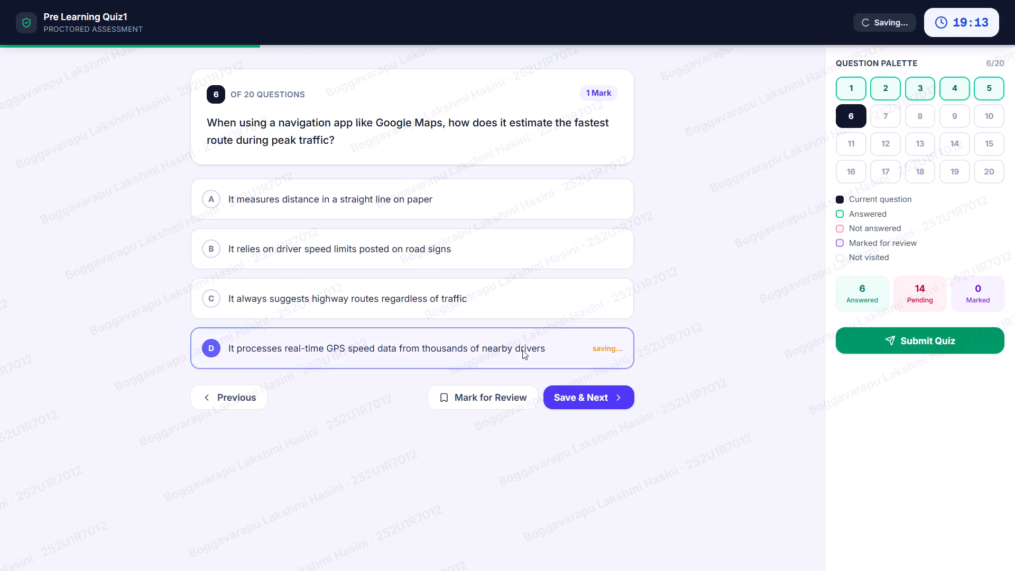
pyautogui.click(592, 401)
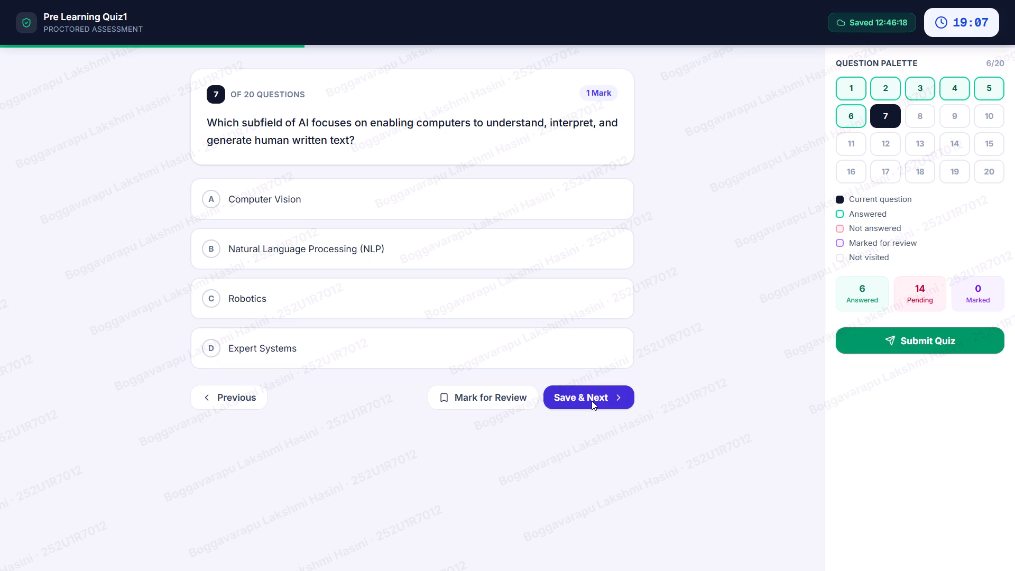
pyautogui.click(464, 236)
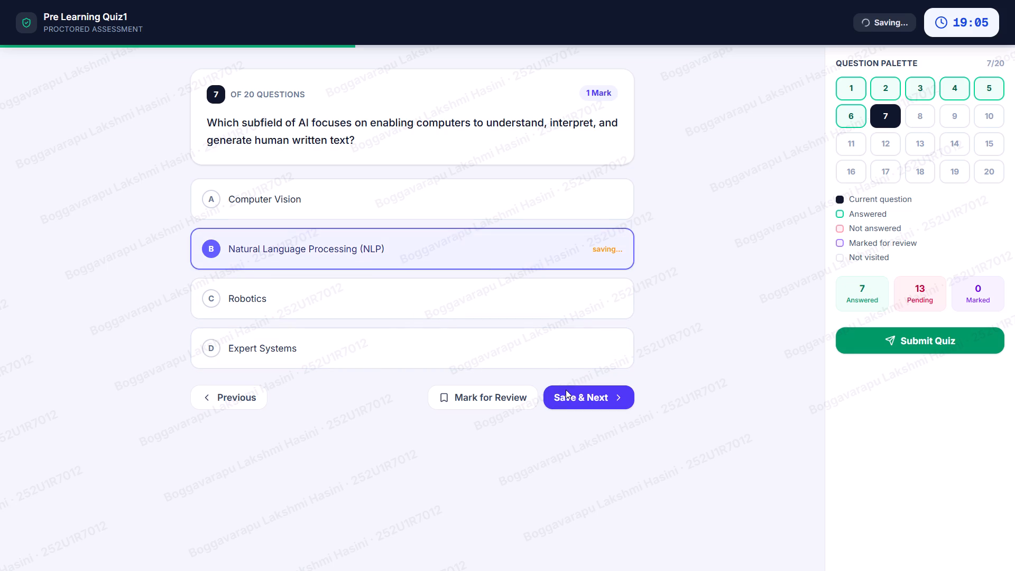
pyautogui.click(578, 403)
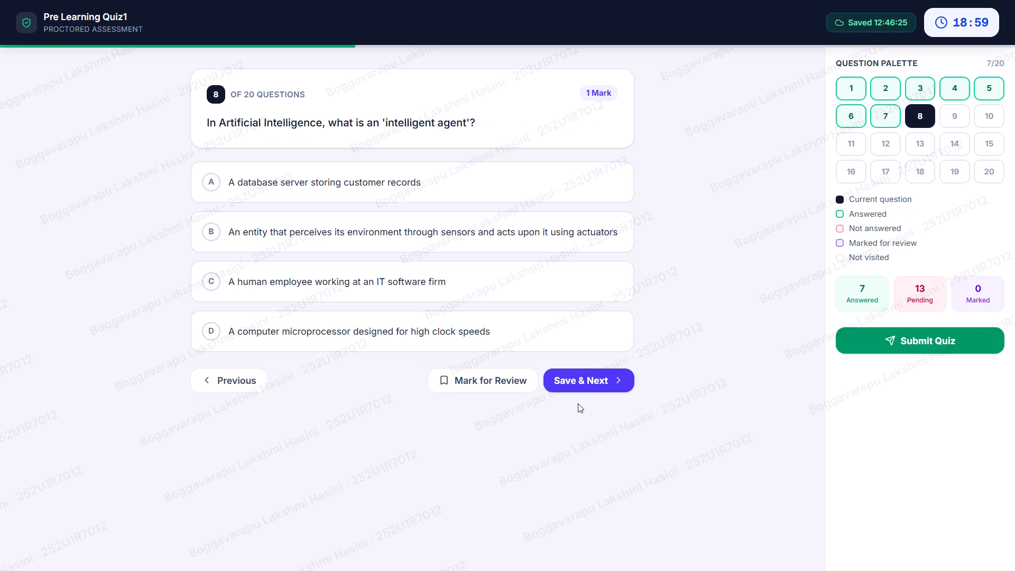
pyautogui.click(492, 231)
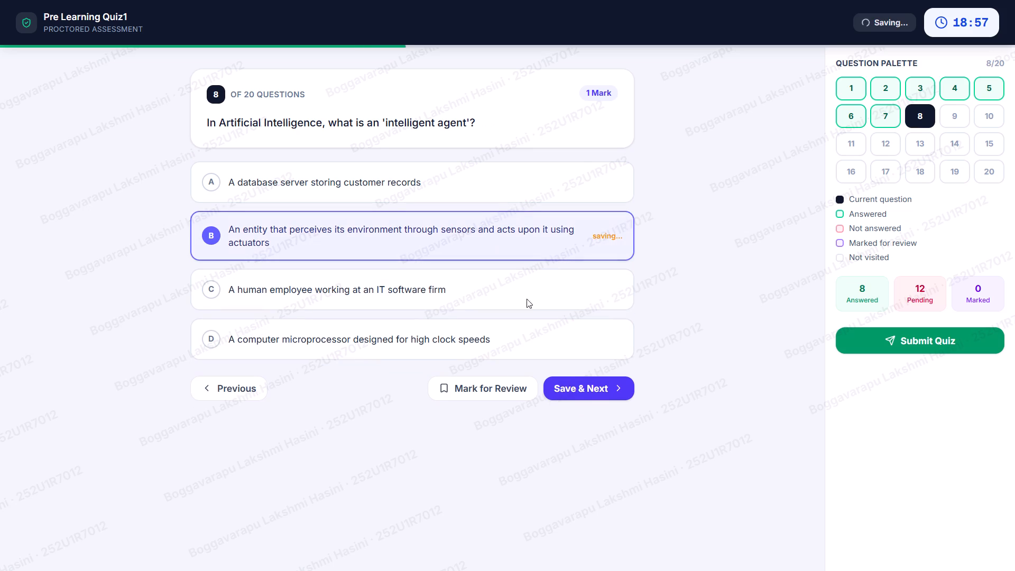
pyautogui.click(568, 381)
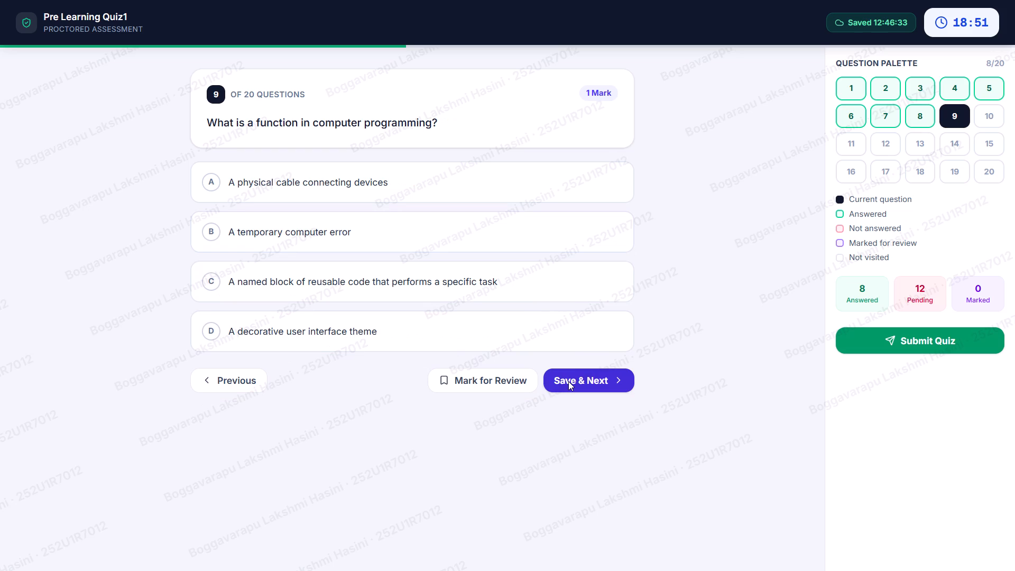
pyautogui.click(483, 274)
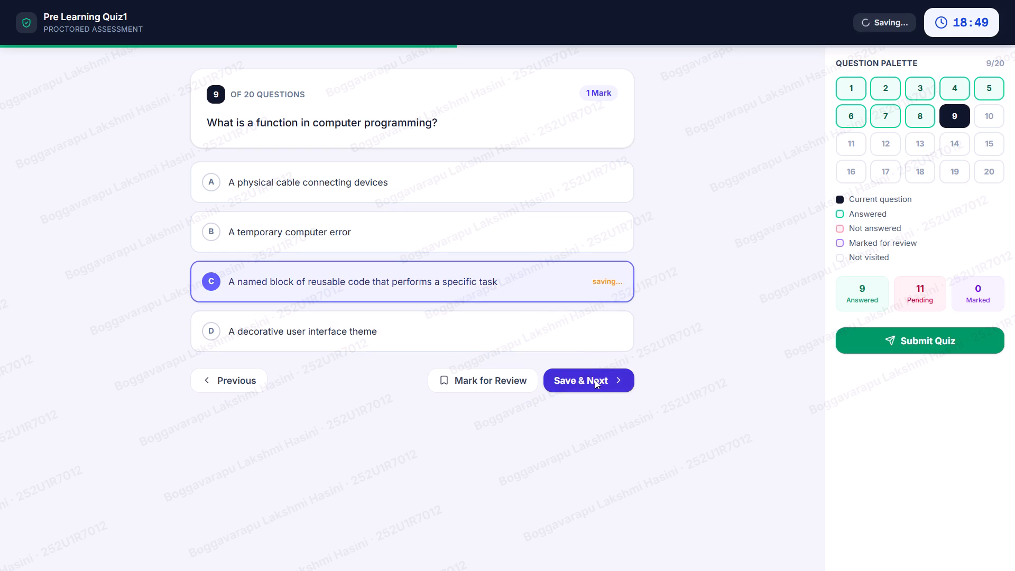
pyautogui.click(593, 379)
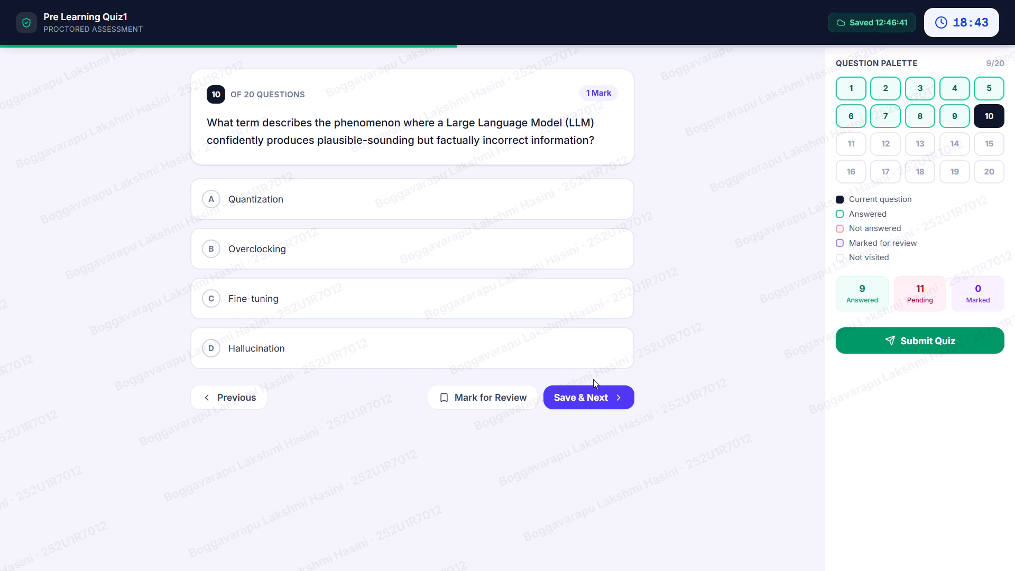
pyautogui.click(560, 362)
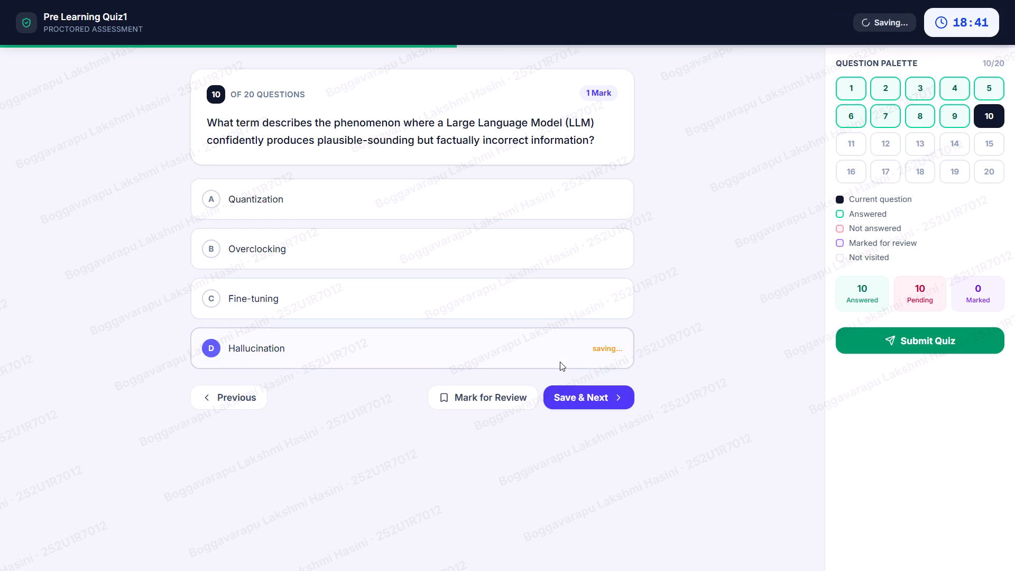
pyautogui.click(604, 391)
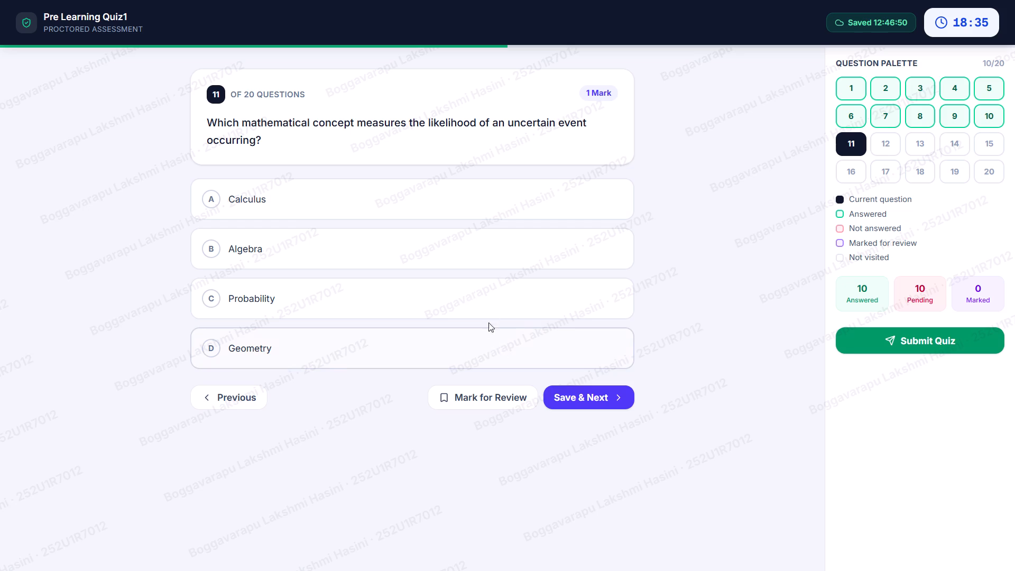
# Answer and save quiz questions 11 to 15 with options C, B, A, C and B respectively.
pyautogui.click(469, 291)
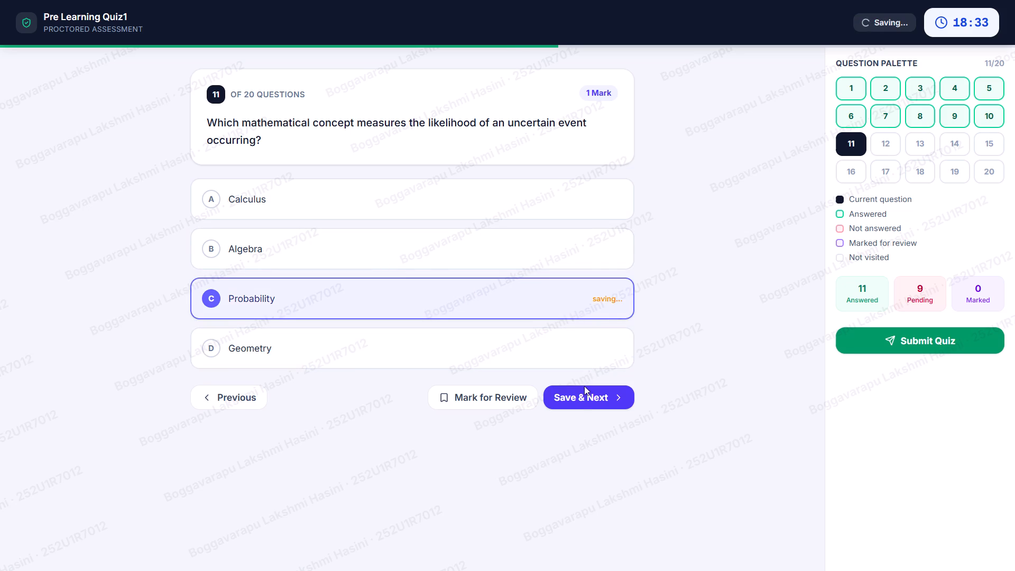
pyautogui.click(581, 402)
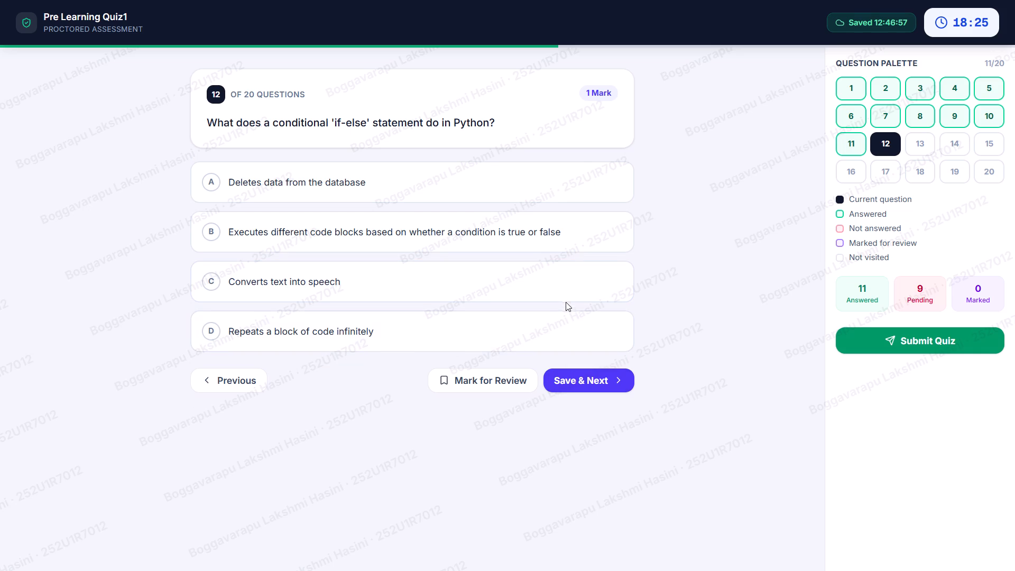
pyautogui.click(520, 235)
pyautogui.click(595, 382)
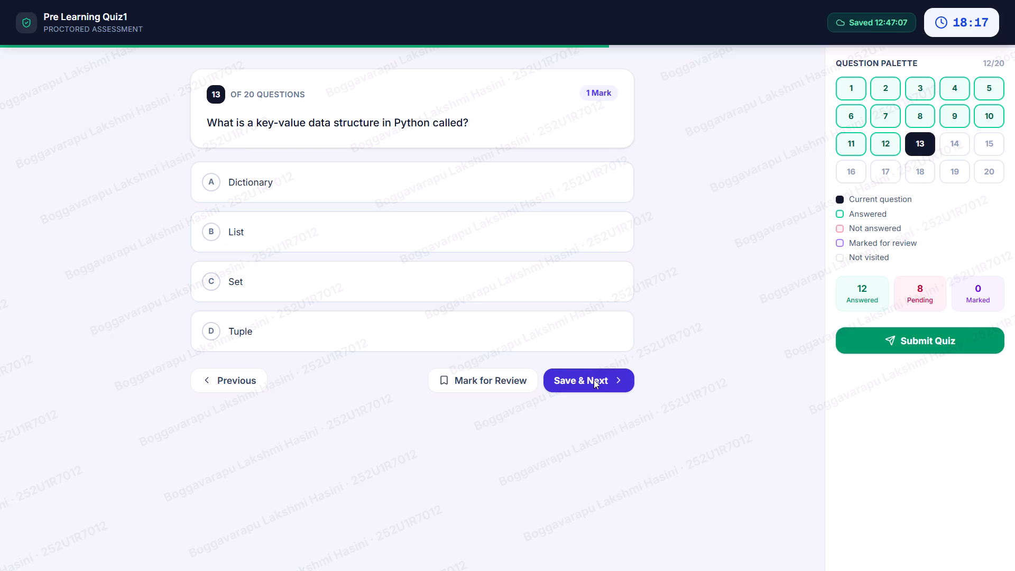
pyautogui.click(448, 181)
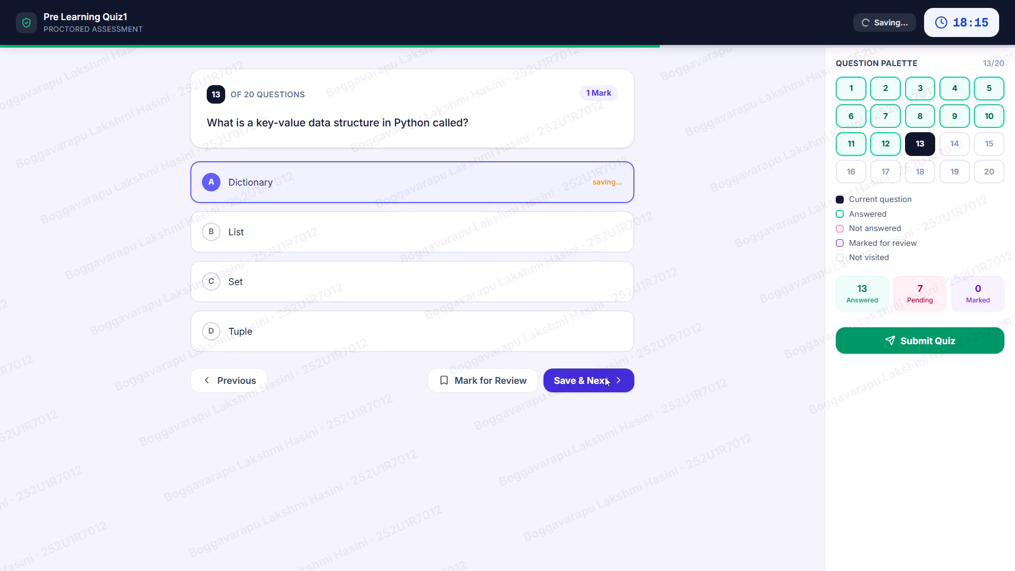
pyautogui.click(593, 383)
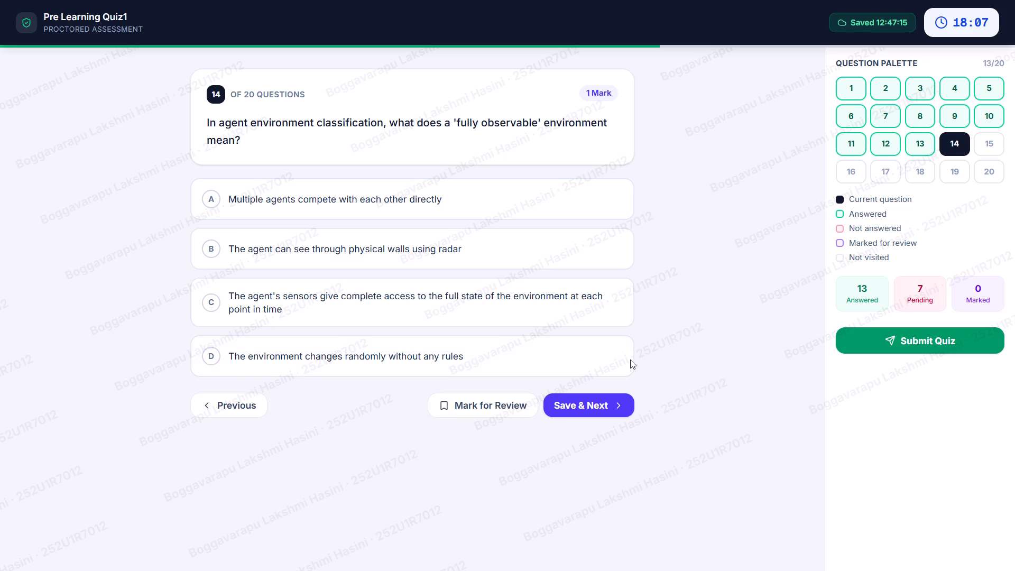
pyautogui.click(583, 305)
pyautogui.click(597, 405)
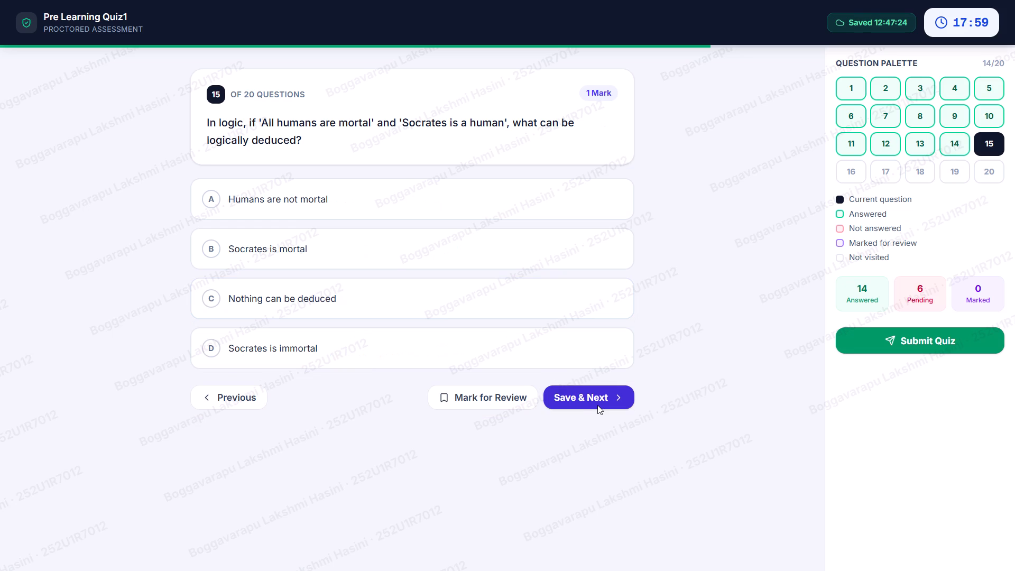
pyautogui.click(488, 237)
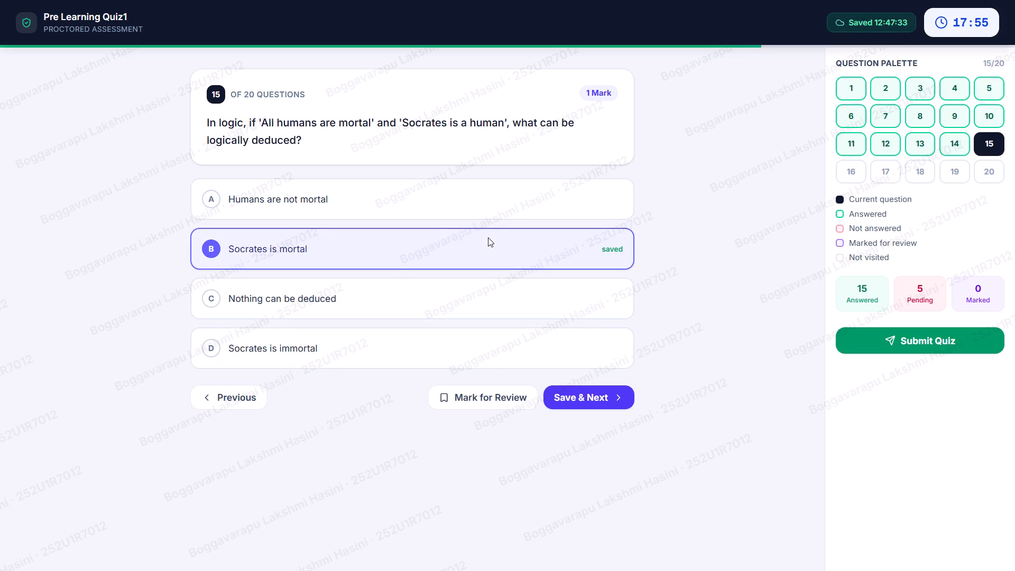
pyautogui.click(590, 394)
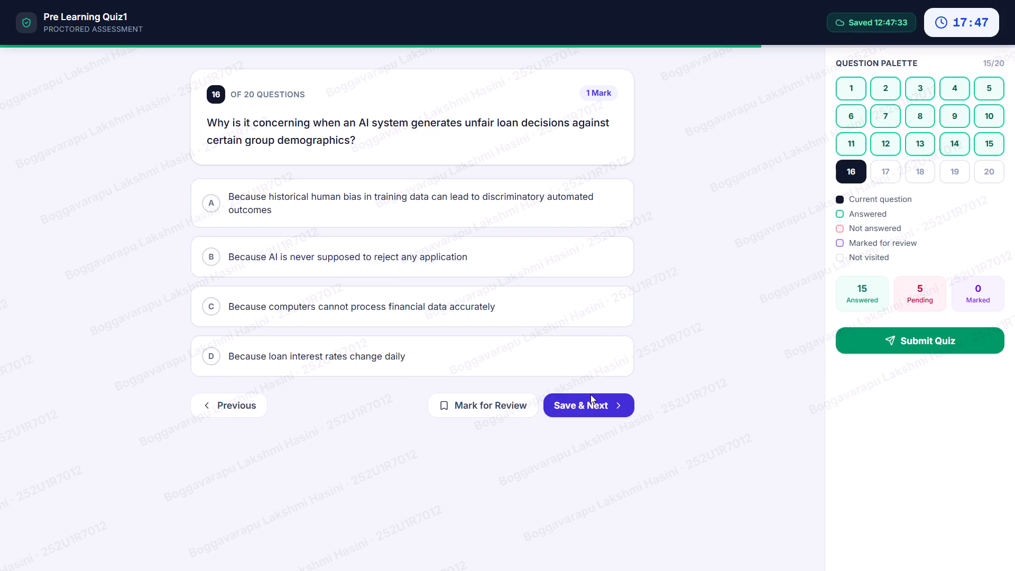
# Answer and save quiz questions 16 to 19 with options A, C, D and D respectively.
pyautogui.click(492, 197)
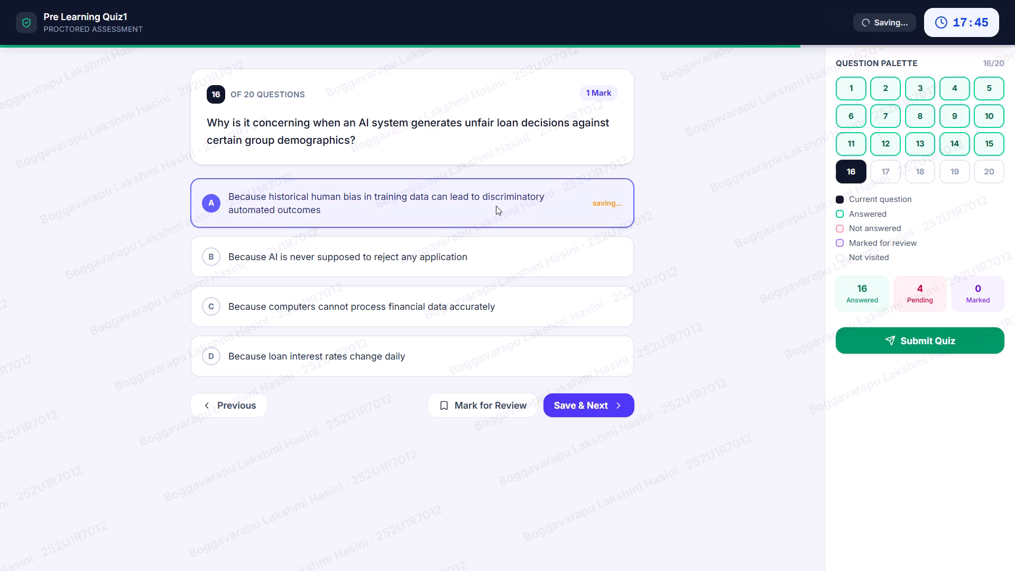
pyautogui.click(587, 398)
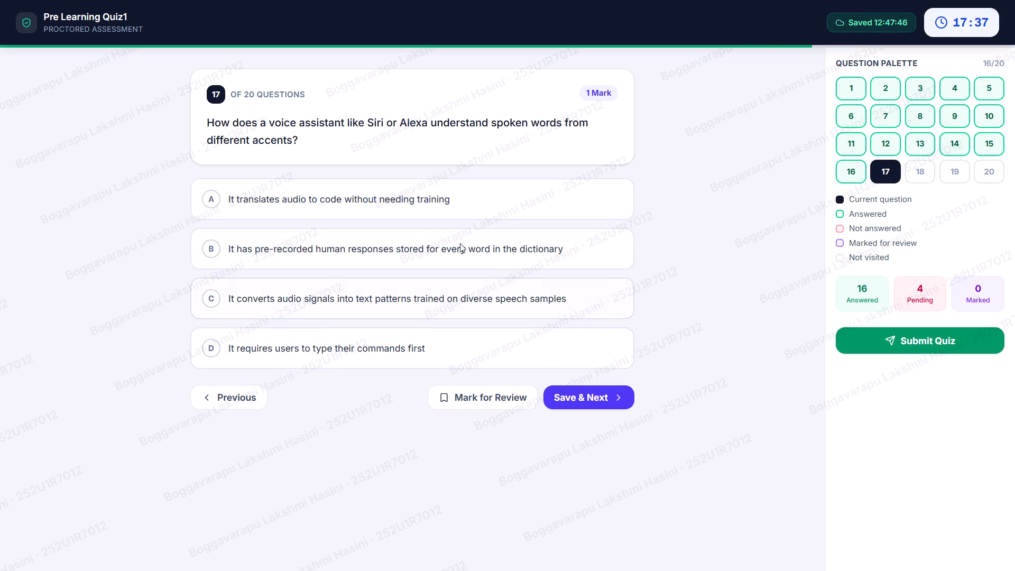
pyautogui.click(485, 294)
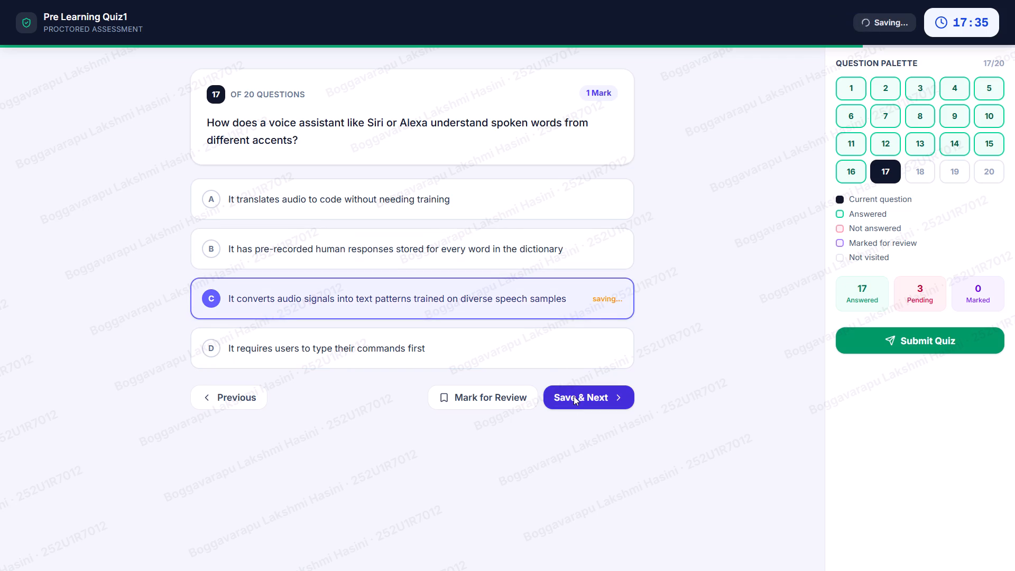
pyautogui.click(574, 396)
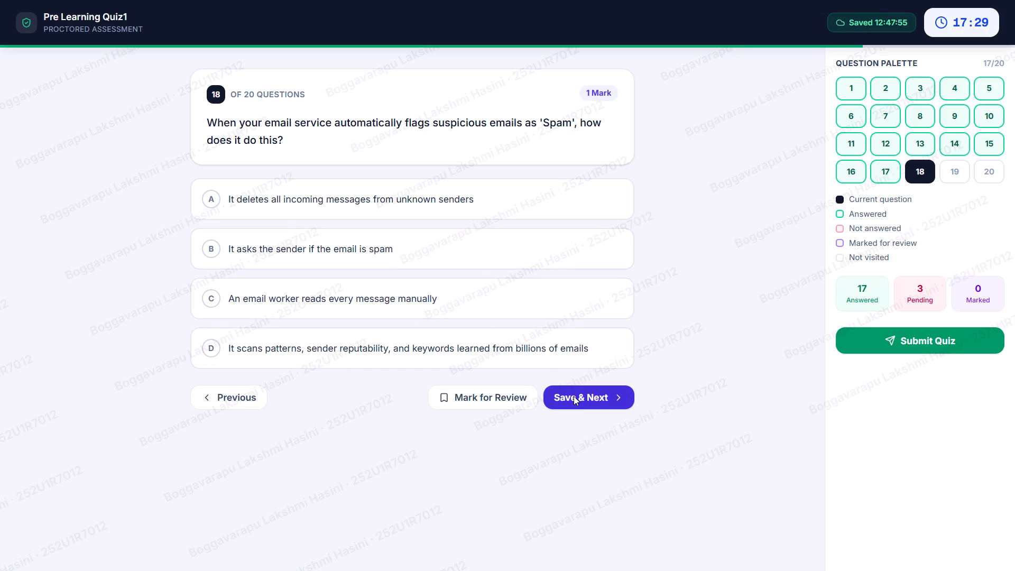
pyautogui.click(459, 347)
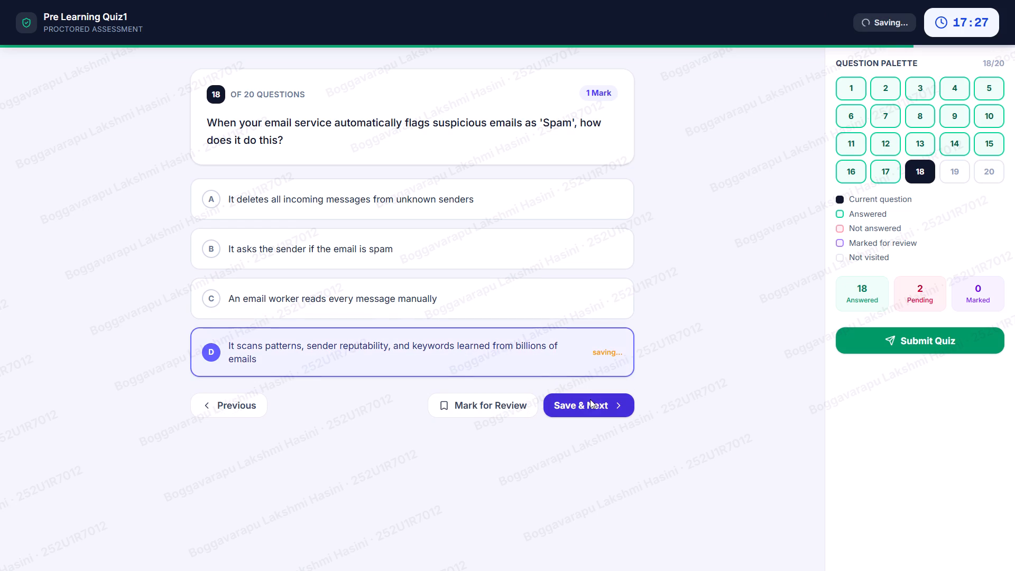
pyautogui.click(590, 399)
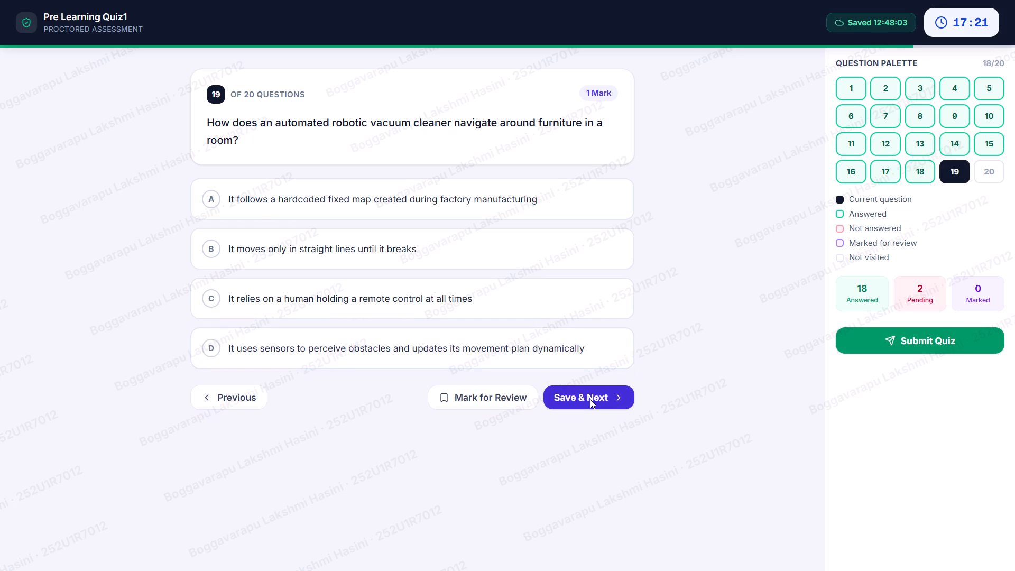
pyautogui.click(536, 366)
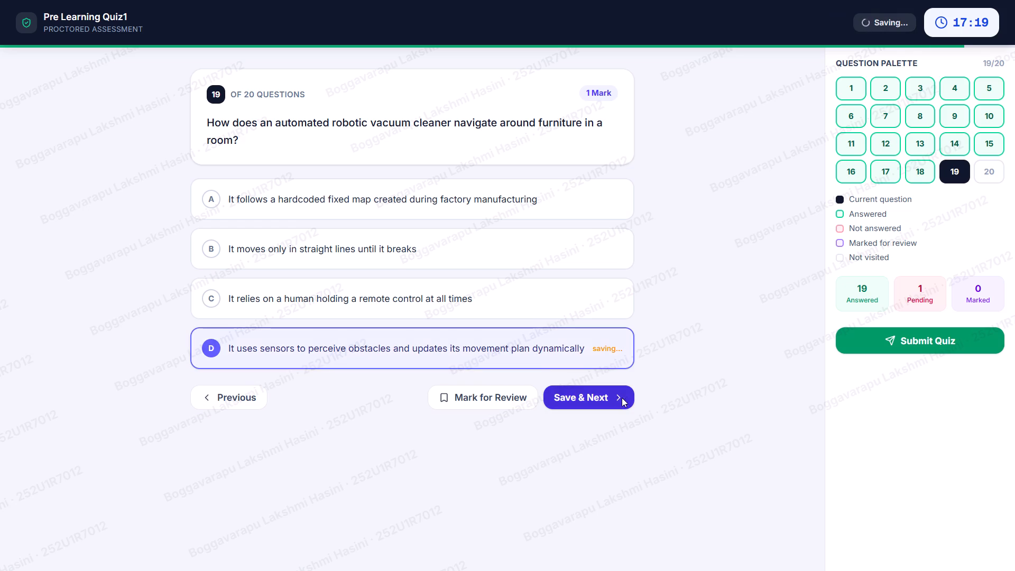
pyautogui.click(617, 397)
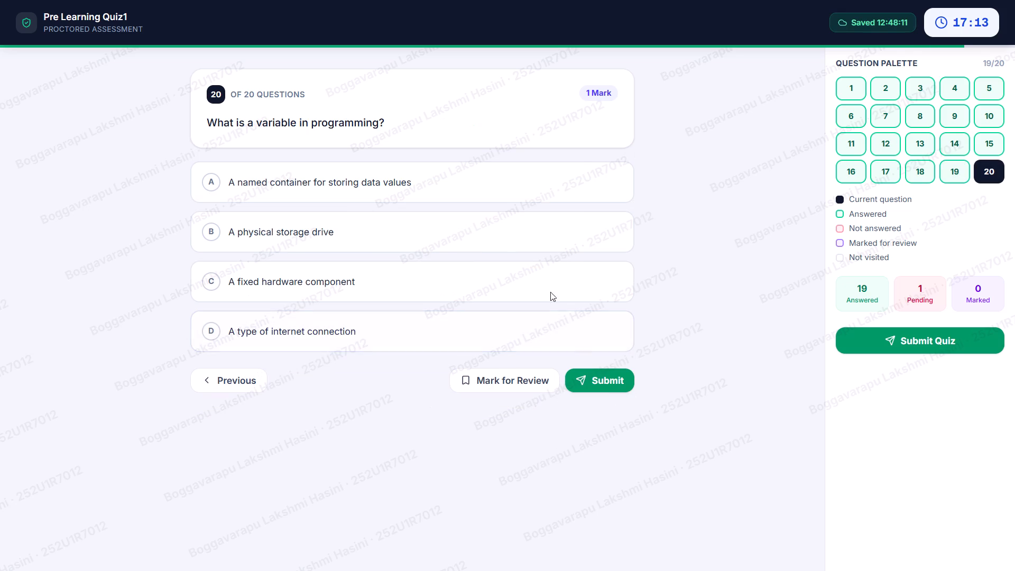
# Answer question 20 with option A, "A named container for storing data values", and submit Pre Learning Quiz1 with final confirmation.
pyautogui.click(499, 170)
pyautogui.click(601, 379)
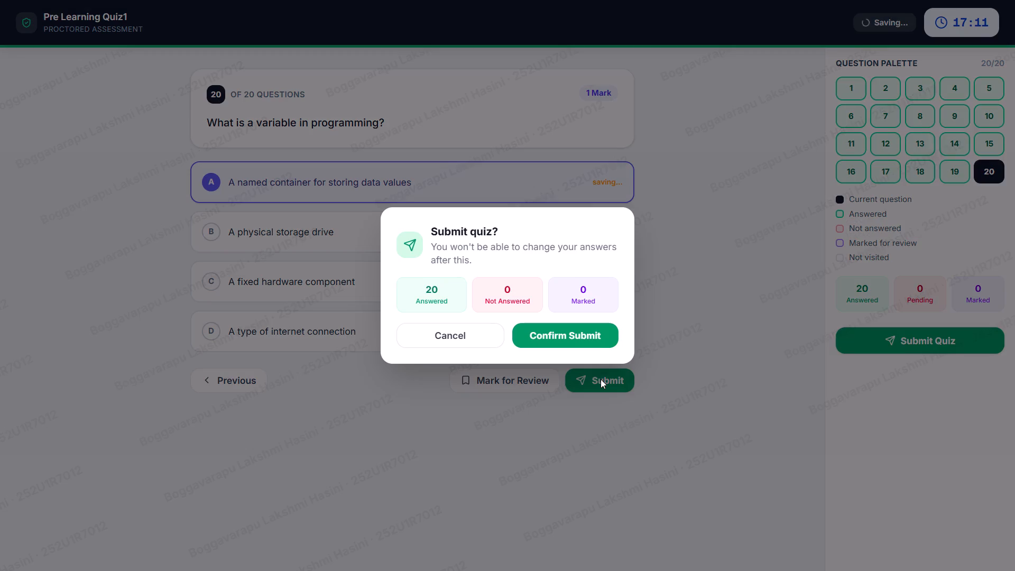
pyautogui.click(585, 337)
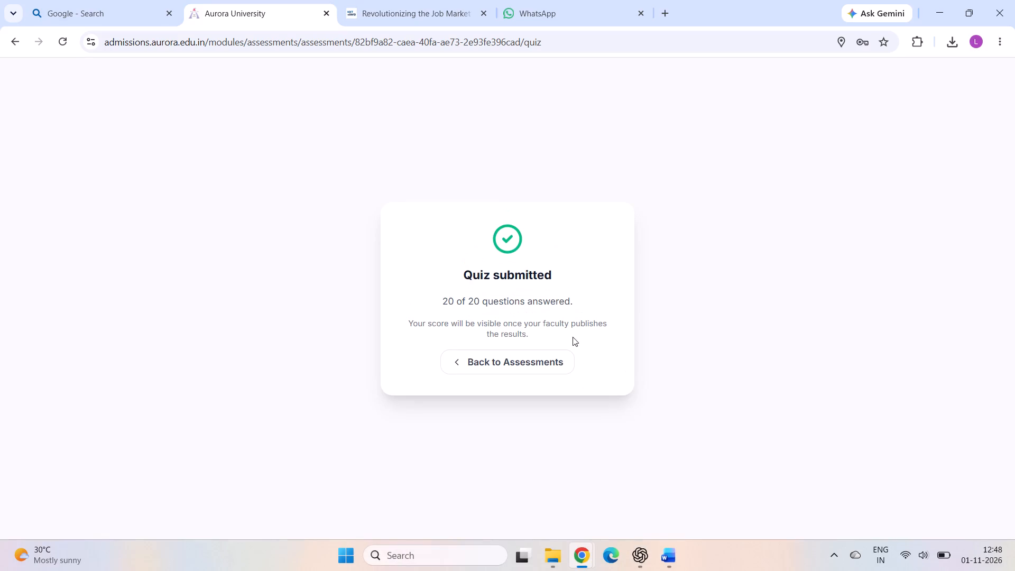
# Return to the assessments list and start Pre Learning Quiz2 for Introduction to Artificial Intelligence.
pyautogui.click(460, 363)
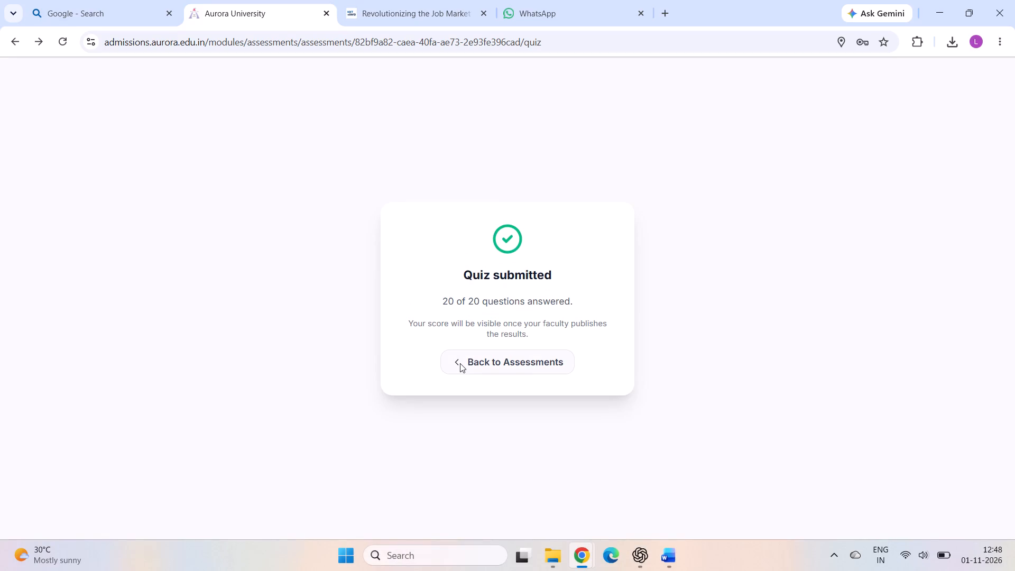
pyautogui.click(455, 362)
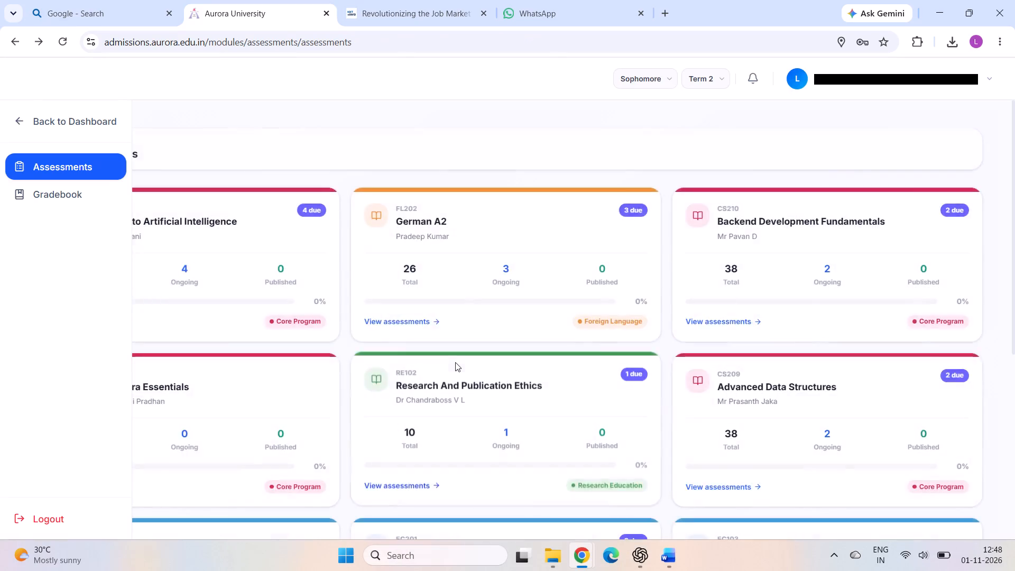
pyautogui.scroll(-3, 353, 357)
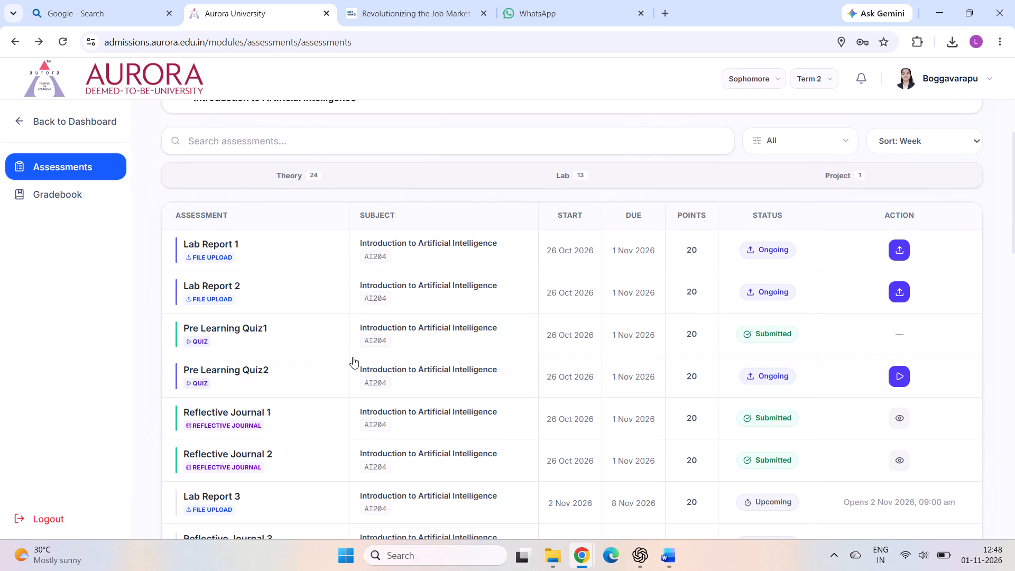
pyautogui.click(893, 370)
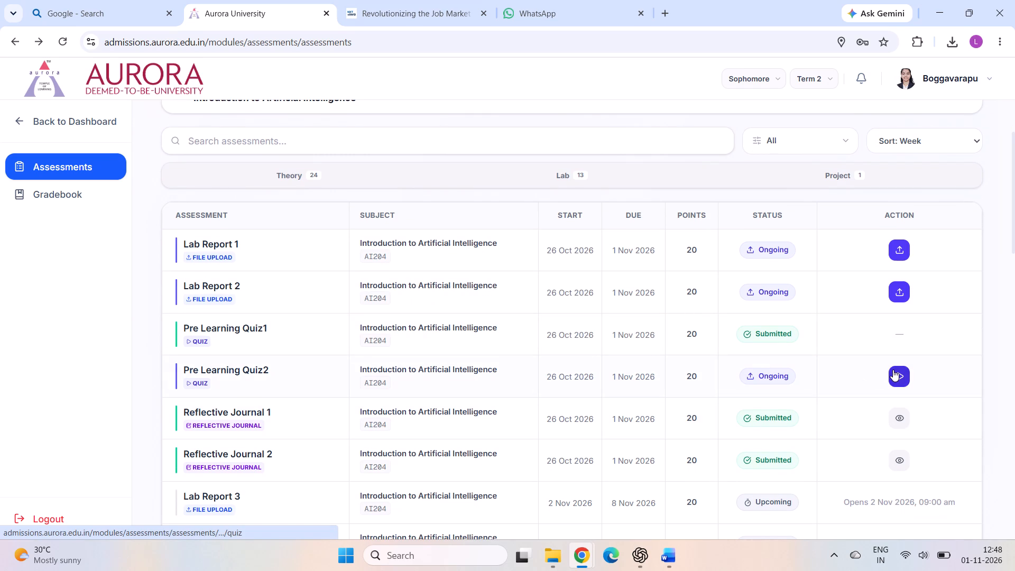
pyautogui.click(599, 469)
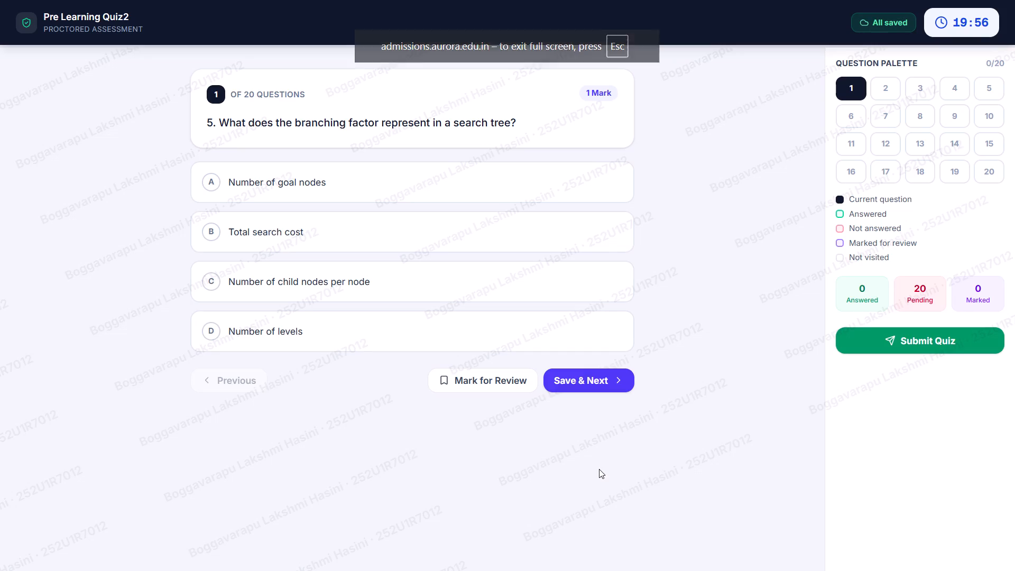
# Answer and save Pre Learning Quiz2 questions 1 to 5 with options C, A, B, A and B respectively.
pyautogui.click(449, 270)
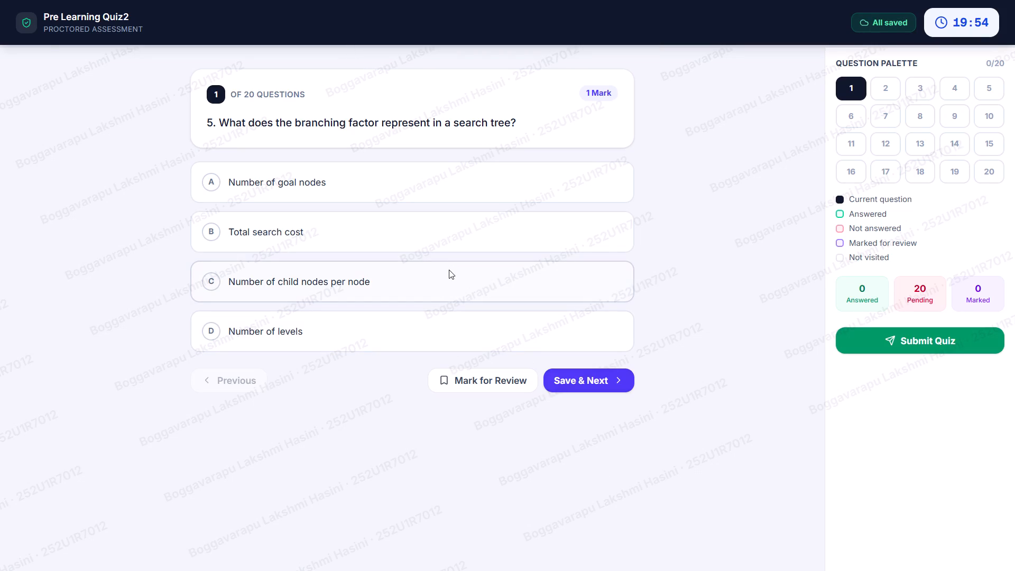
pyautogui.click(611, 391)
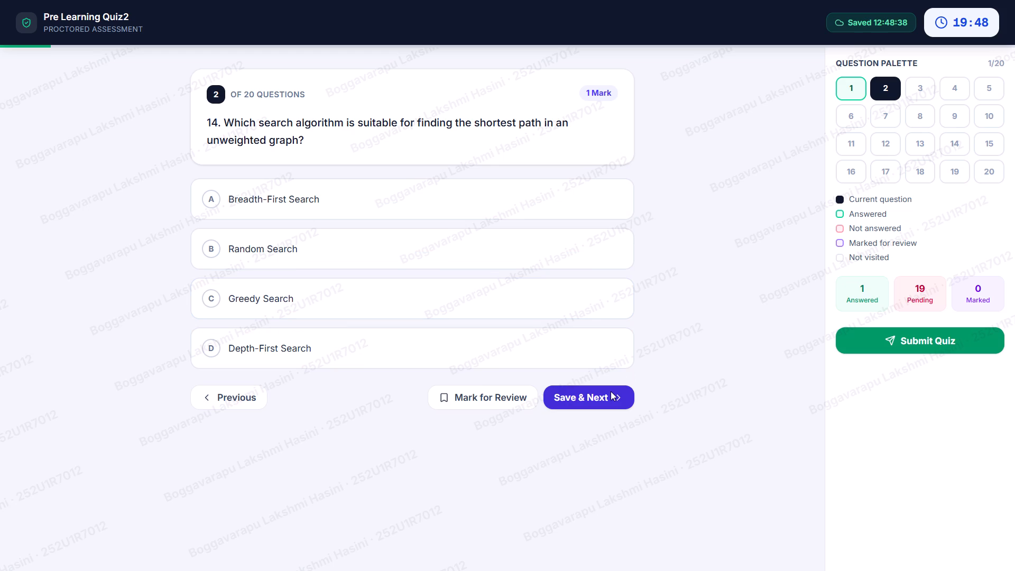
pyautogui.click(460, 197)
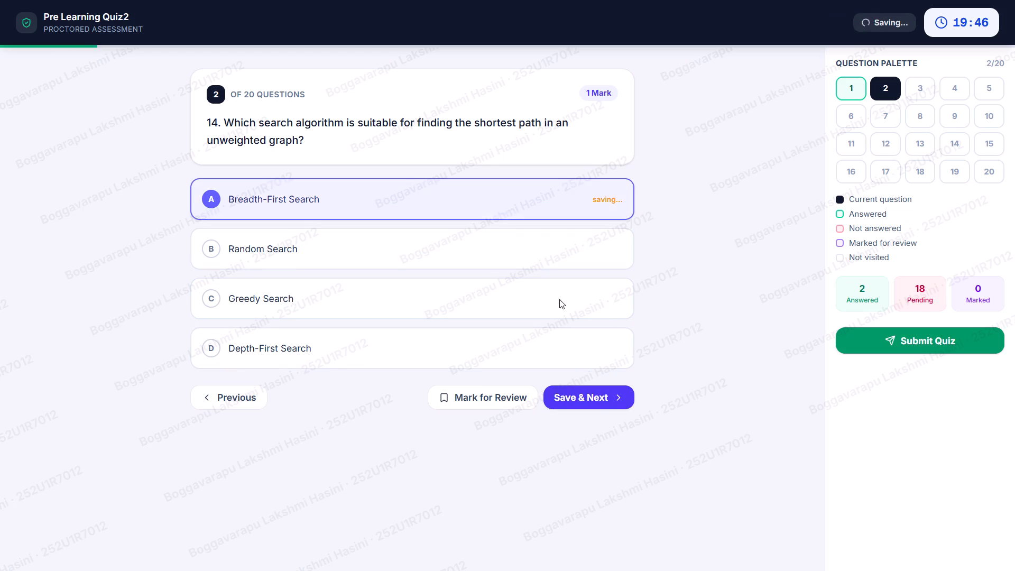
pyautogui.click(587, 401)
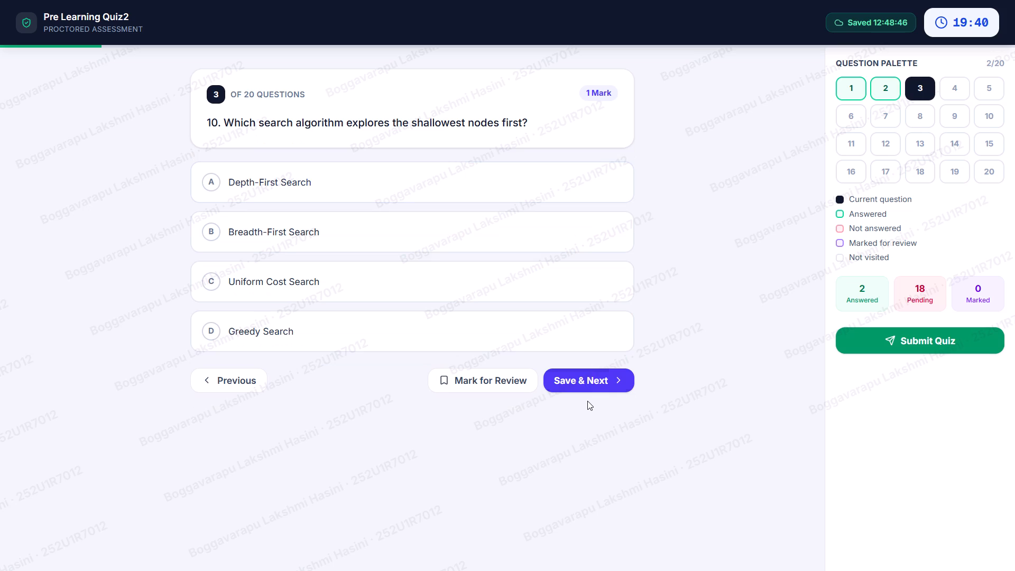
pyautogui.click(452, 226)
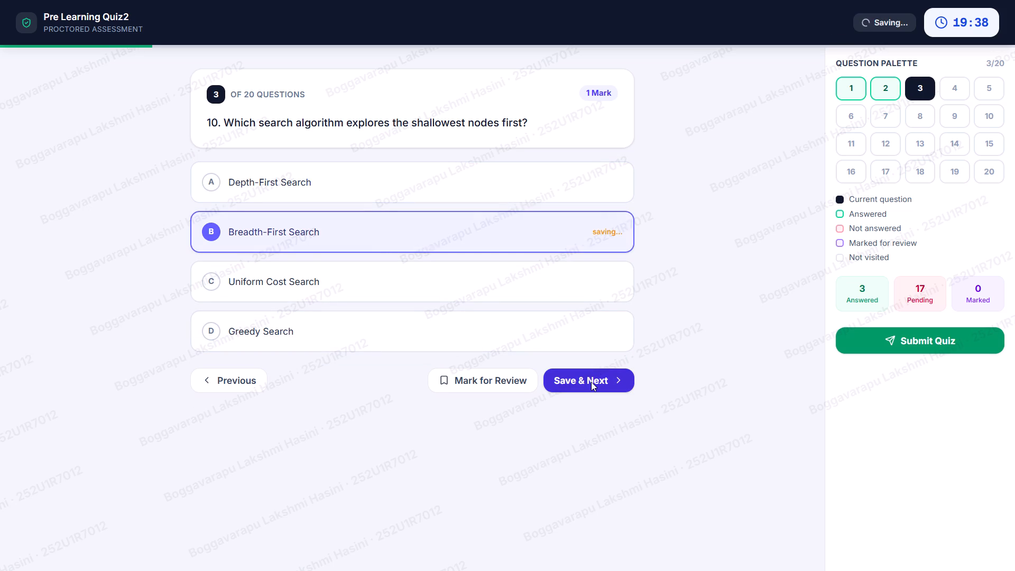
pyautogui.click(591, 382)
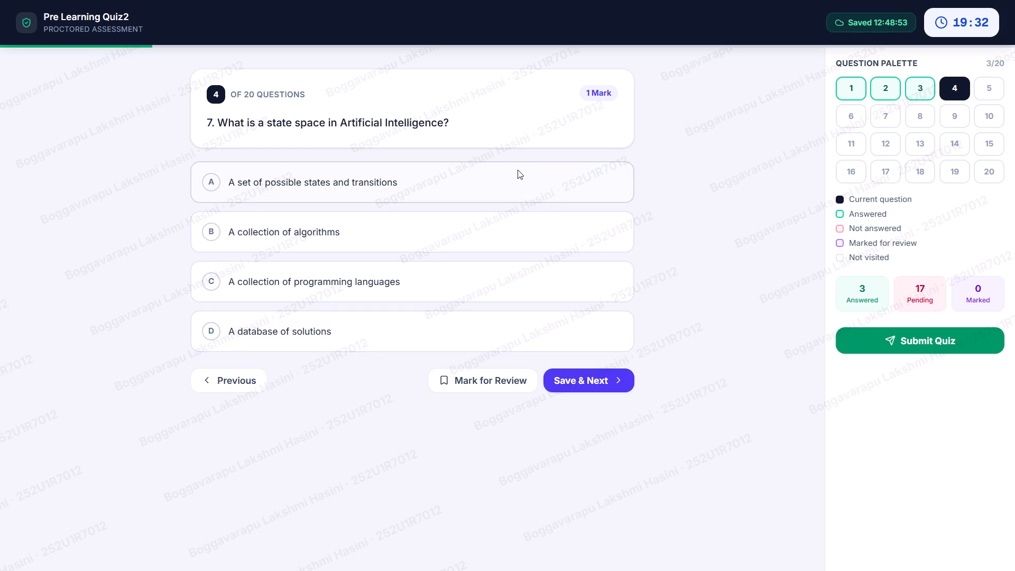
pyautogui.click(461, 172)
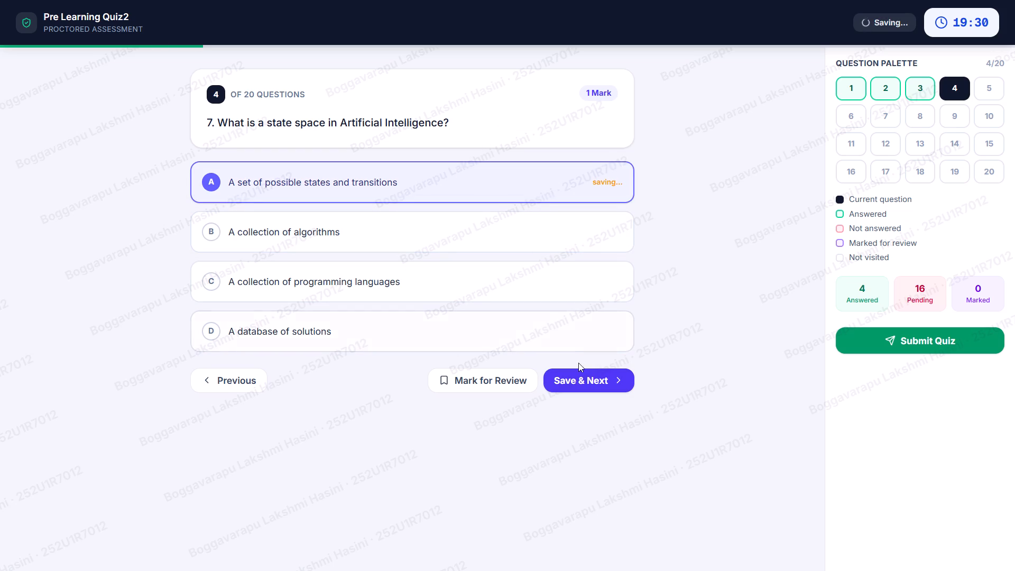
pyautogui.click(578, 373)
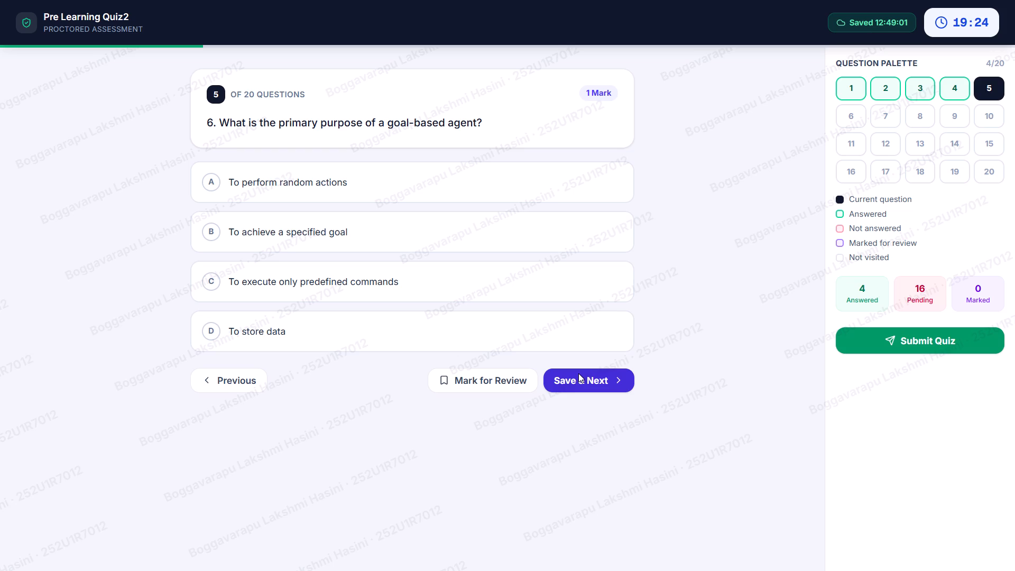
pyautogui.click(448, 227)
pyautogui.hscroll(1, 479, 248)
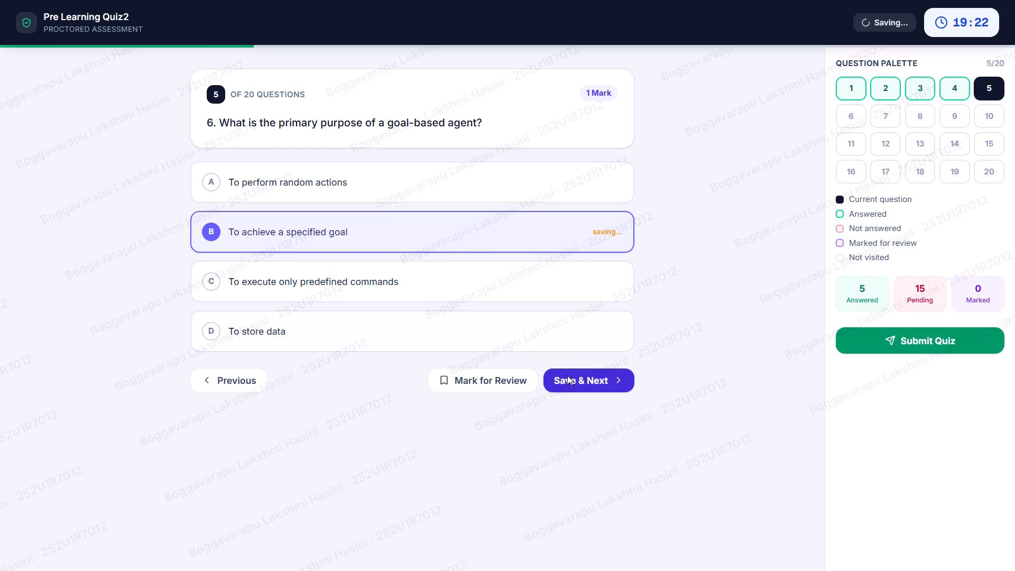
pyautogui.click(567, 377)
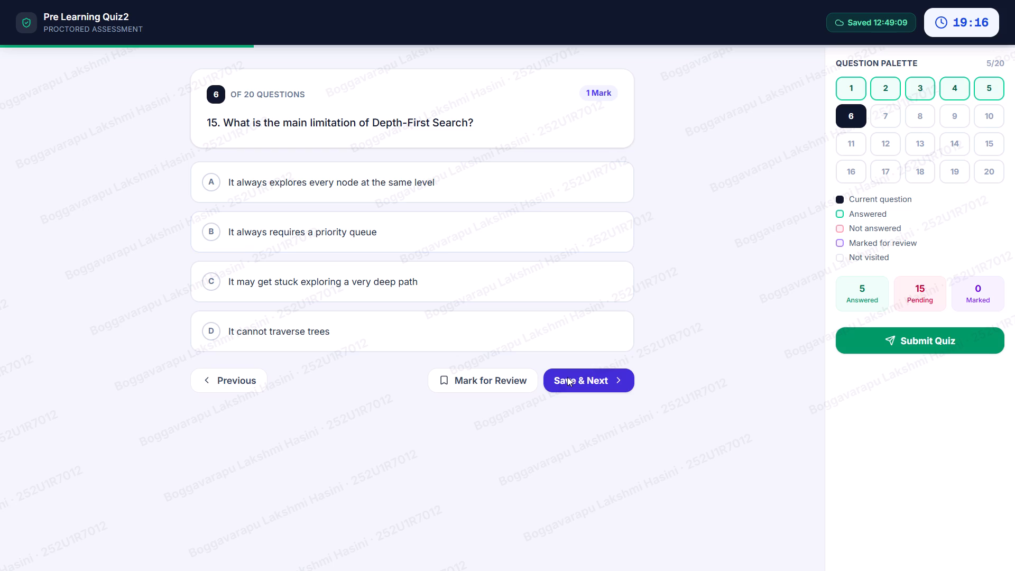
# Answer and save quiz questions 6 to 10 with options C, B, C, C and C respectively.
pyautogui.click(455, 266)
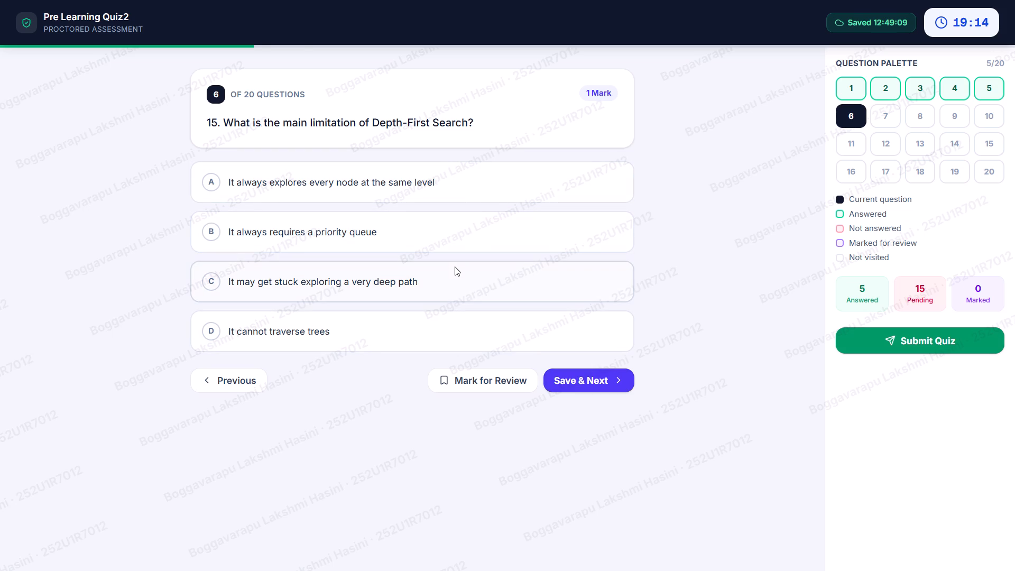
pyautogui.click(578, 375)
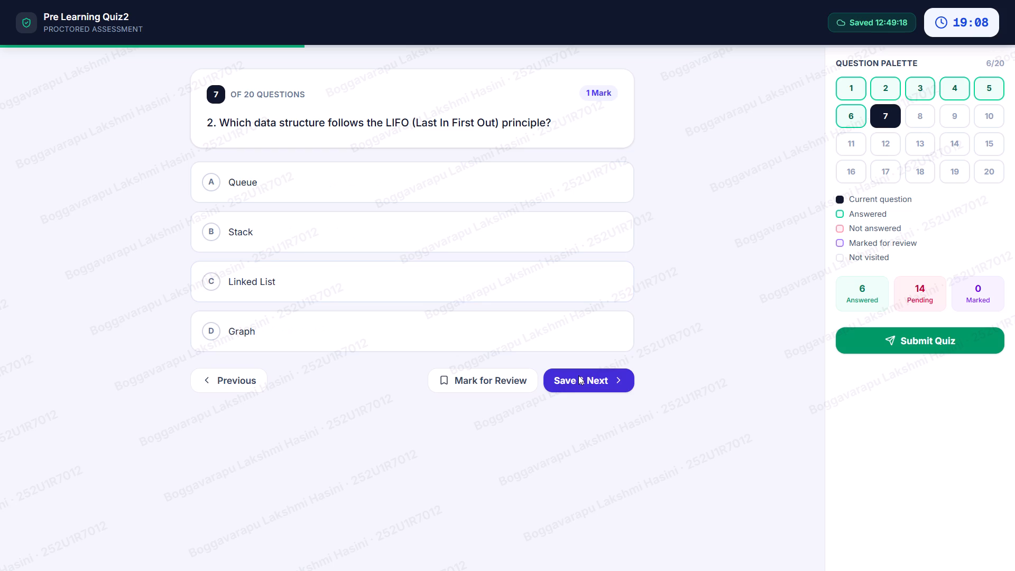
pyautogui.click(449, 229)
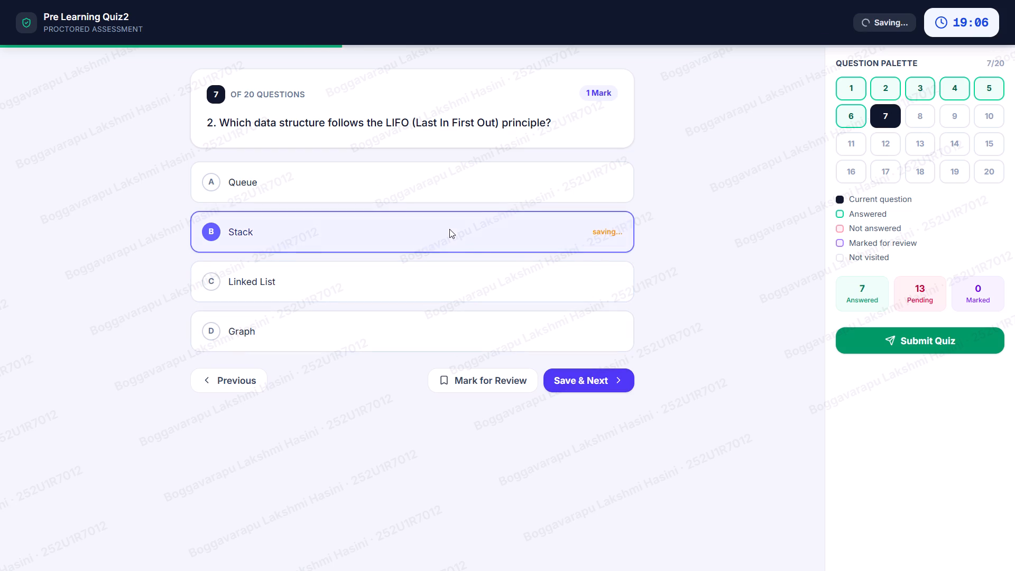
pyautogui.click(608, 379)
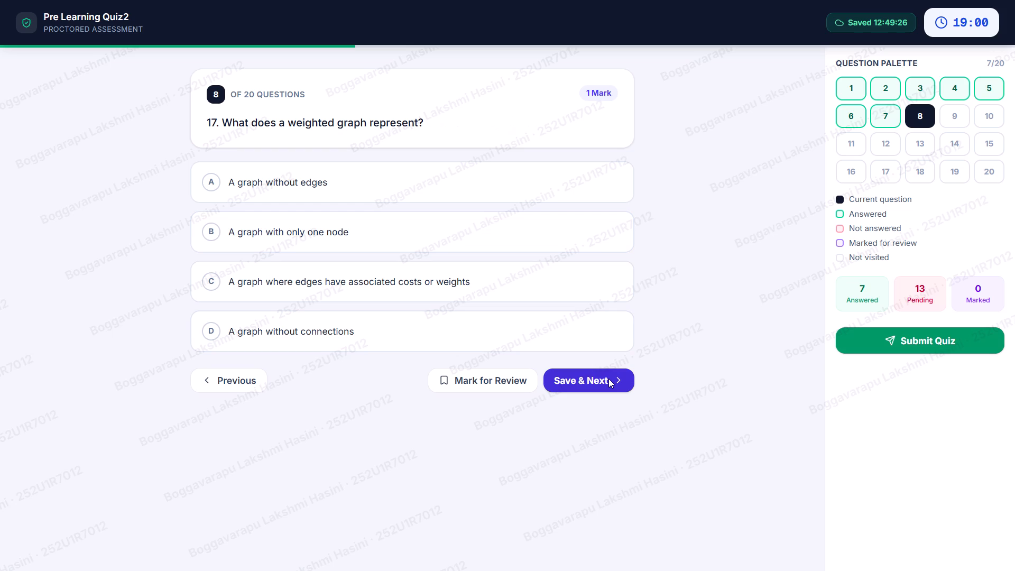
pyautogui.click(450, 275)
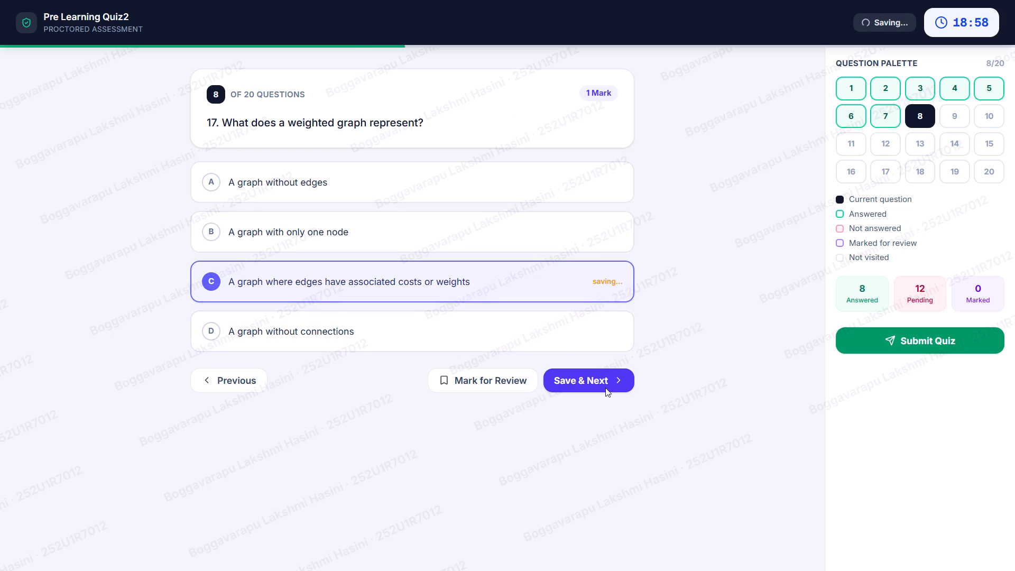
pyautogui.click(595, 382)
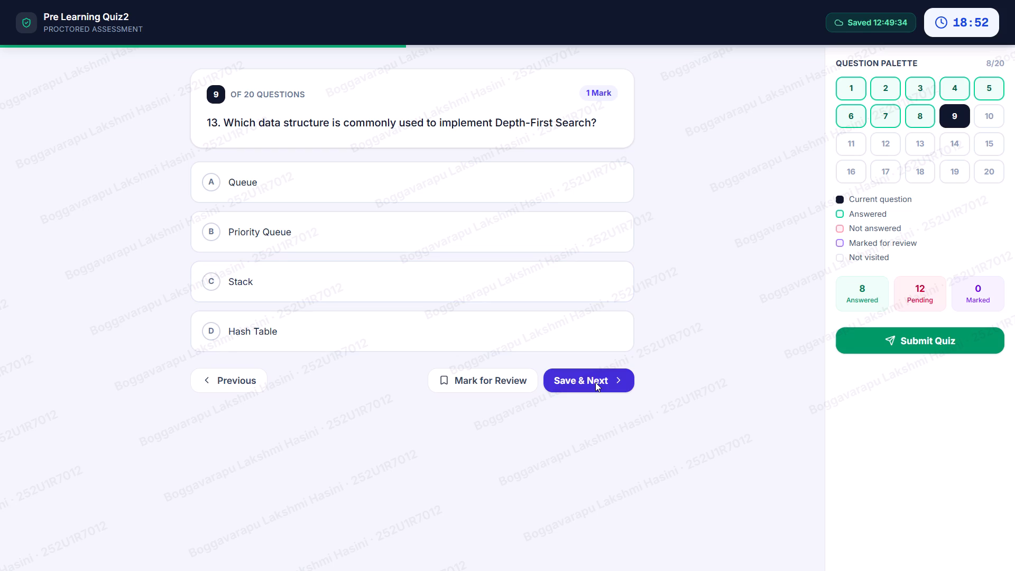
pyautogui.click(478, 284)
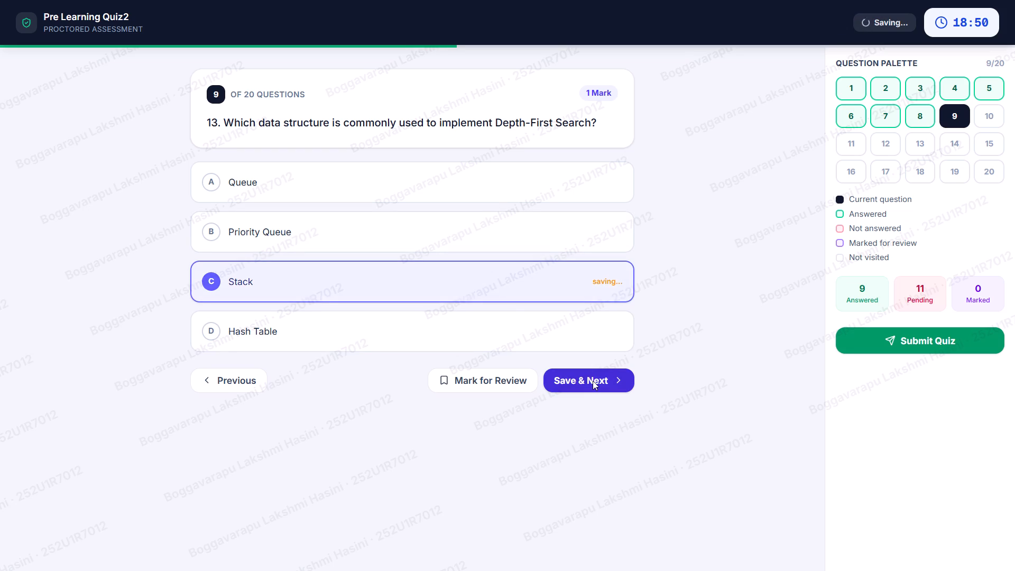
pyautogui.click(593, 381)
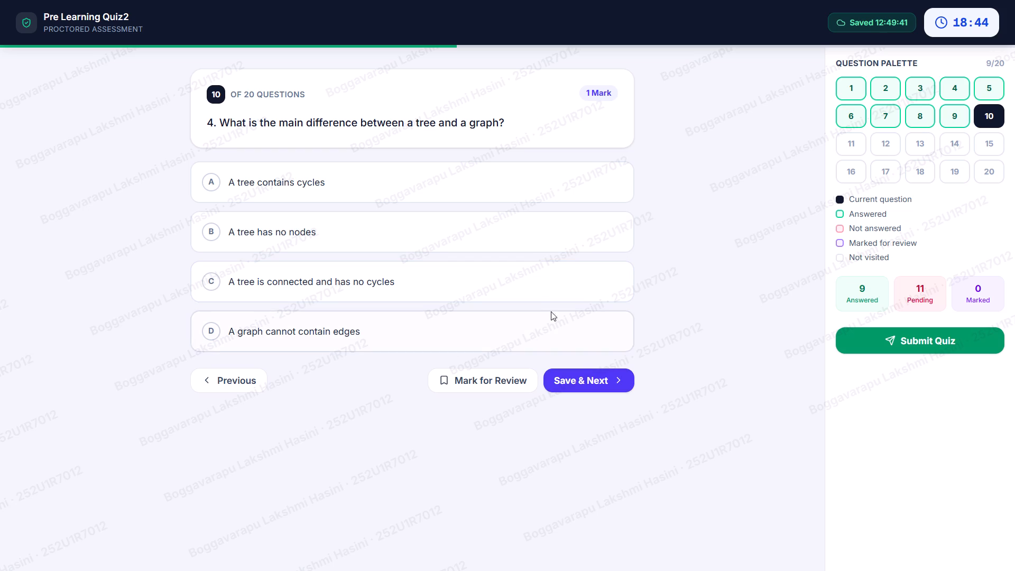
pyautogui.click(494, 287)
pyautogui.click(578, 373)
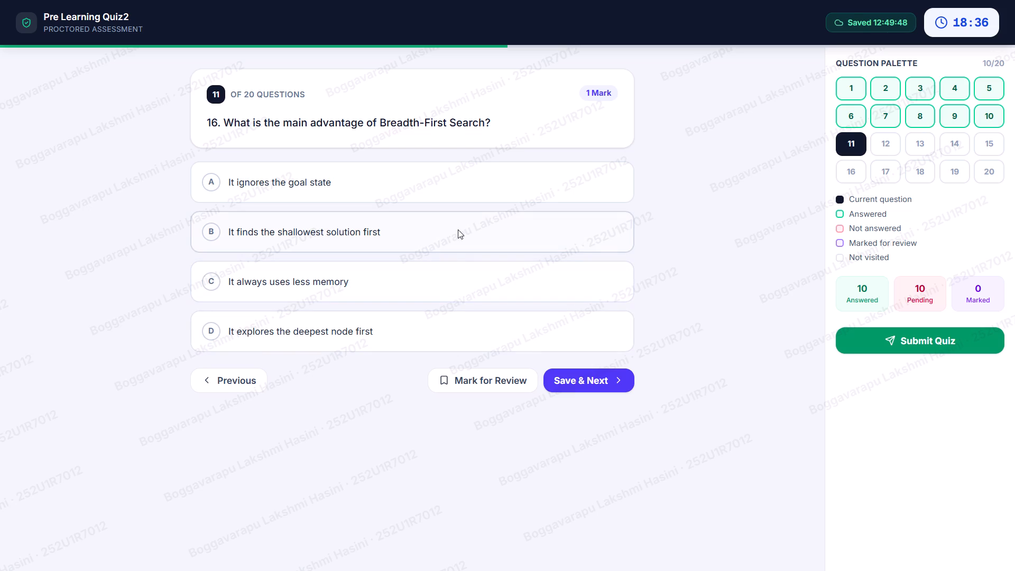
# Answer and save quiz questions 11 to 15 with options B, C, C, D and B respectively.
pyautogui.click(458, 229)
pyautogui.click(572, 373)
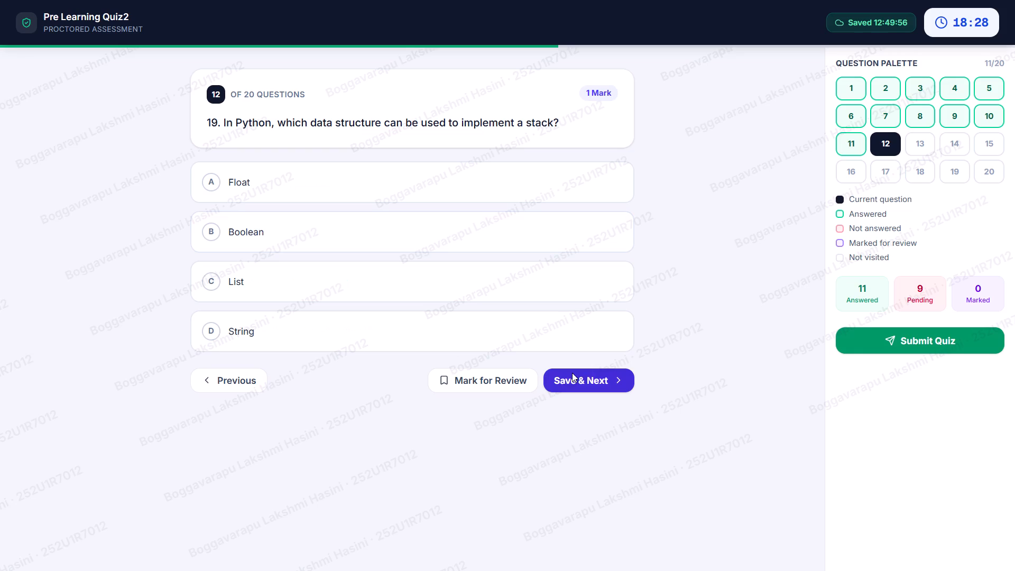
pyautogui.click(416, 284)
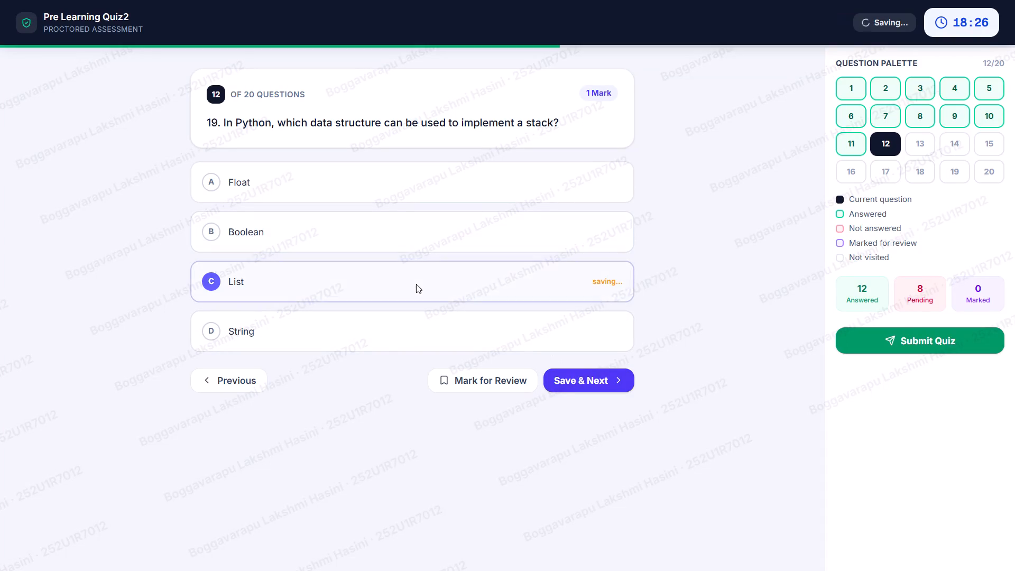
pyautogui.click(603, 381)
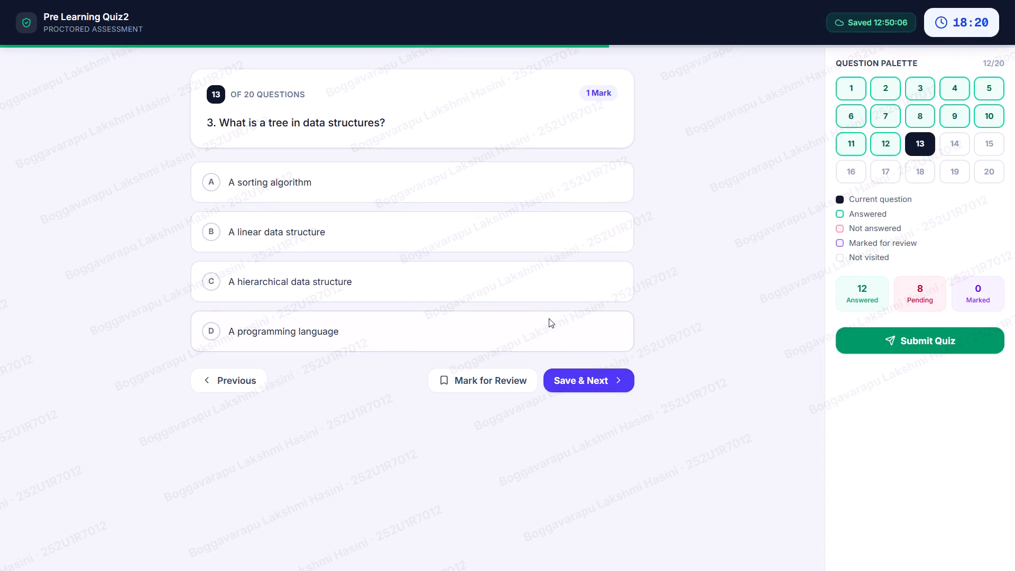
pyautogui.click(426, 282)
pyautogui.click(583, 389)
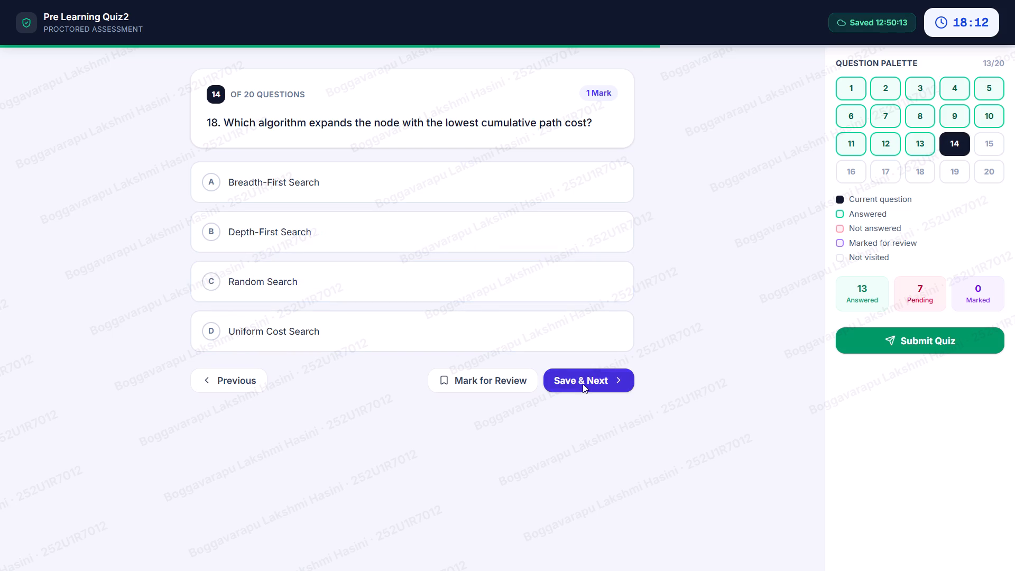
pyautogui.click(477, 317)
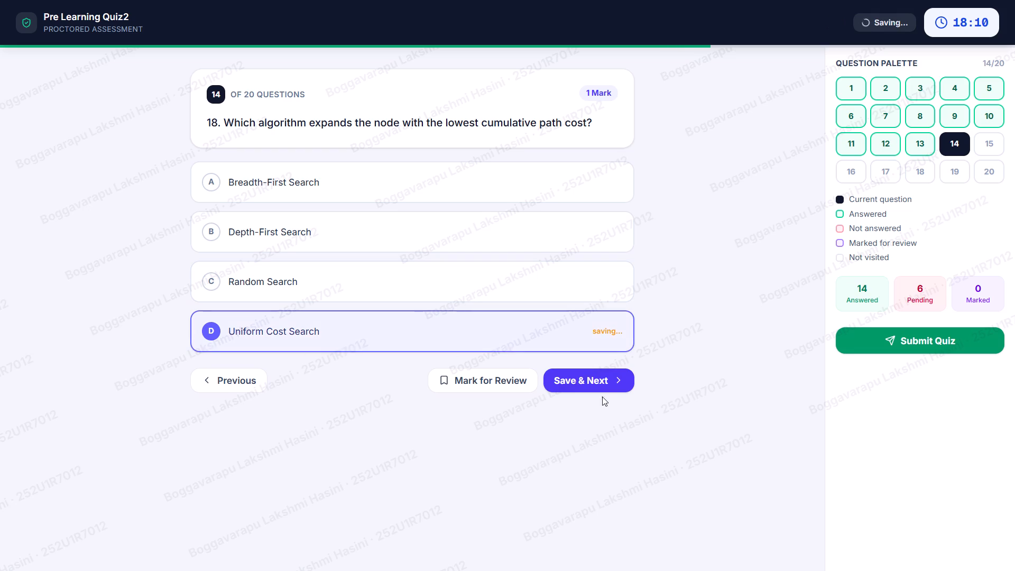
pyautogui.click(589, 380)
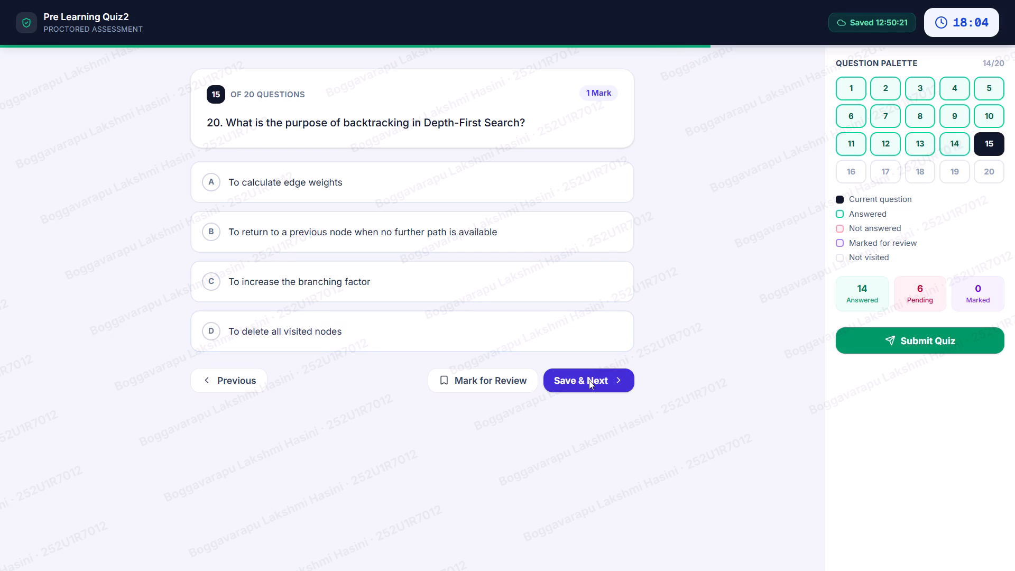
pyautogui.click(472, 216)
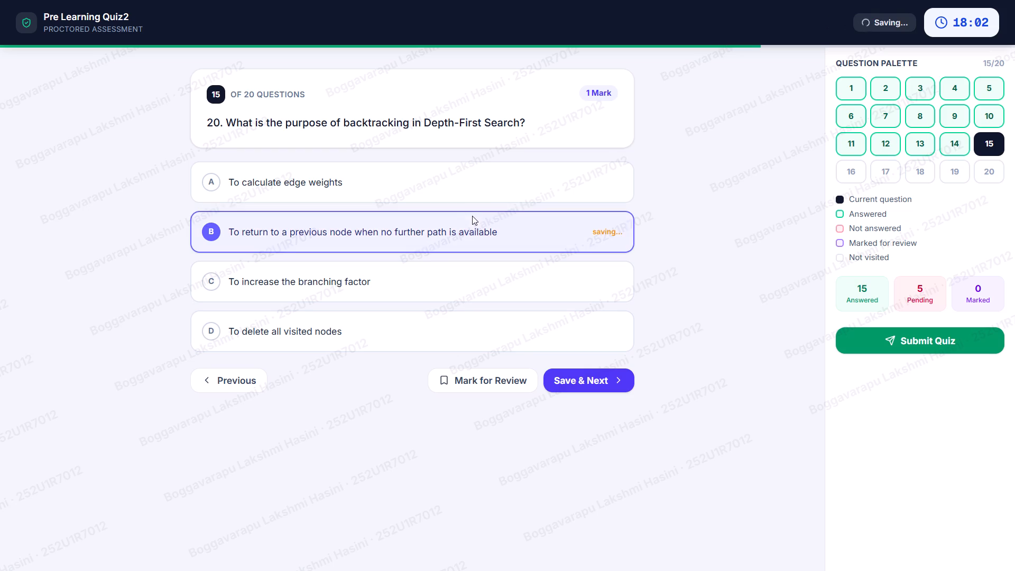
pyautogui.click(595, 379)
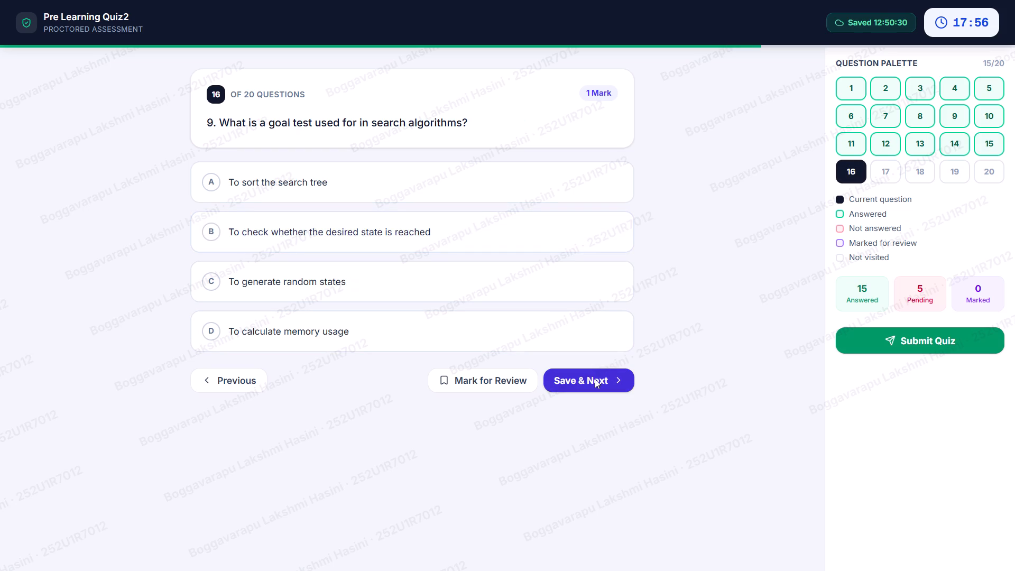
# Answer Pre Learning Quiz2 questions 16 to 20 with options B, C, D, C and A respectively, saving each before moving on.
pyautogui.click(438, 243)
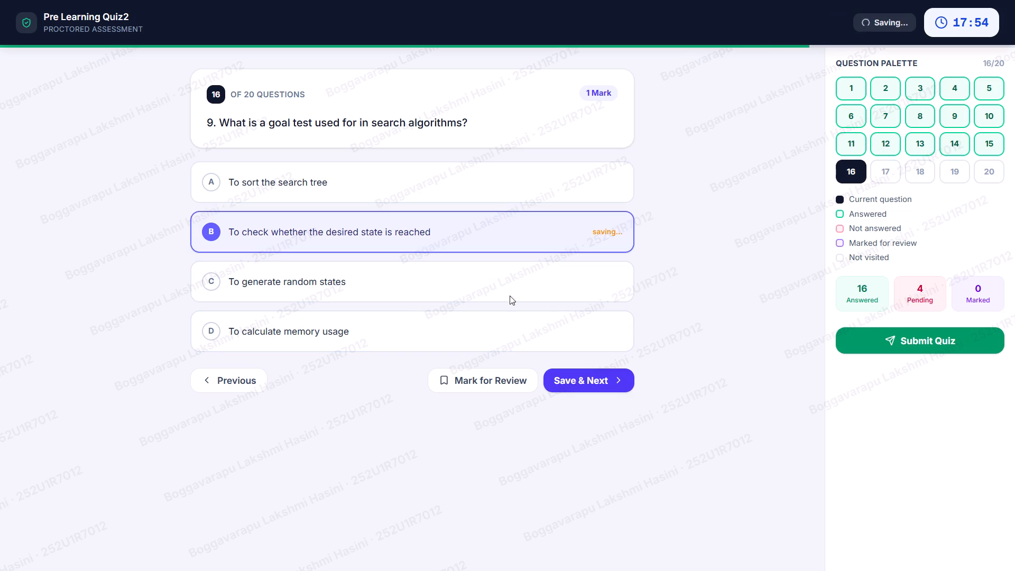
pyautogui.click(598, 379)
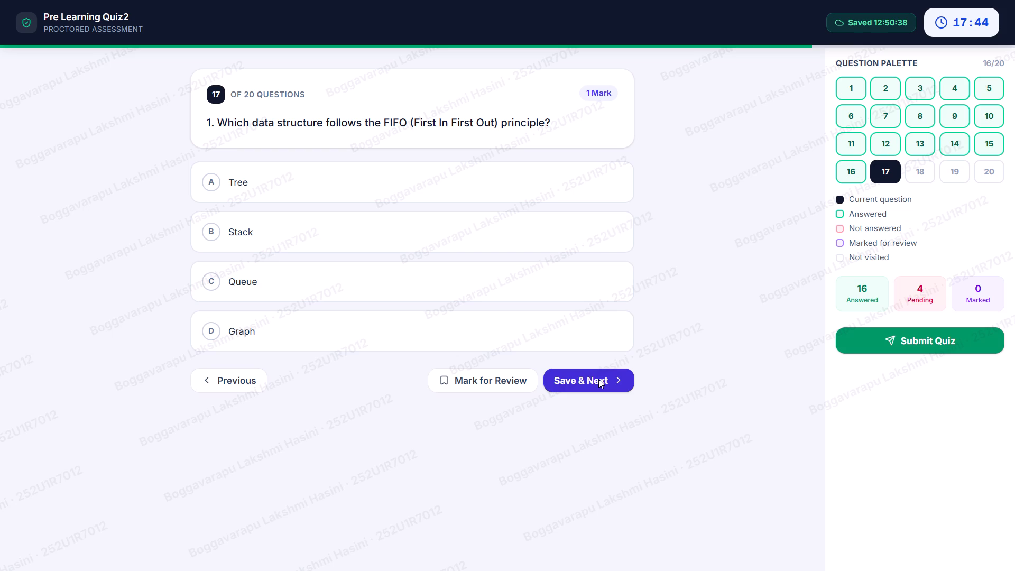
pyautogui.click(377, 296)
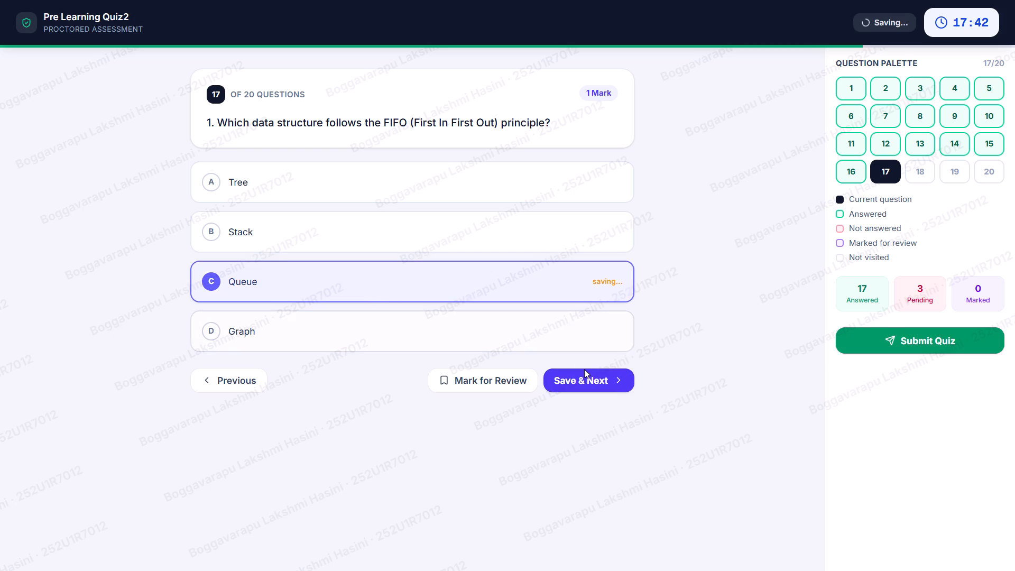
pyautogui.click(585, 370)
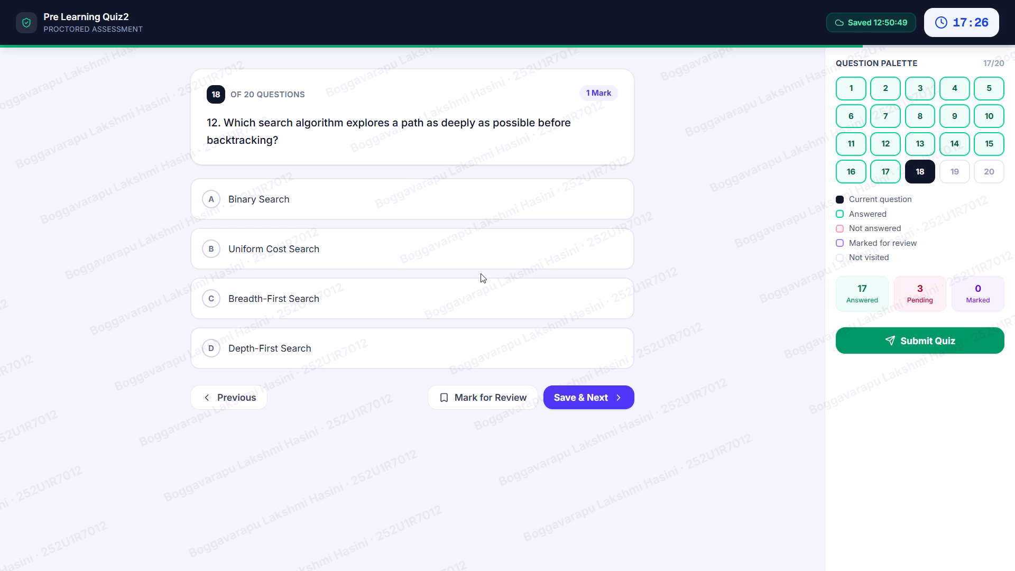
pyautogui.click(460, 353)
pyautogui.click(593, 393)
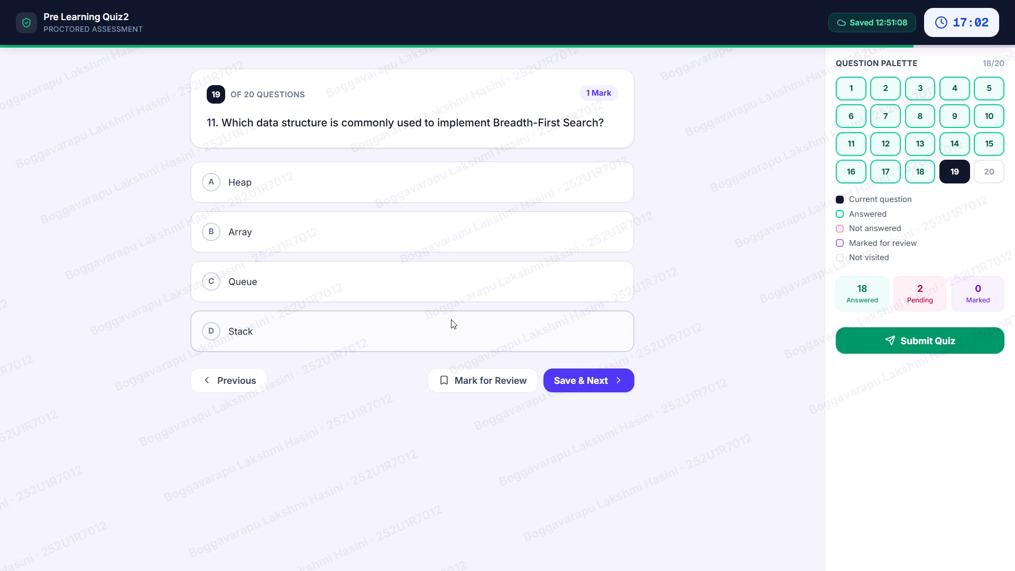
pyautogui.click(343, 283)
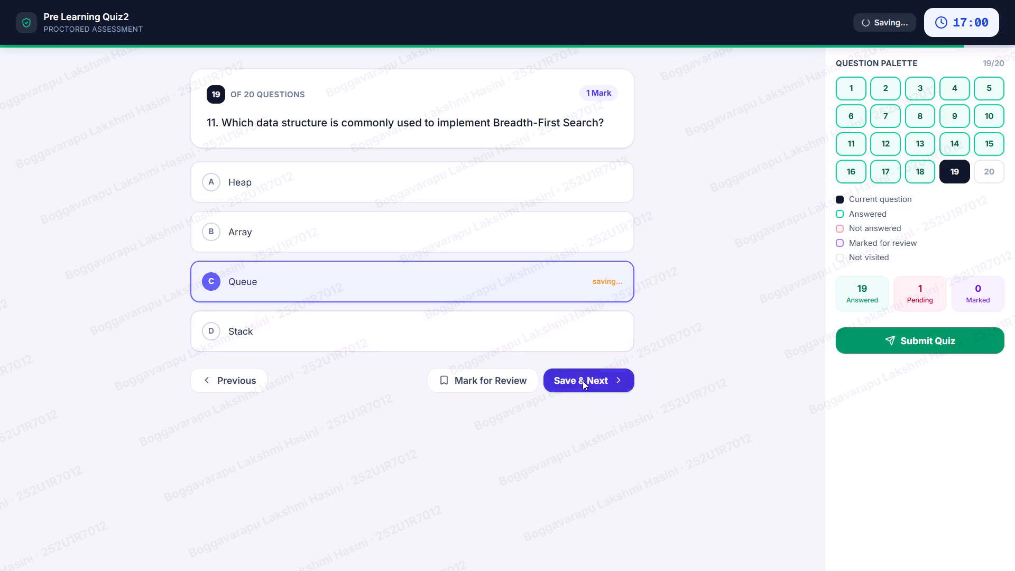
pyautogui.click(585, 383)
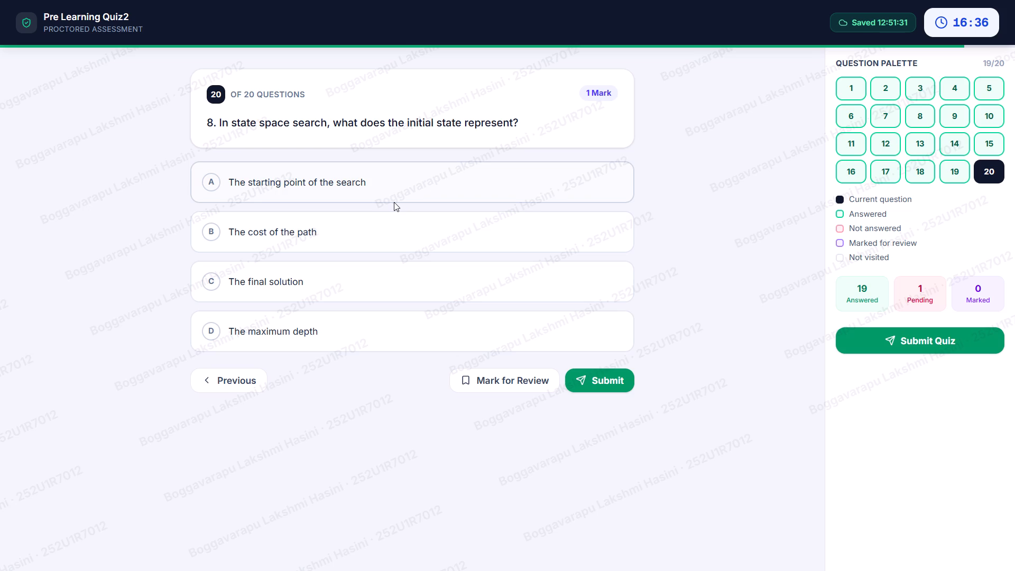
pyautogui.click(394, 202)
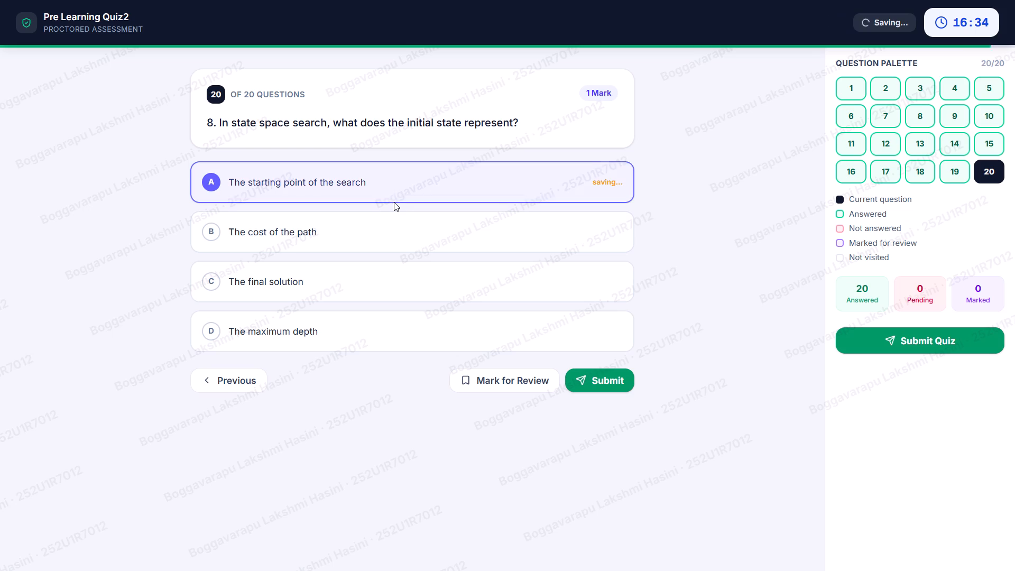
# Submit the completed Pre Learning Quiz2, confirm the submission and return to the Introduction to Artificial Intelligence assessments list.
pyautogui.click(583, 376)
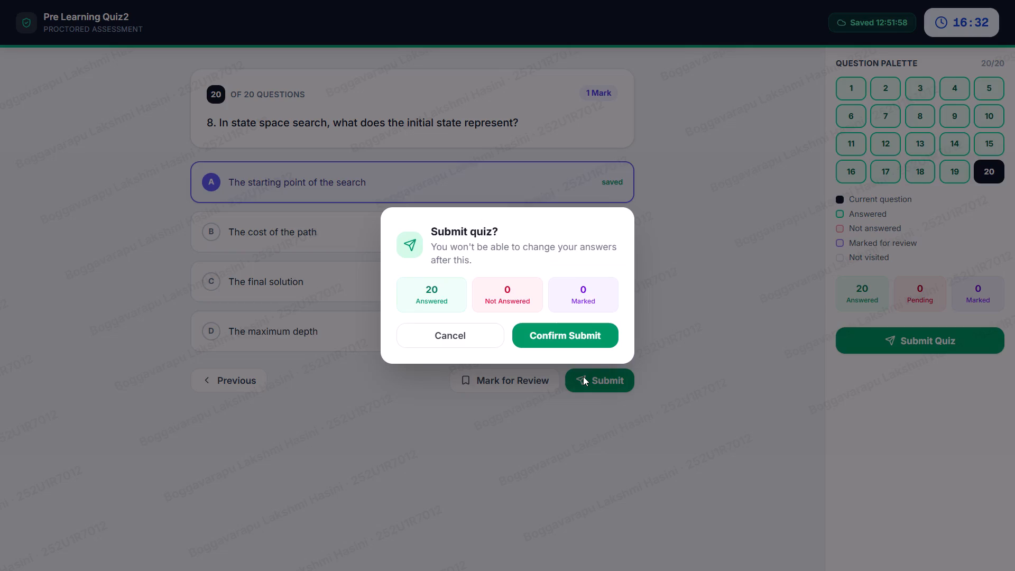
pyautogui.click(558, 337)
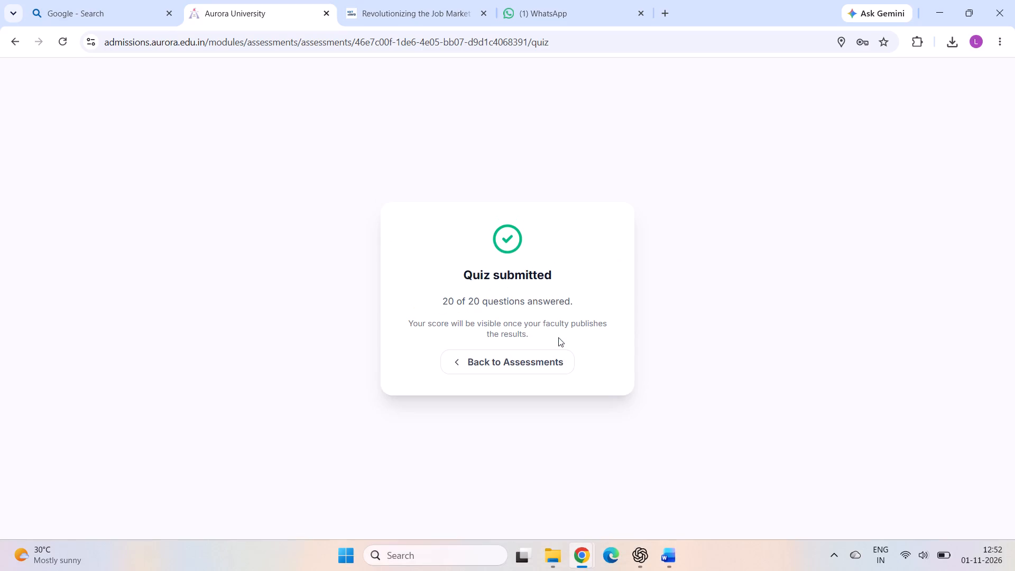
pyautogui.click(458, 355)
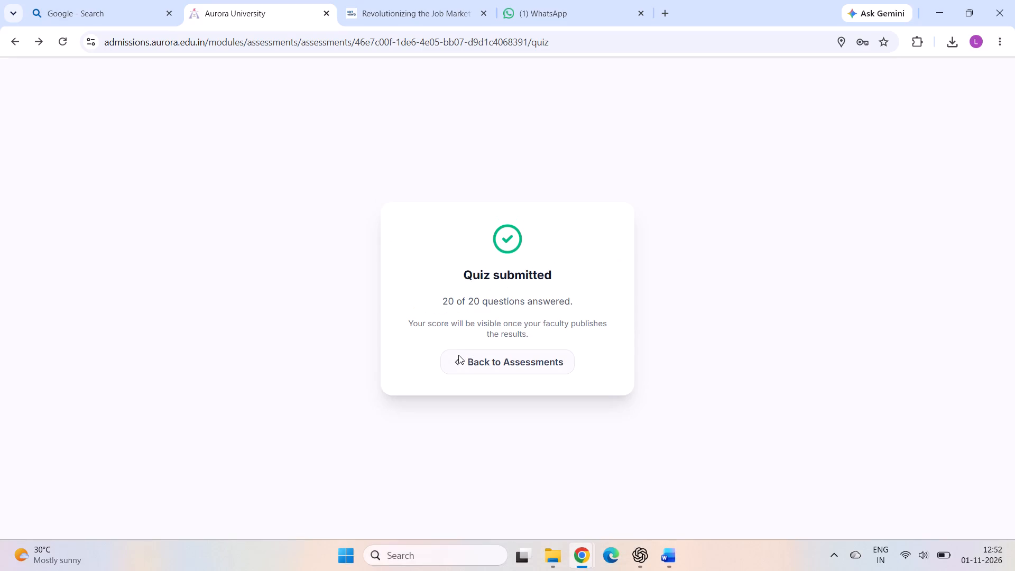
pyautogui.click(457, 359)
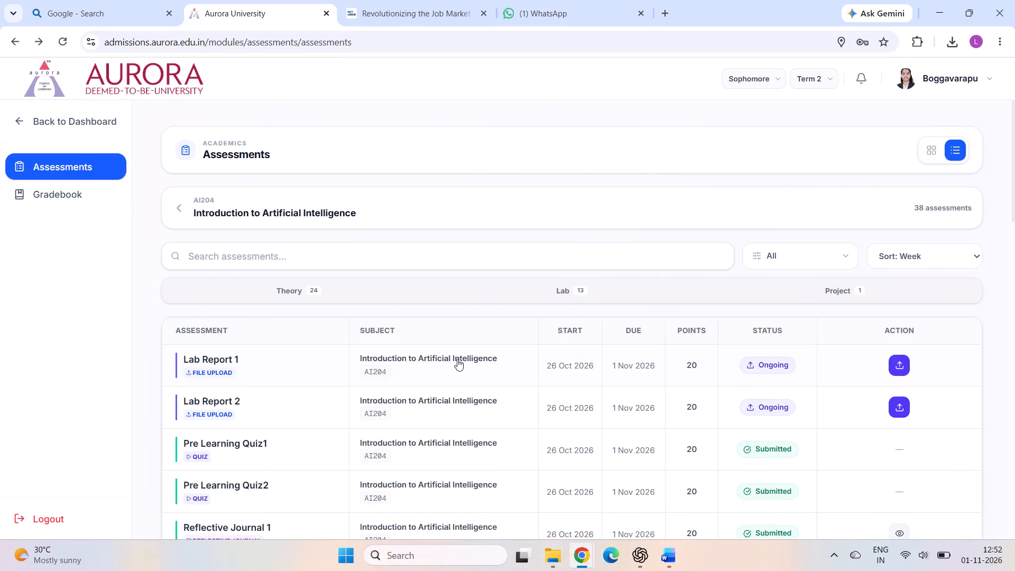
# Go back to the course overview and open the Advanced Data Structures assessments to check the status of each item.
pyautogui.scroll(-1, 306, 318)
pyautogui.scroll(2, 306, 318)
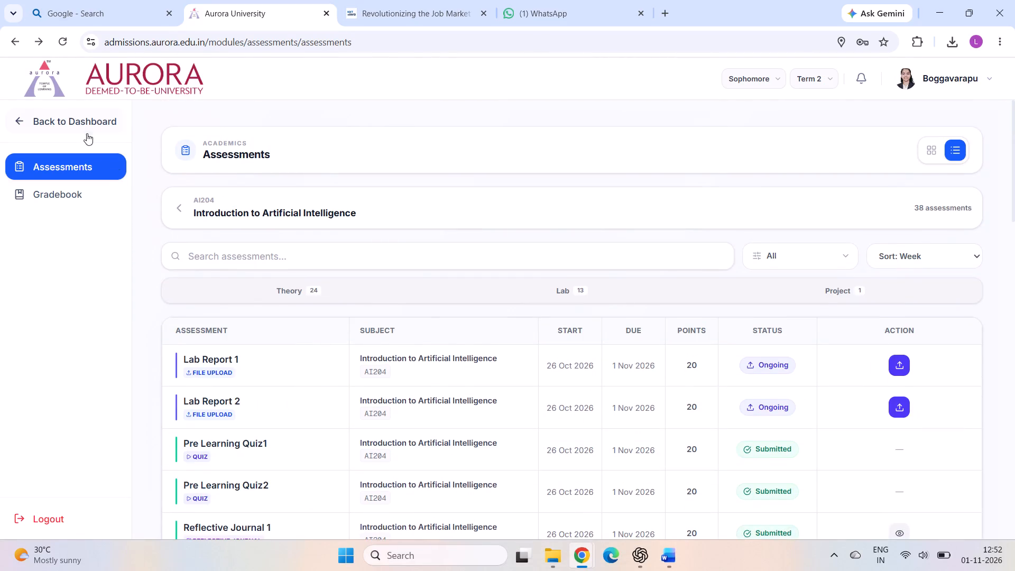
pyautogui.click(196, 205)
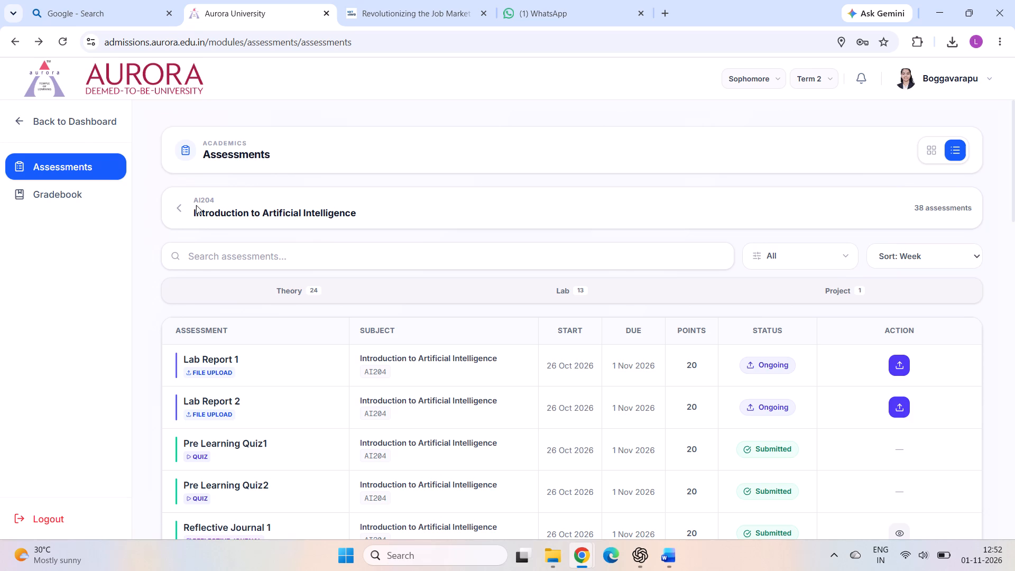
pyautogui.click(183, 207)
pyautogui.scroll(-1, 183, 207)
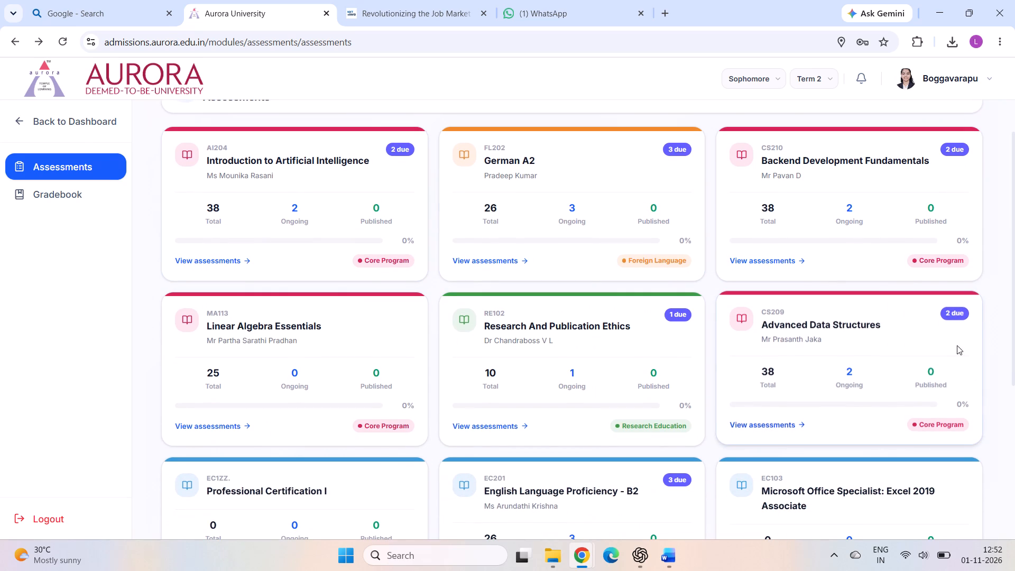
pyautogui.click(959, 322)
pyautogui.scroll(-1, 959, 322)
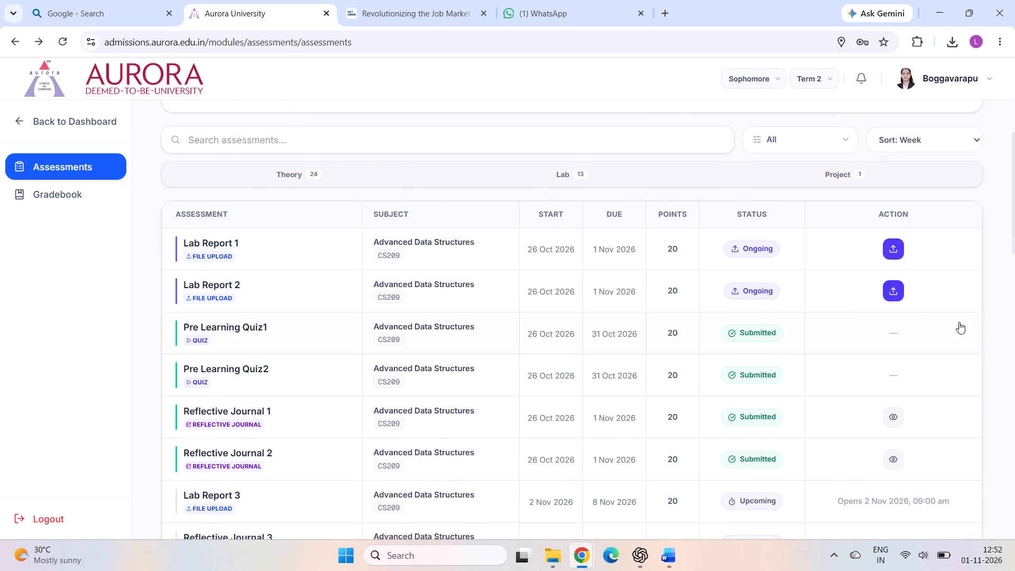
# Upload the ADS REFLECTIVE JOURNAL -1 file from the desktop's Advanced data structure folder as the Lab Report 1 submission.
pyautogui.click(894, 250)
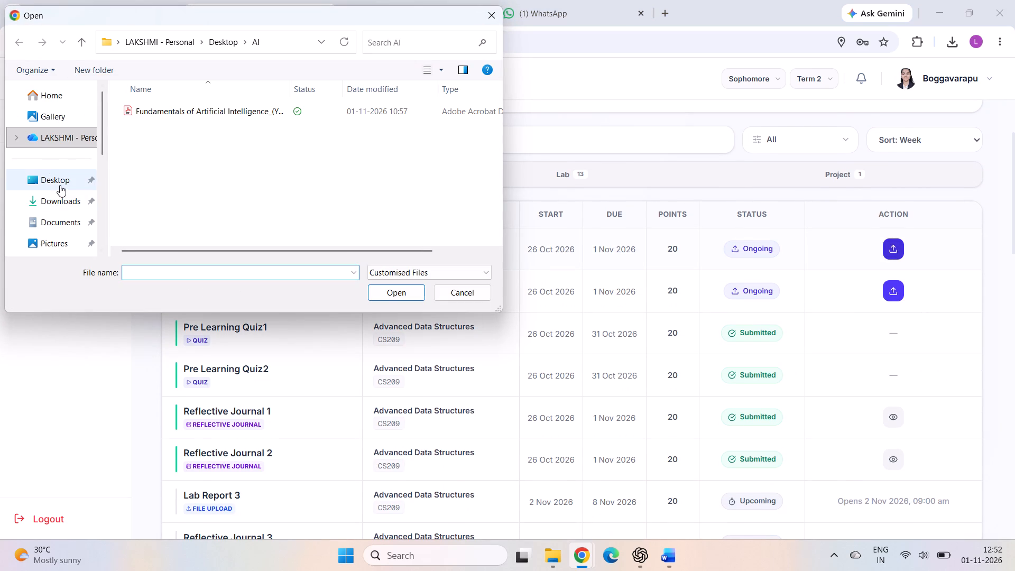
pyautogui.click(60, 185)
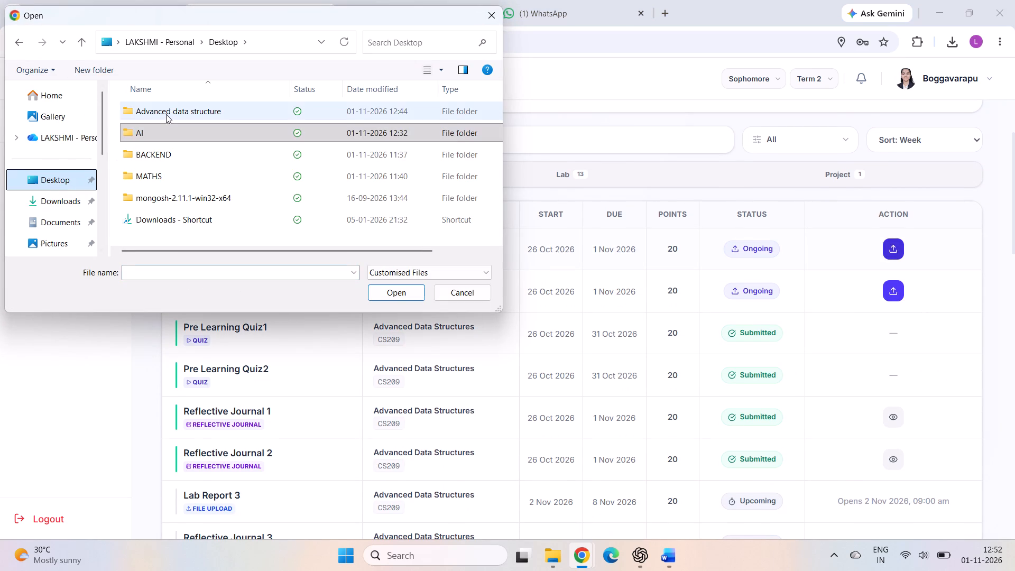
pyautogui.doubleClick(166, 114)
pyautogui.click(166, 114)
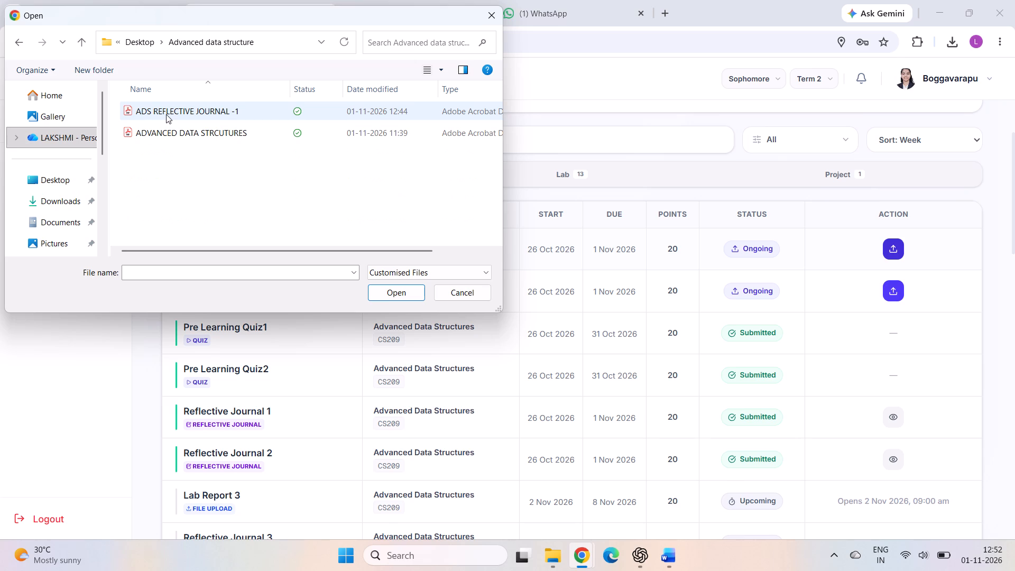
pyautogui.click(398, 299)
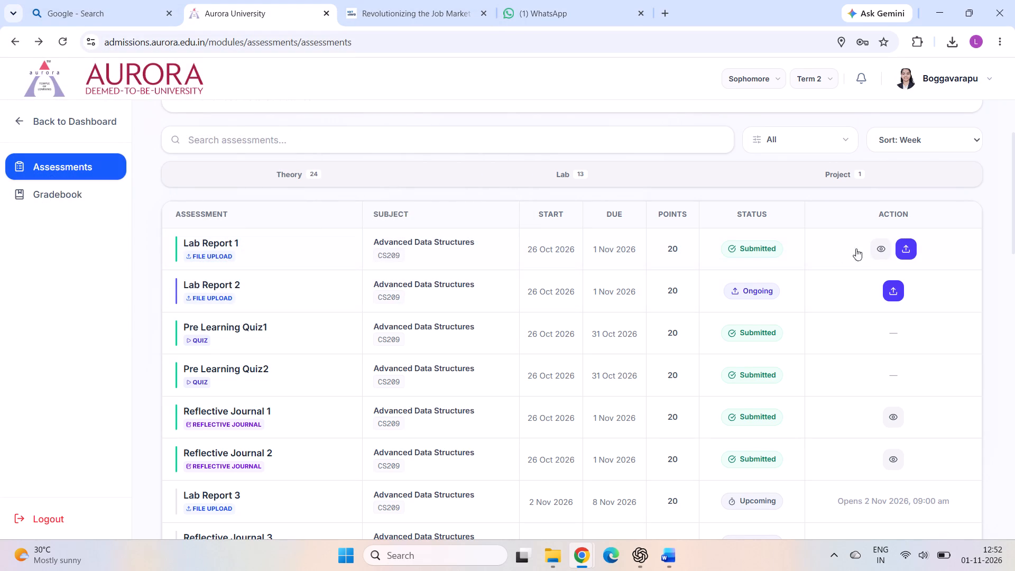
# Open the submitted Lab Report 1 file and review its cover, certificate and journal content through to the last page.
pyautogui.click(874, 250)
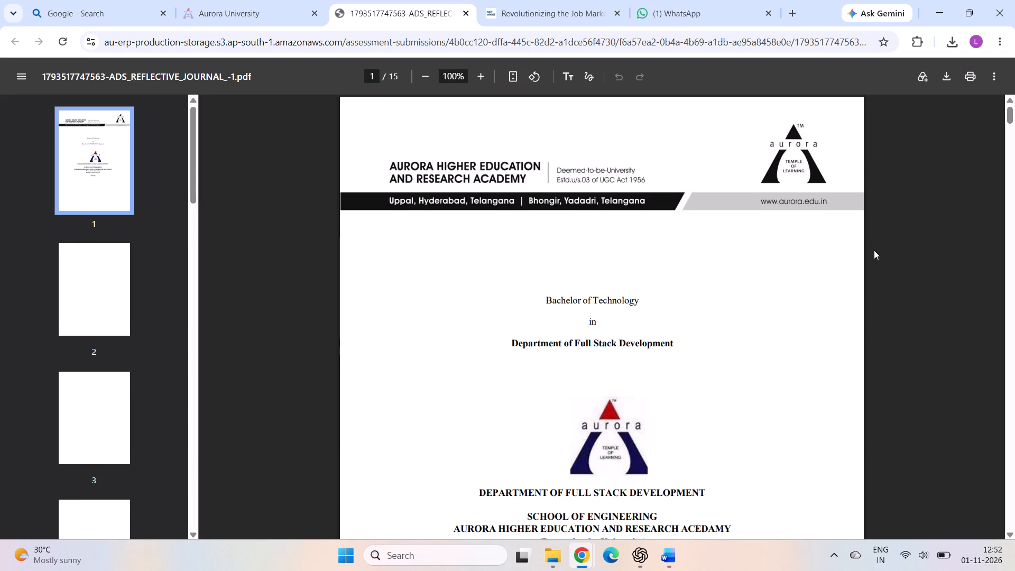
pyautogui.scroll(-4, 874, 250)
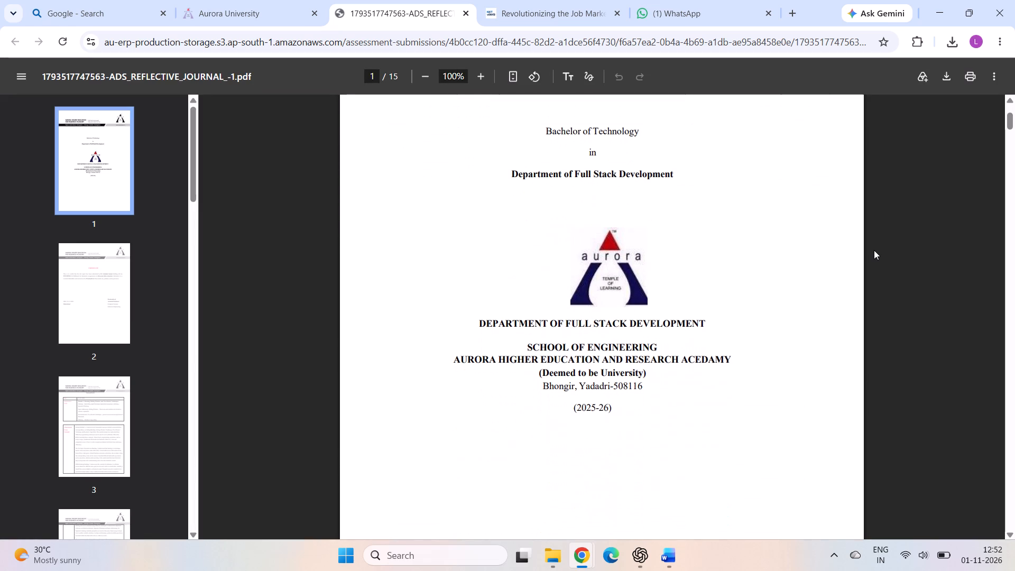
pyautogui.scroll(-9, 874, 250)
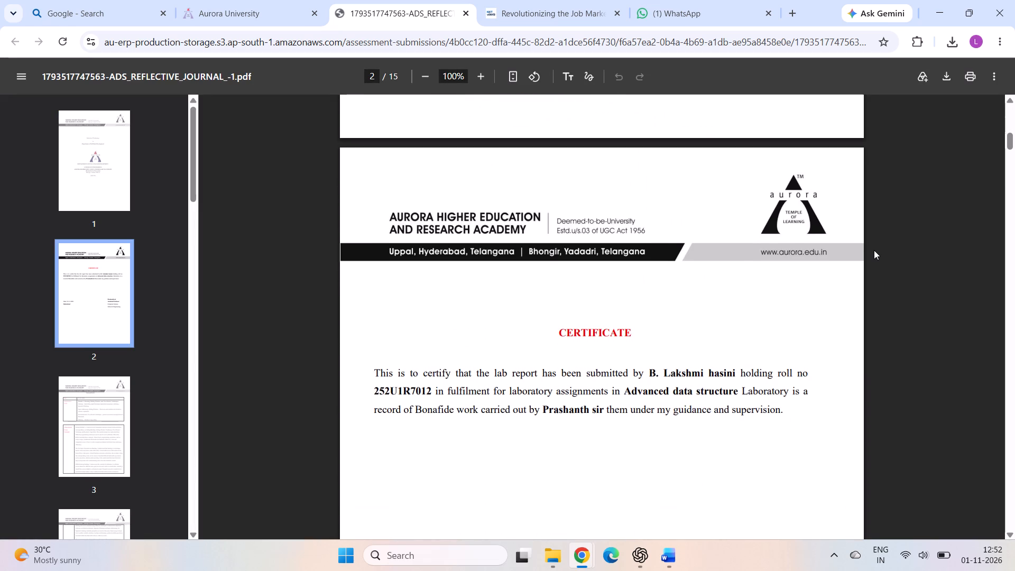
pyautogui.scroll(-5, 874, 250)
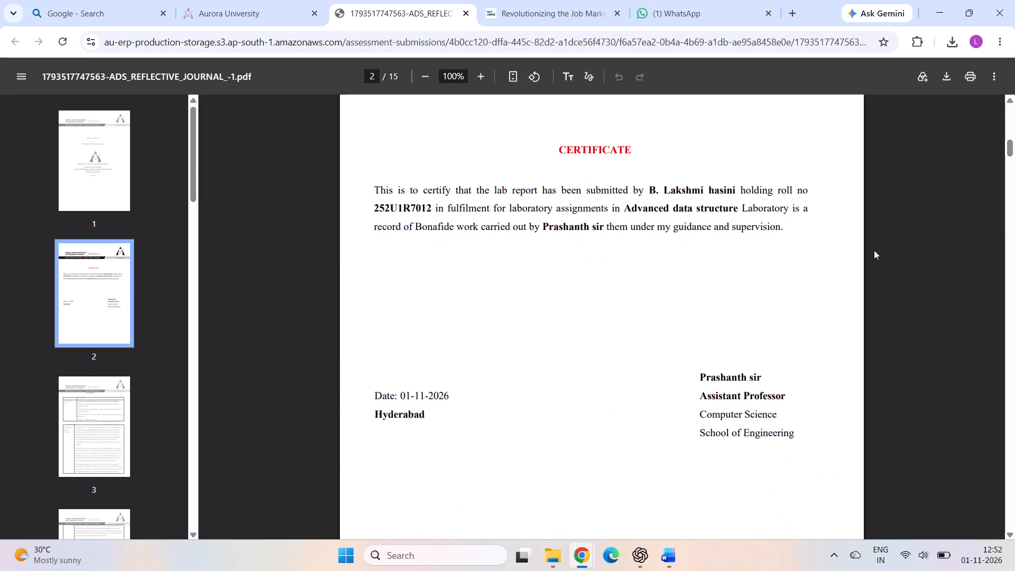
pyautogui.scroll(-4, 874, 250)
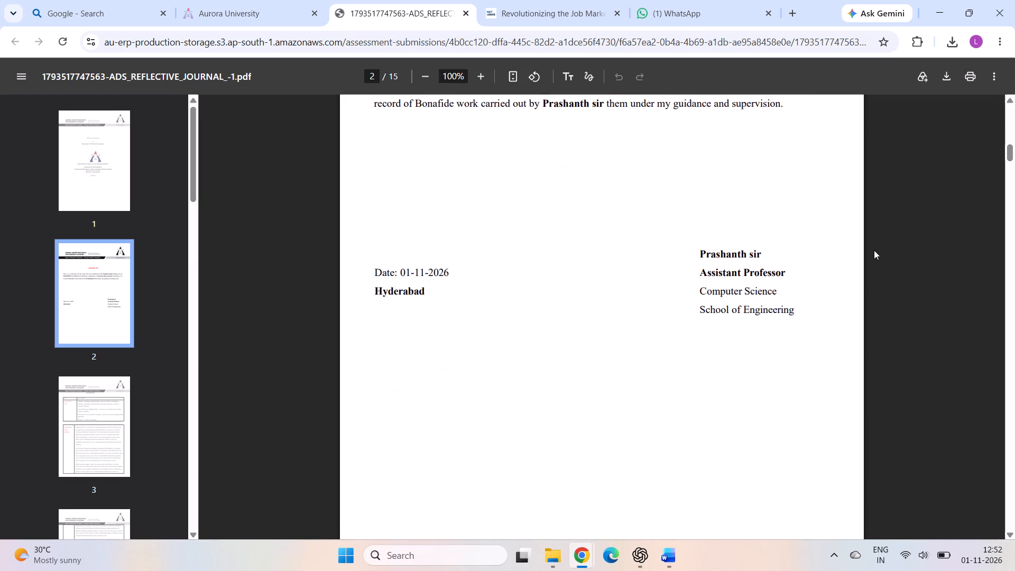
pyautogui.scroll(-10, 874, 250)
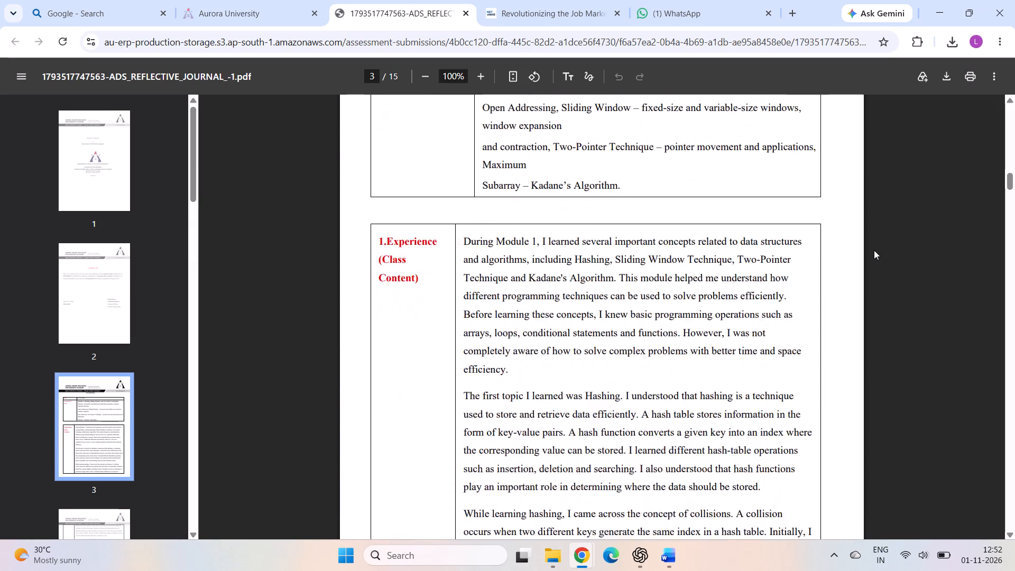
pyautogui.scroll(-16, 874, 250)
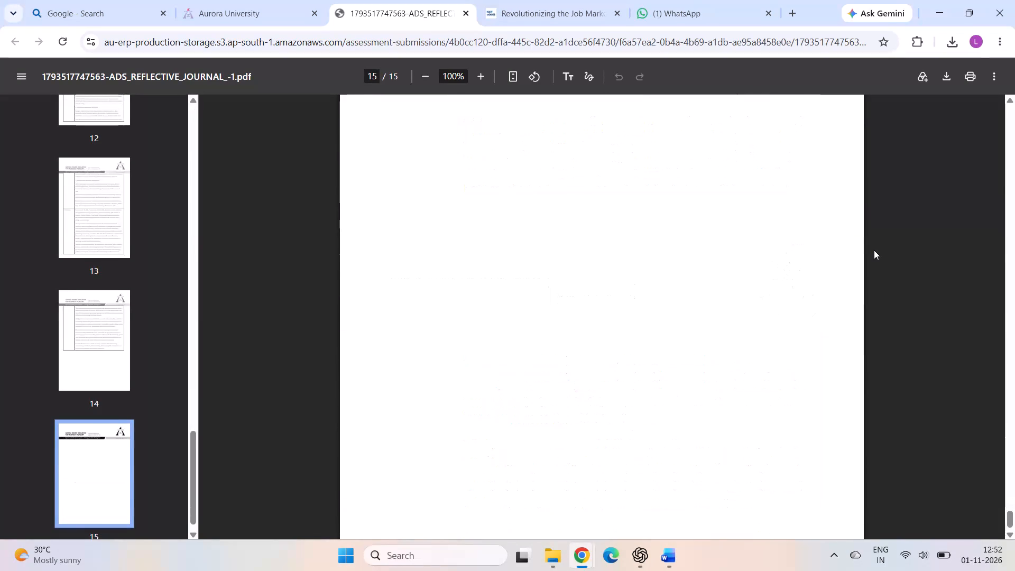